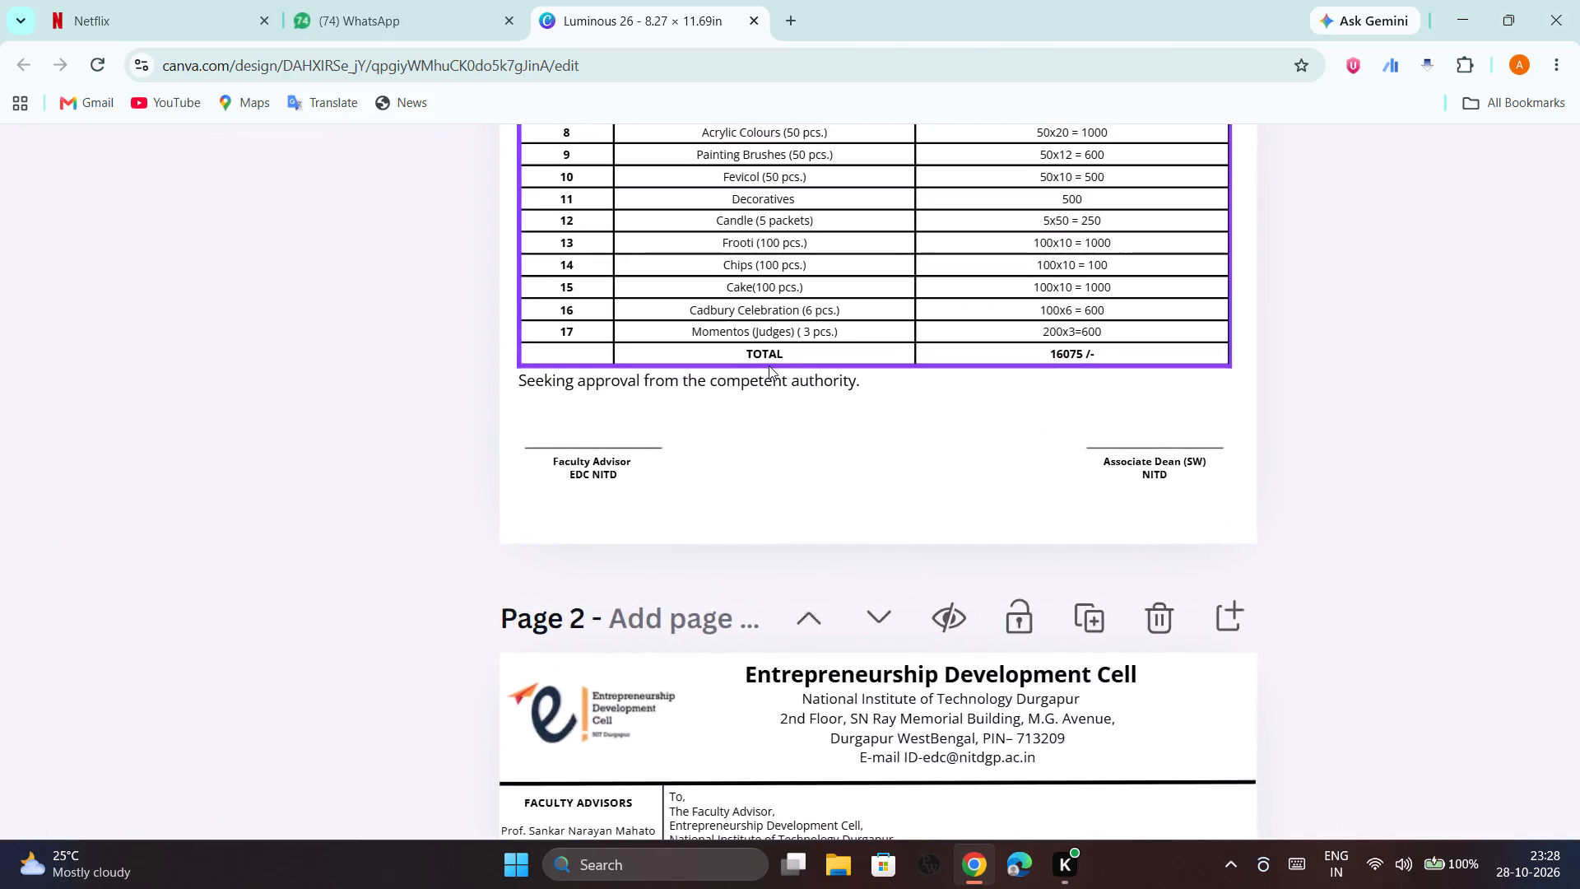
Look through the three pages of the Luminous 26 document at a readable size, from the note sheet to the venue letter.
scroll(769, 365, "up", 8)
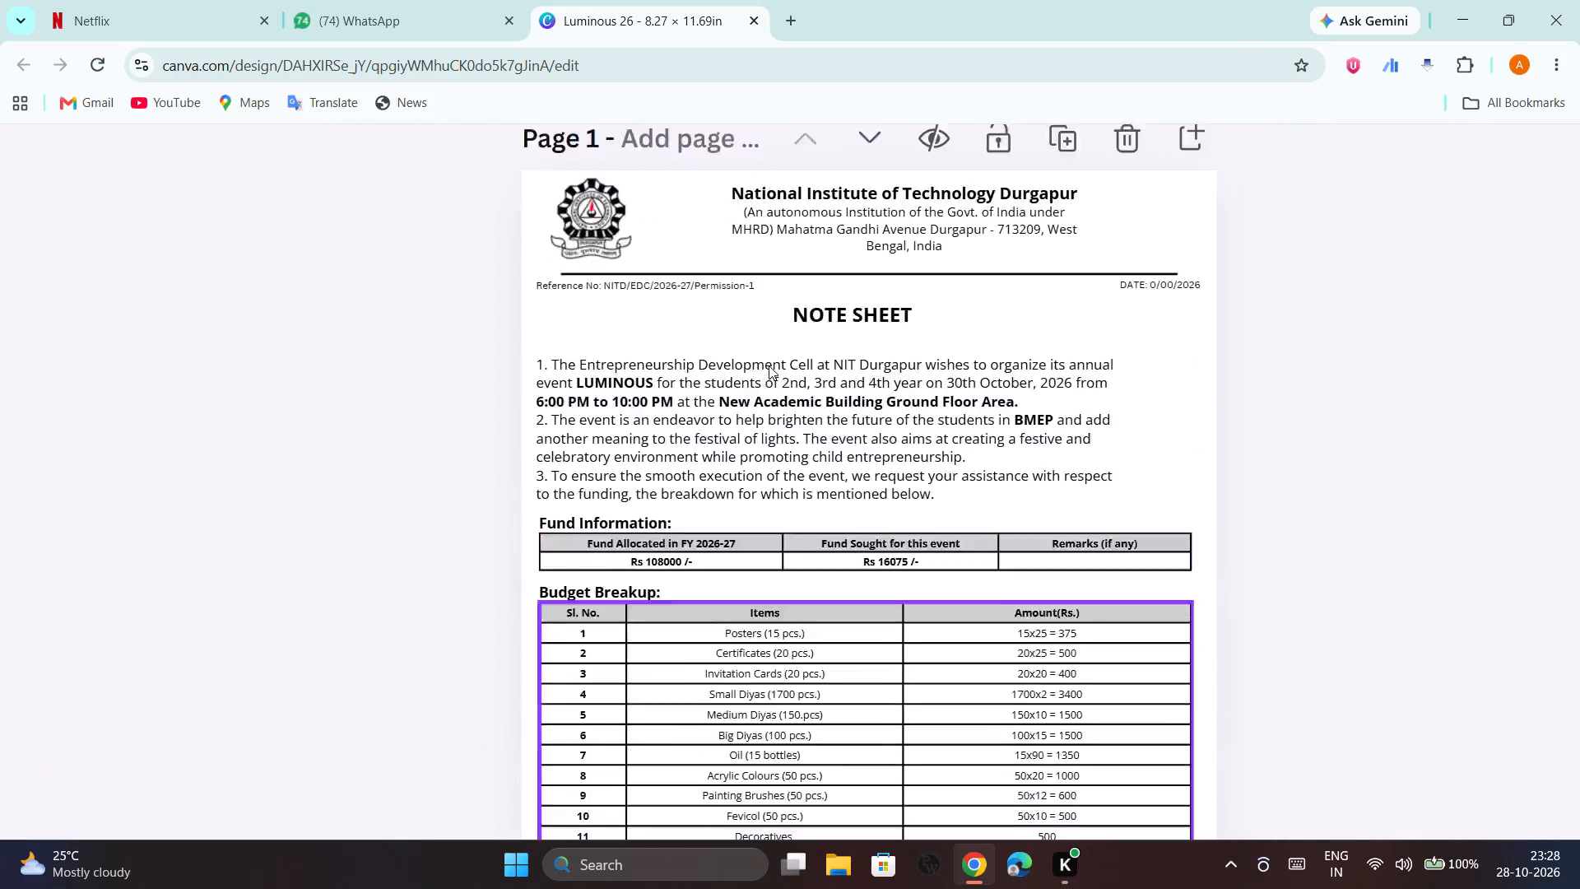
scroll(769, 365, "up", 2)
scroll(769, 365, "down", 1)
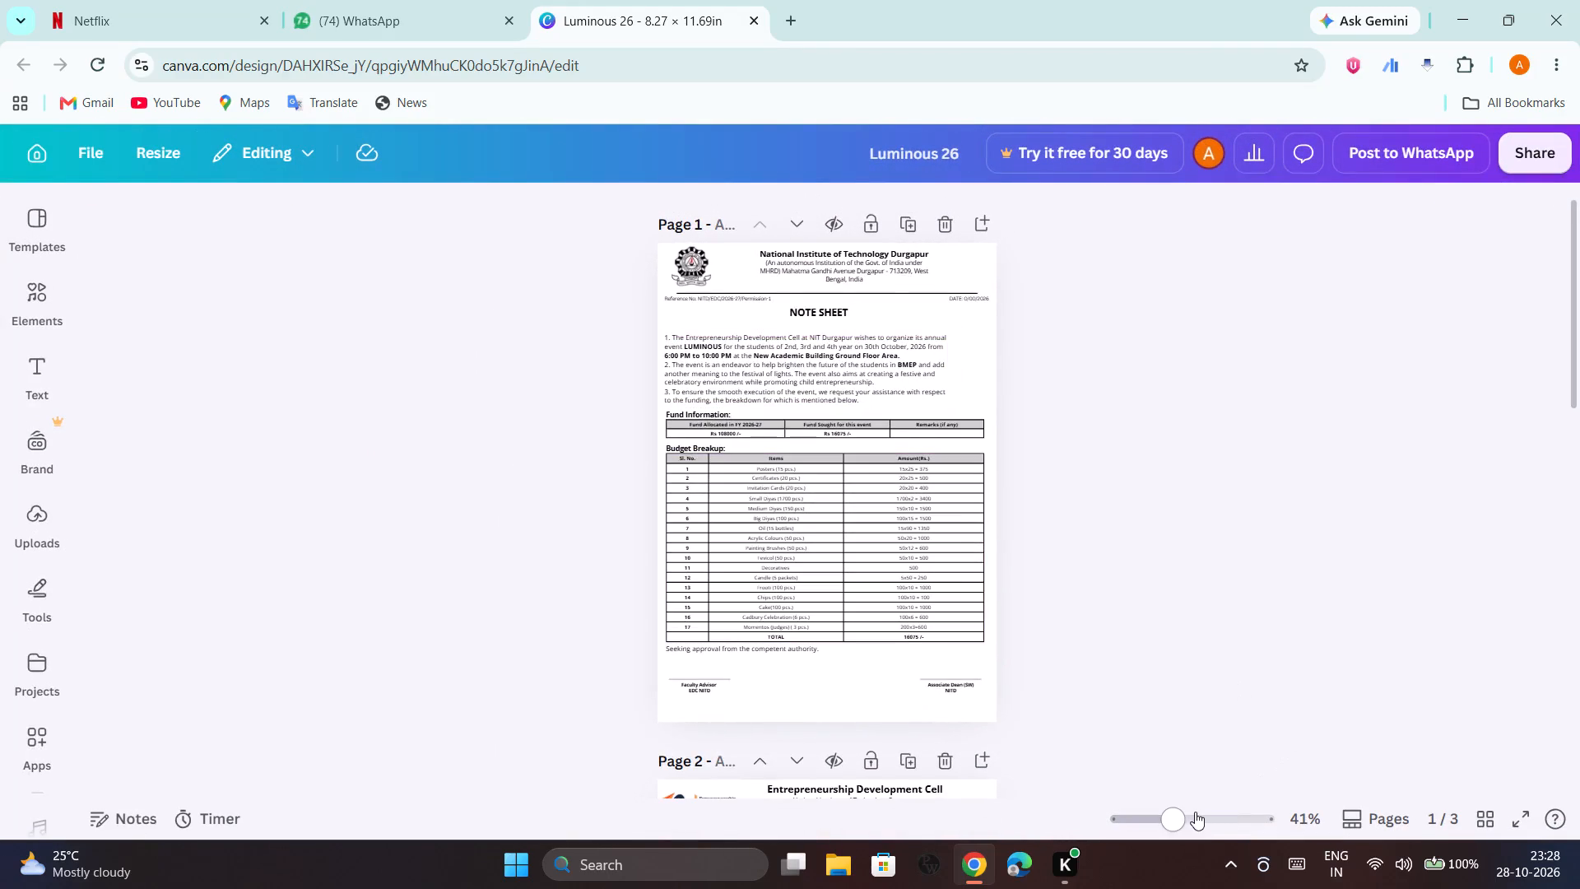
left_click(1190, 810)
left_click(1216, 825)
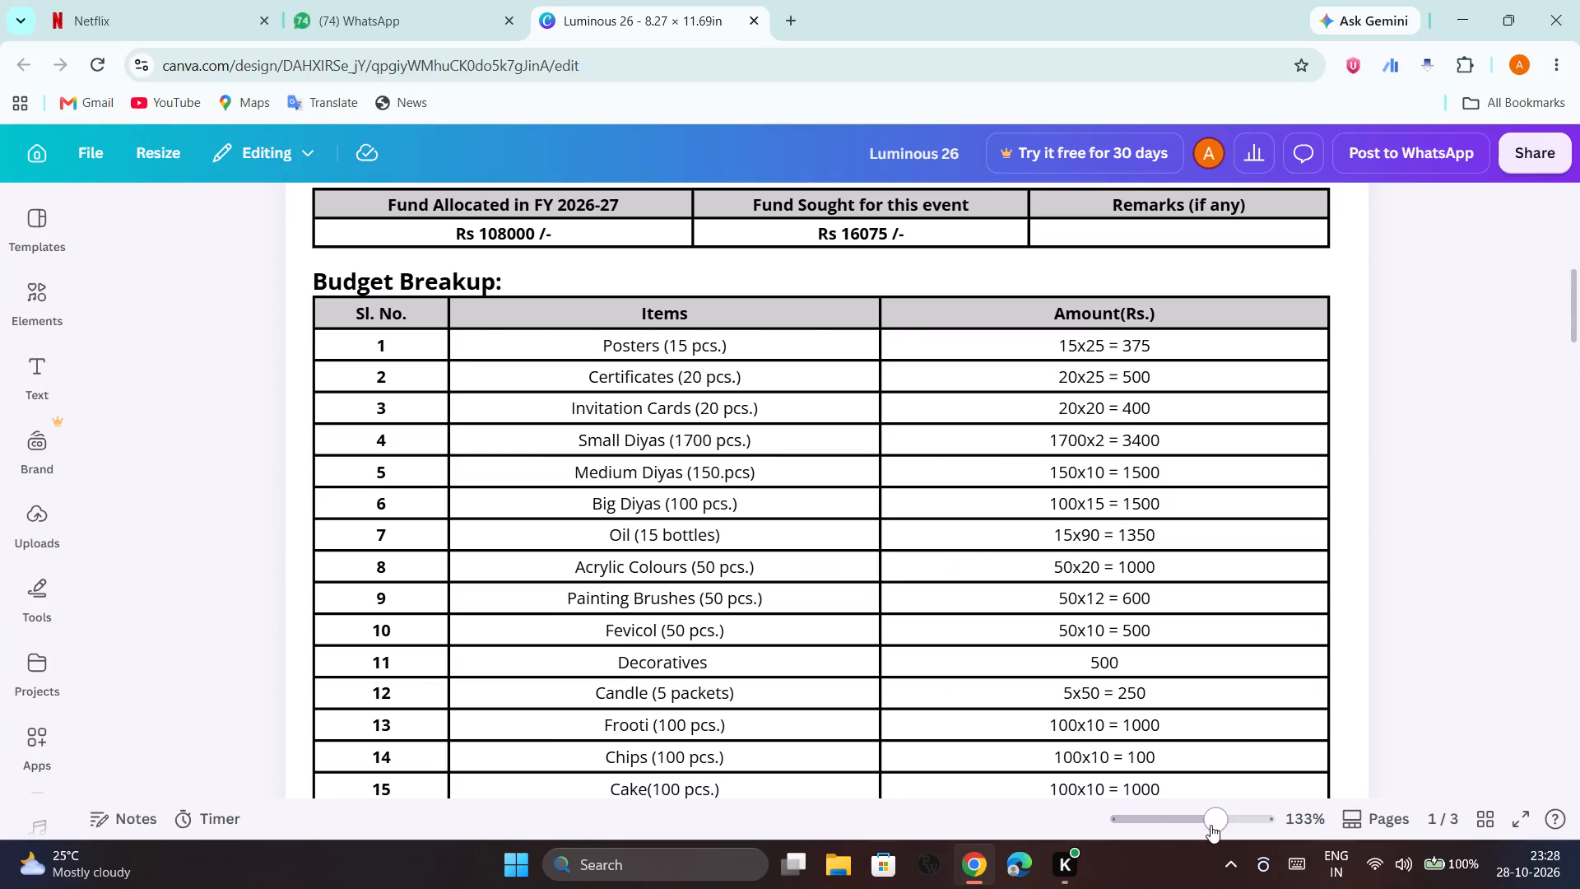
left_click(1196, 827)
scroll(871, 542, "up", 4)
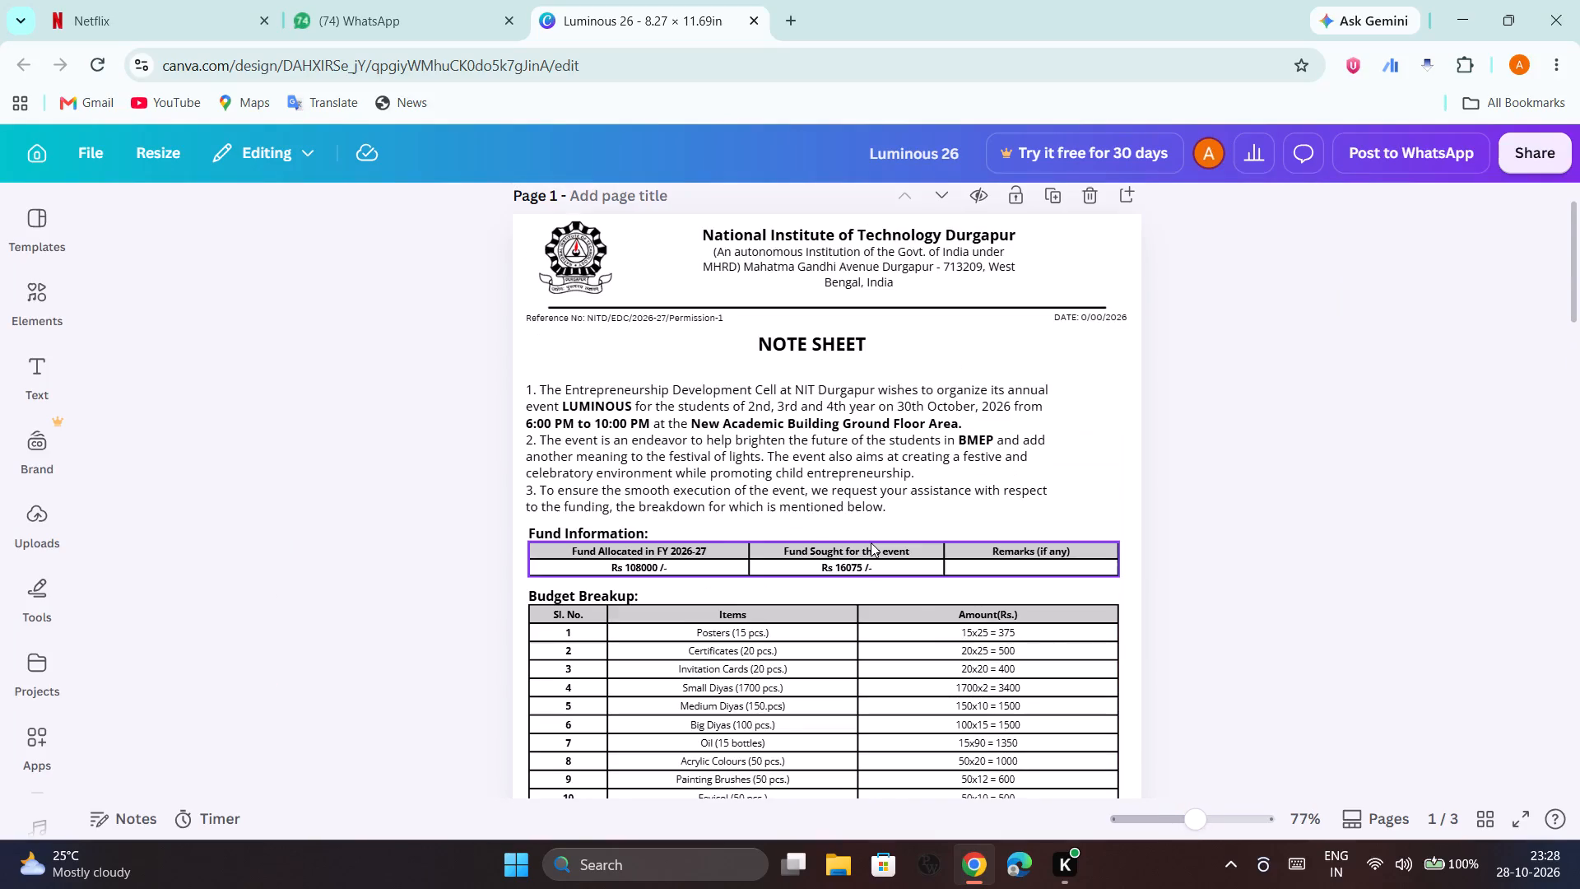
scroll(871, 542, "down", 9)
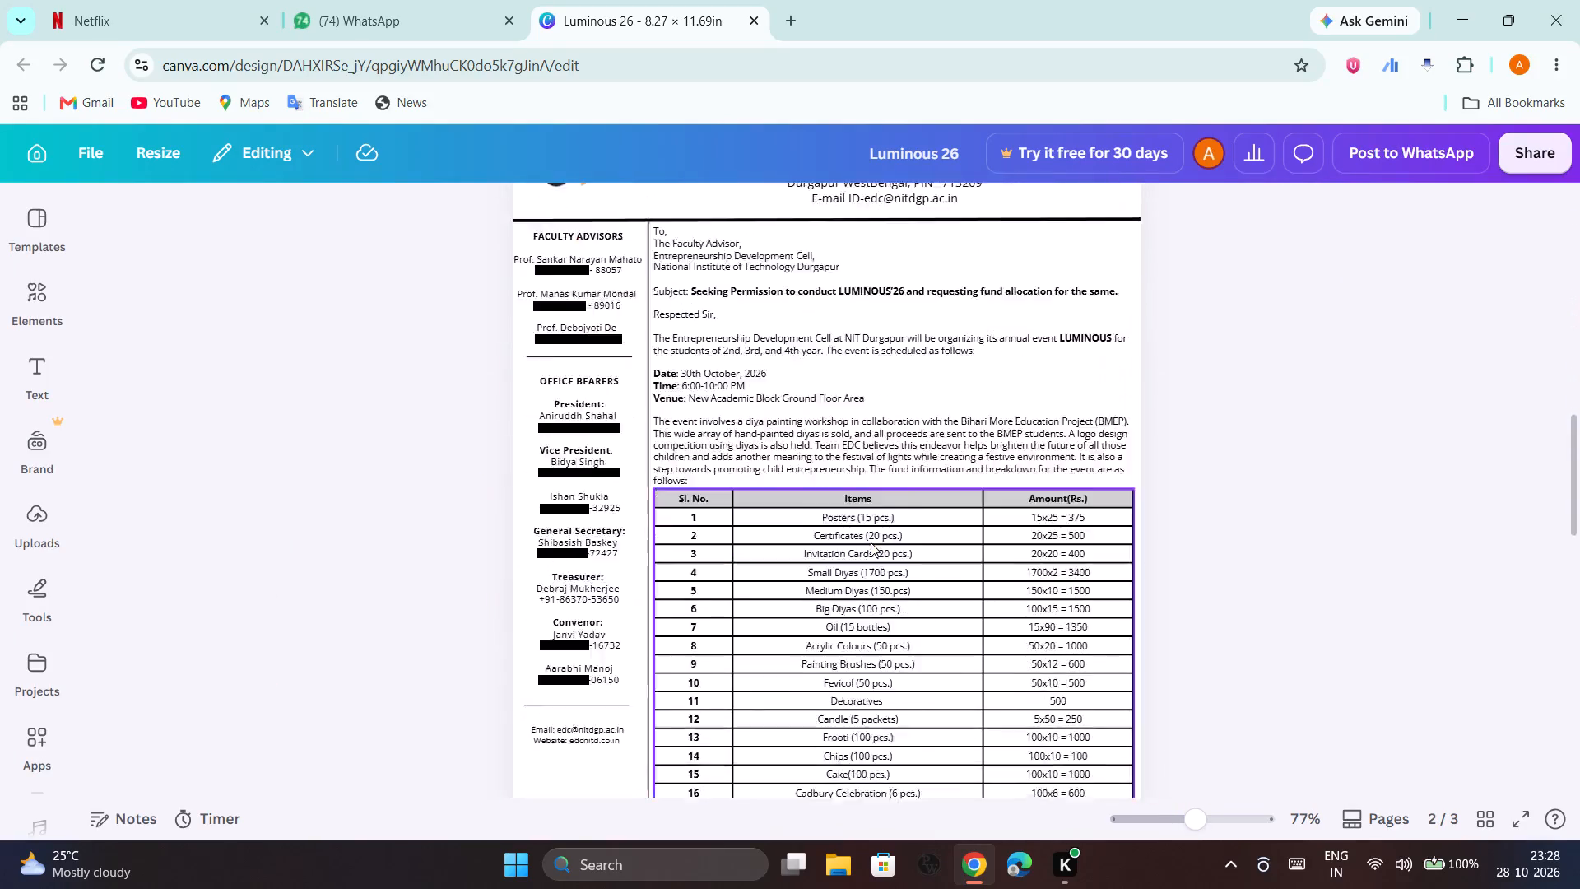
scroll(871, 542, "down", 6)
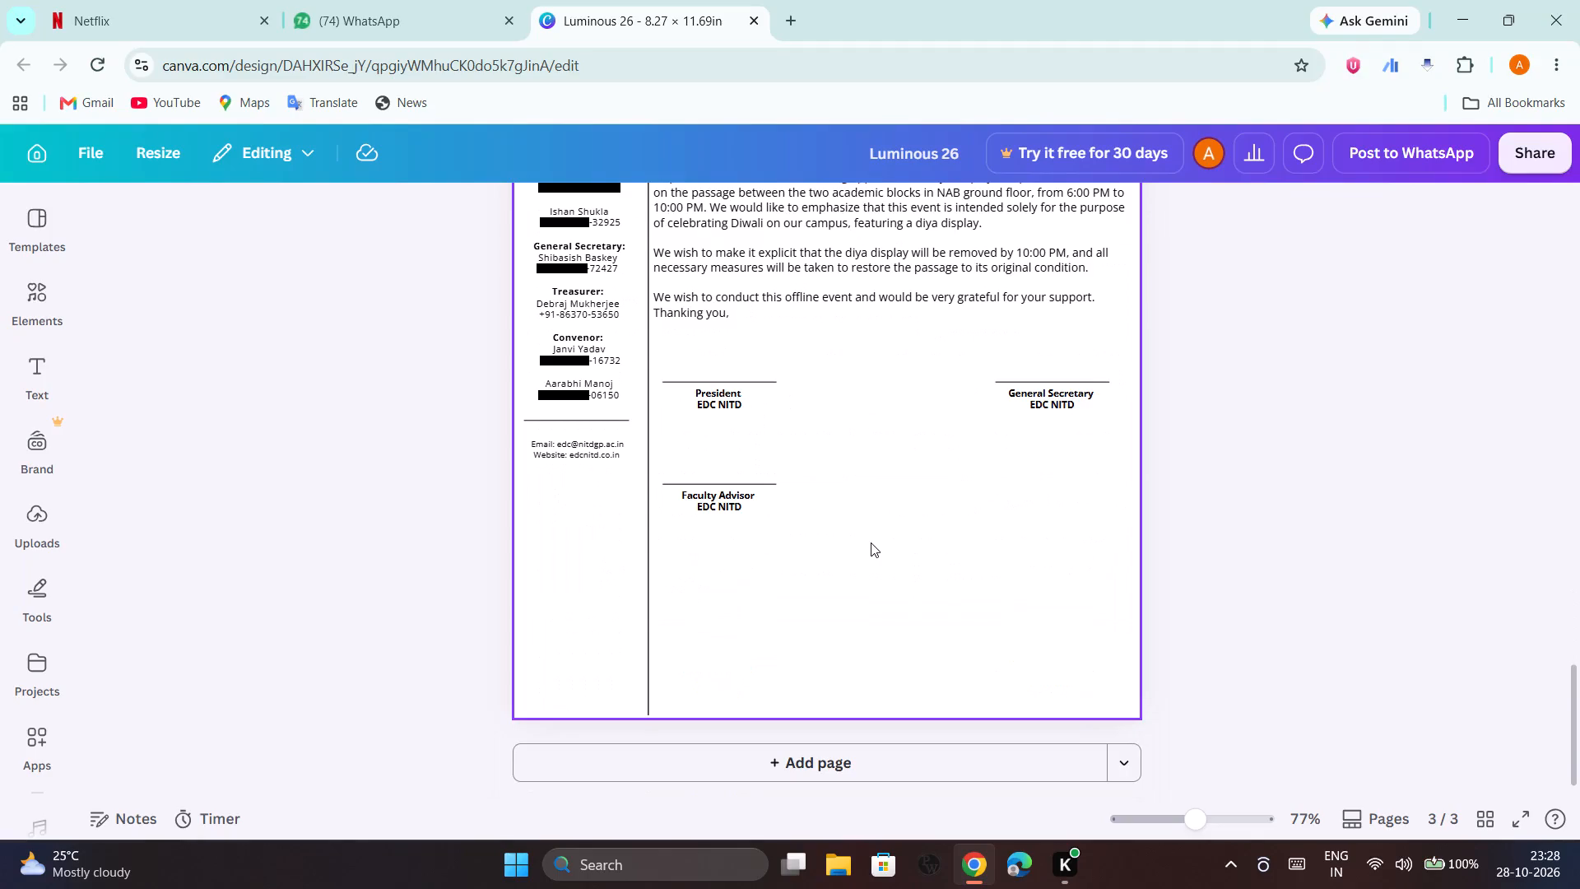
scroll(734, 450, "down", 2)
scroll(734, 450, "up", 14)
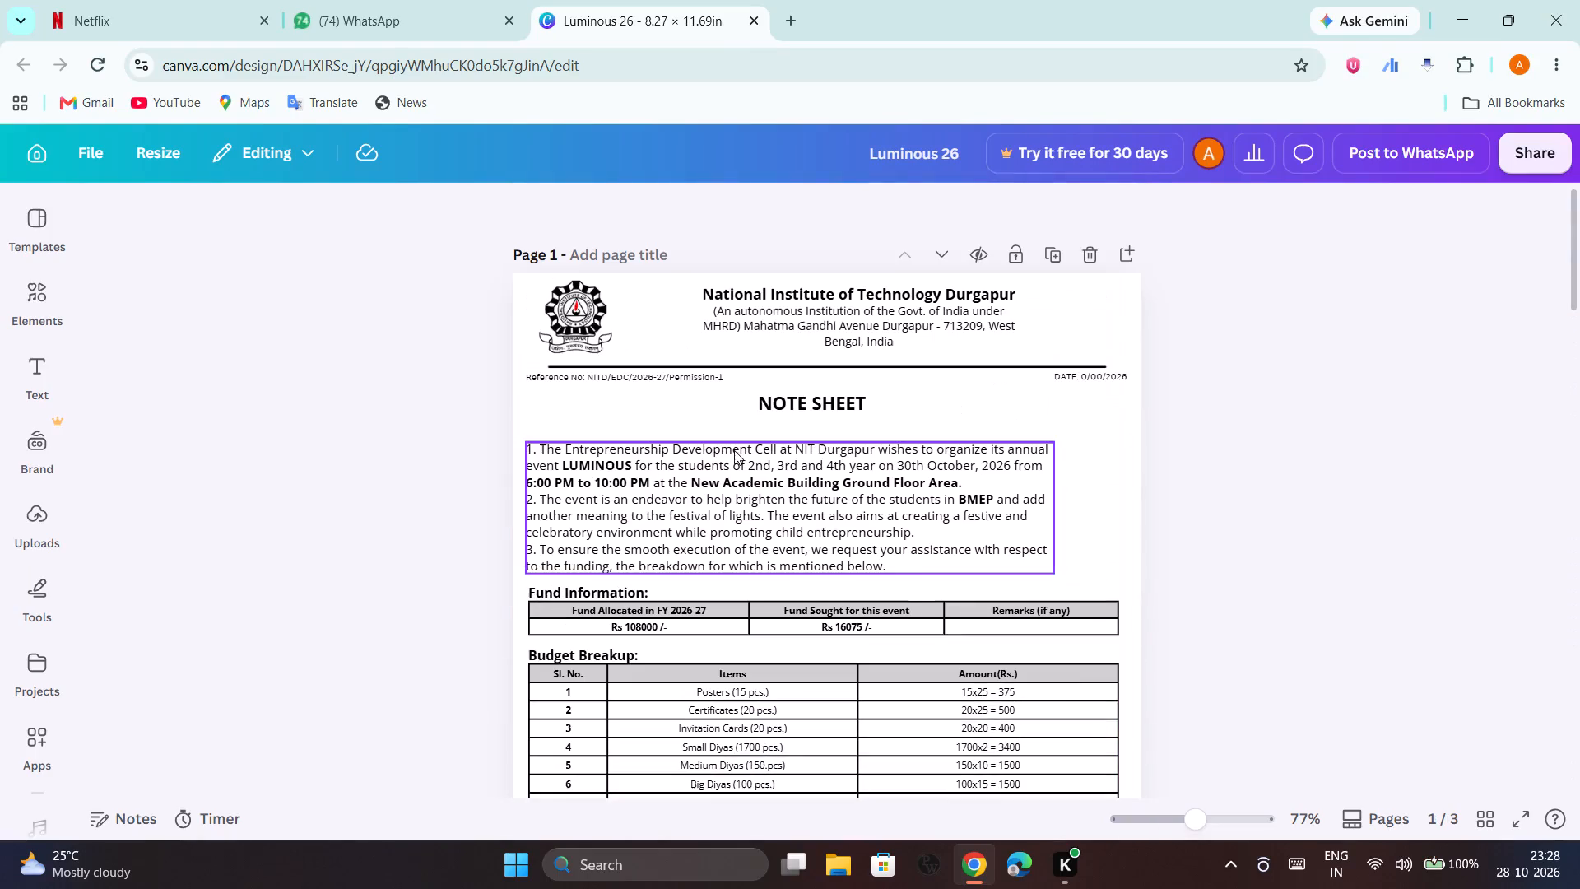
scroll(734, 450, "up", 2)
scroll(670, 527, "down", 1)
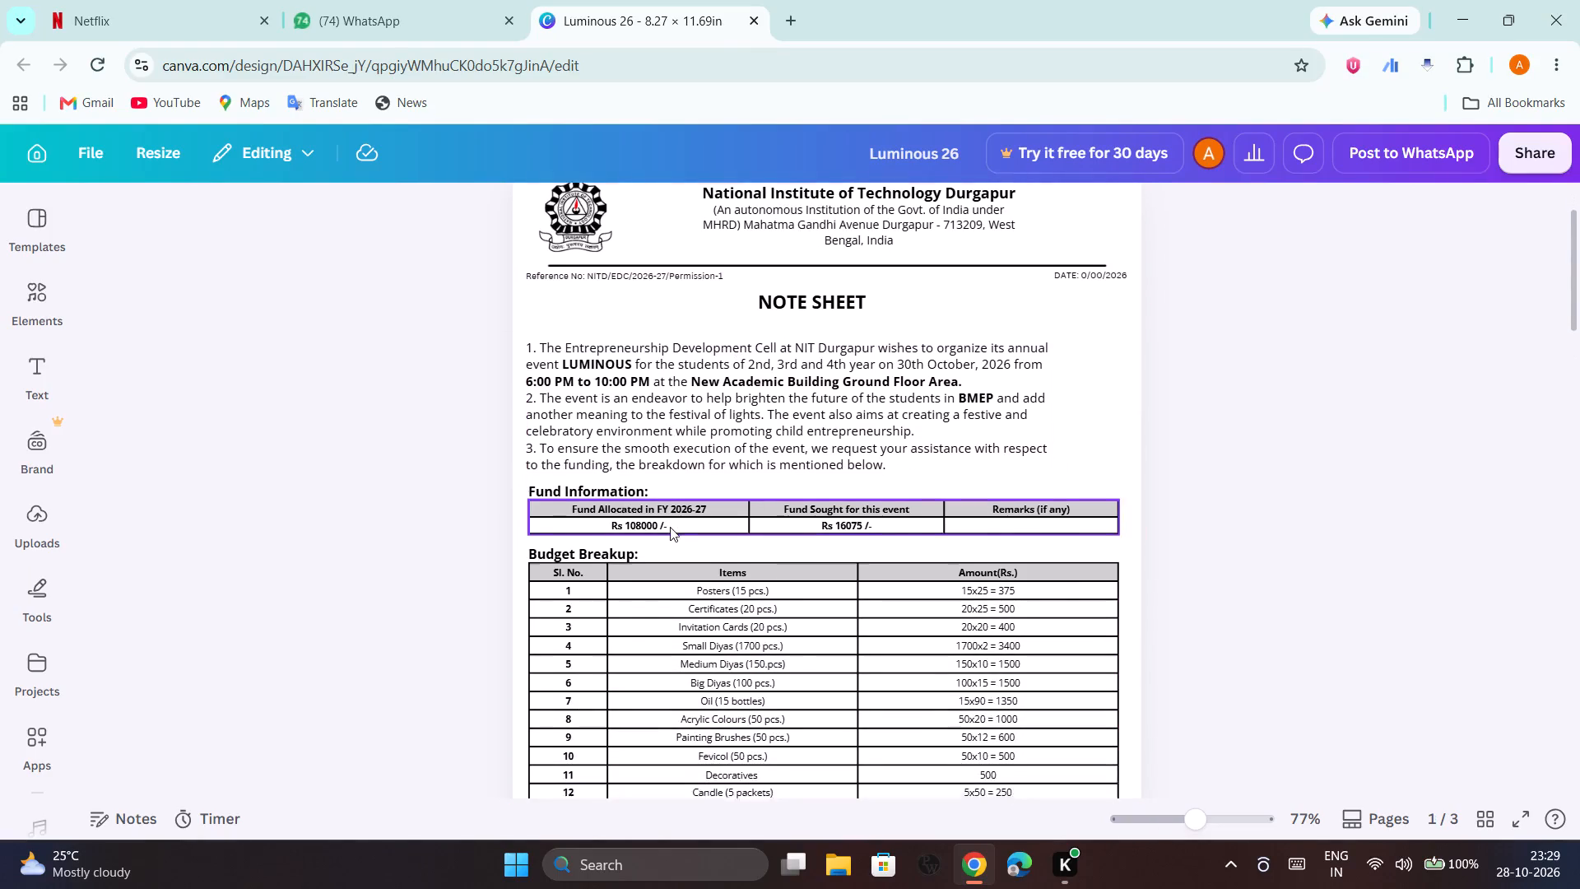
scroll(670, 527, "down", 1)
scroll(670, 527, "up", 1)
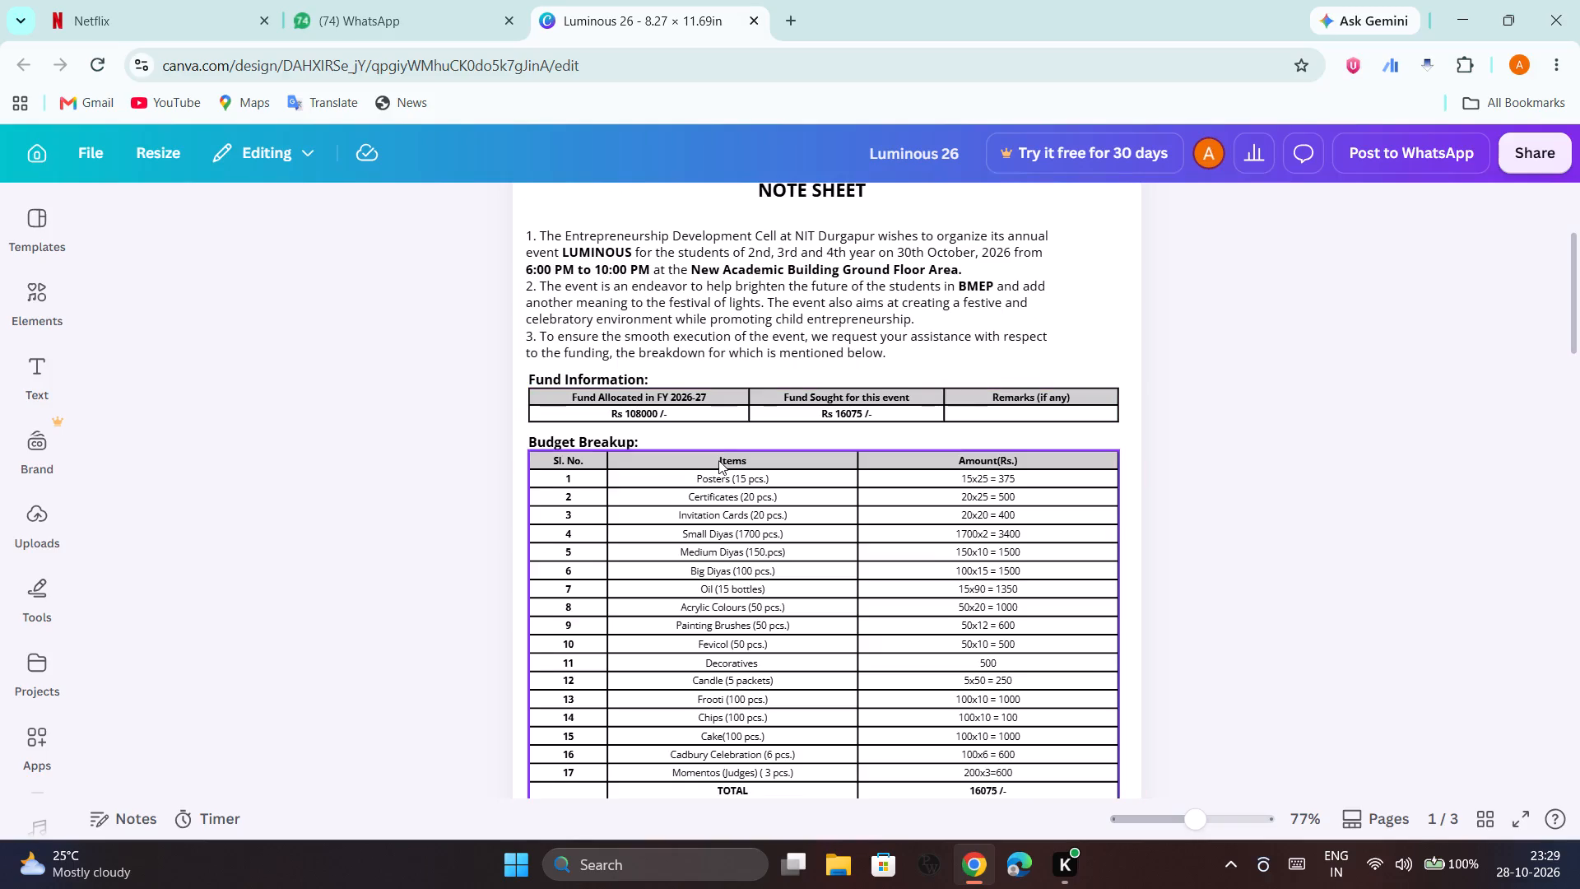
scroll(718, 460, "down", 3)
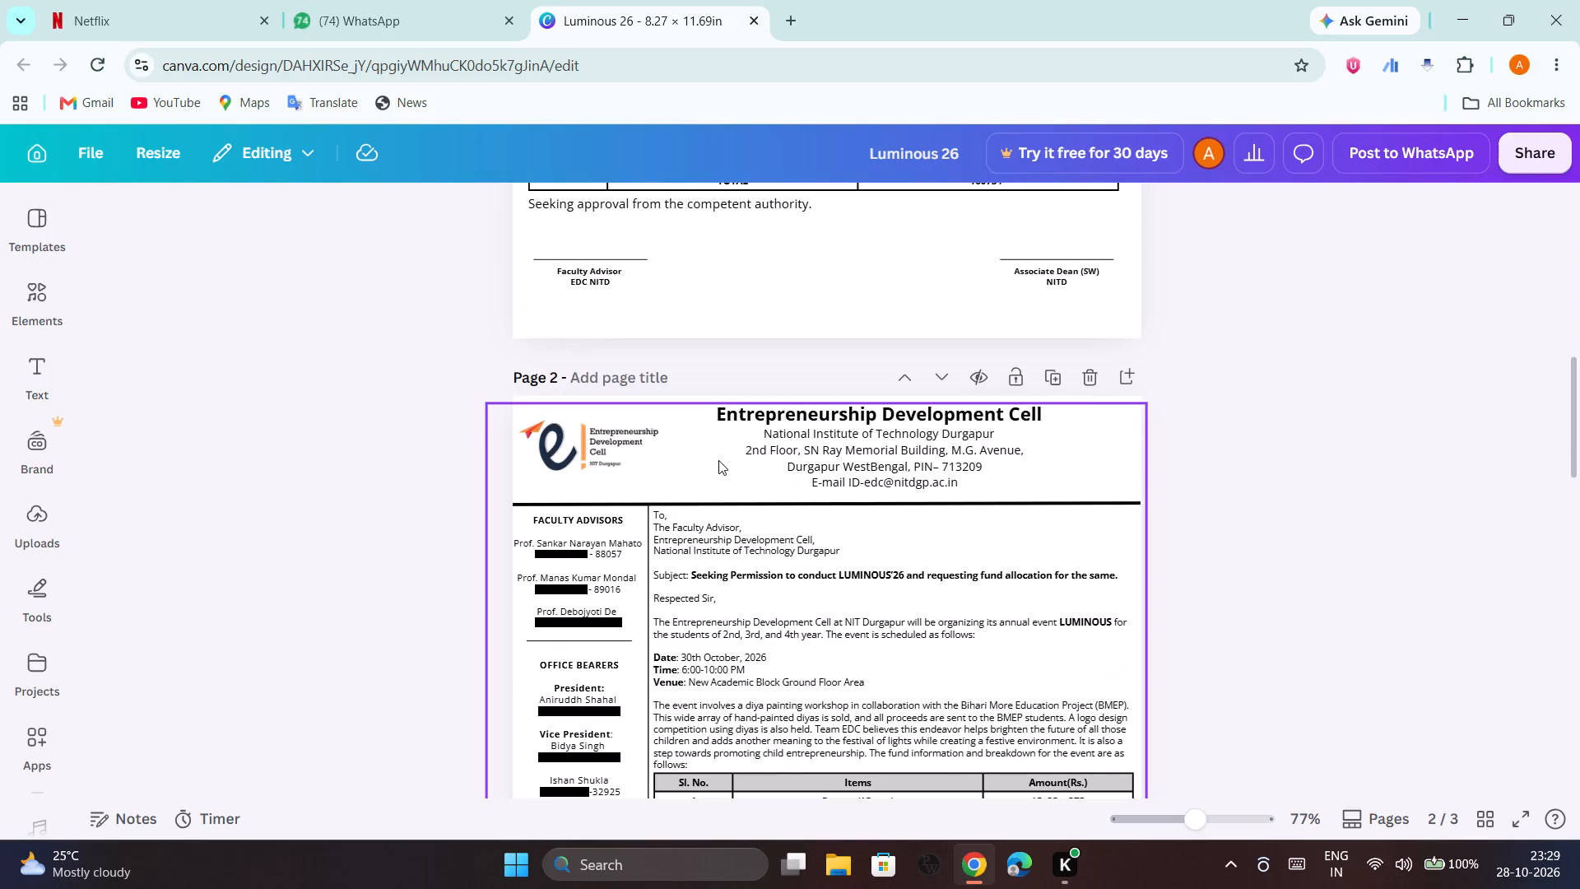
Read the fund request letter to the Faculty Advisor on page 2 and the venue permission letter on page 3.
scroll(806, 582, "down", 5)
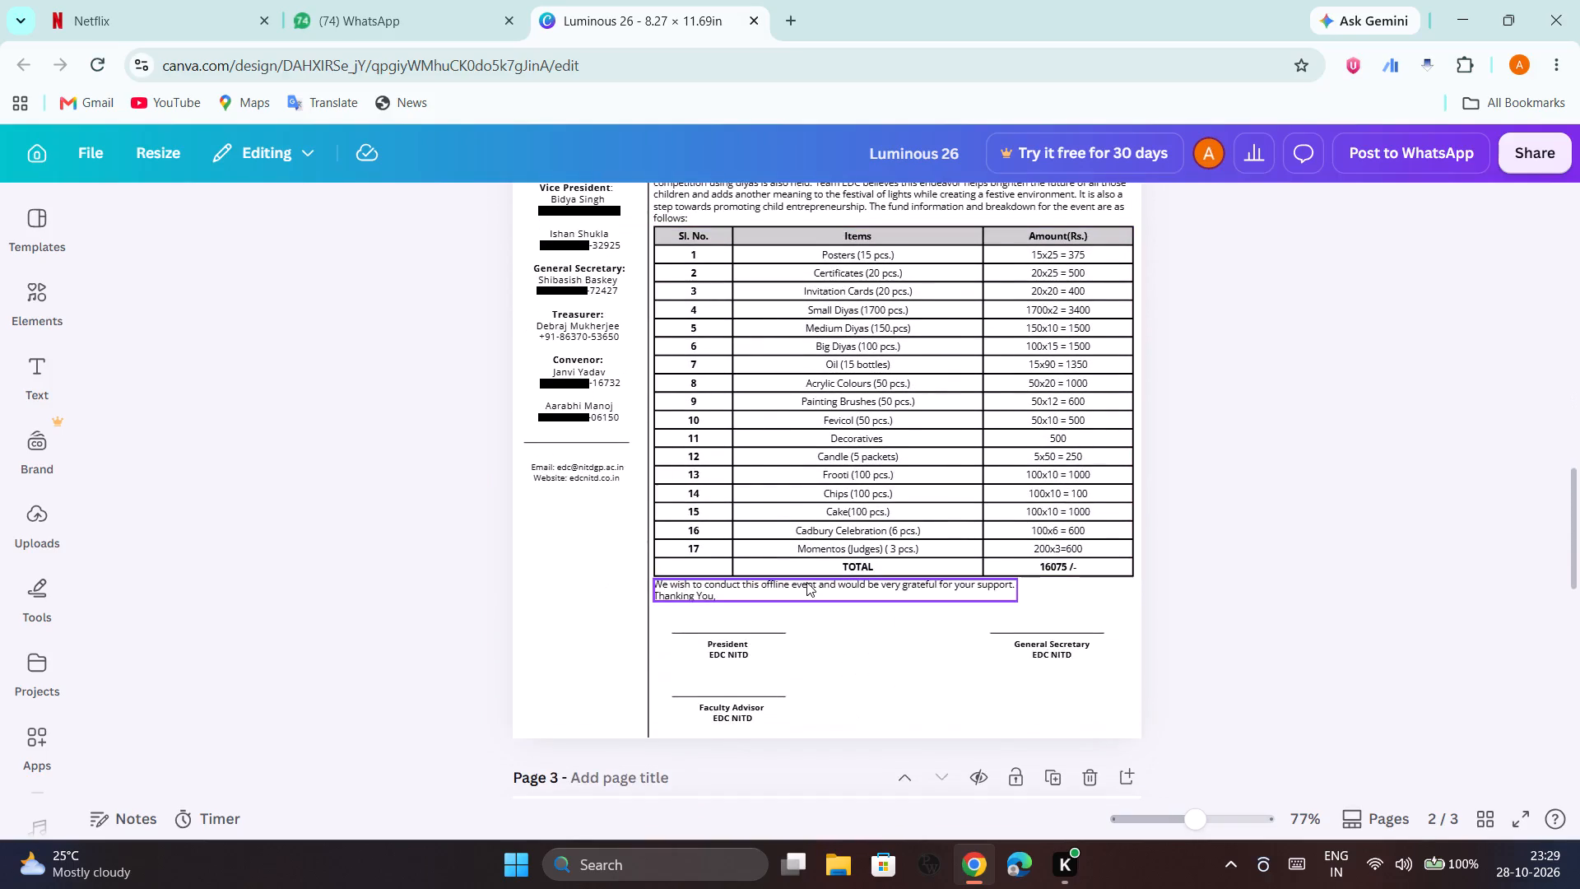
scroll(806, 582, "down", 2)
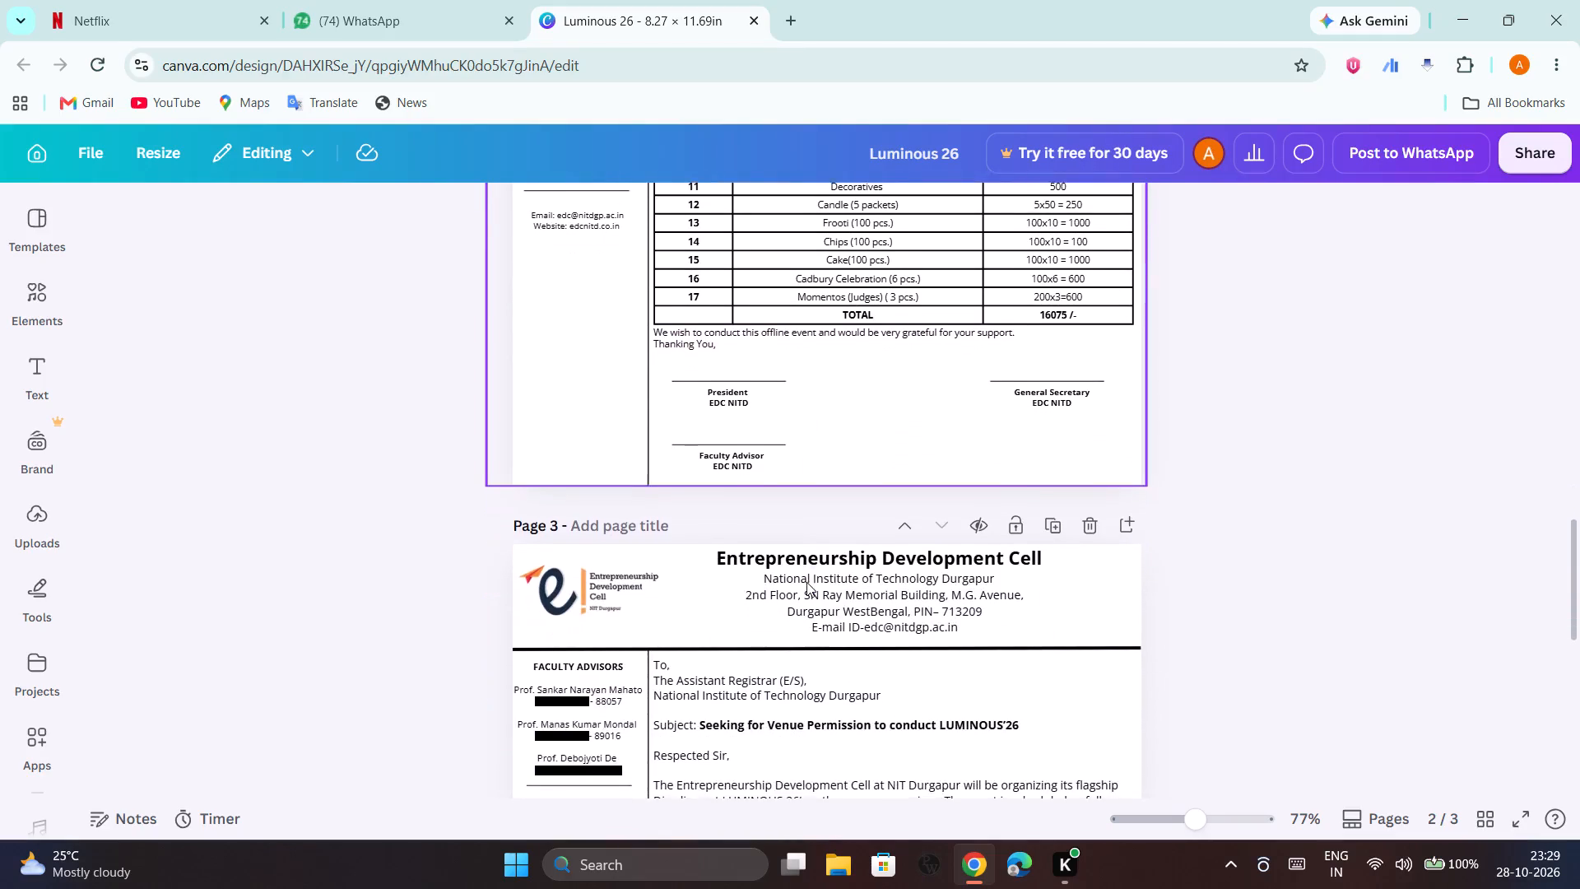
scroll(806, 582, "down", 4)
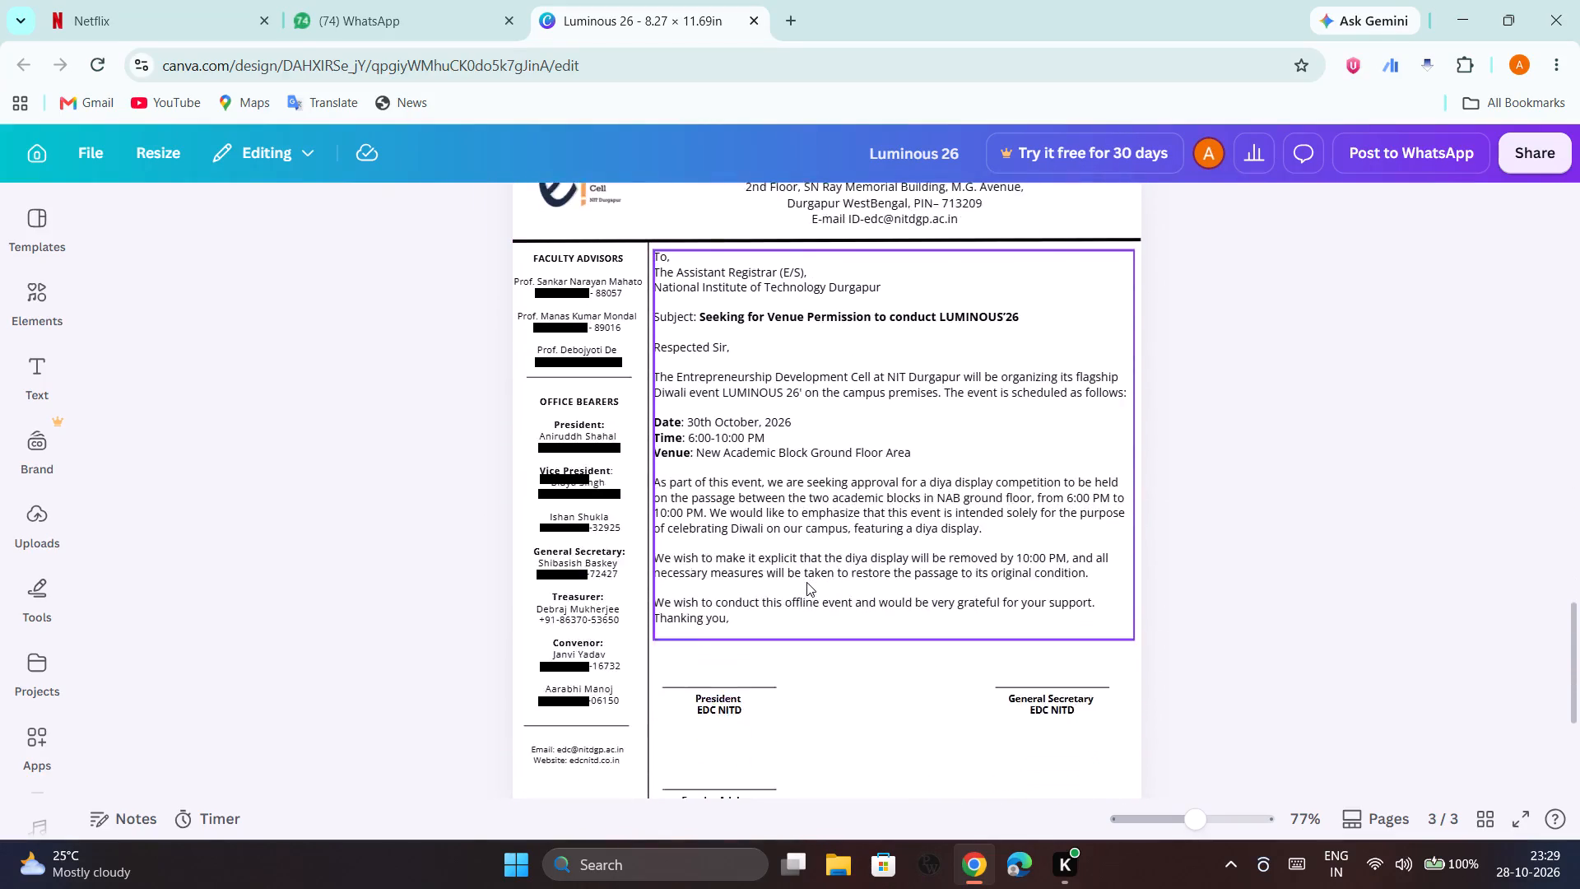
scroll(806, 582, "down", 5)
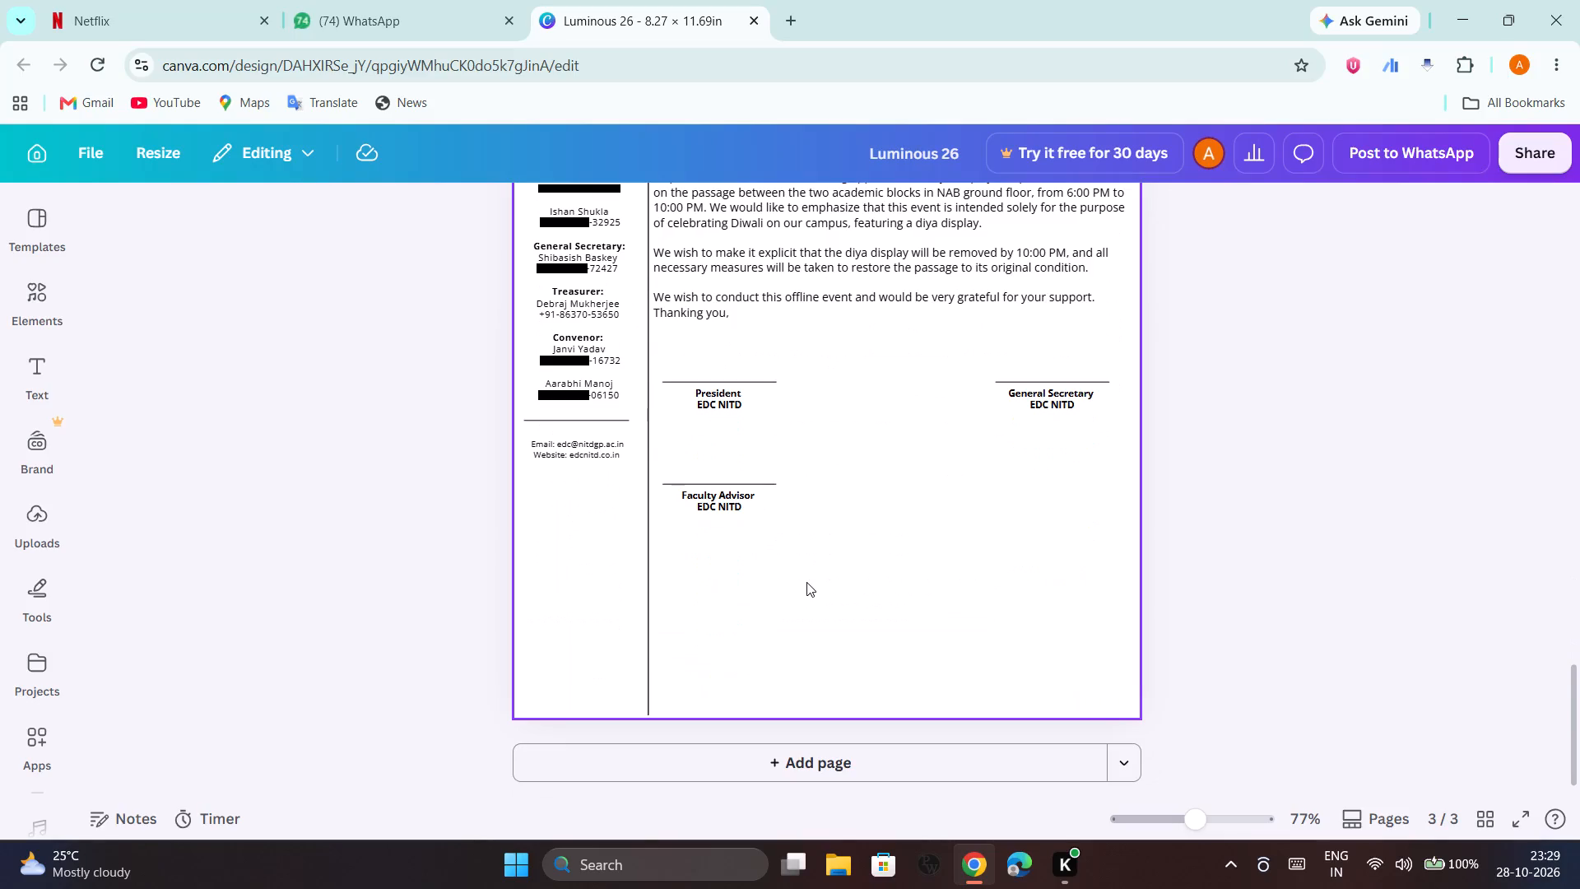
Recheck the body text and signature blocks of the venue permission letter on page 3.
scroll(806, 582, "up", 1)
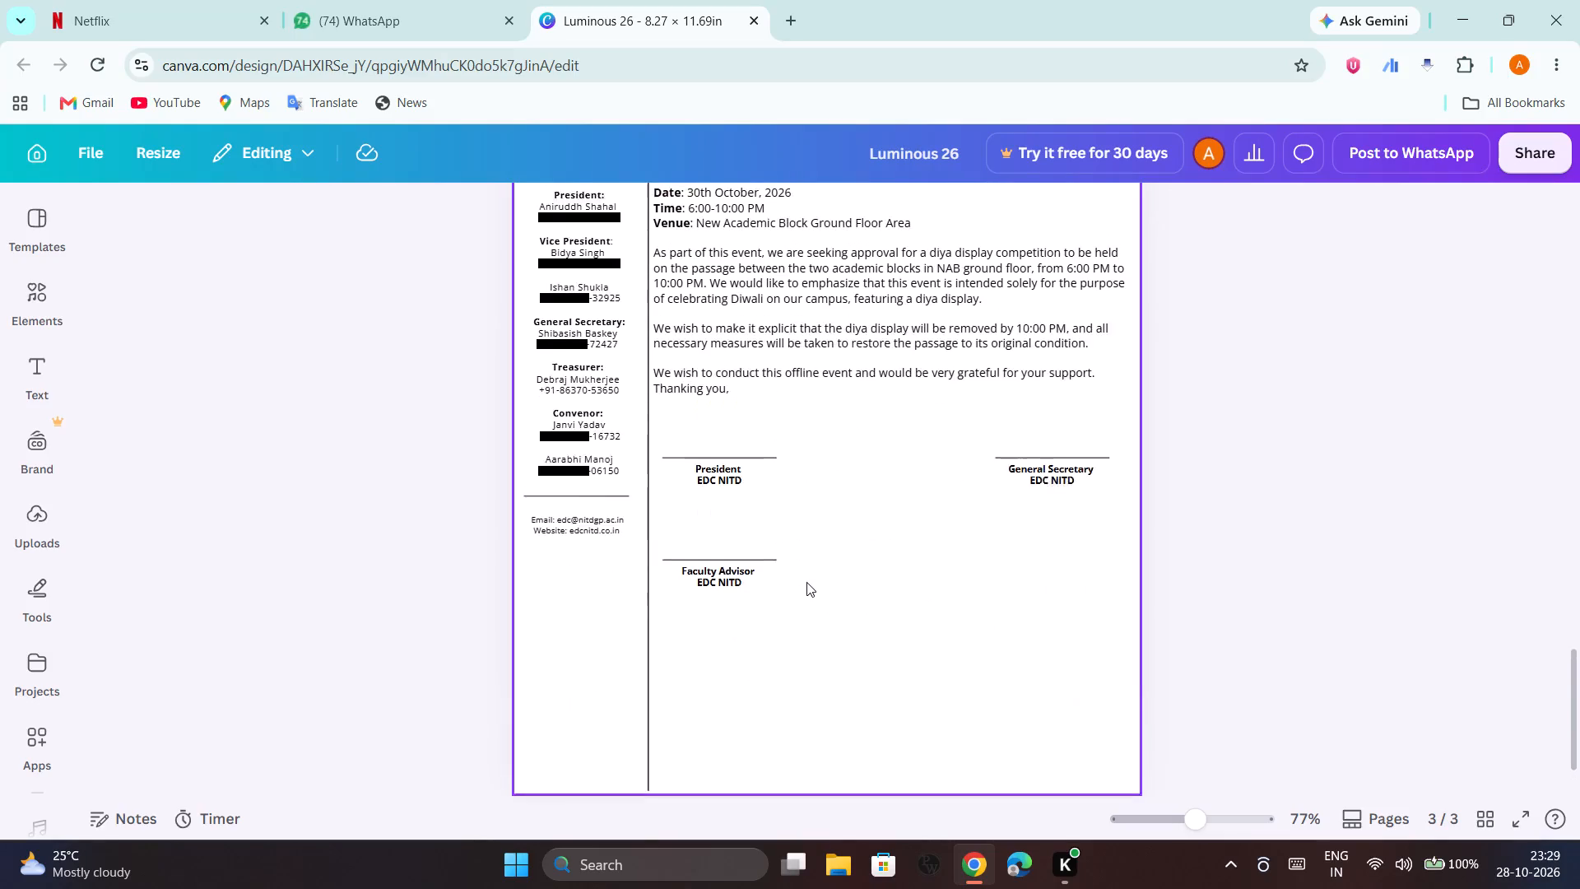
scroll(806, 582, "up", 2)
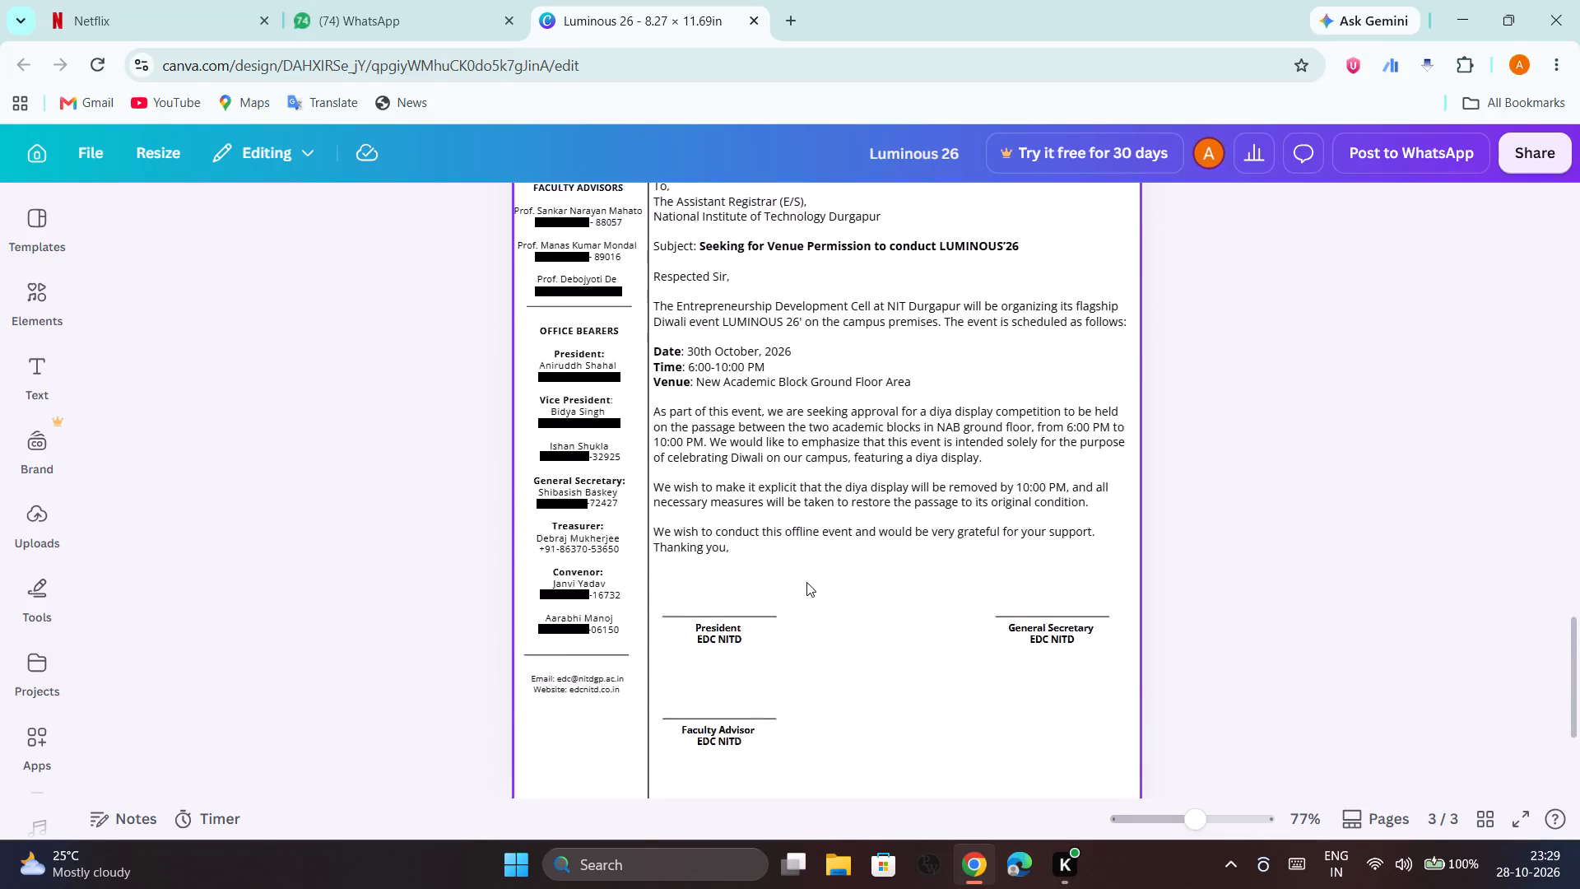
scroll(806, 582, "up", 1)
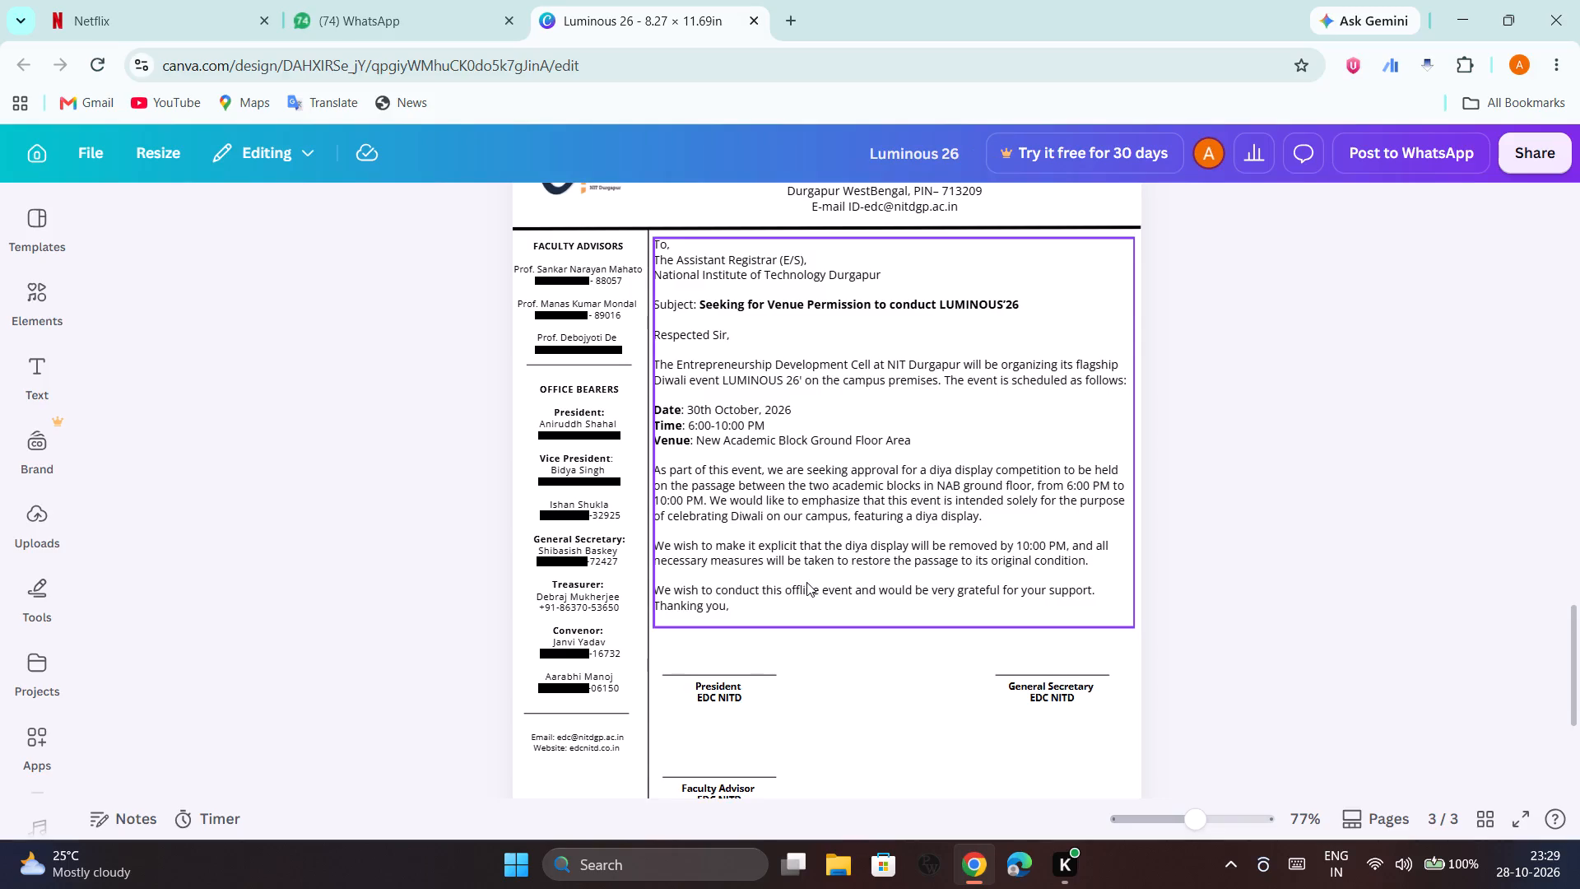
scroll(806, 582, "down", 5)
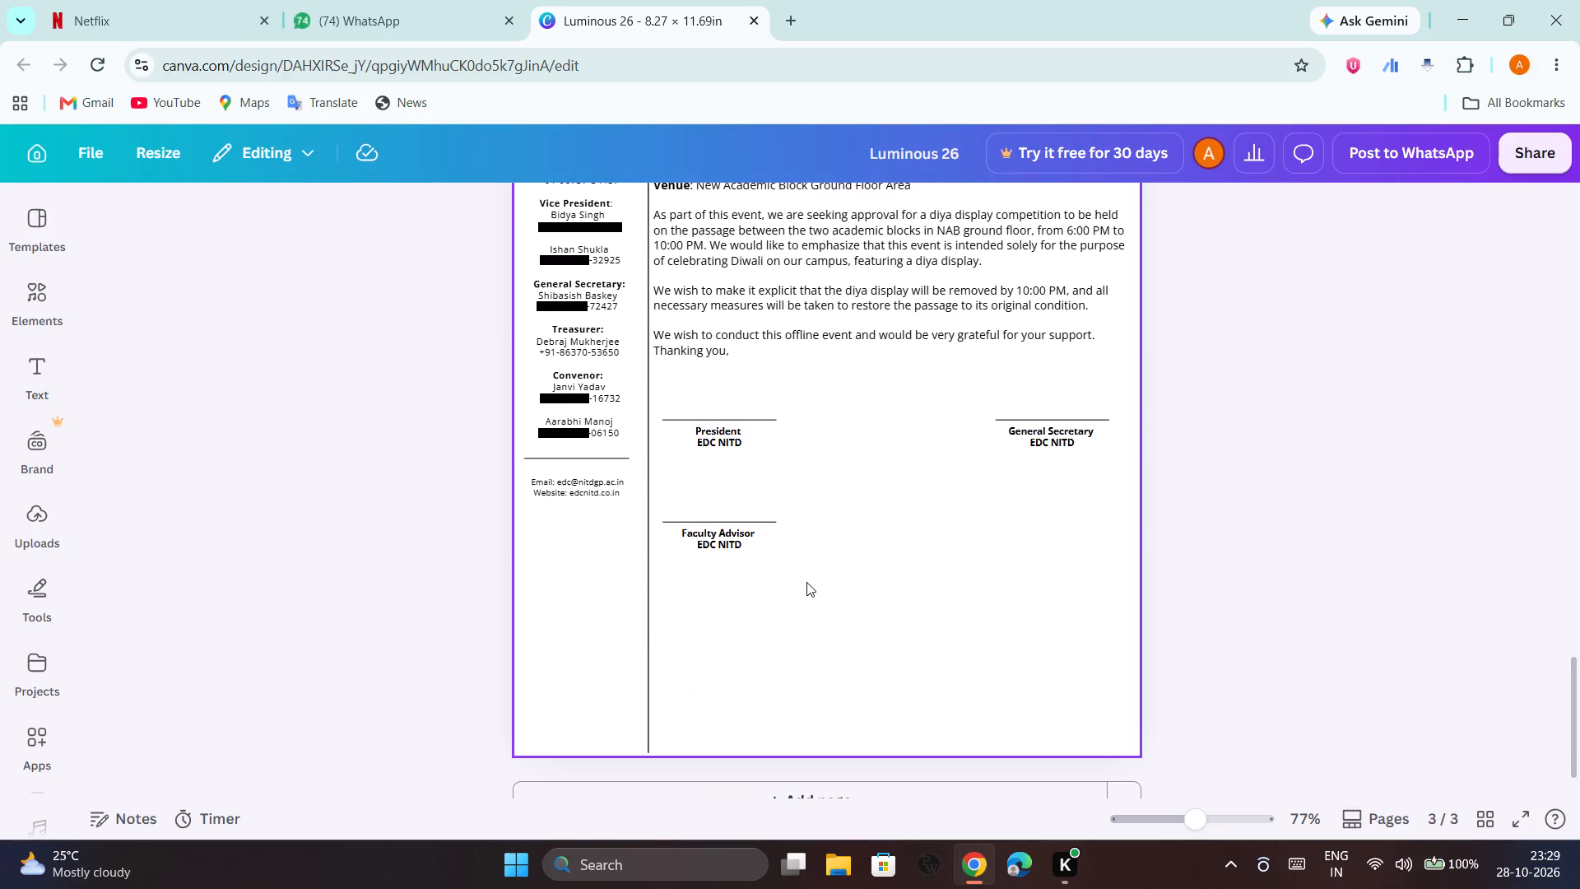
scroll(806, 582, "down", 2)
scroll(806, 582, "up", 1)
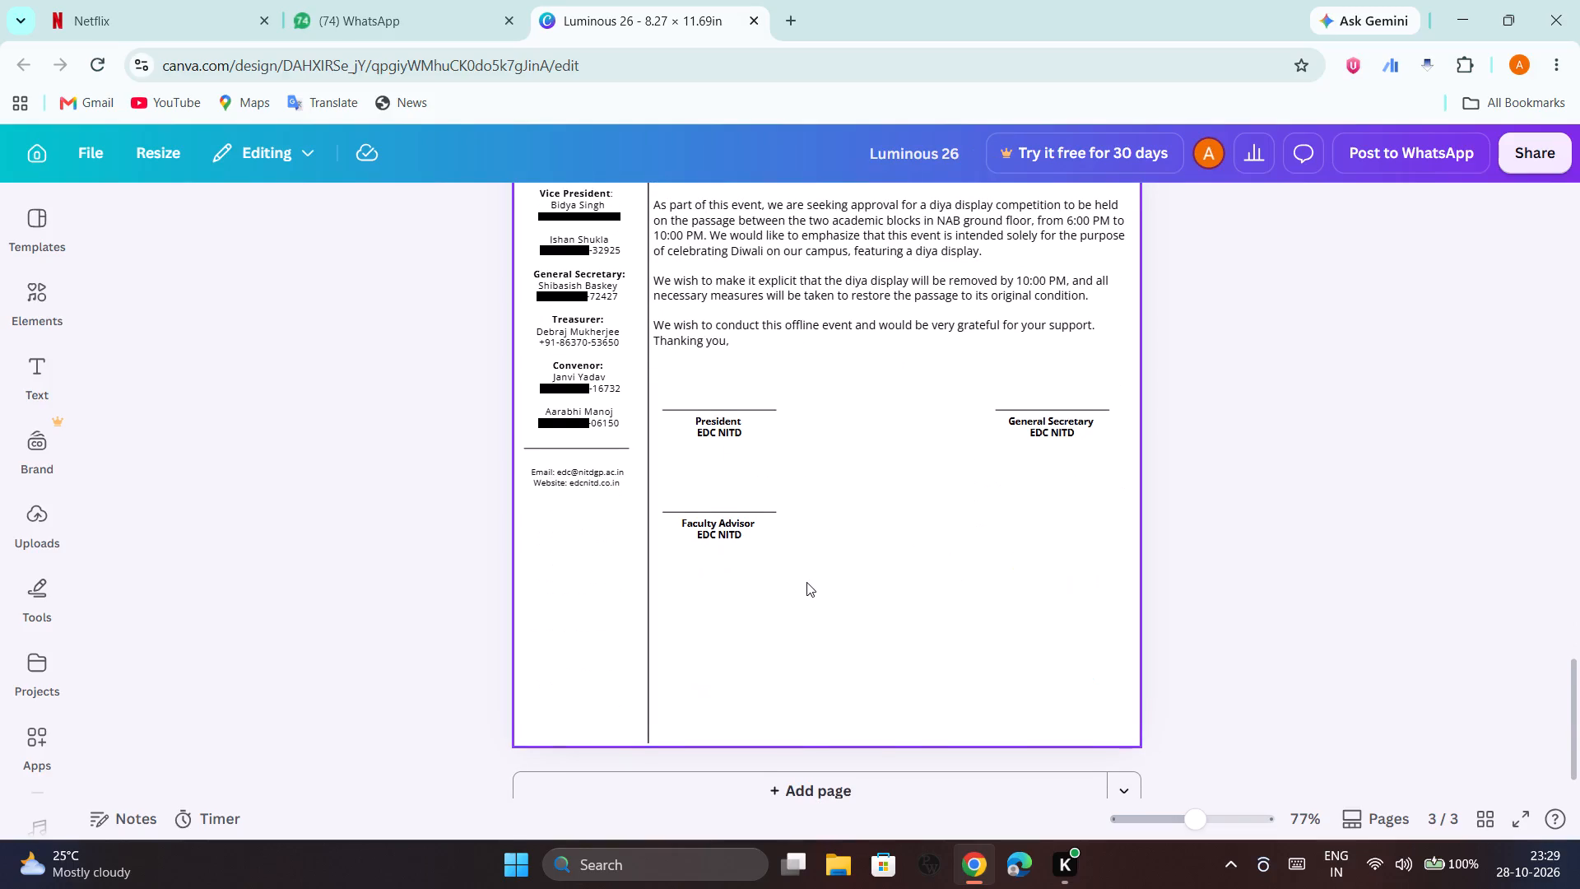
scroll(806, 582, "up", 1)
Review the note sheet and both letters once more, comparing their layout and content, and return to the top of page 1.
scroll(792, 525, "up", 7)
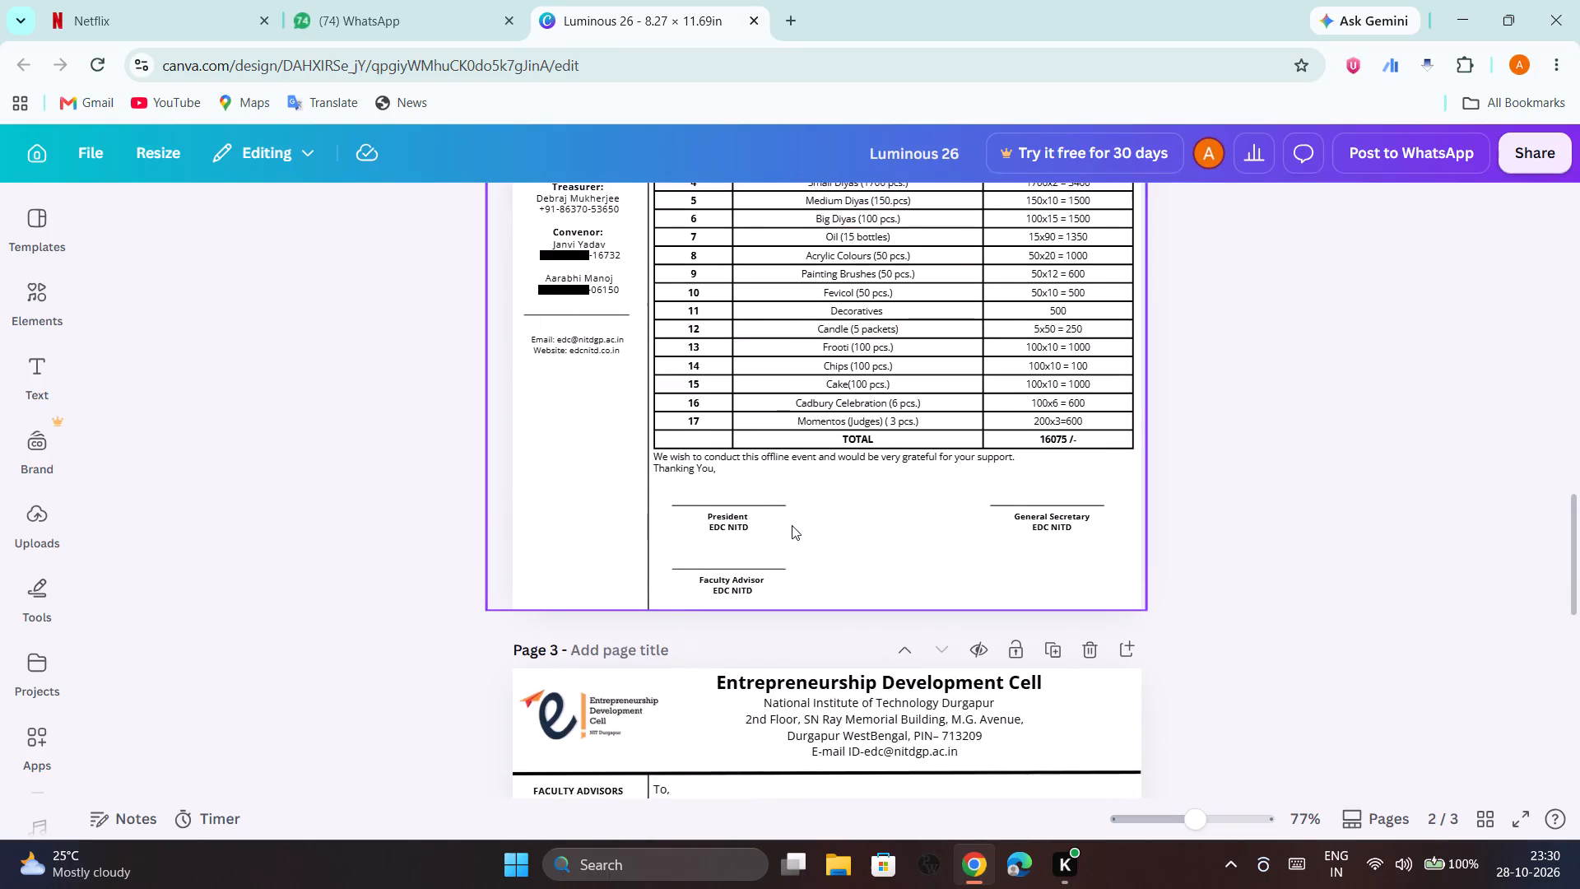
scroll(792, 525, "up", 5)
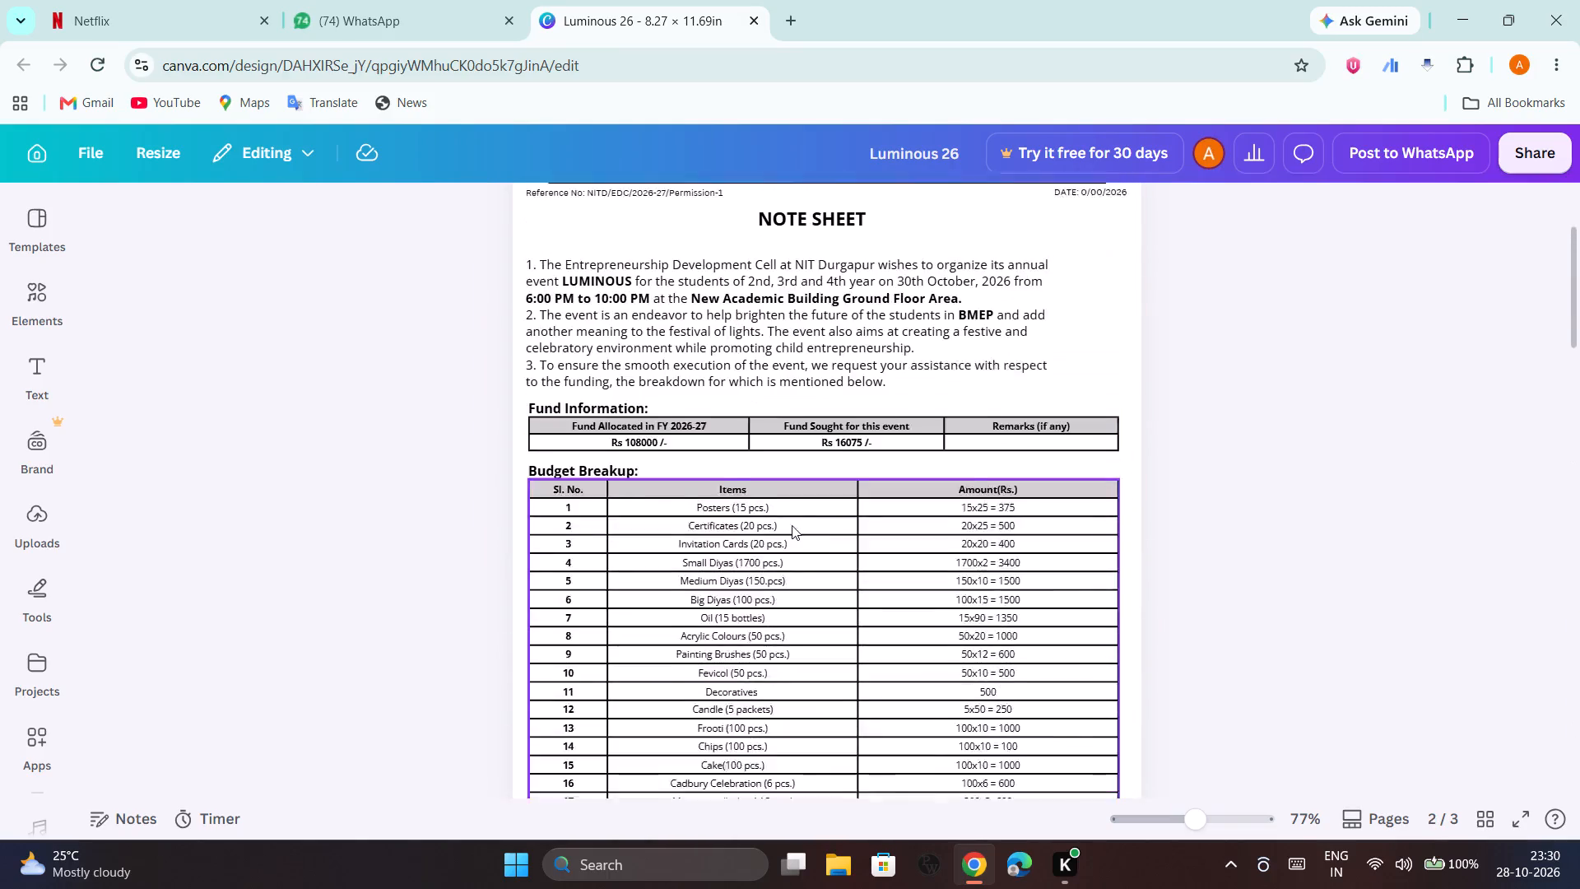
scroll(792, 525, "up", 5)
scroll(792, 525, "down", 1)
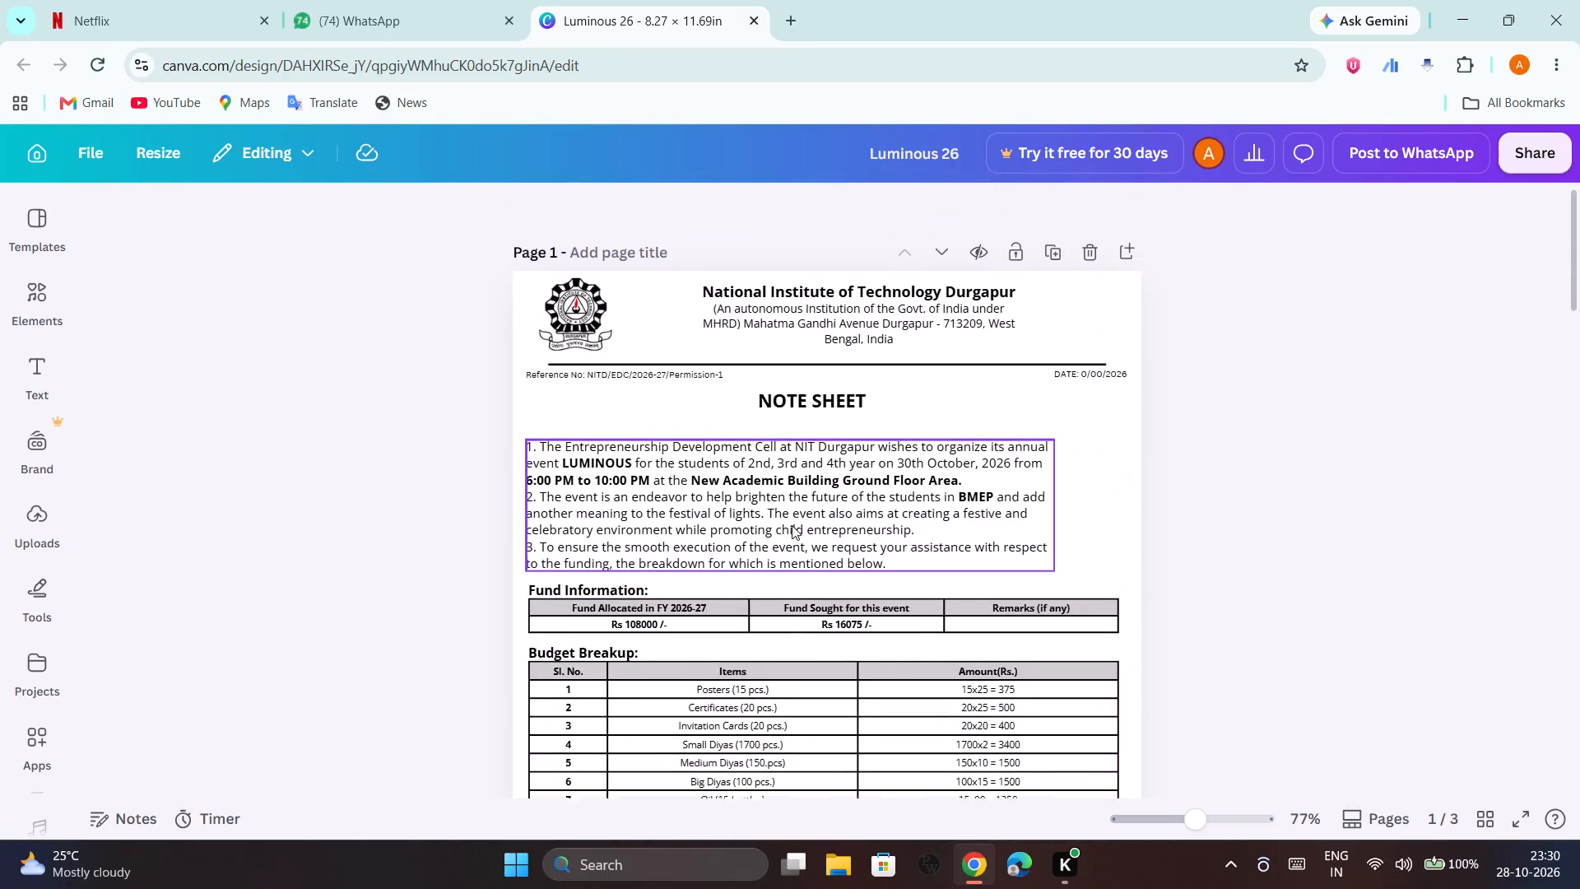
scroll(792, 525, "down", 1)
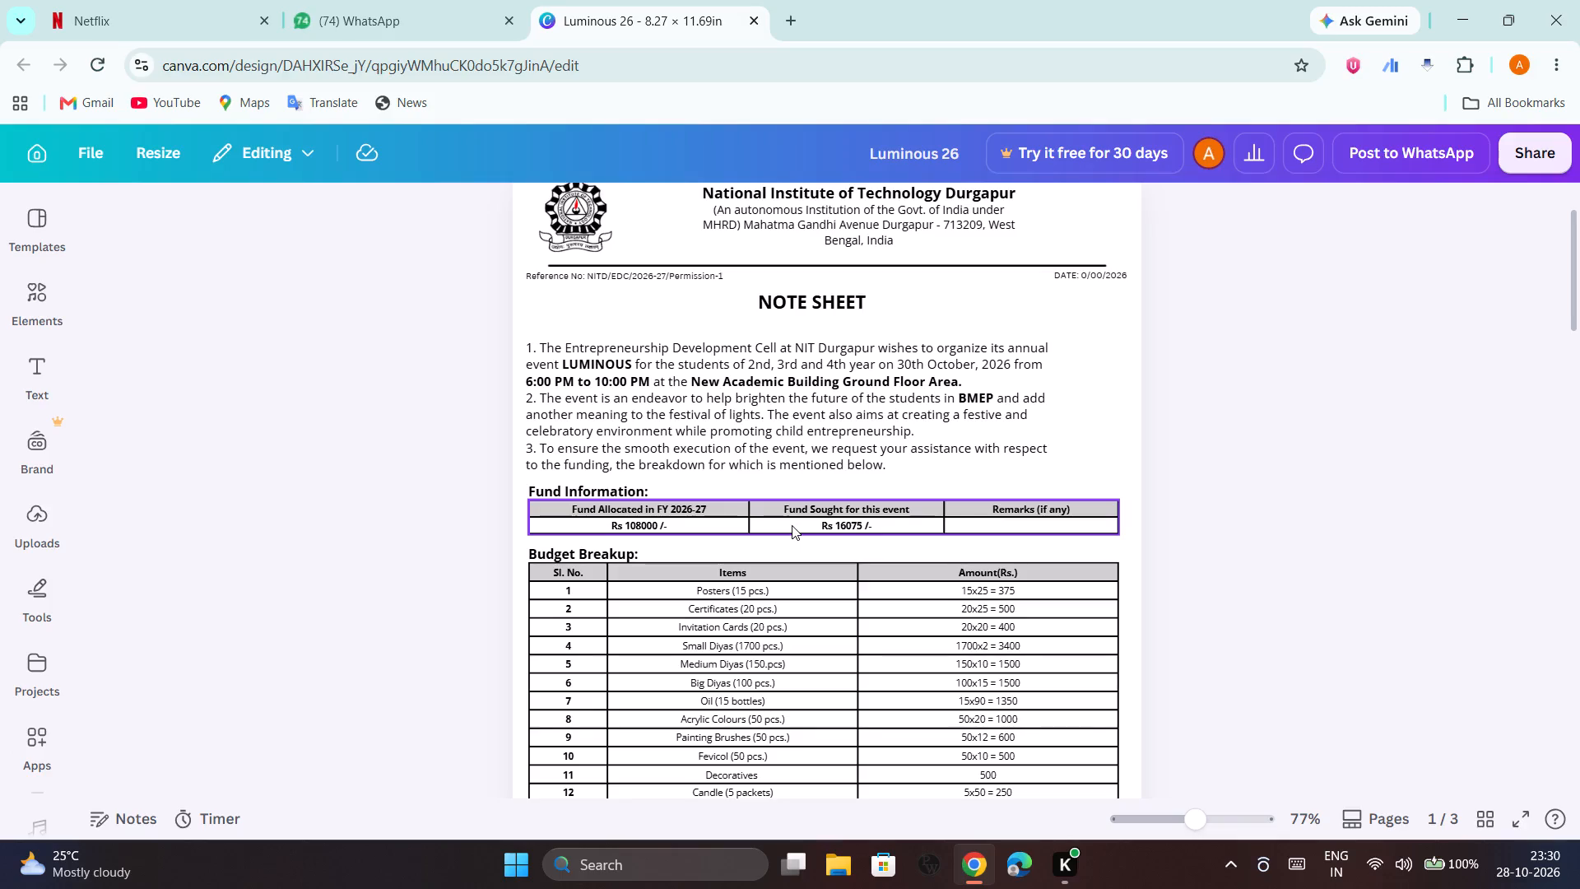
scroll(792, 525, "down", 6)
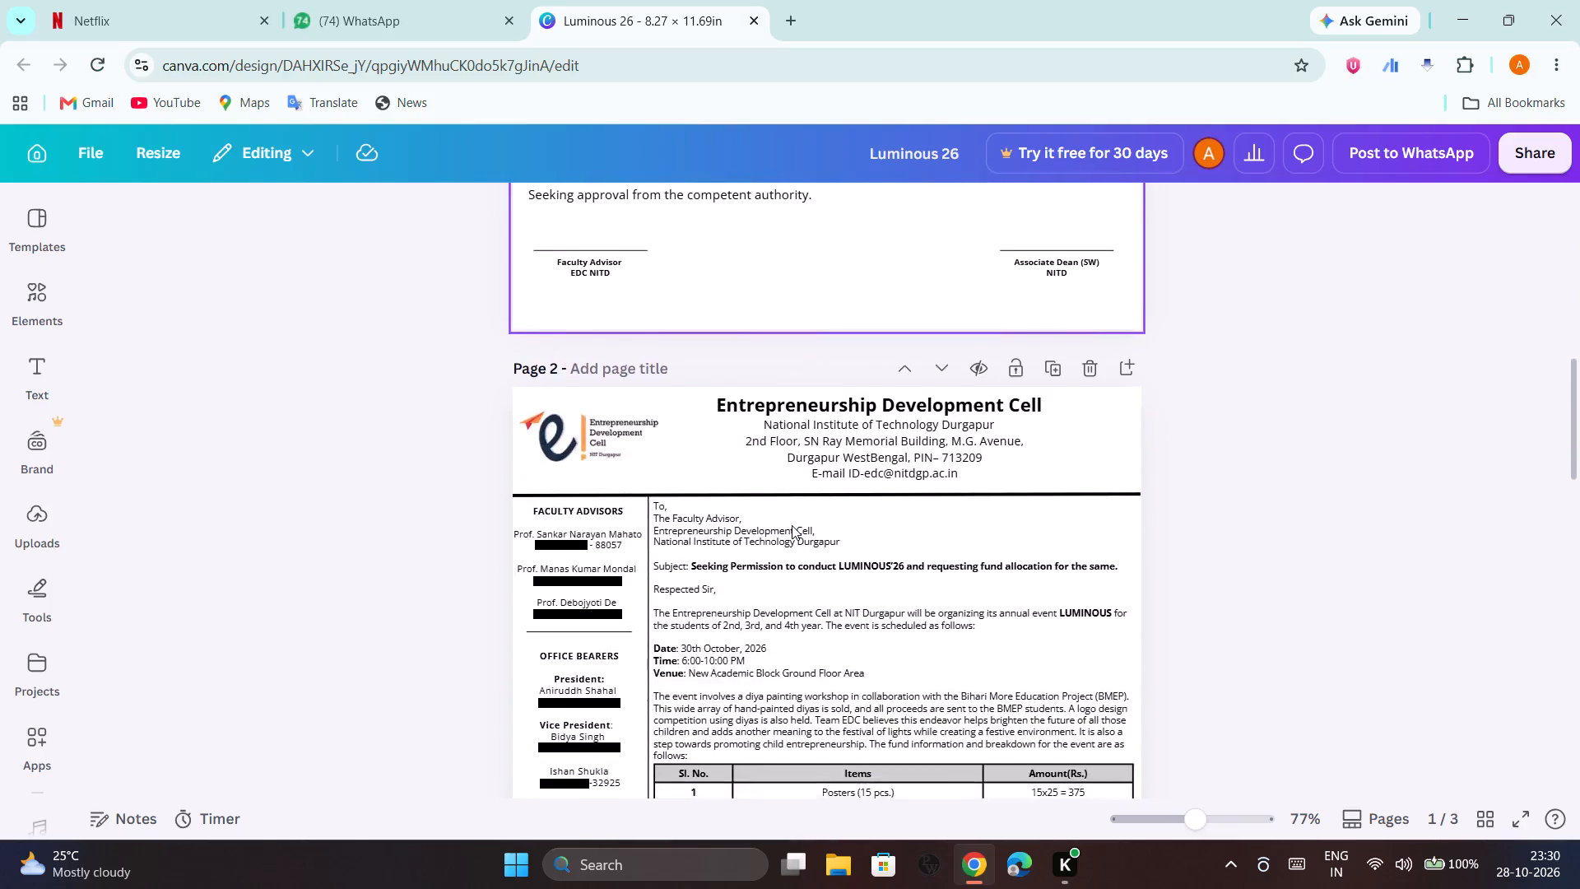
scroll(792, 525, "down", 7)
scroll(792, 525, "up", 1)
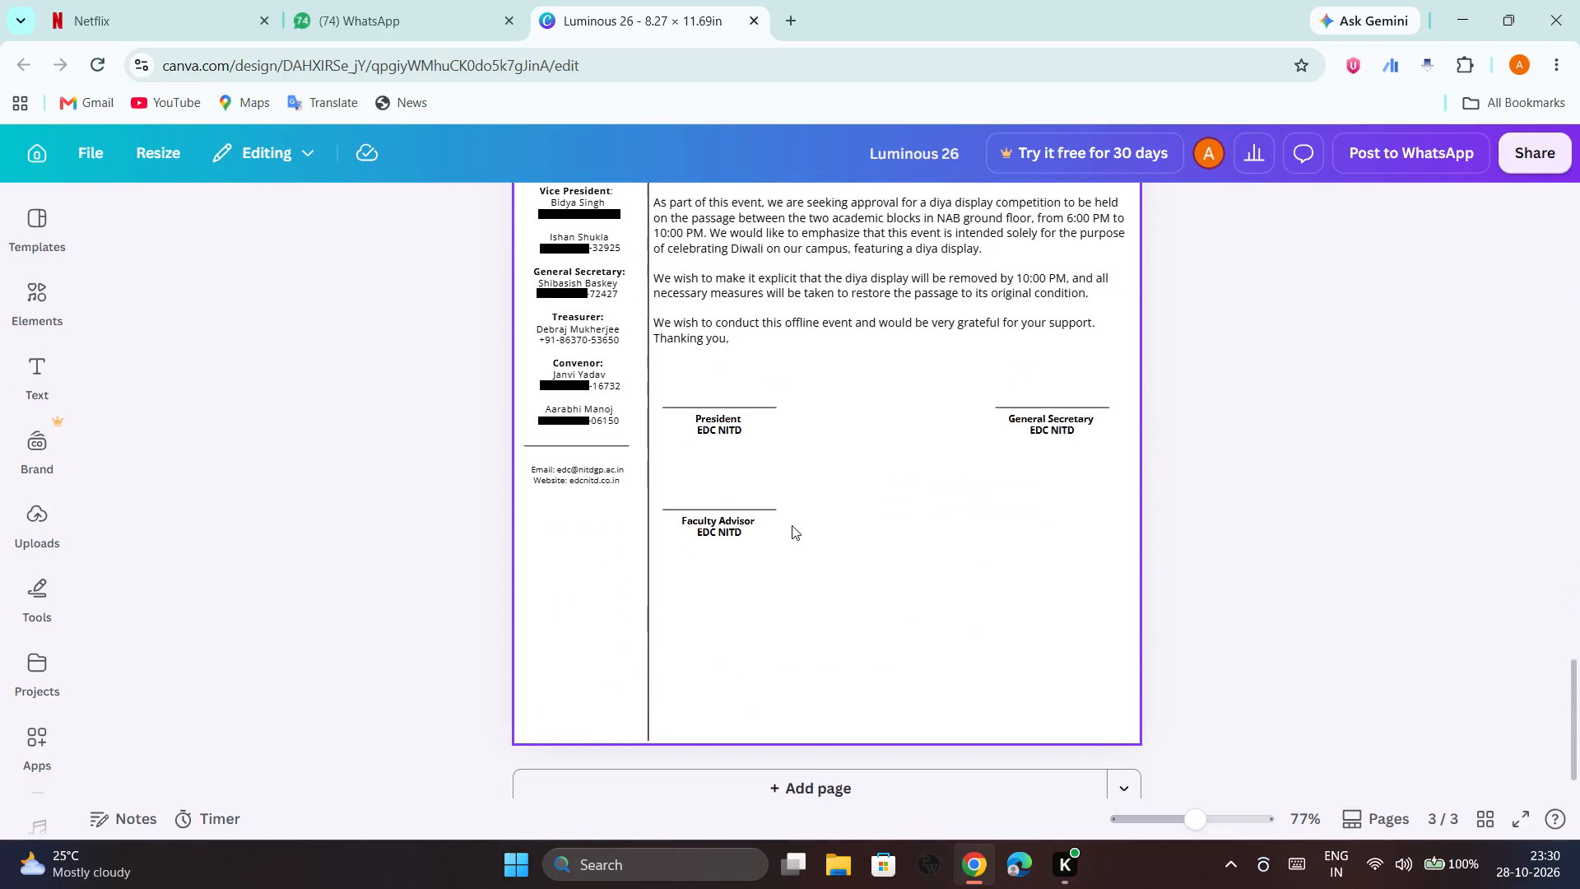
scroll(792, 525, "up", 4)
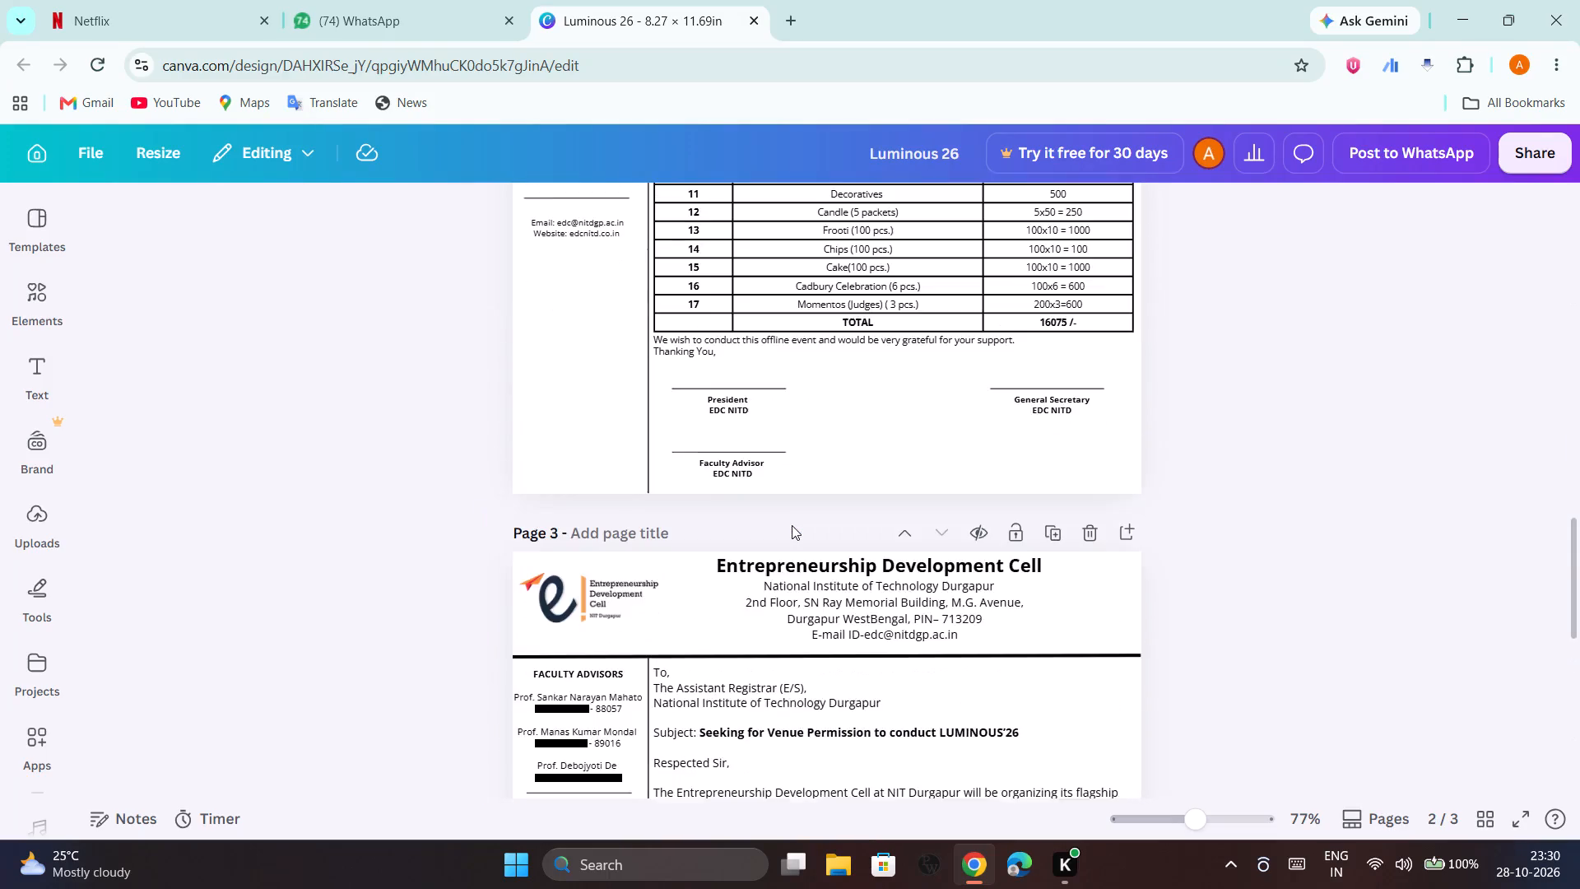
scroll(792, 525, "up", 14)
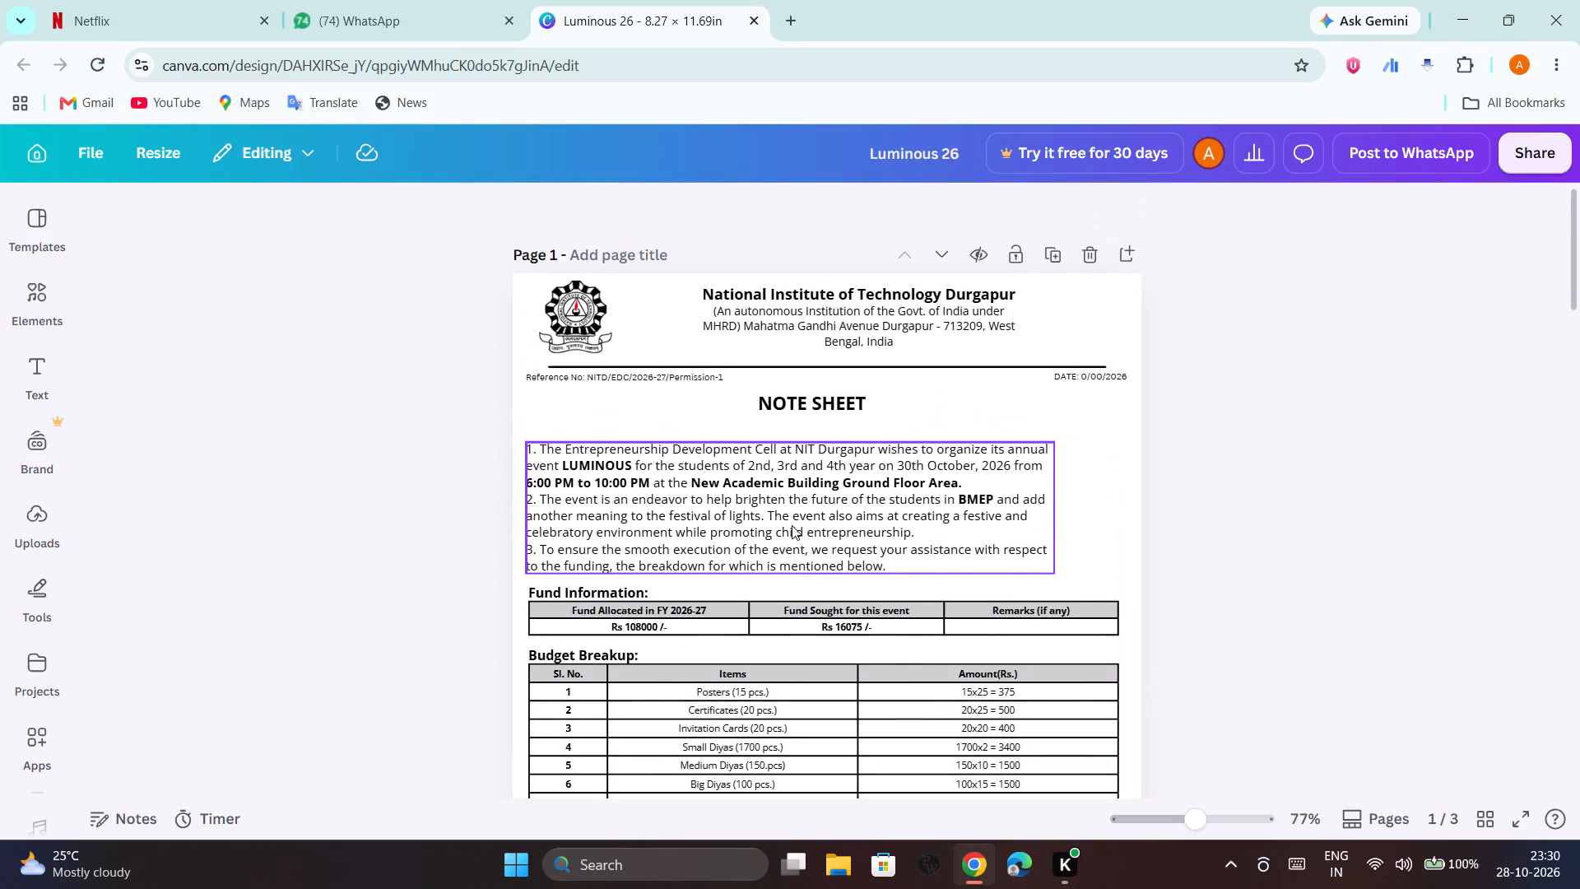
scroll(792, 525, "up", 1)
scroll(792, 525, "down", 1)
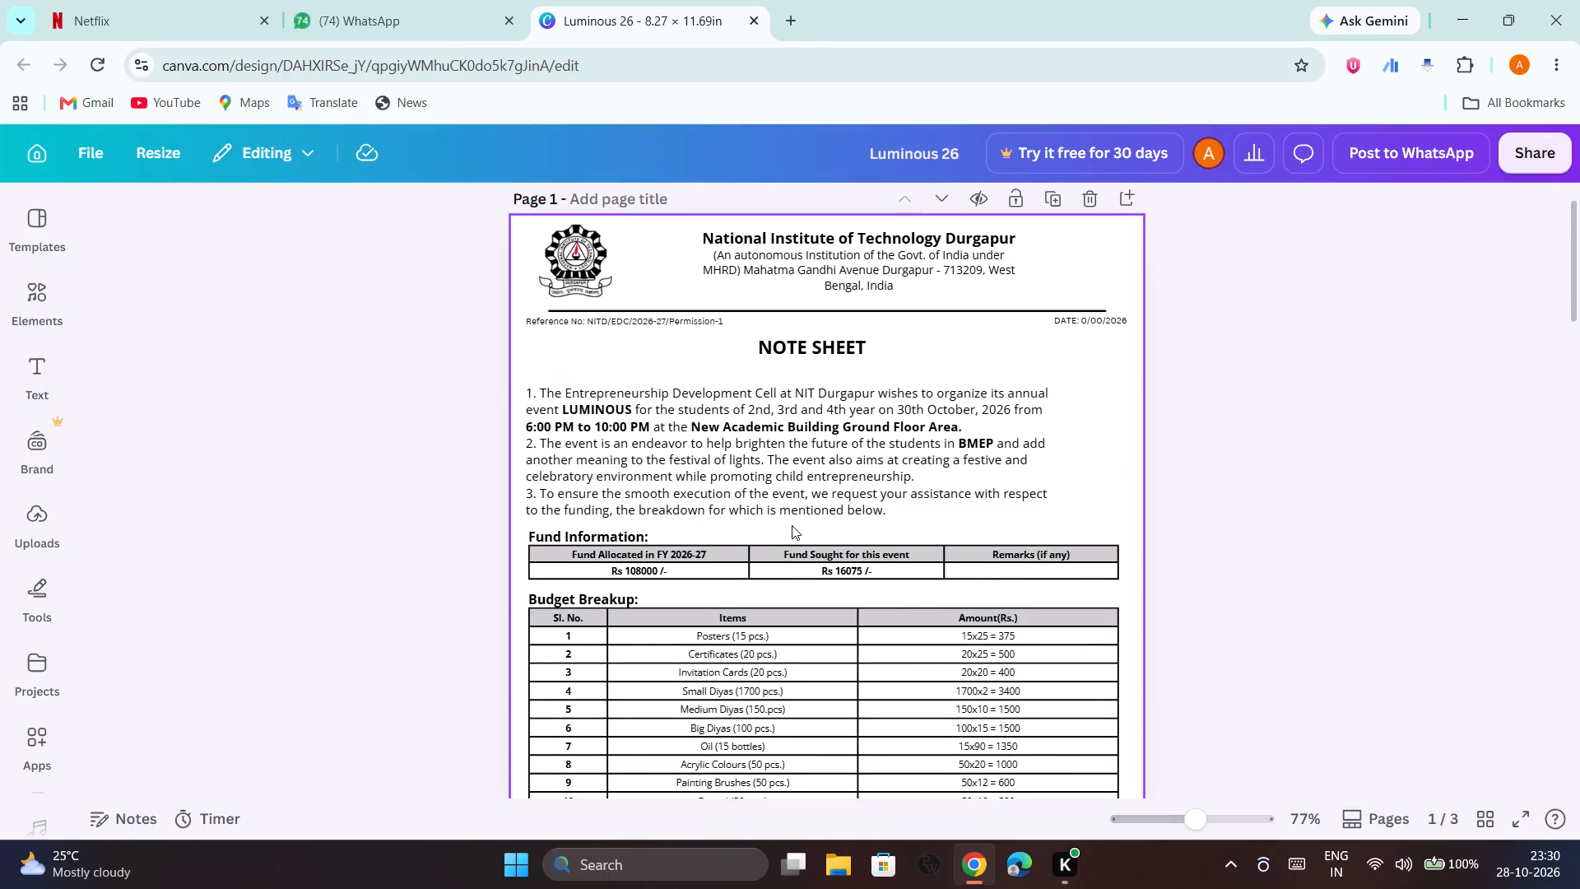
scroll(792, 525, "down", 1)
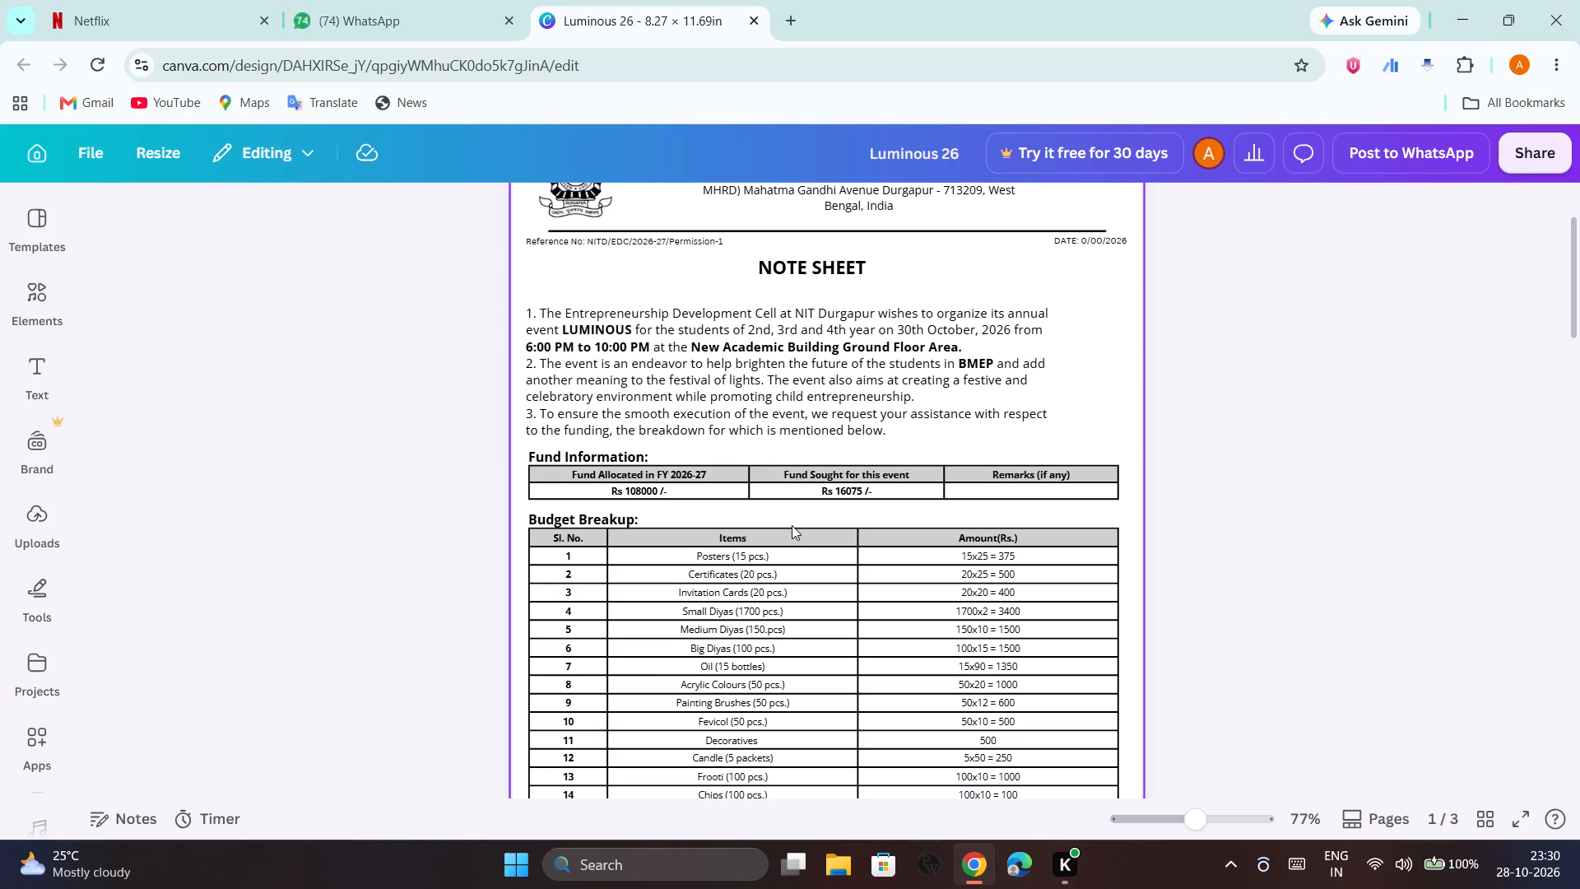
scroll(776, 482, "up", 4)
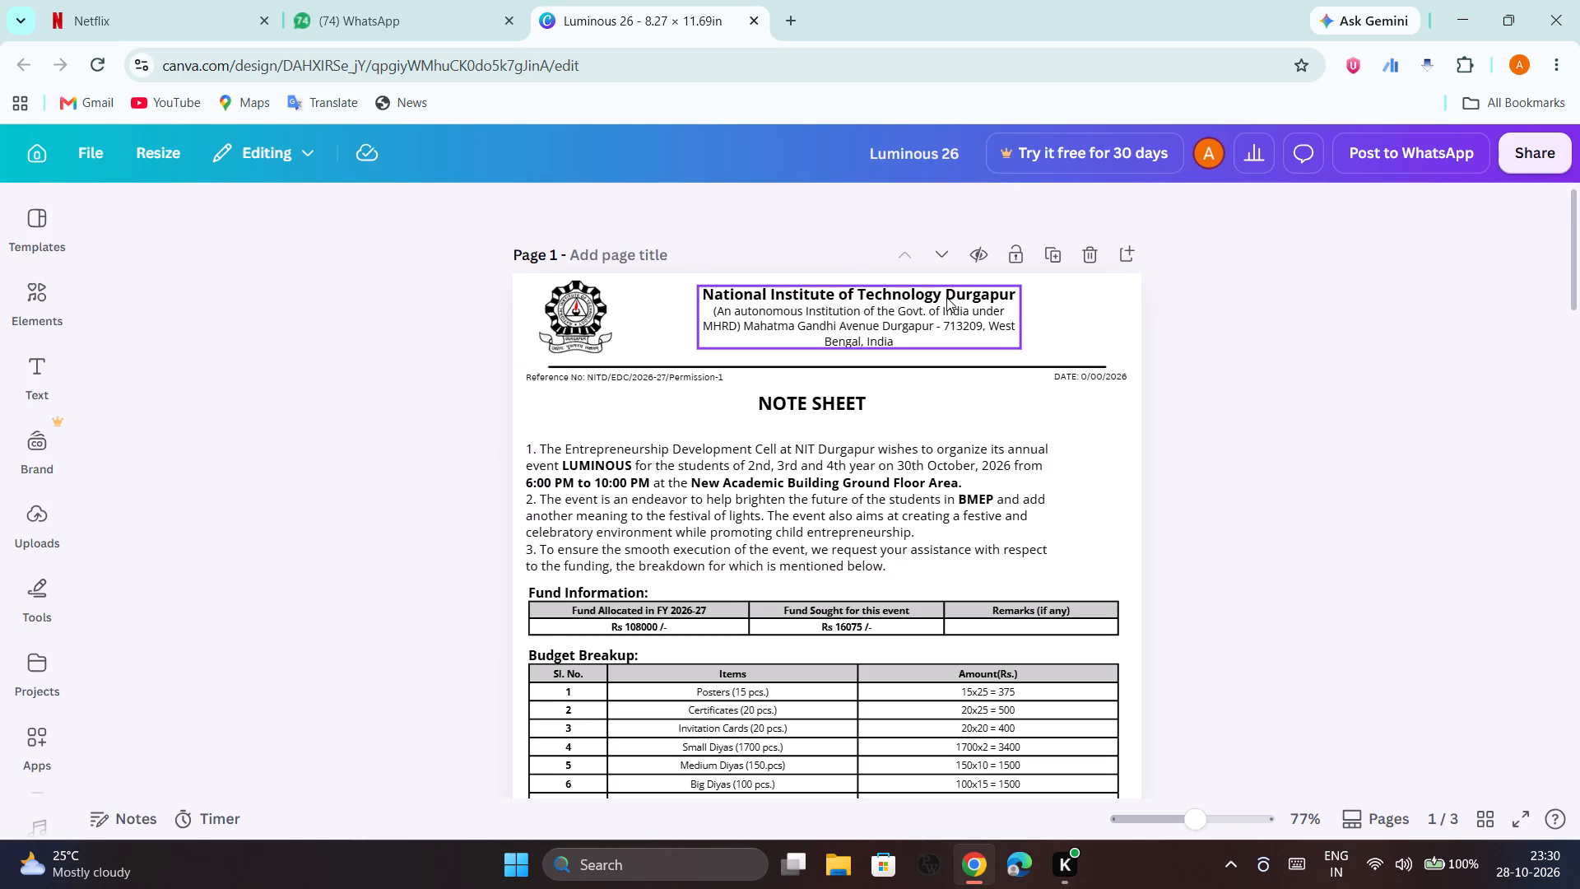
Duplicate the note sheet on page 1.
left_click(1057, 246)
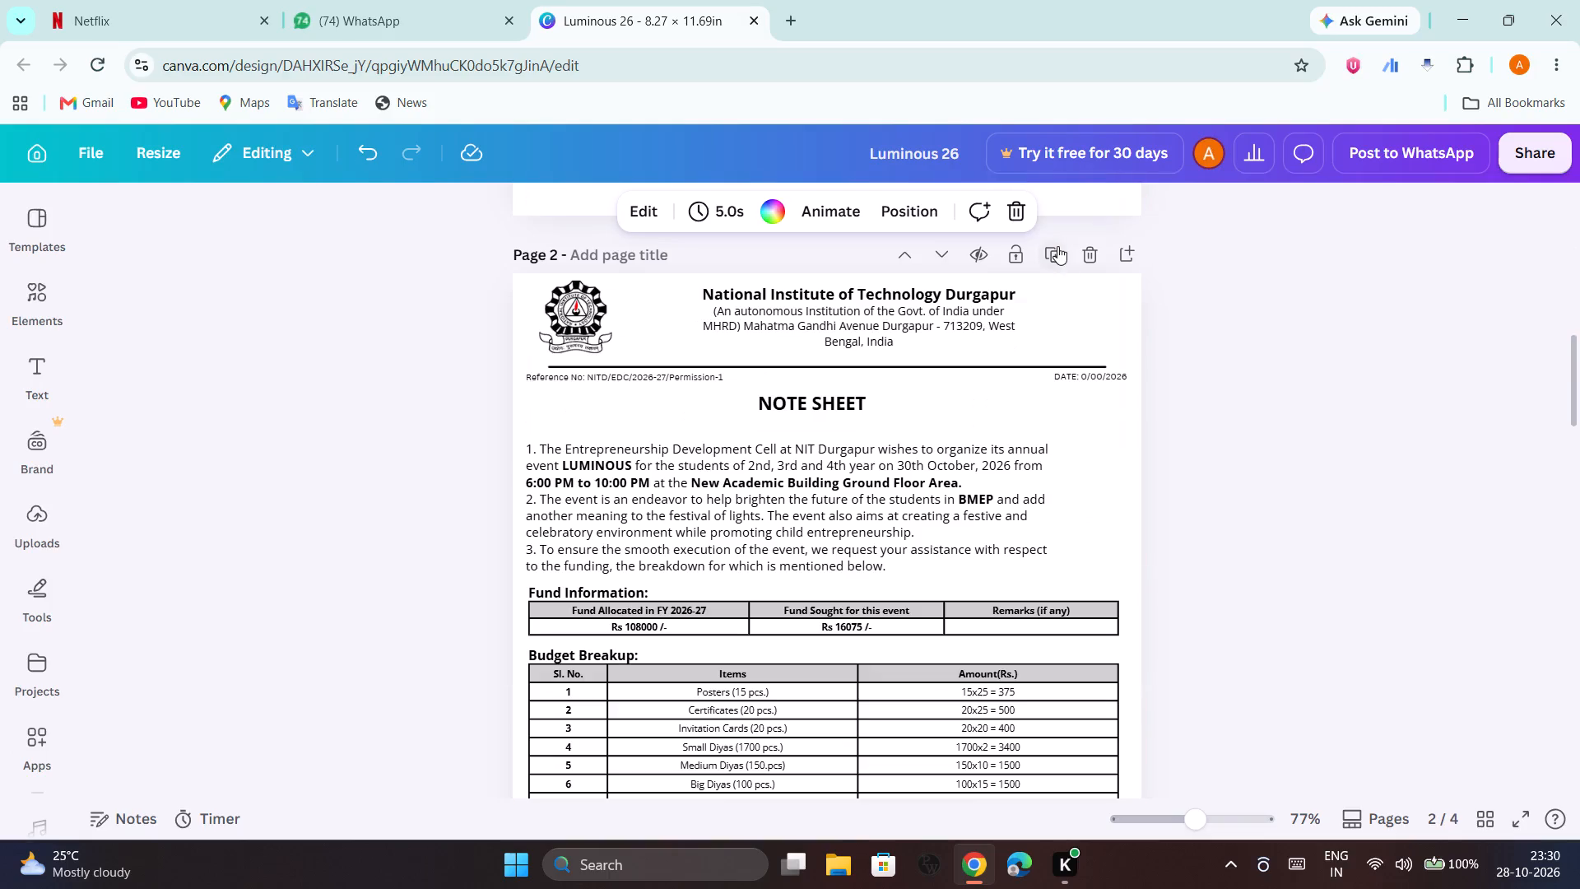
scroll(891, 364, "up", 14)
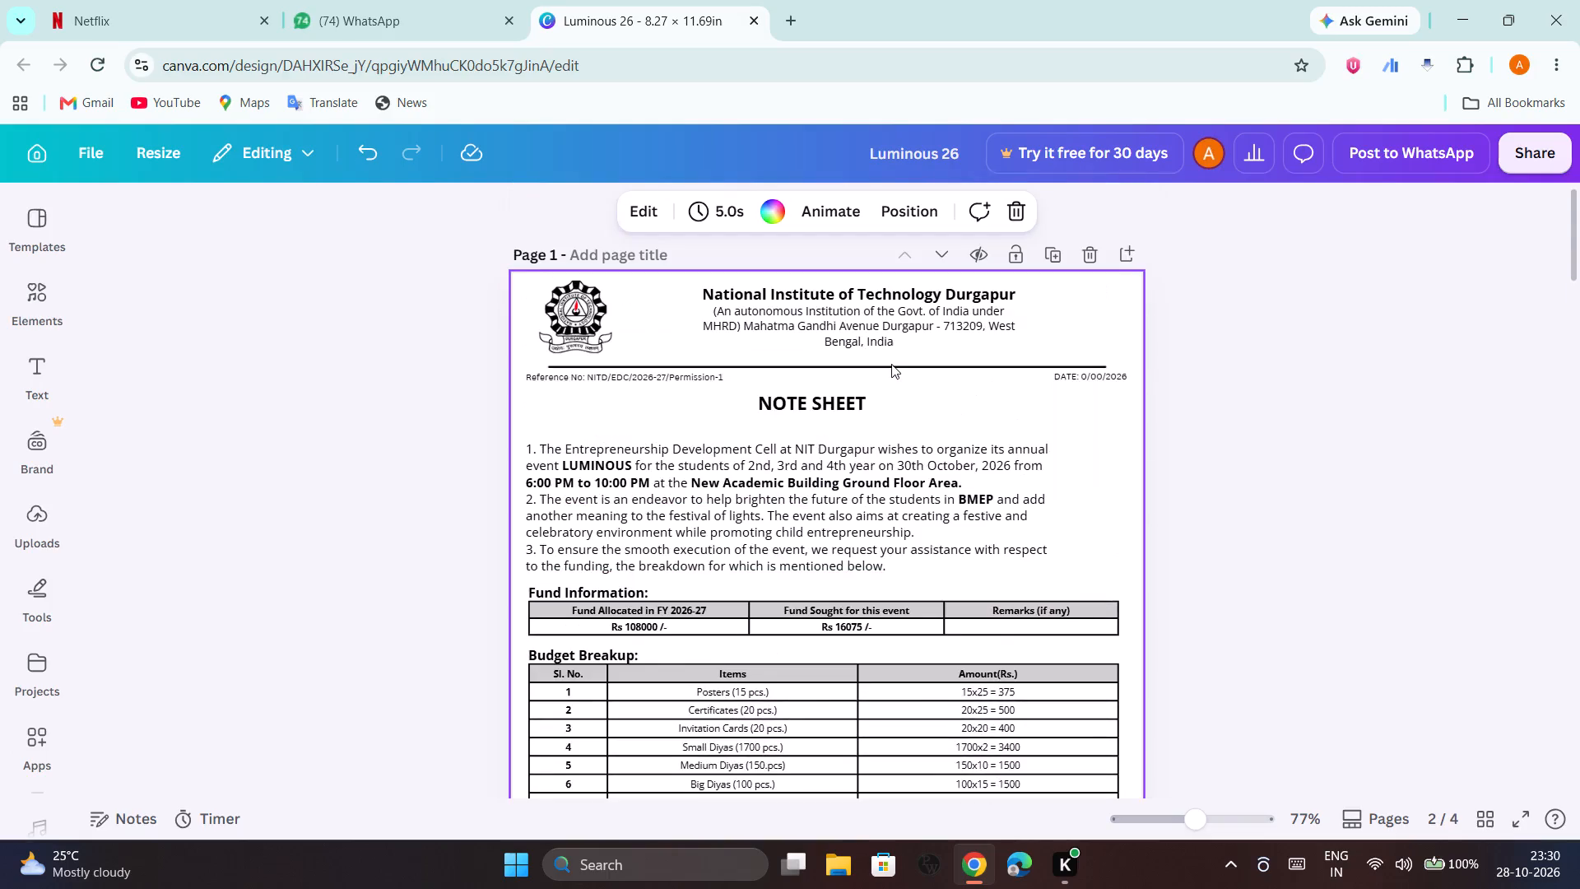
Look through the document's pages from the note sheets to the venue permission letter, and return to page 1.
scroll(891, 364, "down", 12)
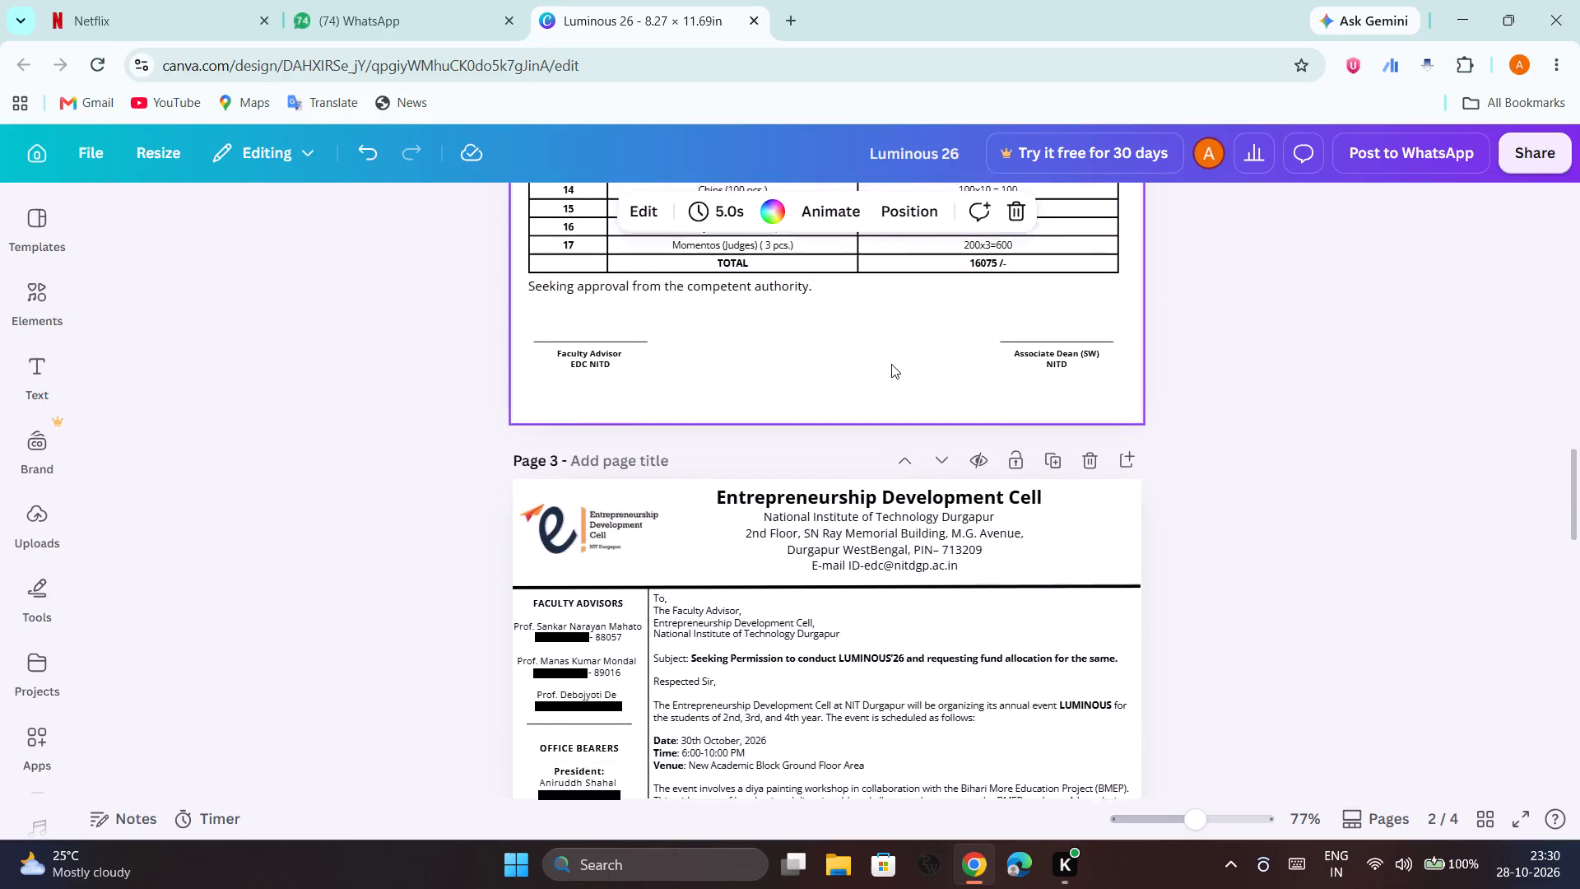
scroll(891, 364, "down", 10)
scroll(891, 364, "up", 1)
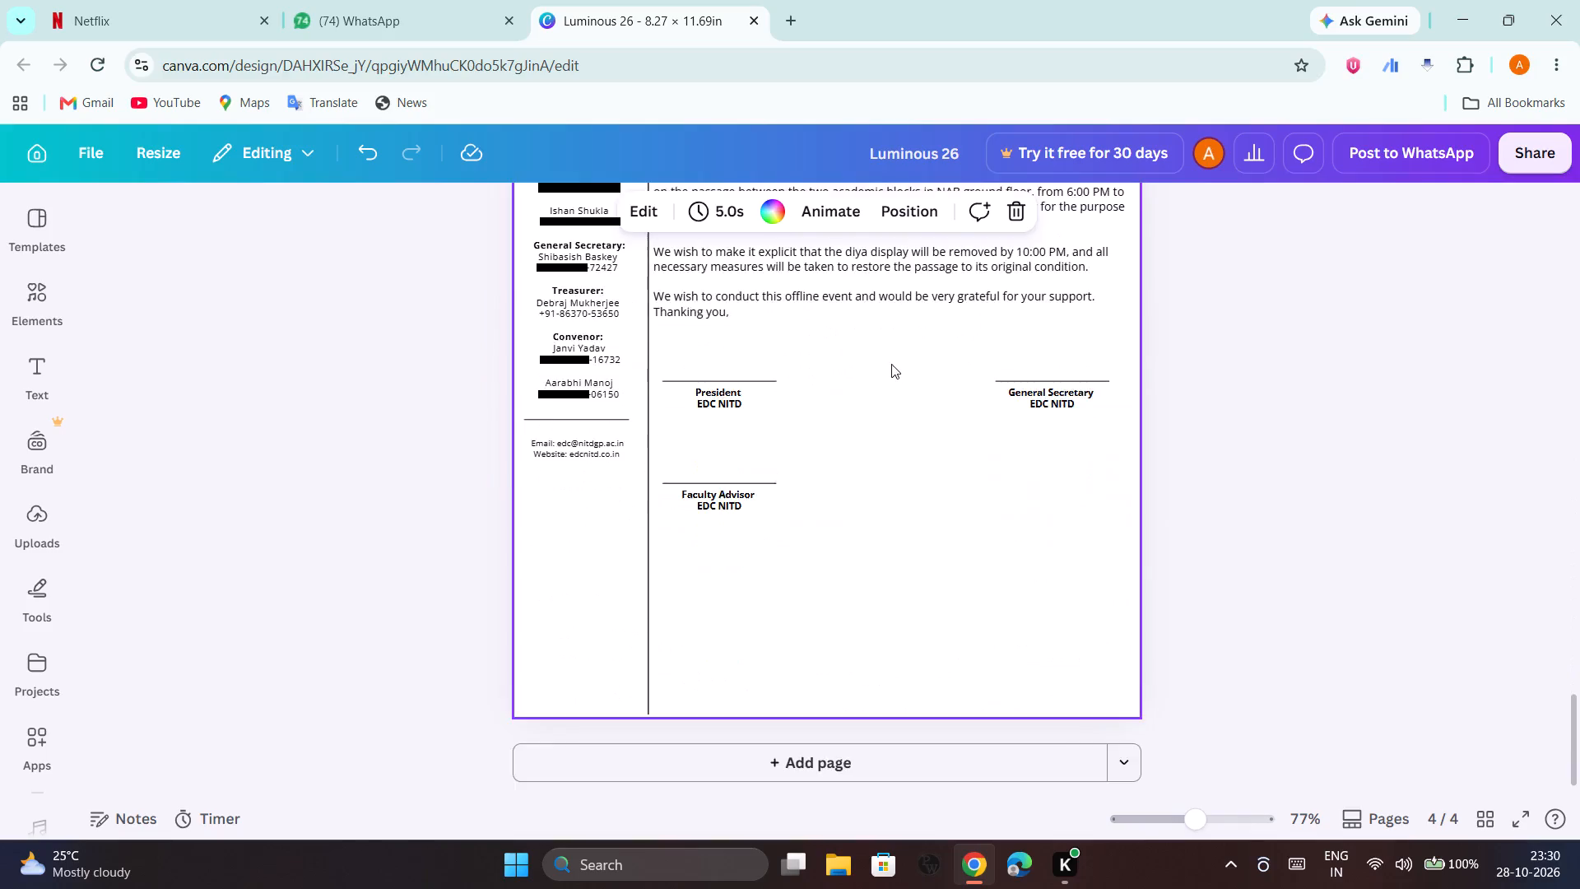
scroll(891, 364, "up", 11)
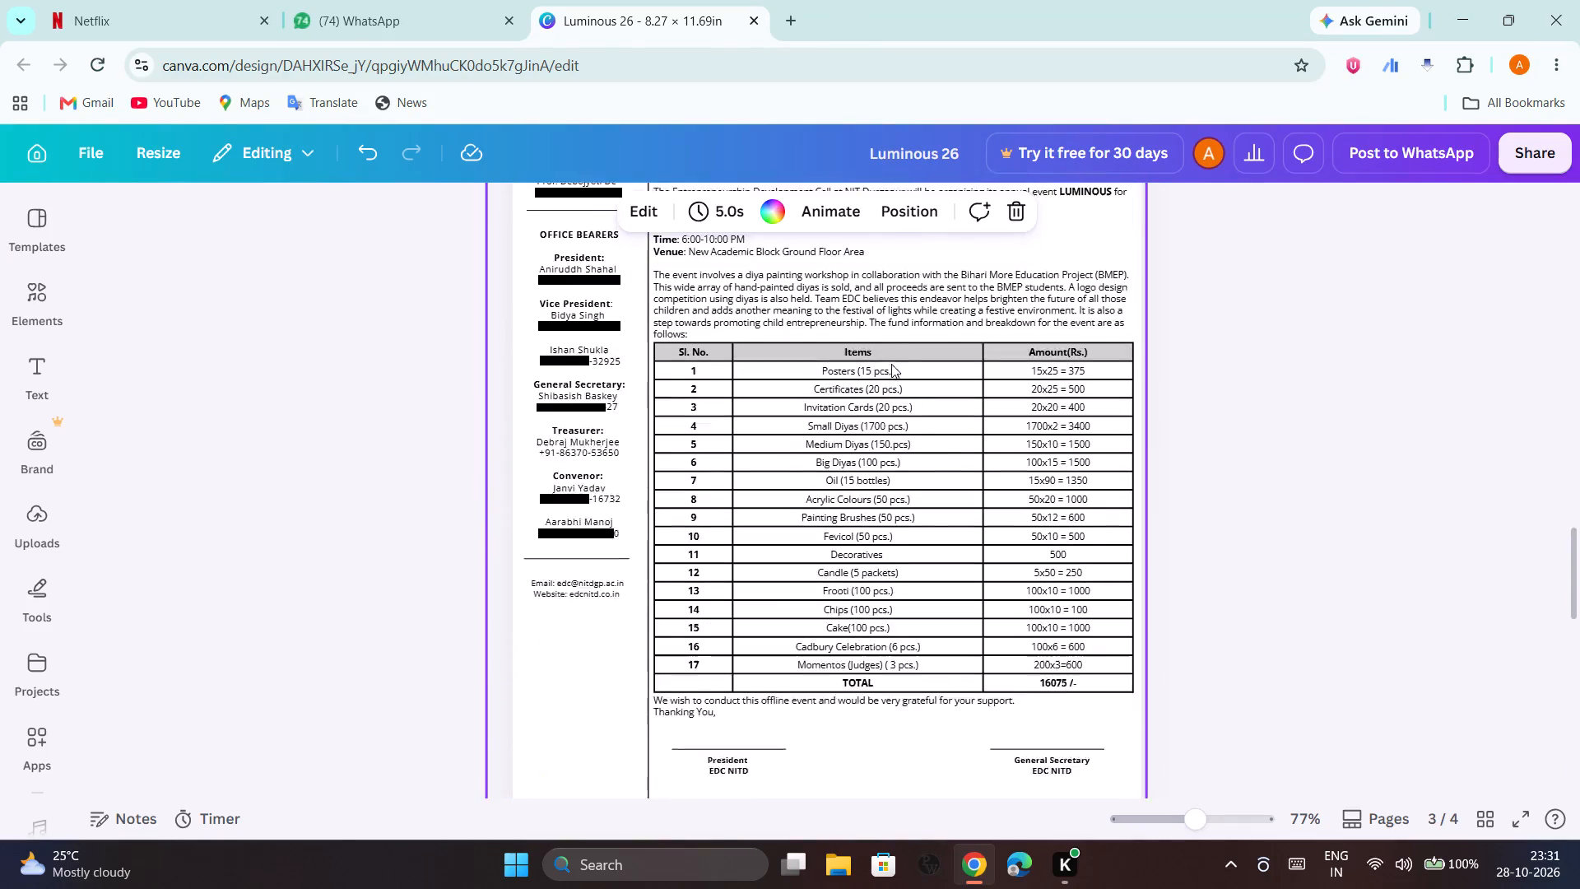
scroll(891, 364, "up", 7)
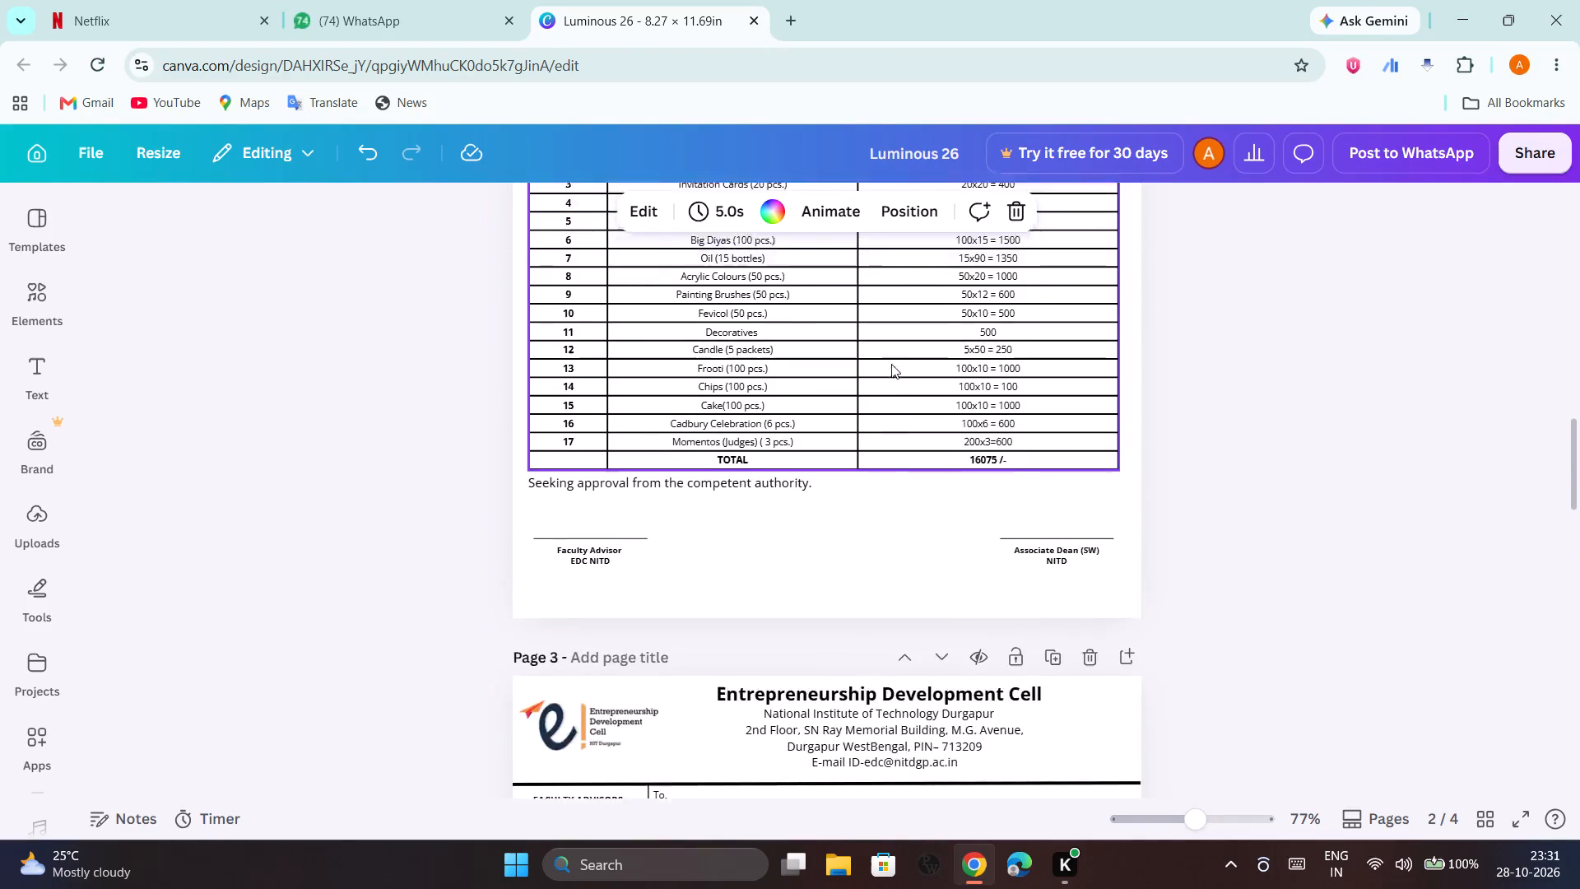
scroll(891, 364, "up", 10)
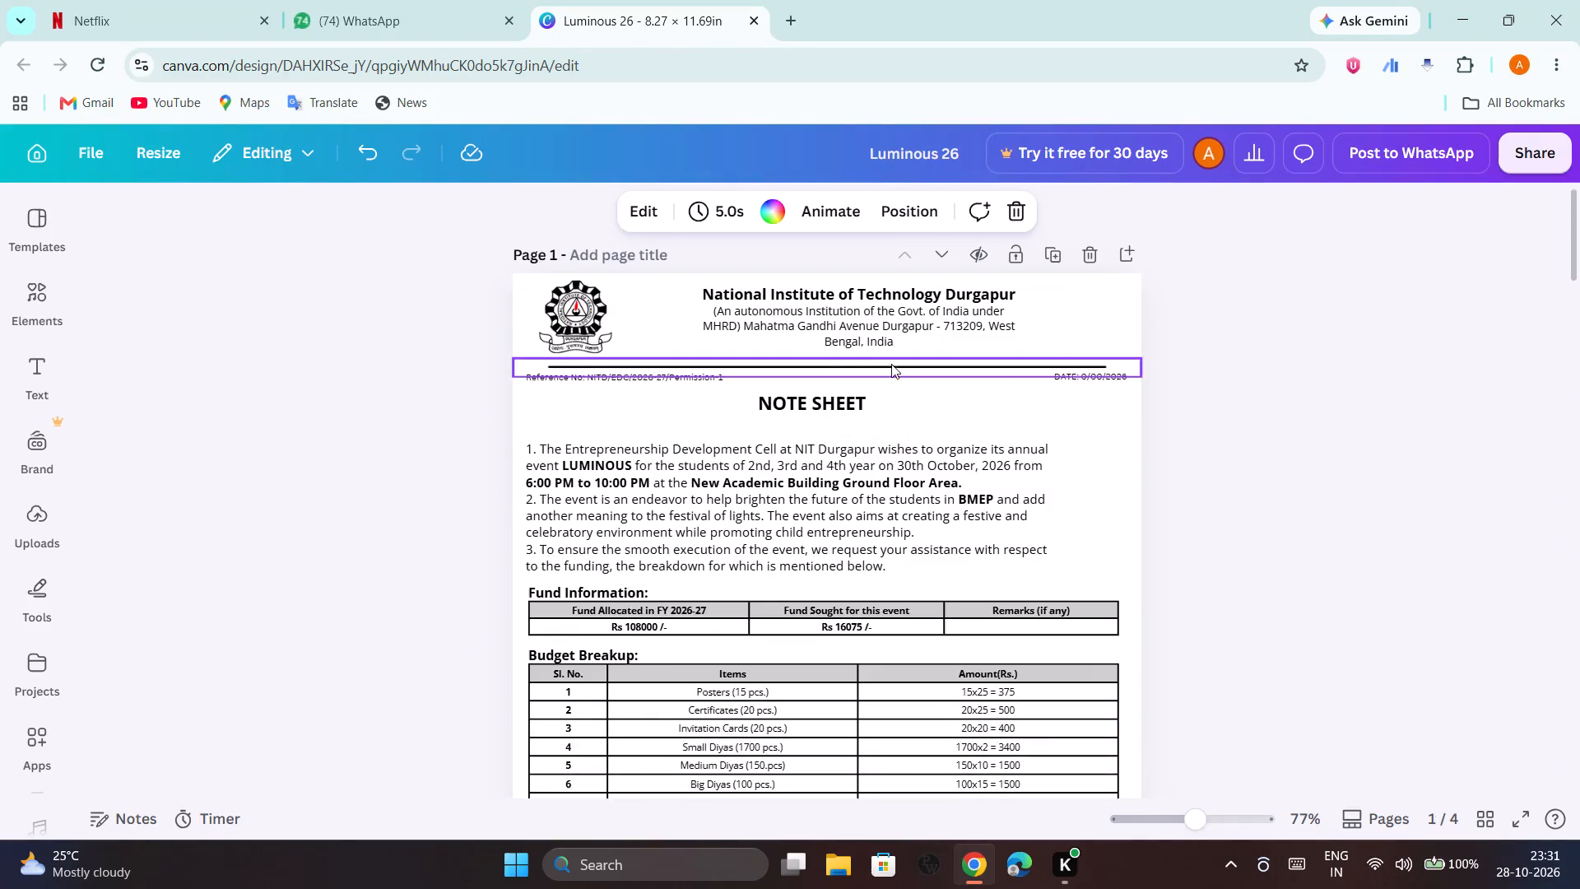
scroll(891, 364, "up", 2)
scroll(891, 364, "down", 8)
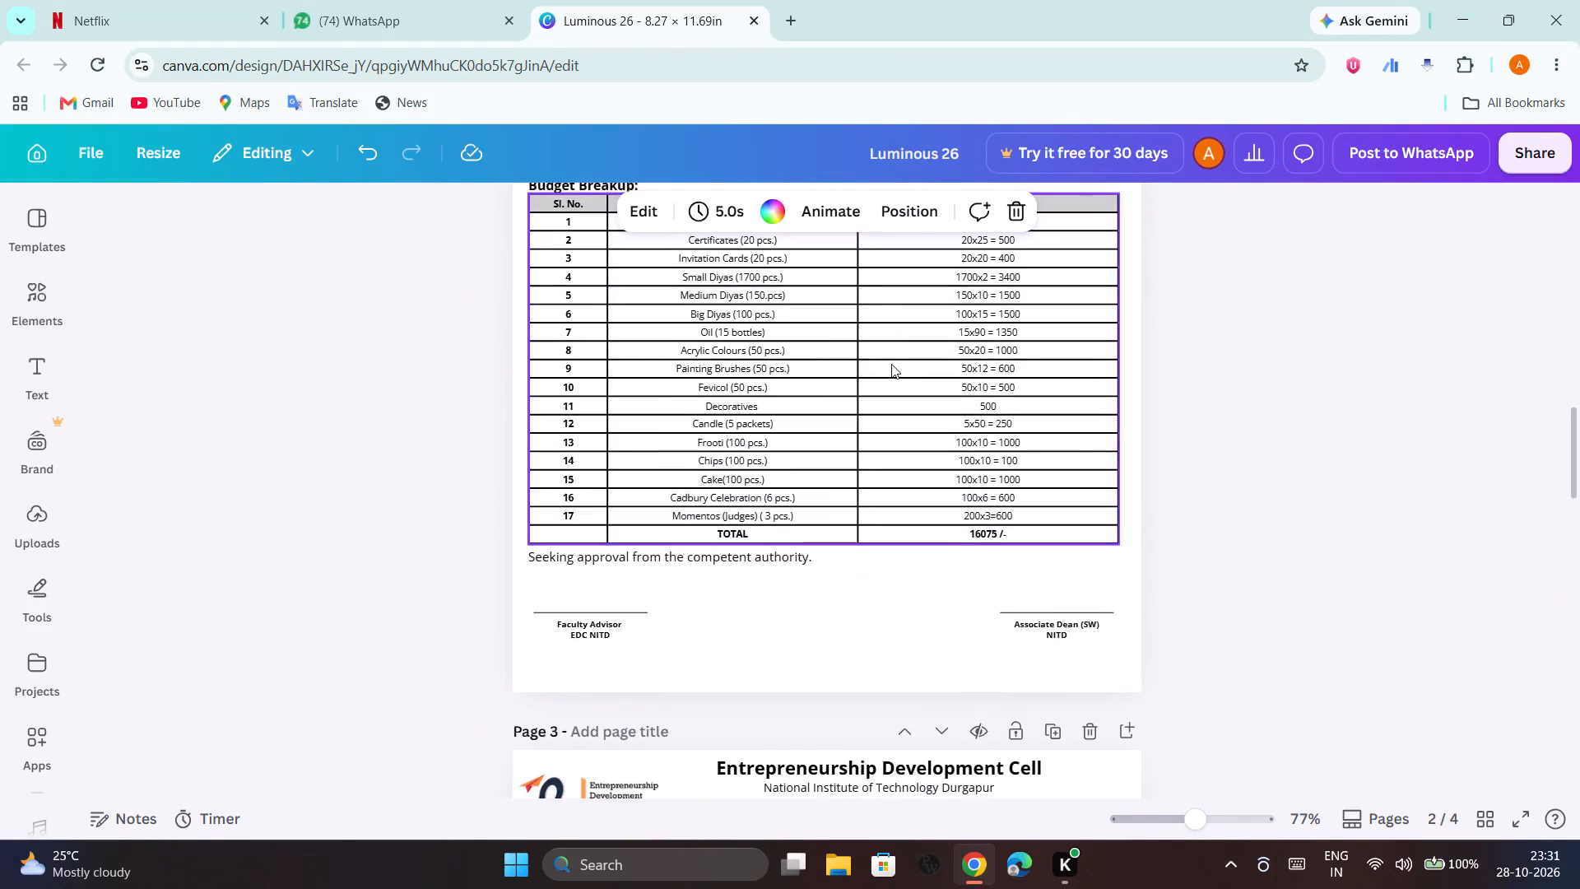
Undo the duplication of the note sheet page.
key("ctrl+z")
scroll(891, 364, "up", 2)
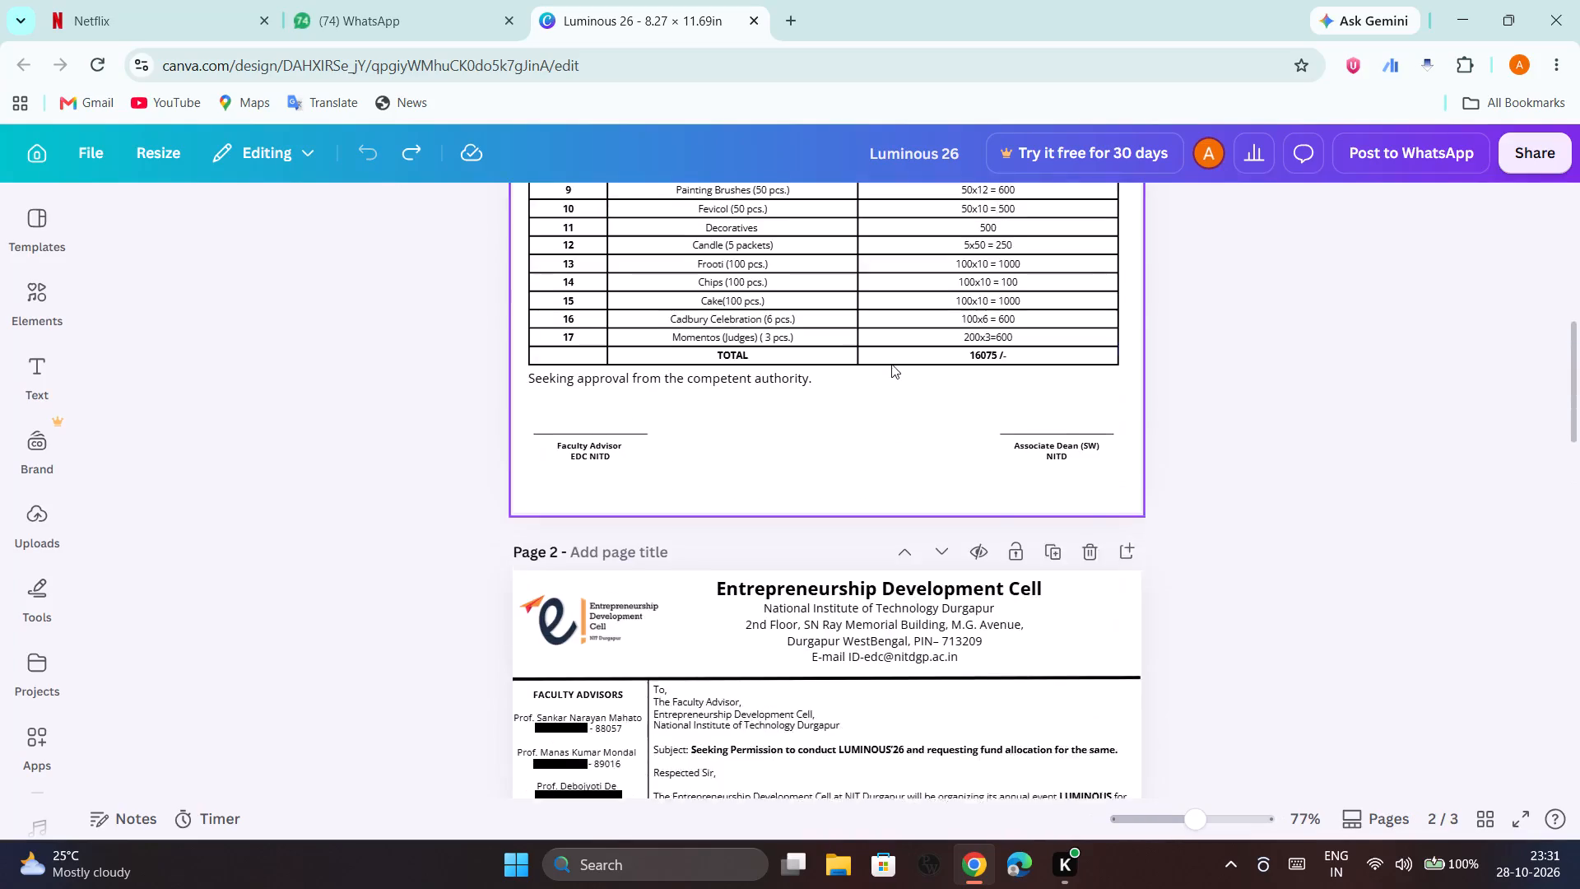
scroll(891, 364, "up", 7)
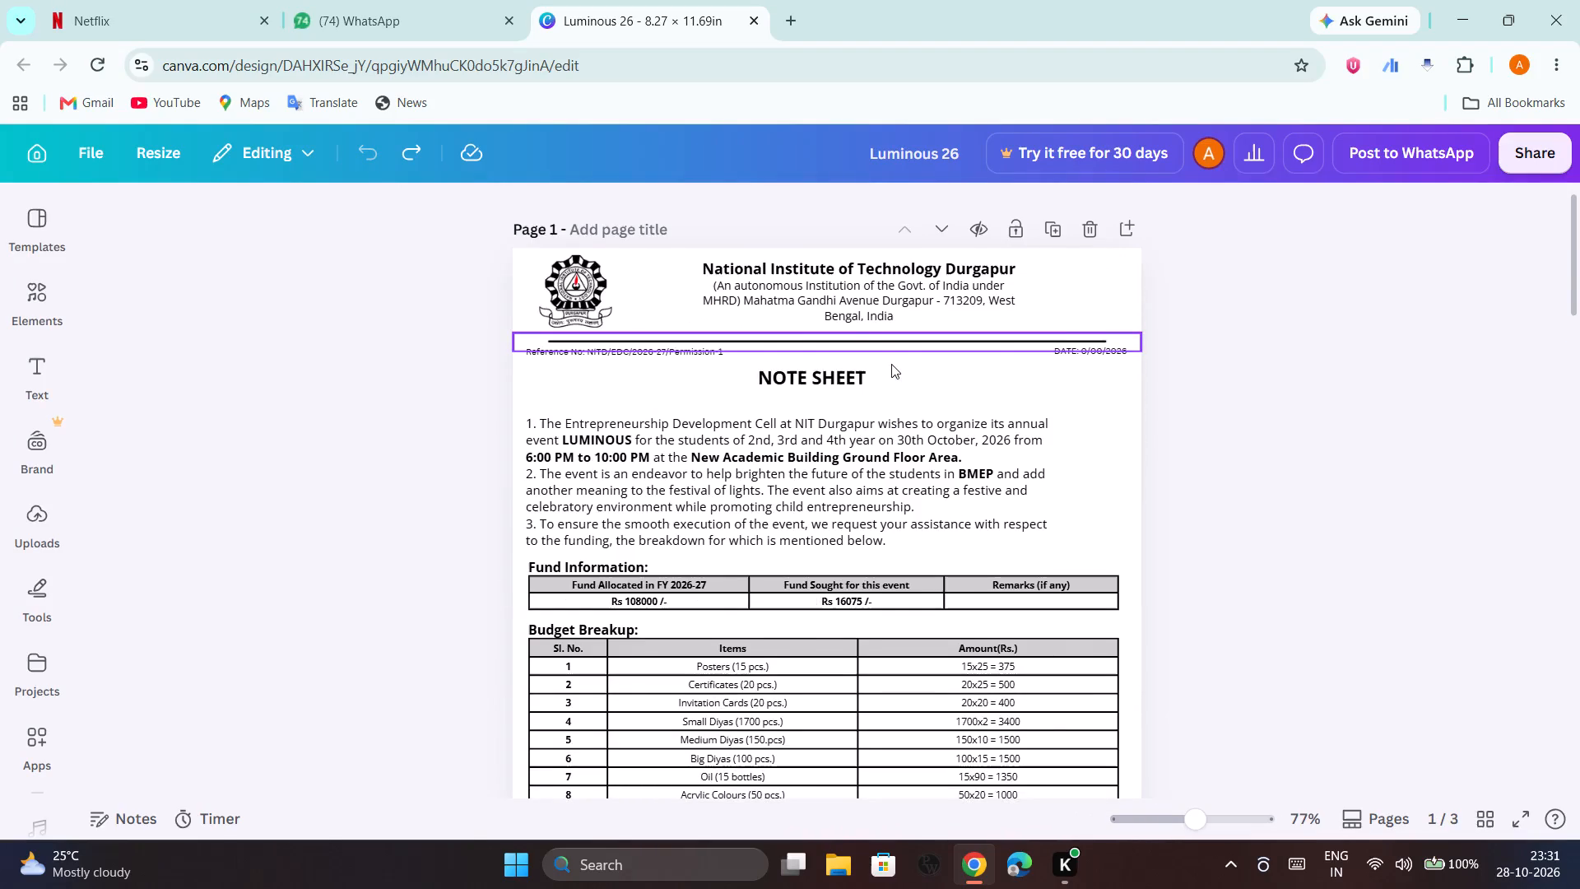
left_click(519, 283)
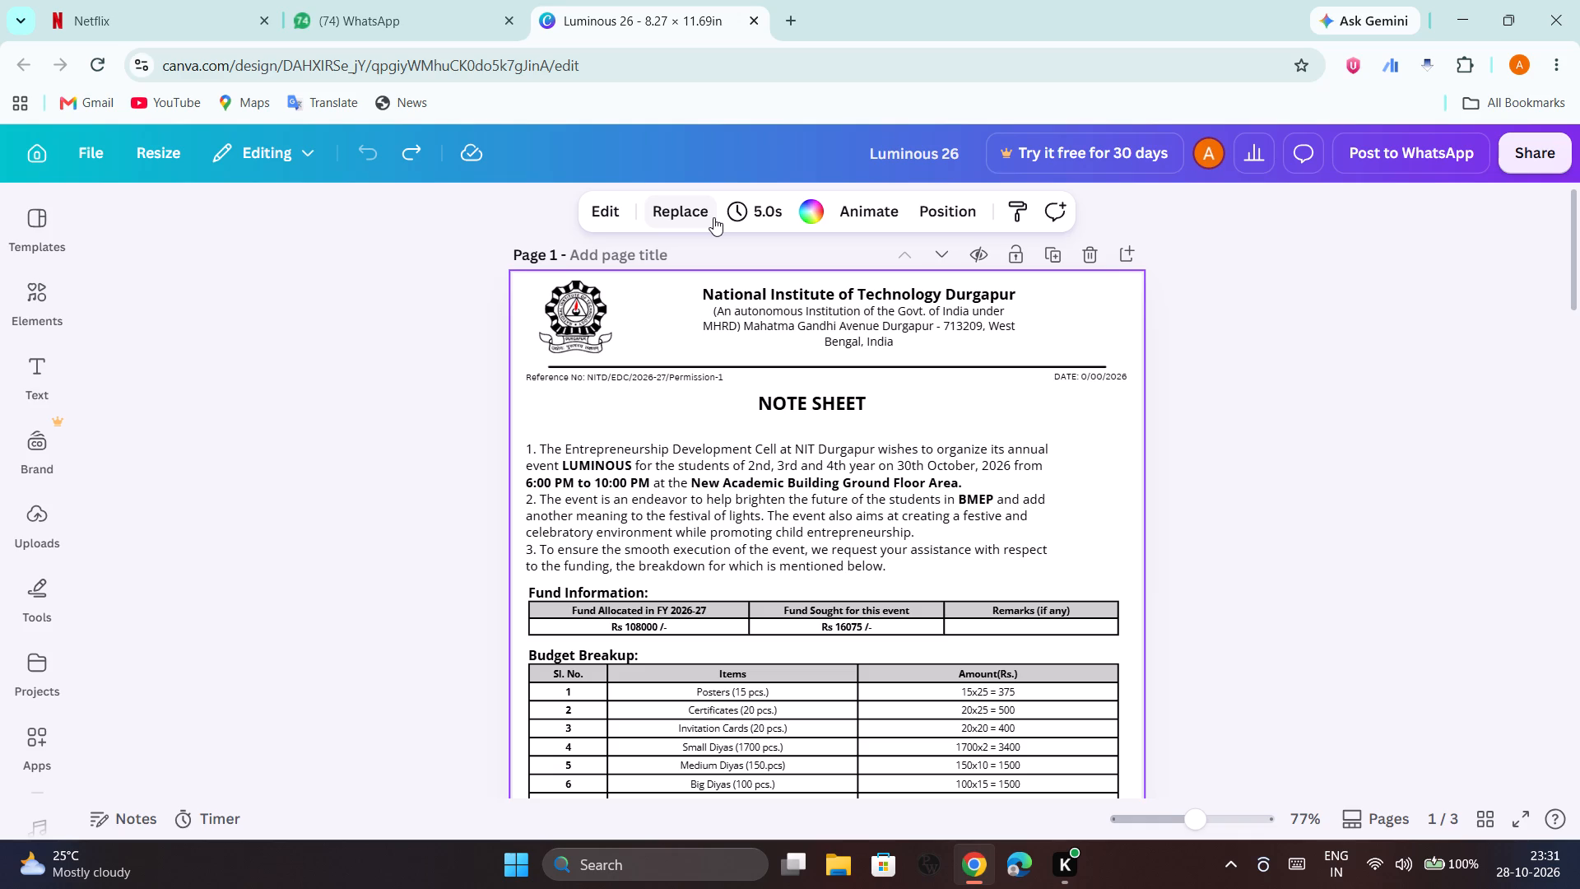
left_click(1542, 155)
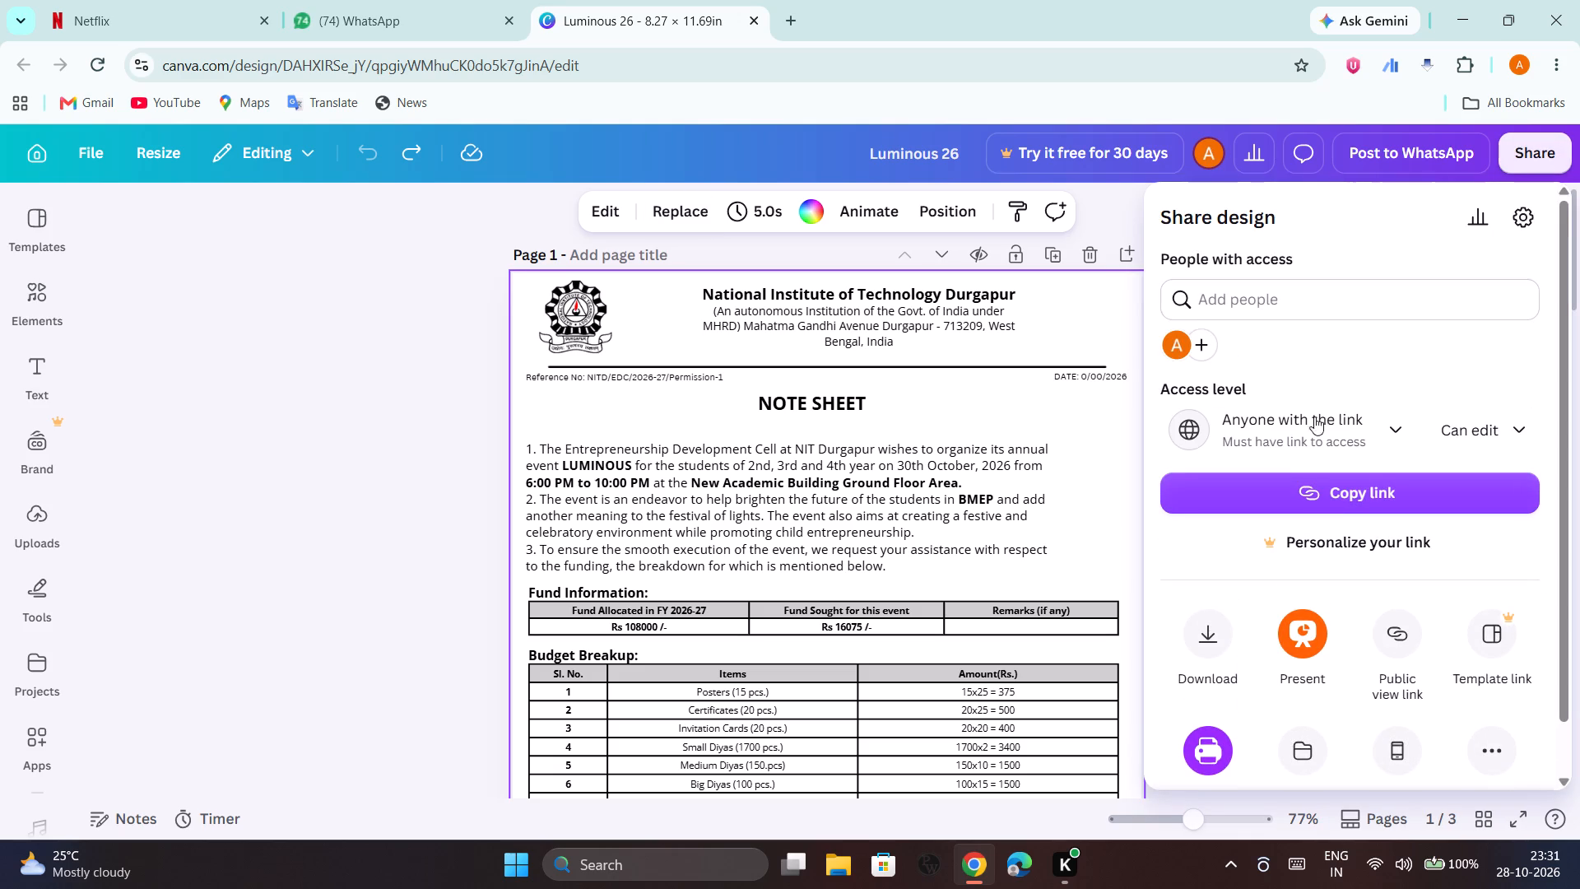
scroll(1382, 630, "down", 2)
scroll(1382, 630, "left", 1)
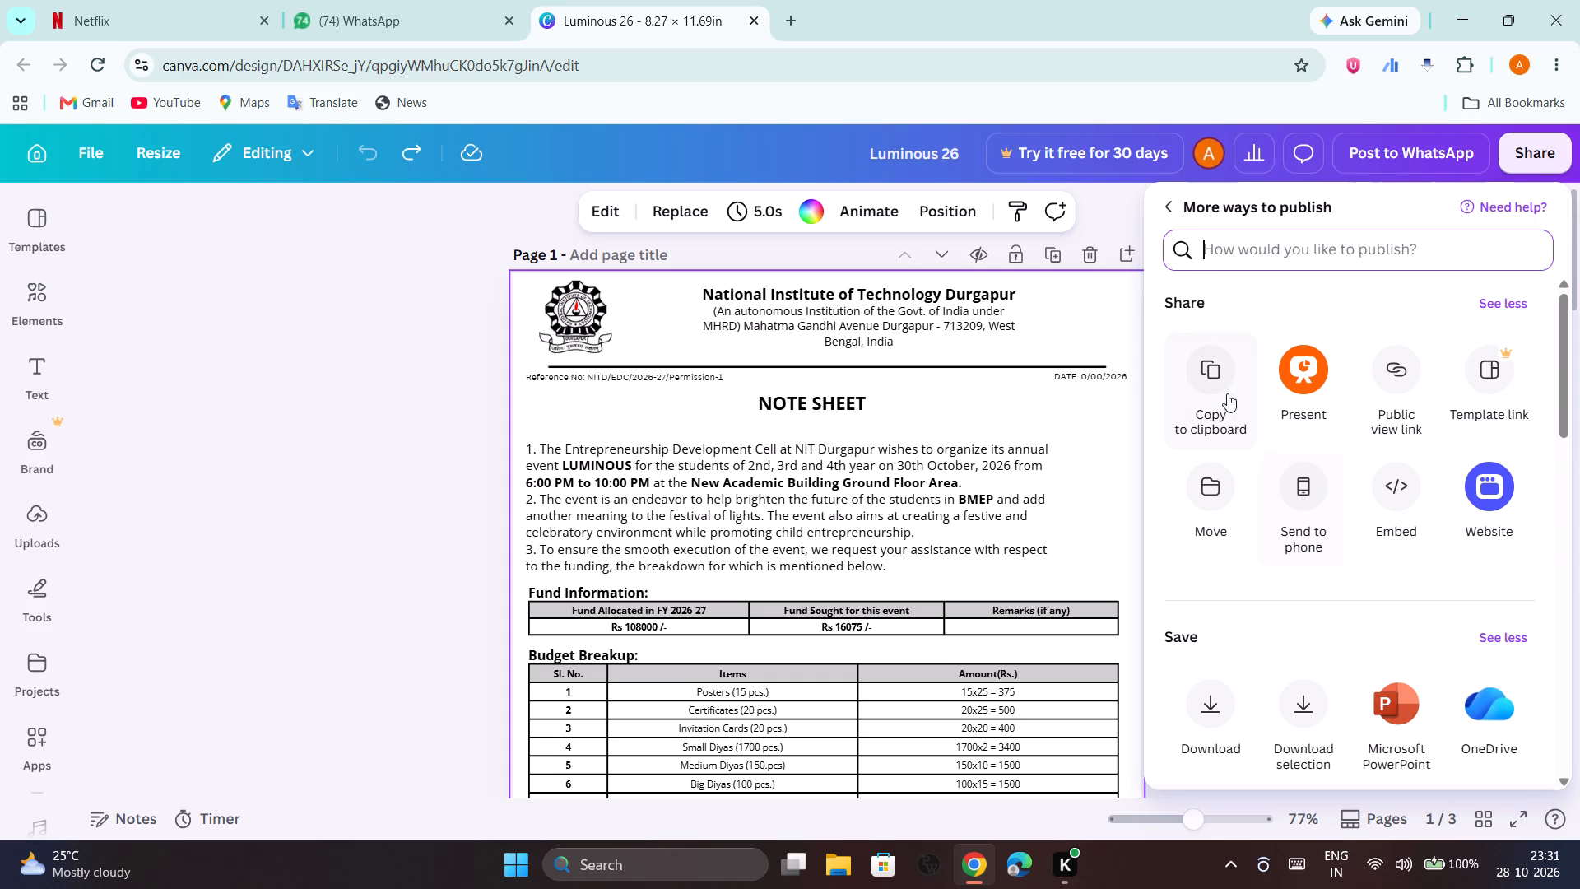
left_click(1214, 375)
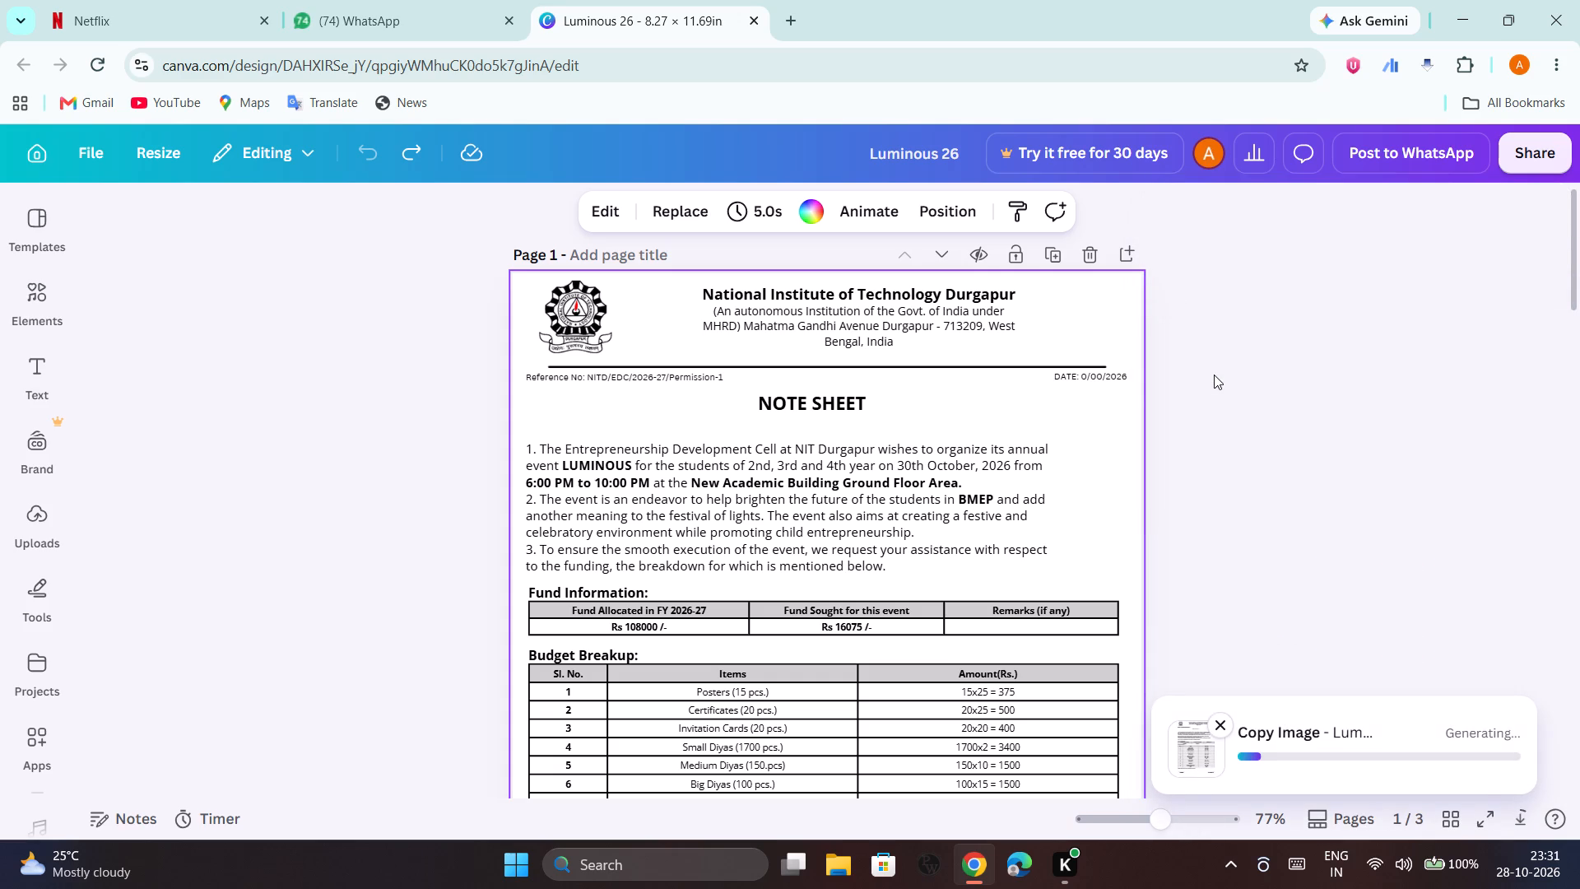
left_click(1243, 515)
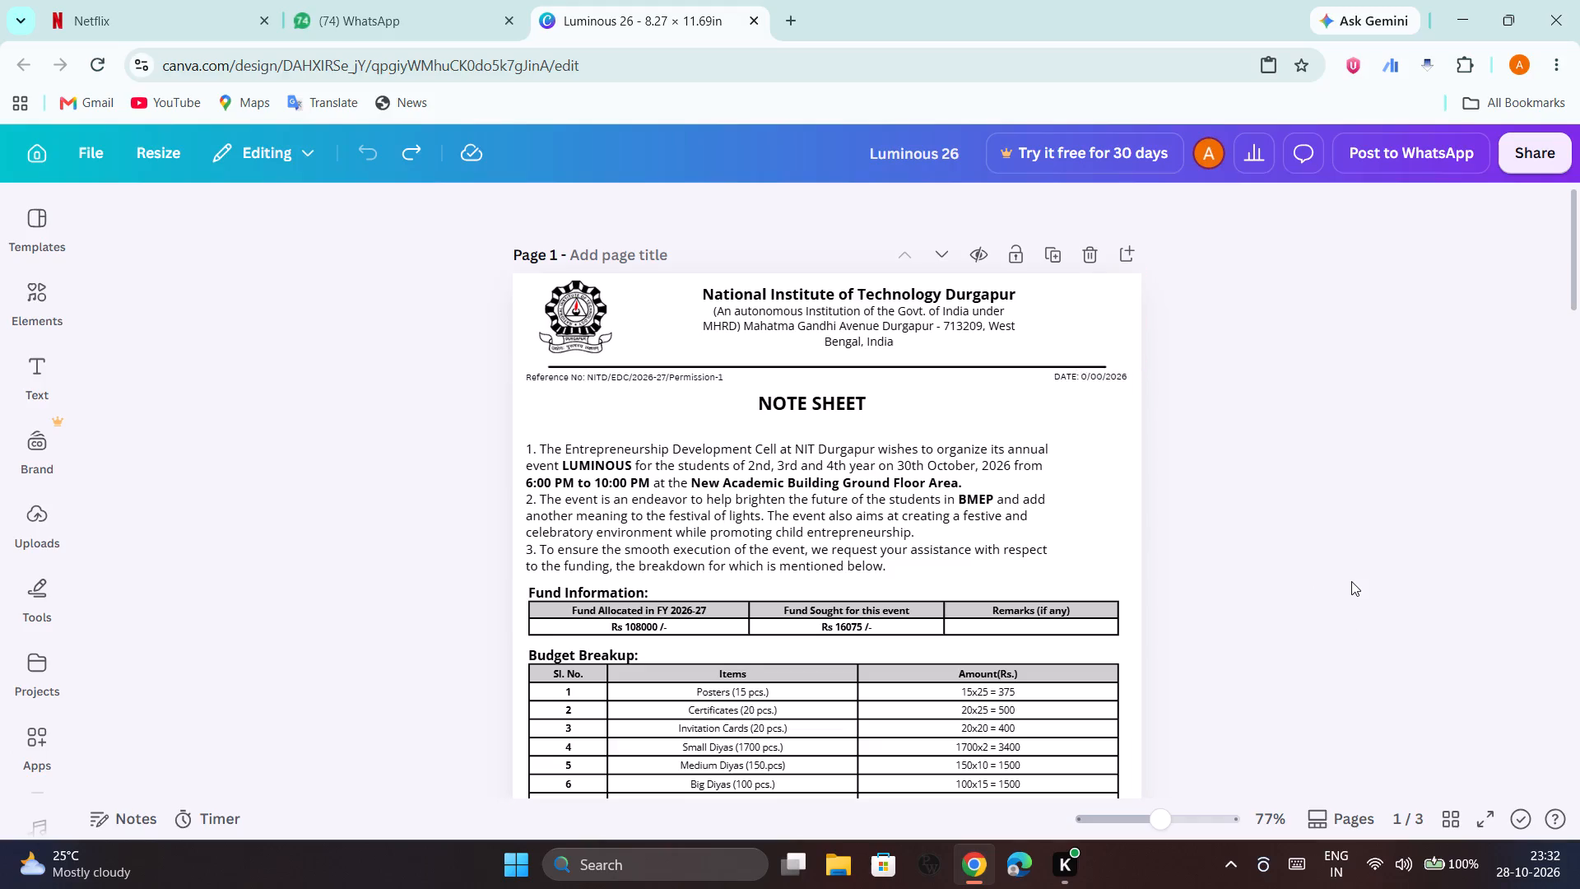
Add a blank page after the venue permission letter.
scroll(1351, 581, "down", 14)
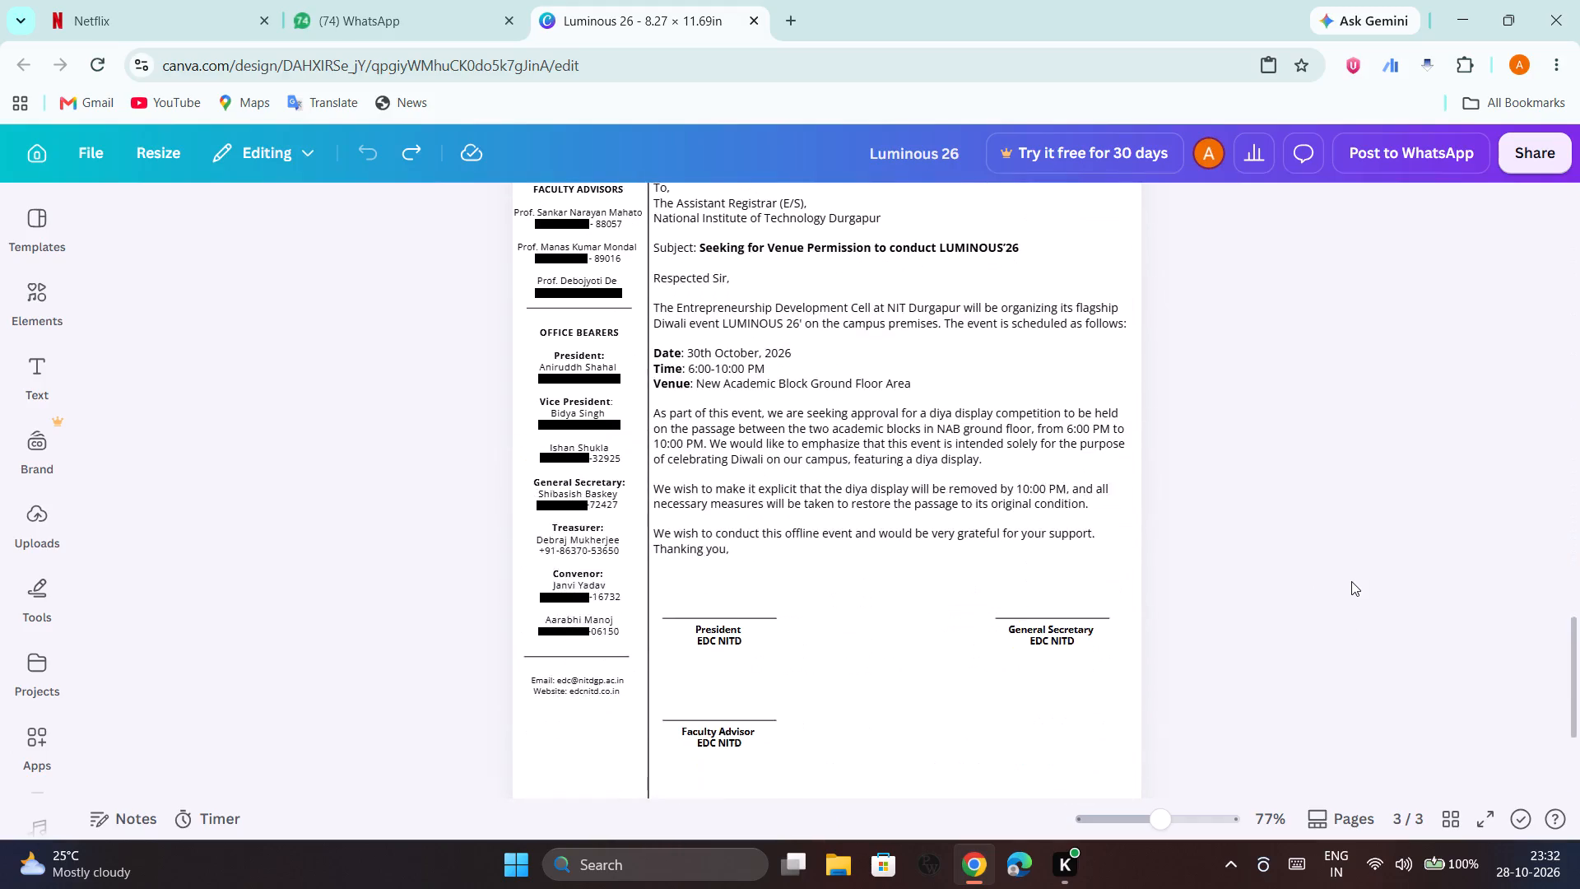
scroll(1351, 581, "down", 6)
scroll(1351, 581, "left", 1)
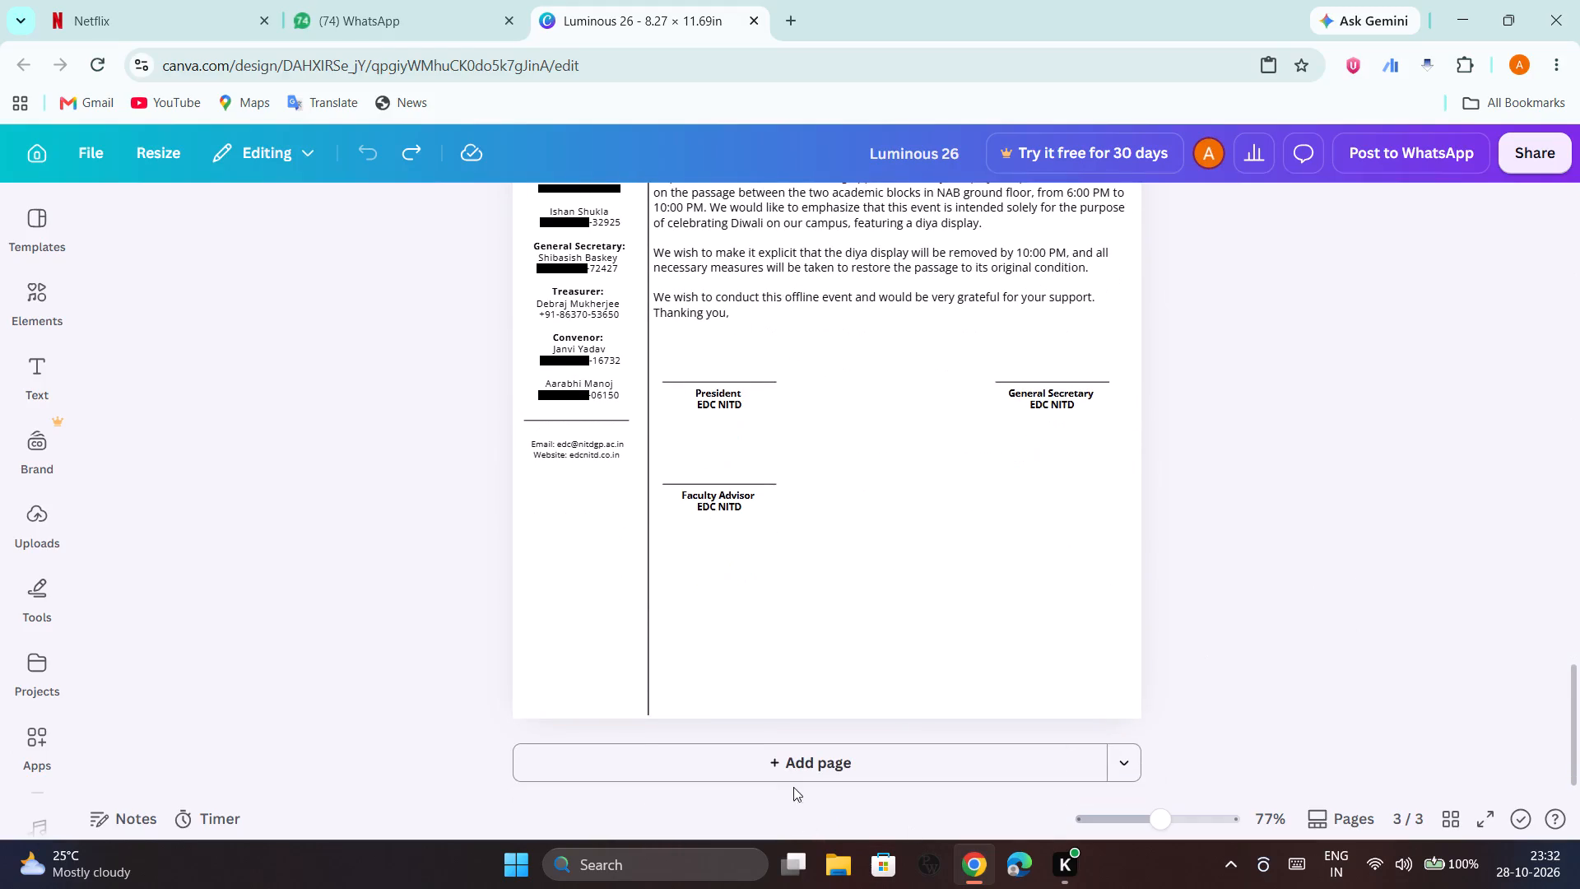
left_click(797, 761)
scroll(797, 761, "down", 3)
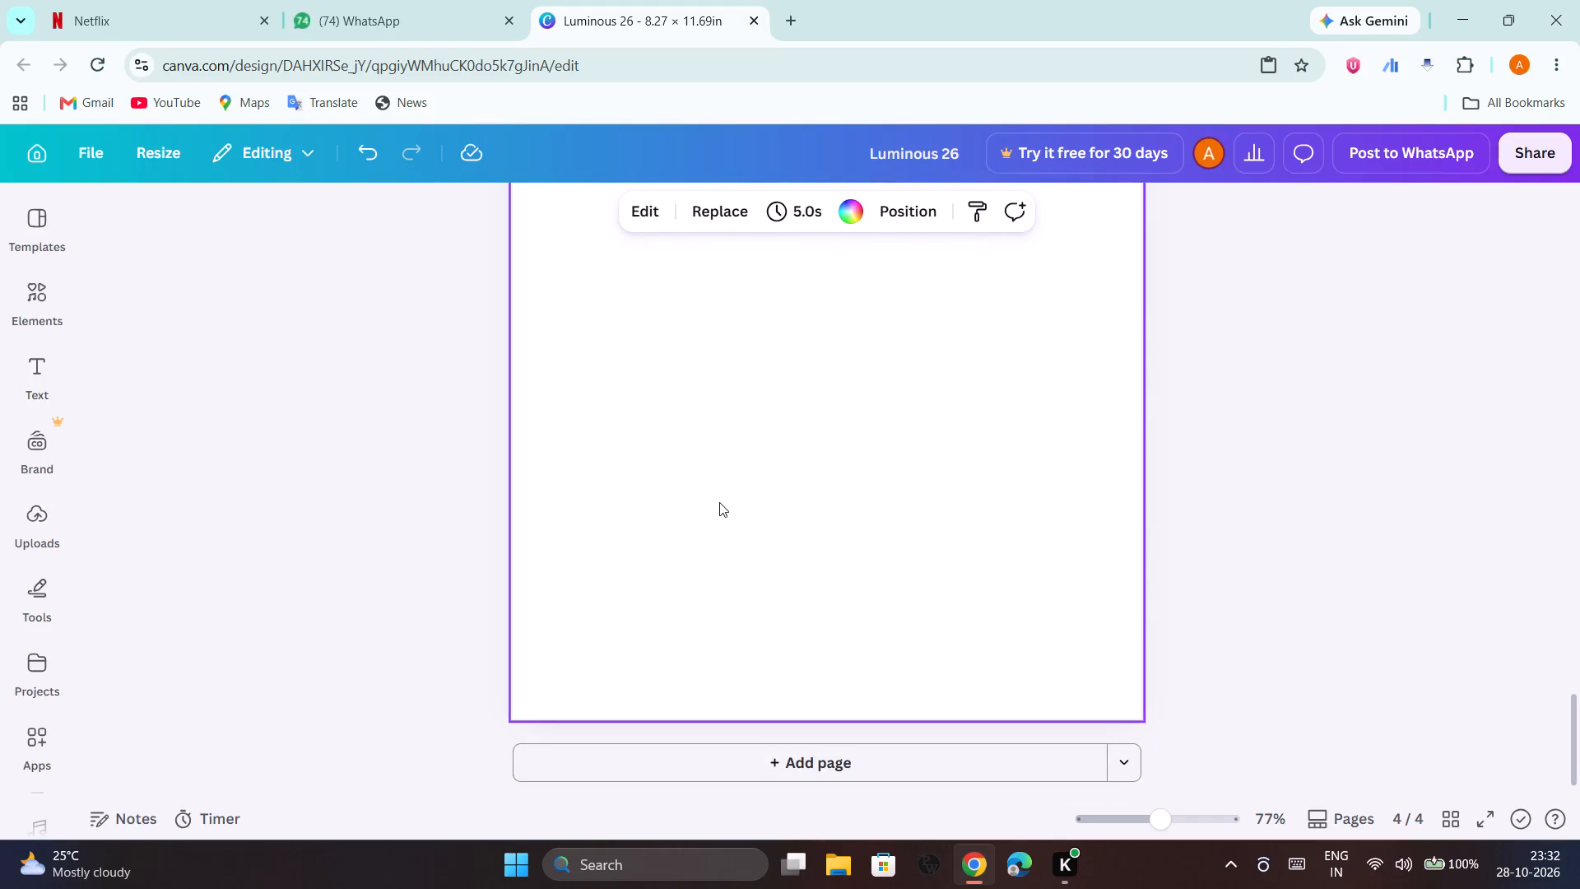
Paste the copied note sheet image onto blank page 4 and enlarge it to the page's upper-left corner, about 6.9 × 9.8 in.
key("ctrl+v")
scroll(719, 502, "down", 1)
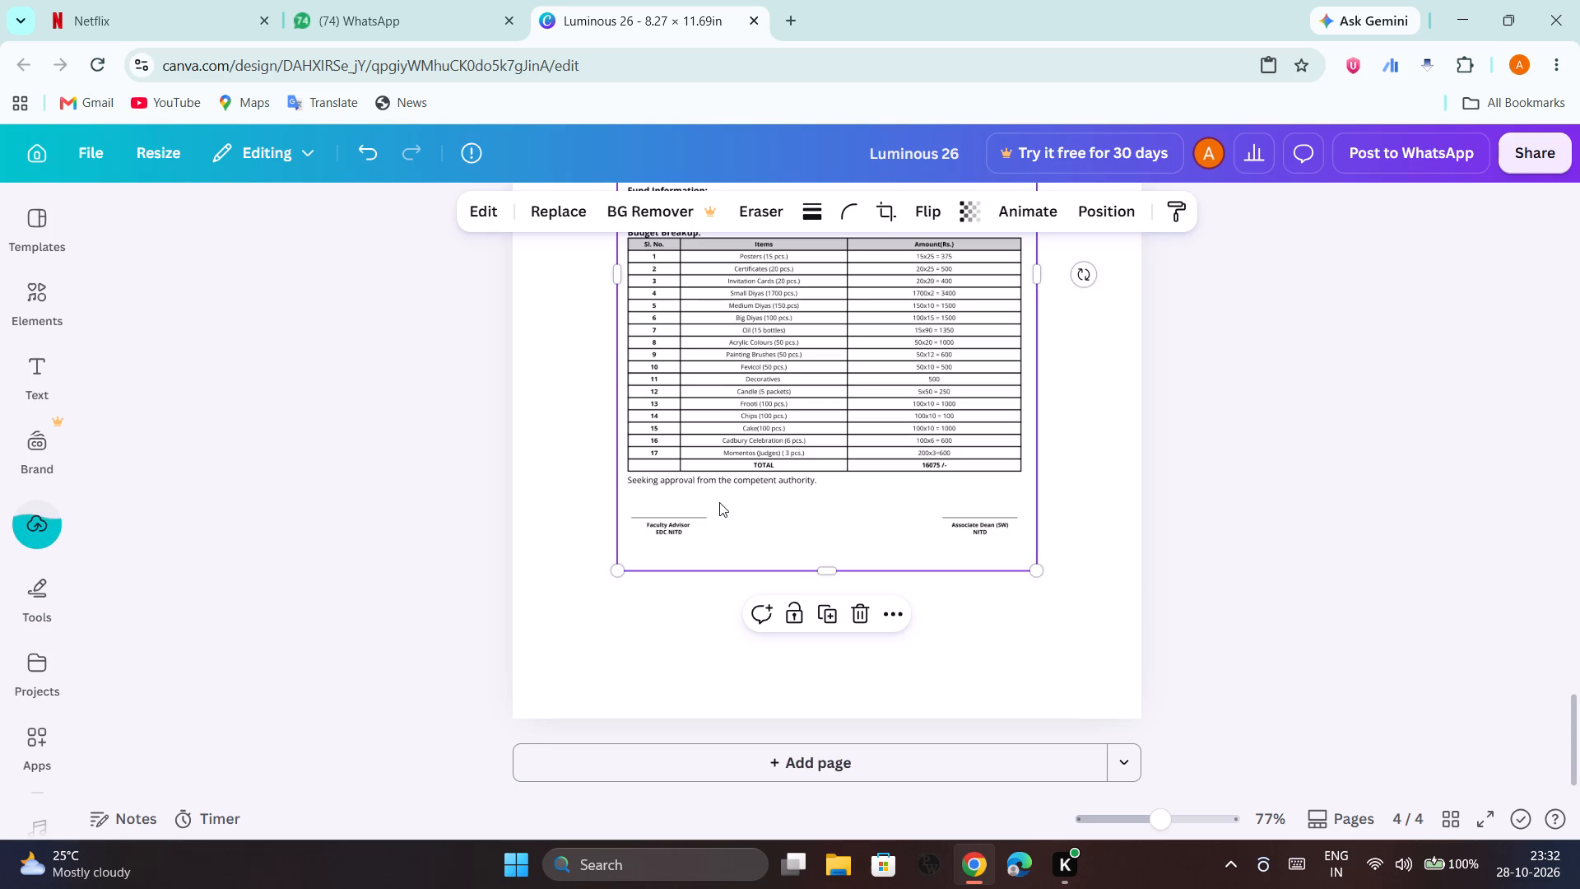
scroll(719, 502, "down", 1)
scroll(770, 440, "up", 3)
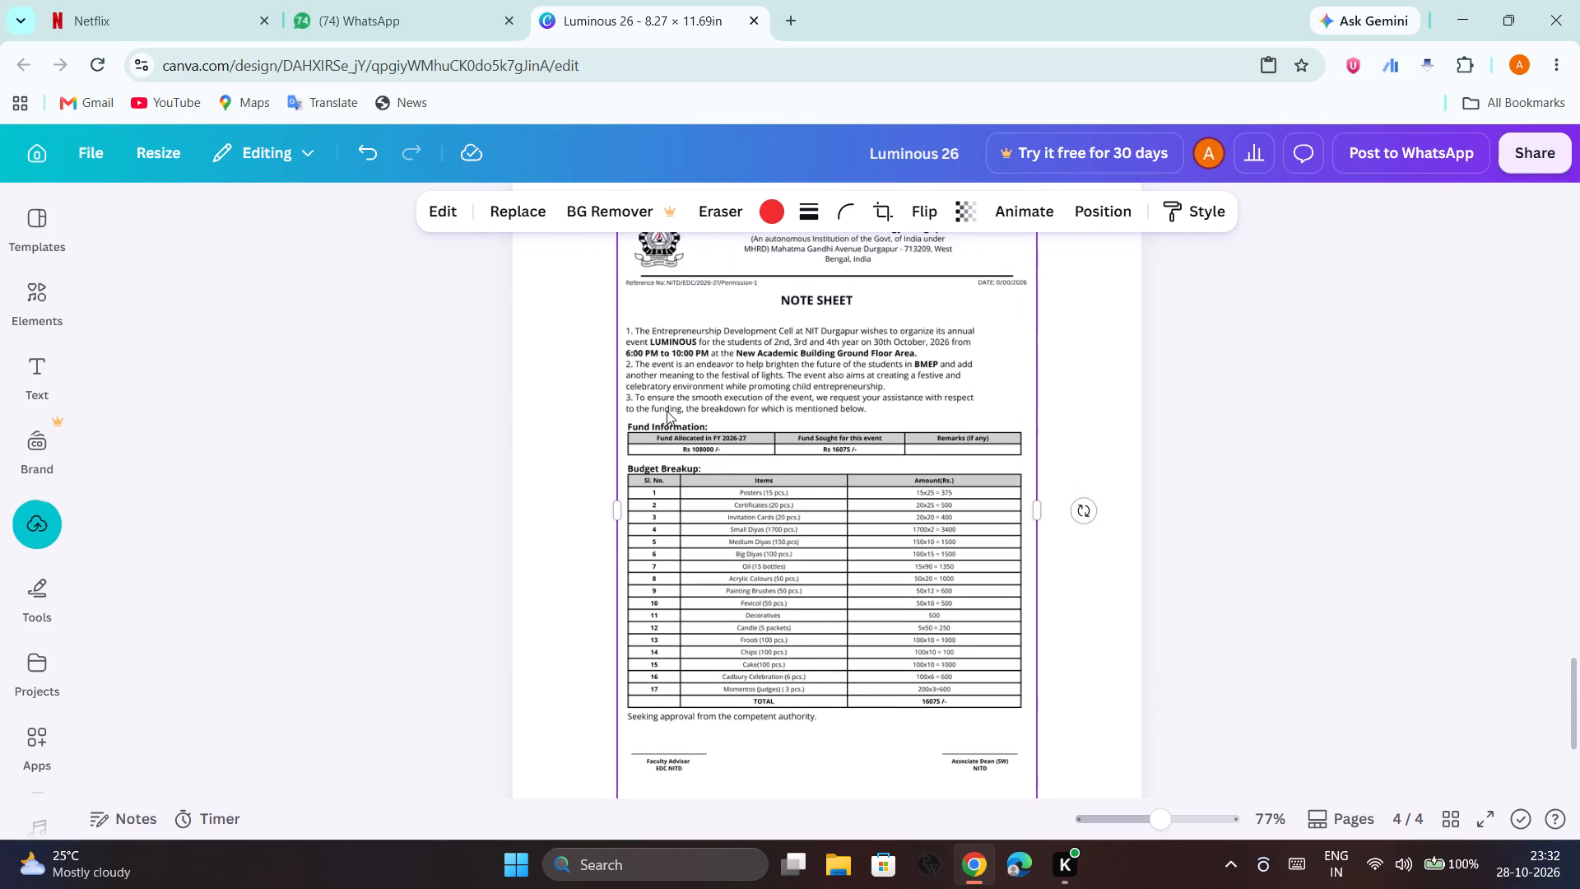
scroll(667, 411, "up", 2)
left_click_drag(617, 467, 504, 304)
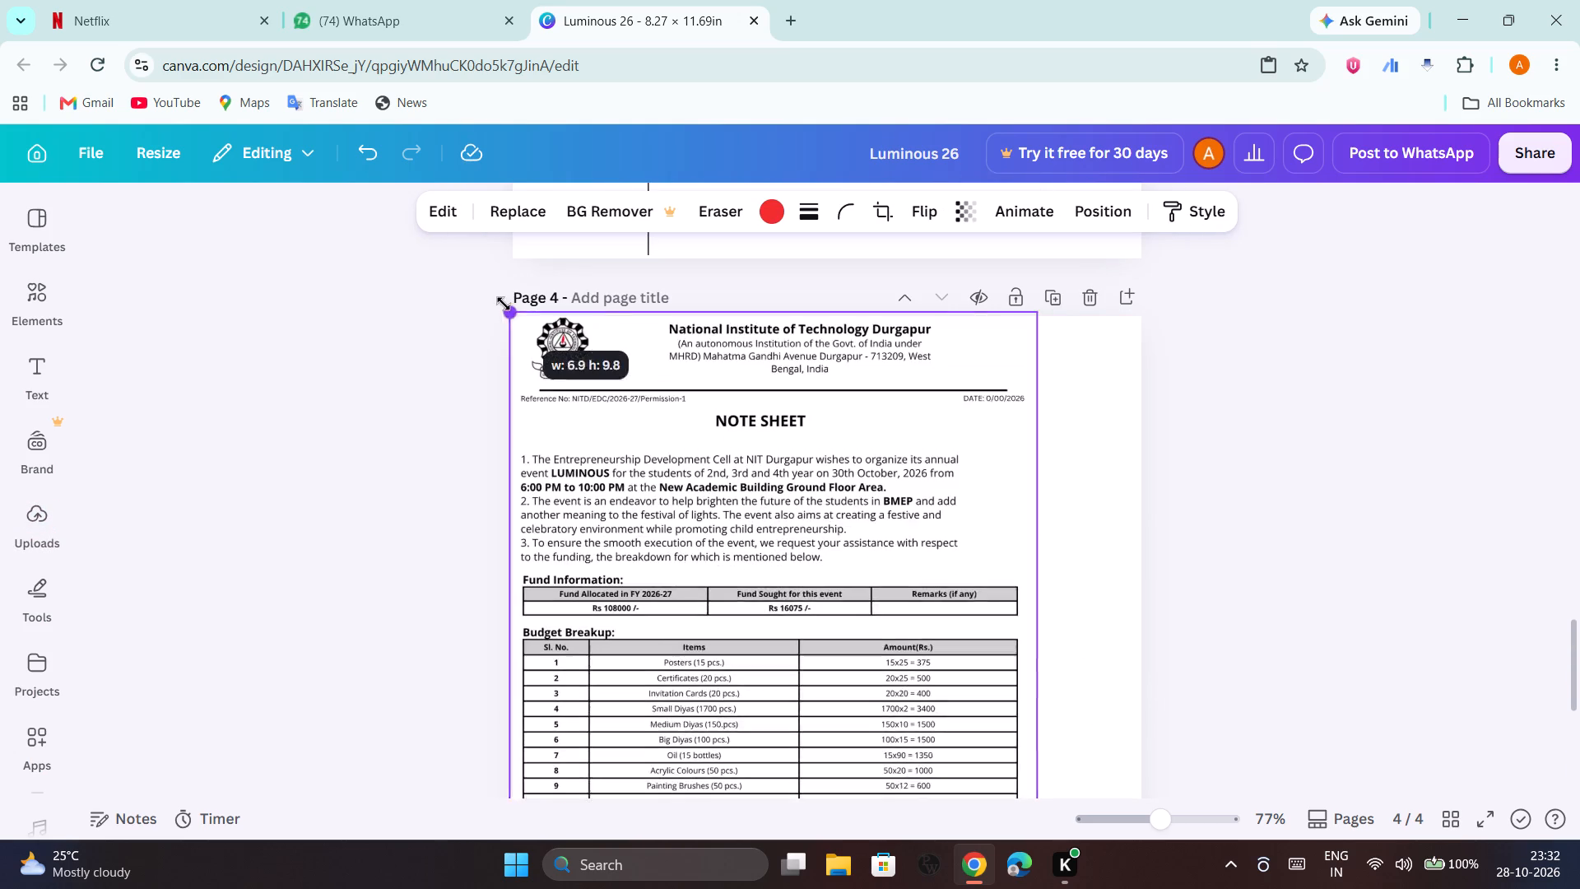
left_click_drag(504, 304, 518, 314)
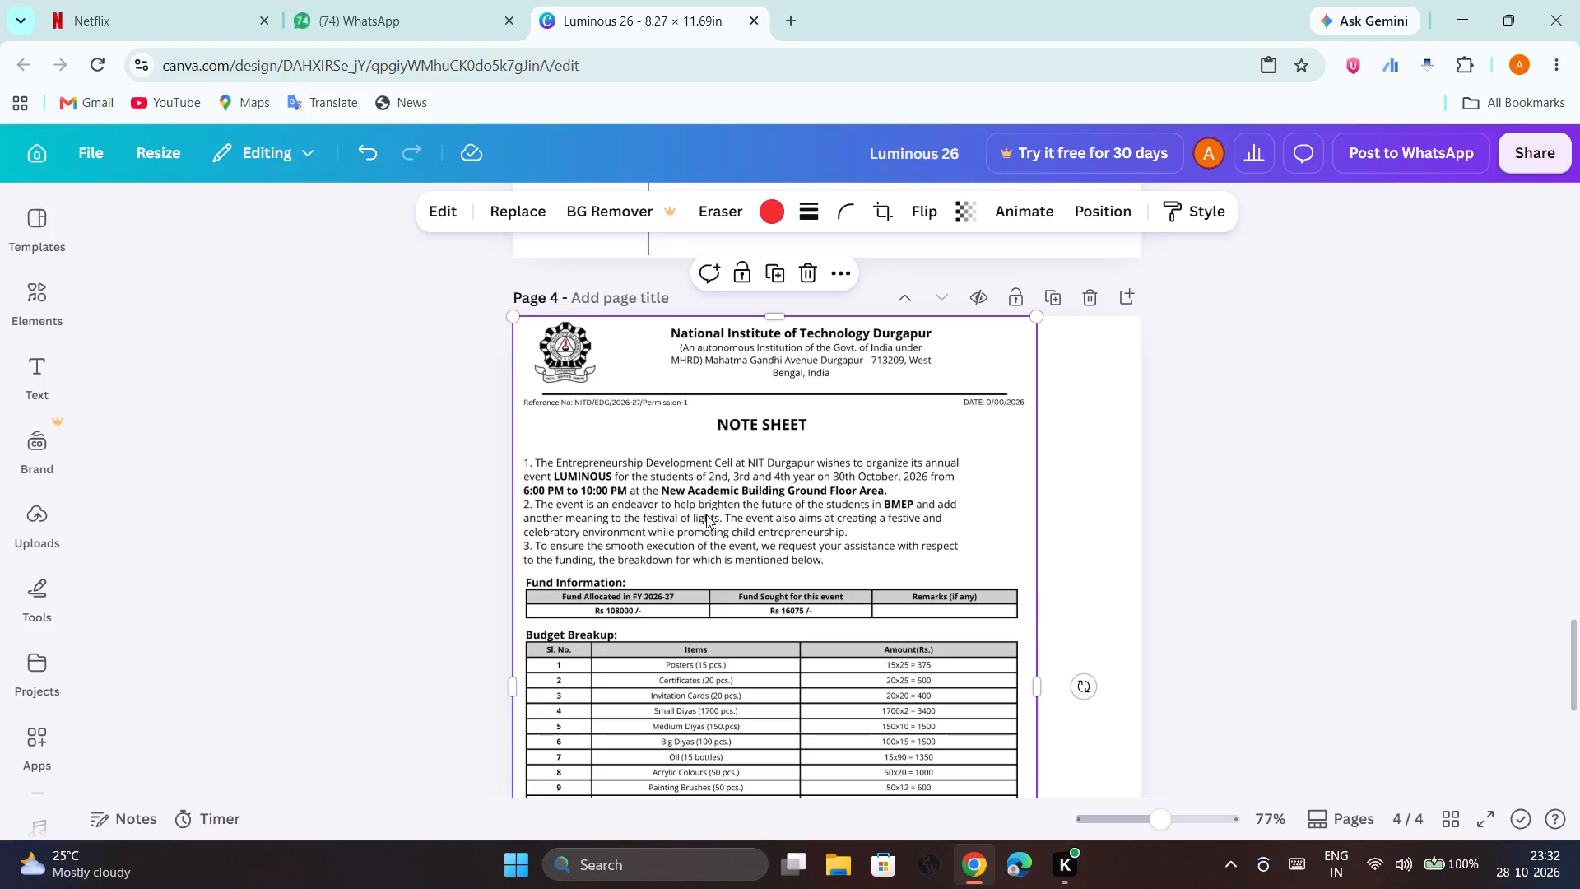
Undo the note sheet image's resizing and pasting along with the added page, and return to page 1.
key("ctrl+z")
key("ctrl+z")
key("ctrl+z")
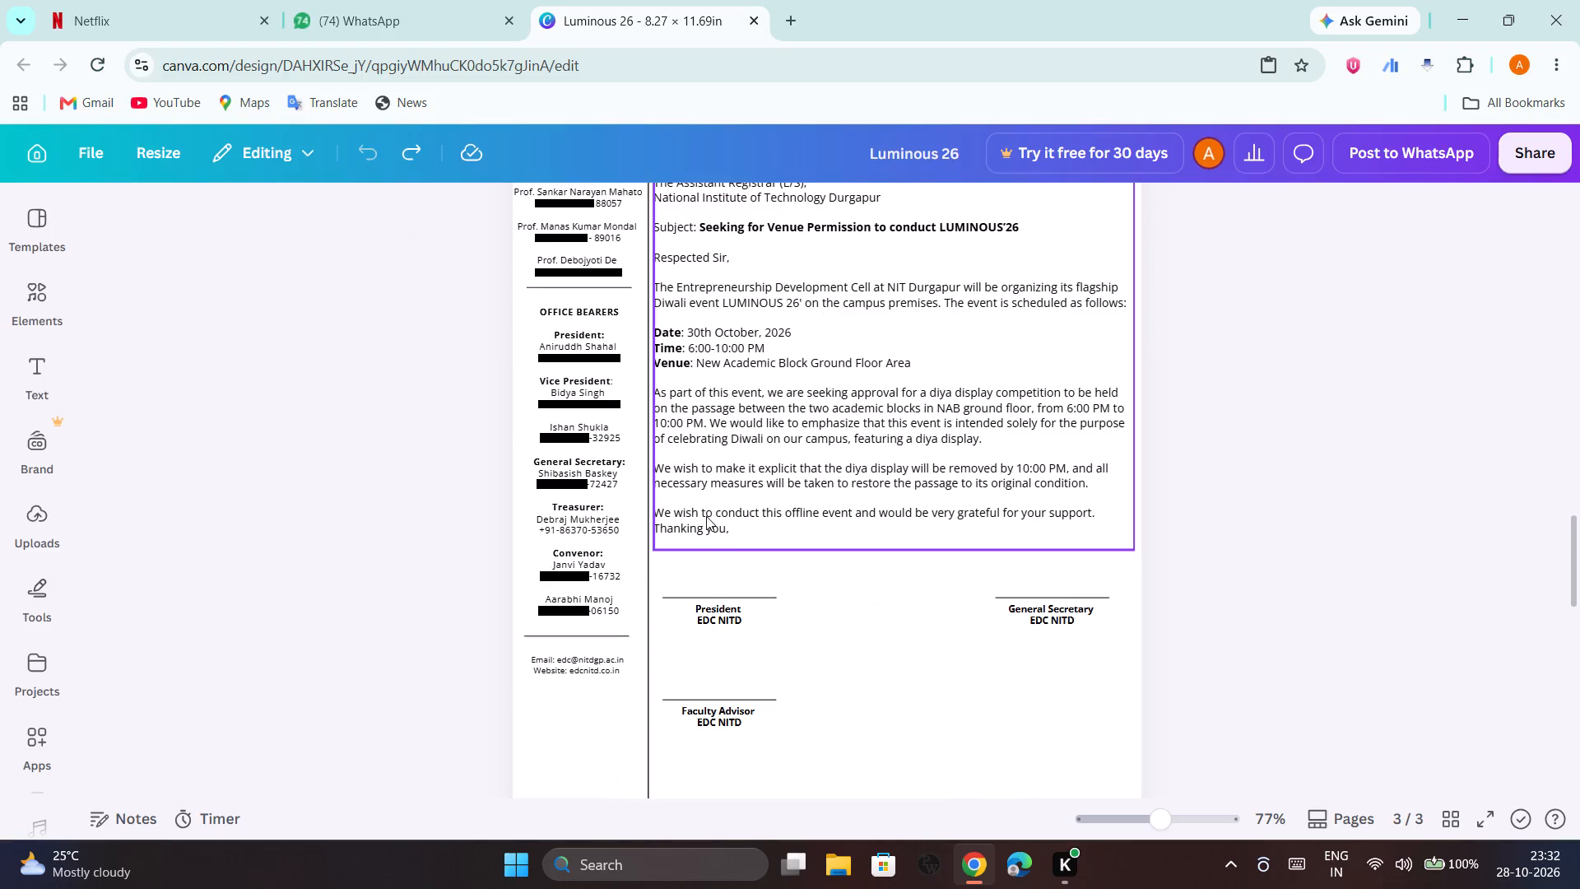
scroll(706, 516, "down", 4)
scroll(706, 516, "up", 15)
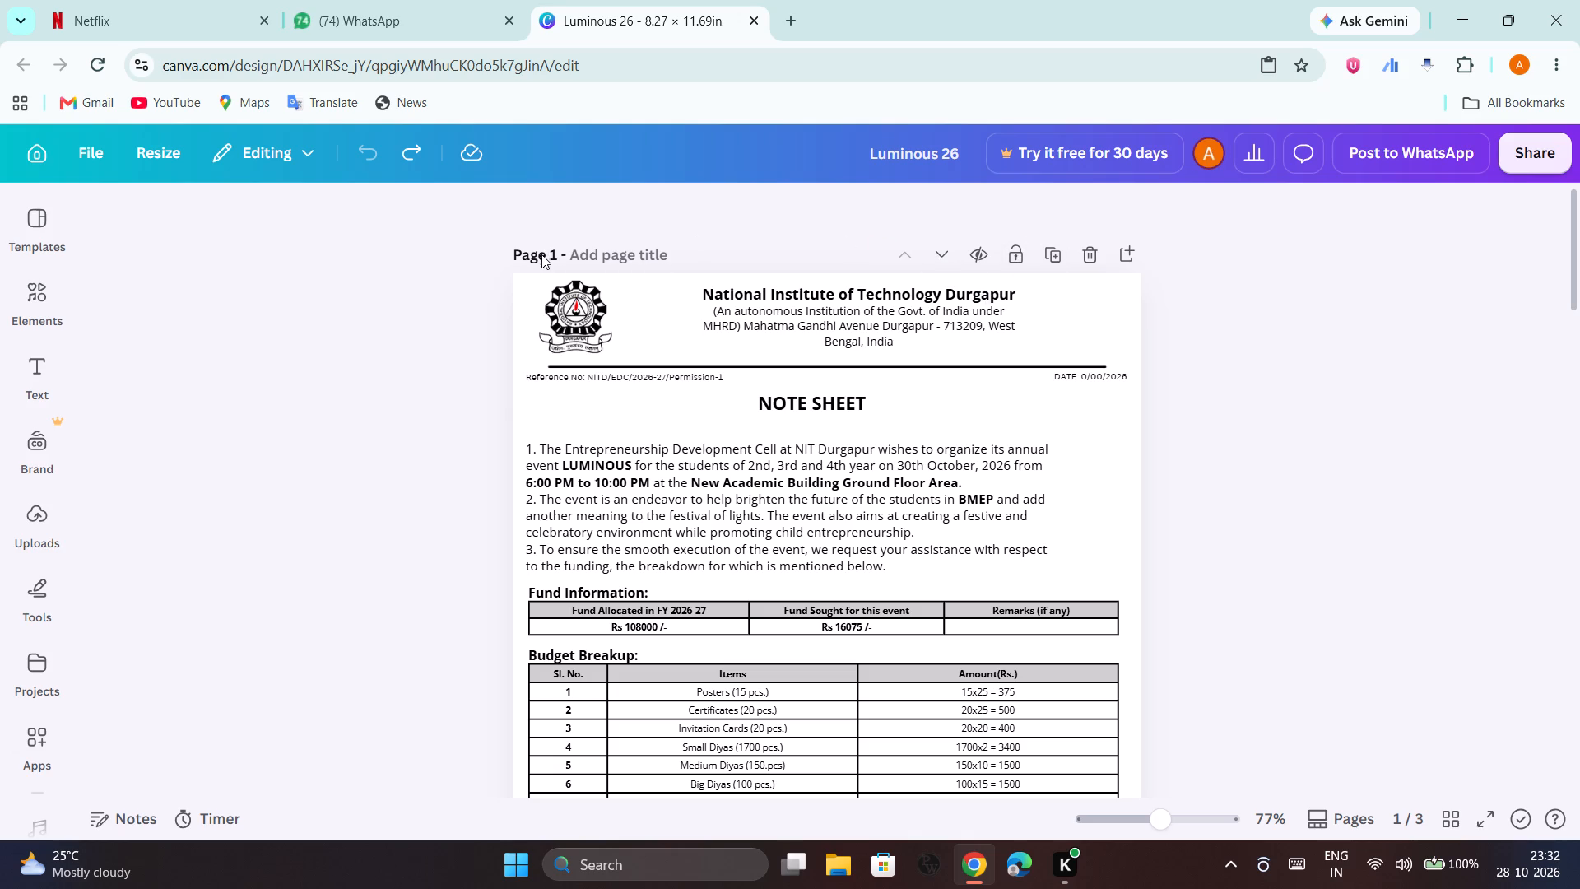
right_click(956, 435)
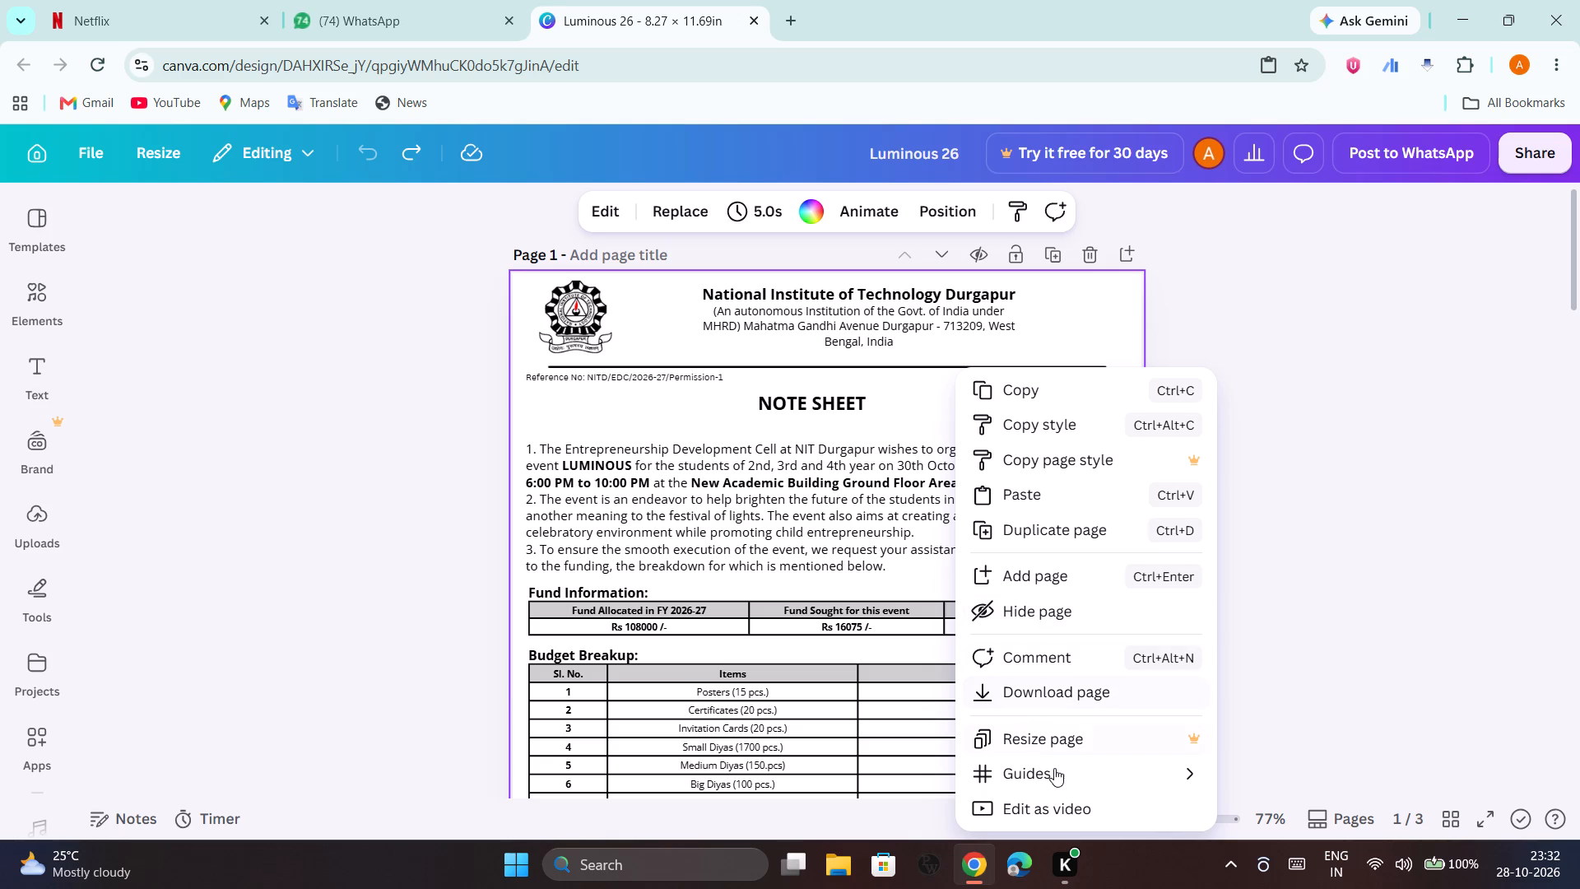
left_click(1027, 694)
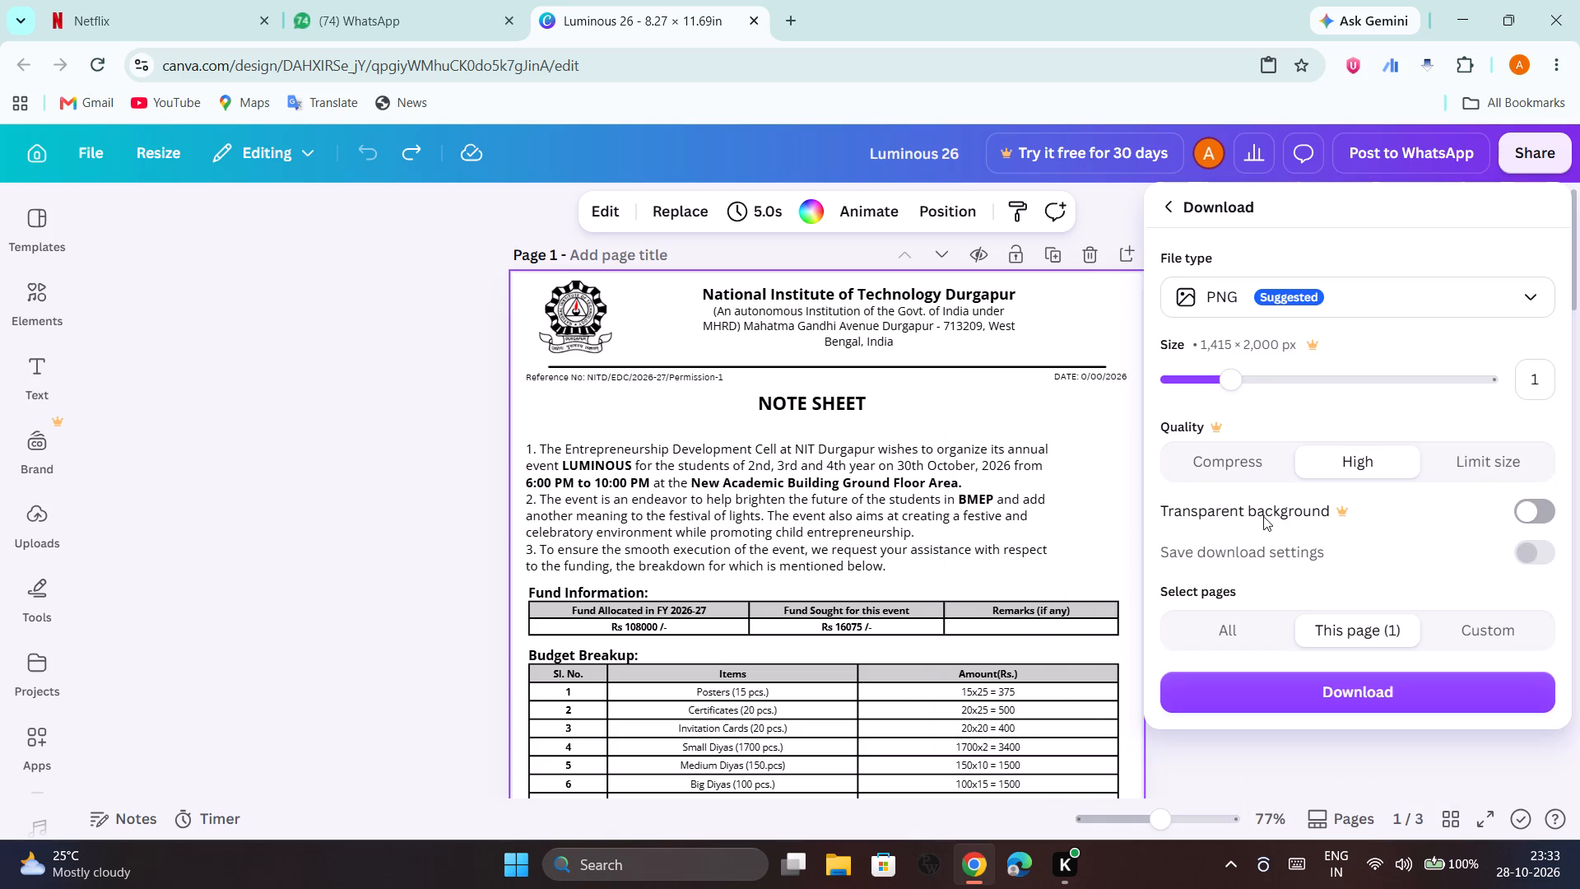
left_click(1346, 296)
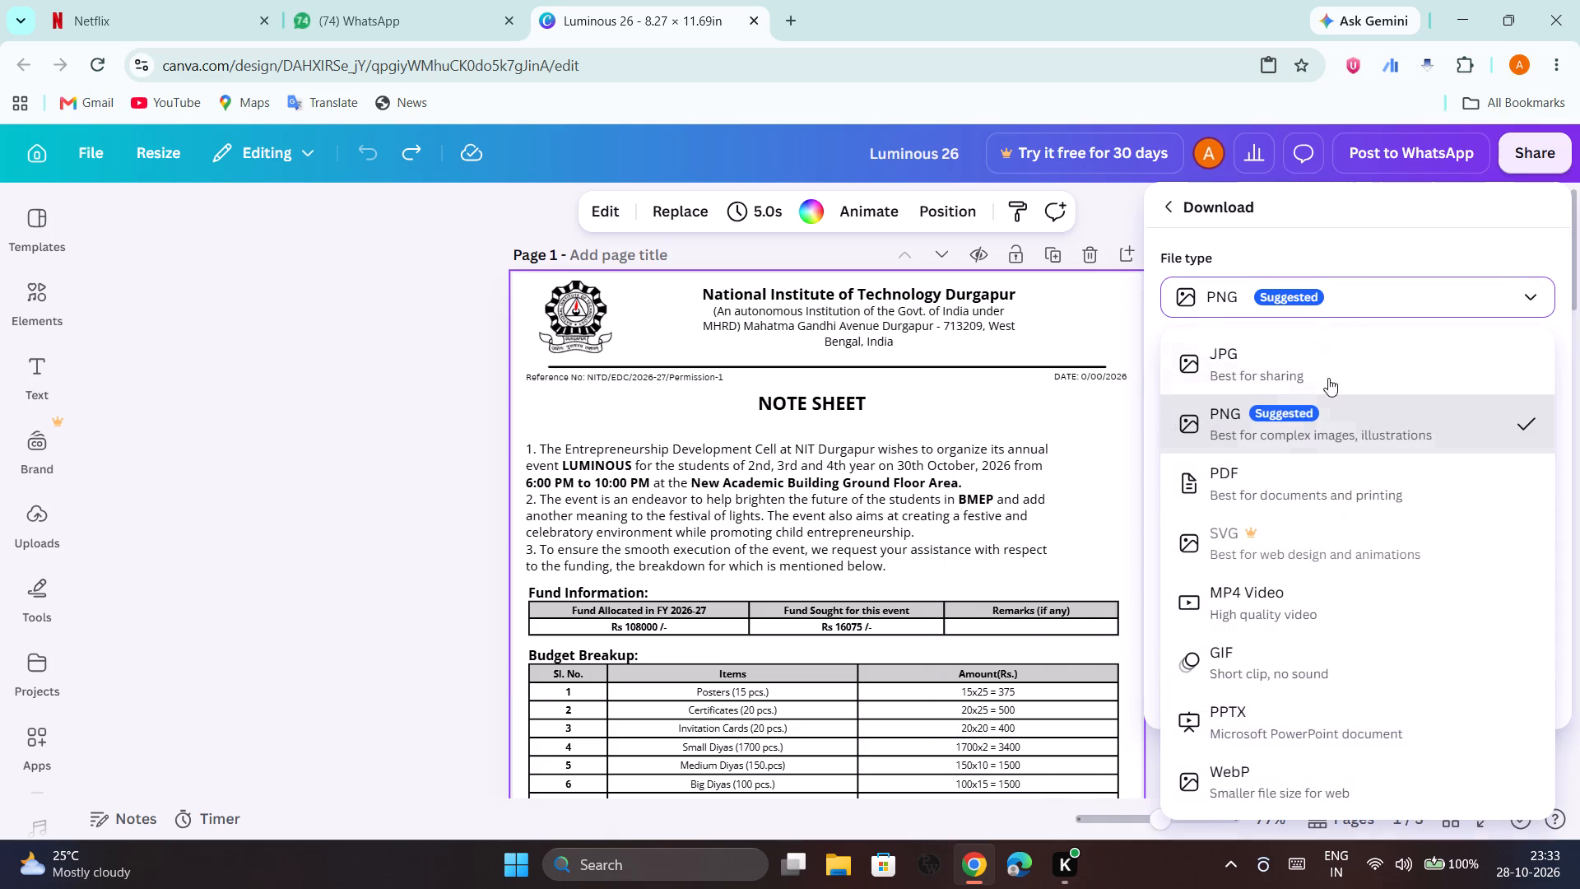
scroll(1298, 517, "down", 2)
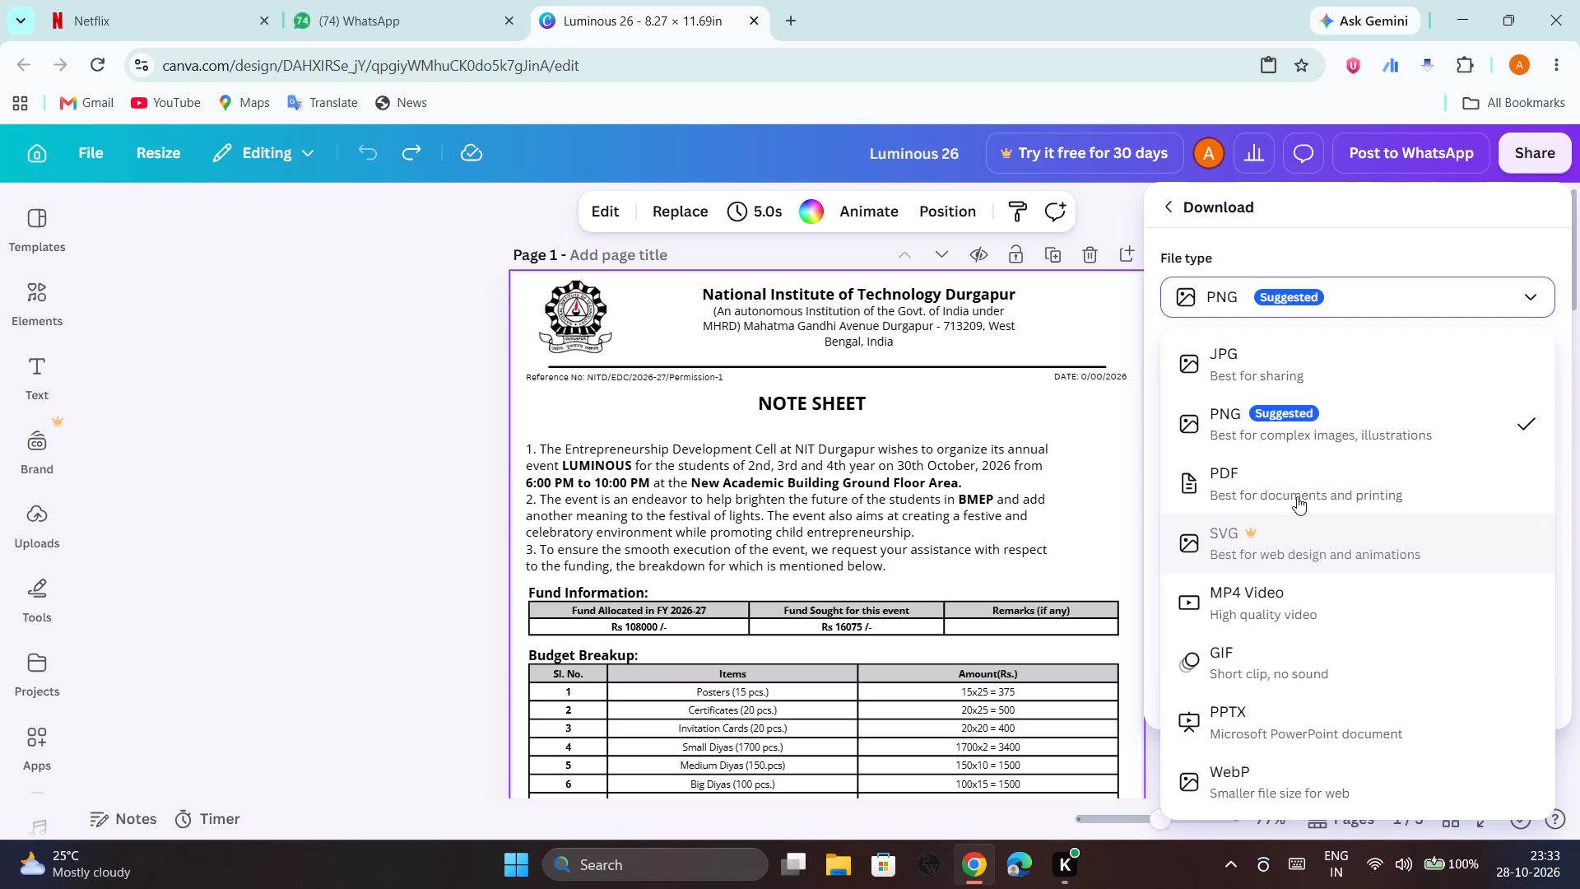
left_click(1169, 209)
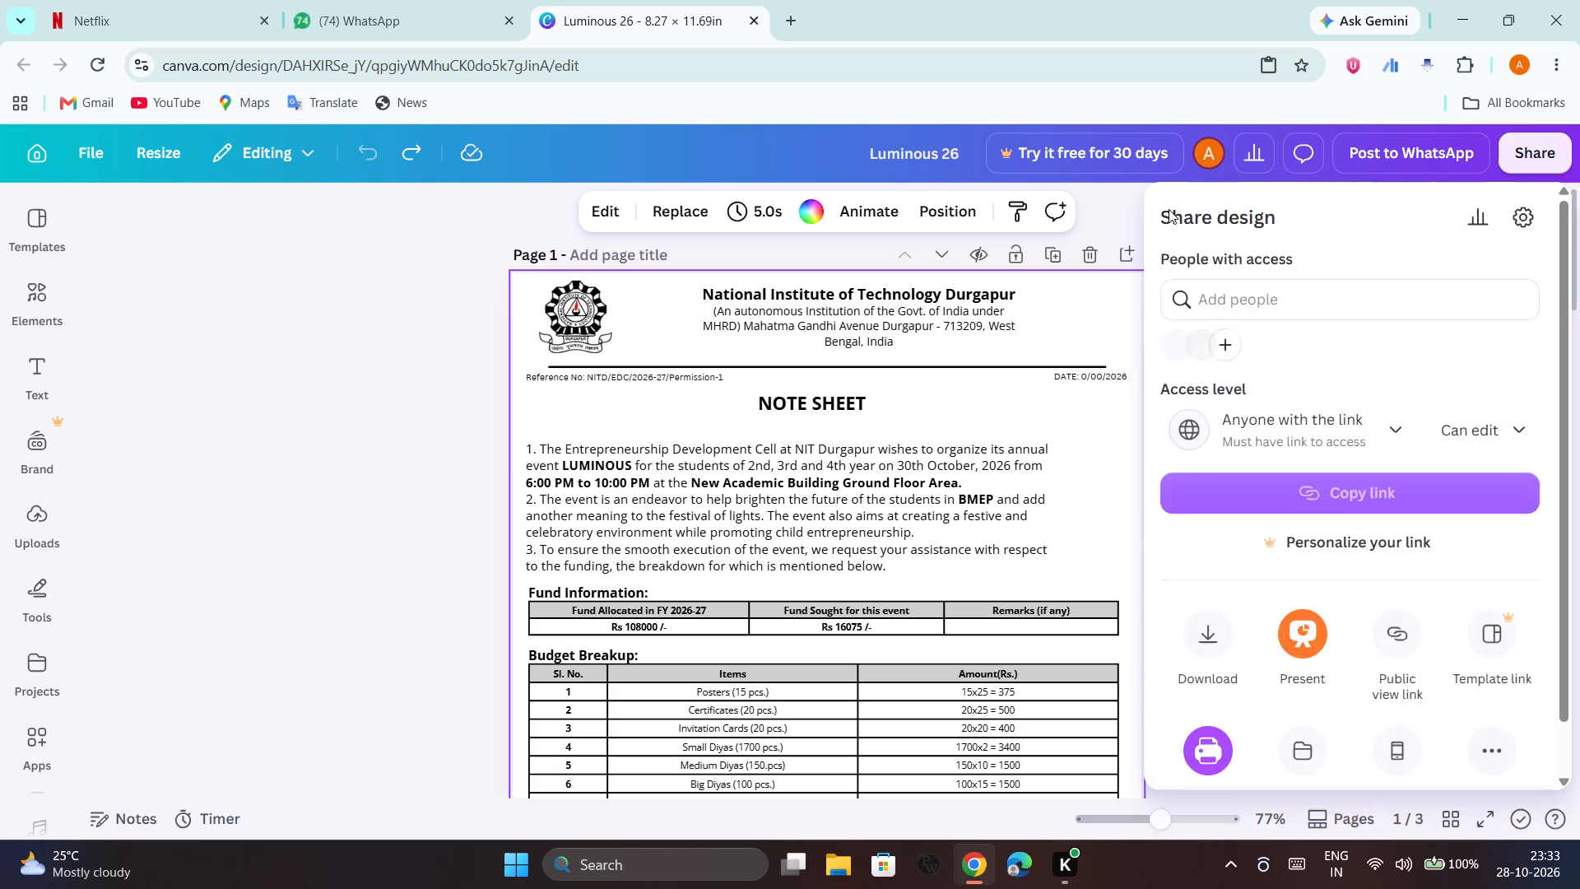
Check the design's link access levels and the file types available for downloading page 1.
scroll(1387, 247, "down", 3)
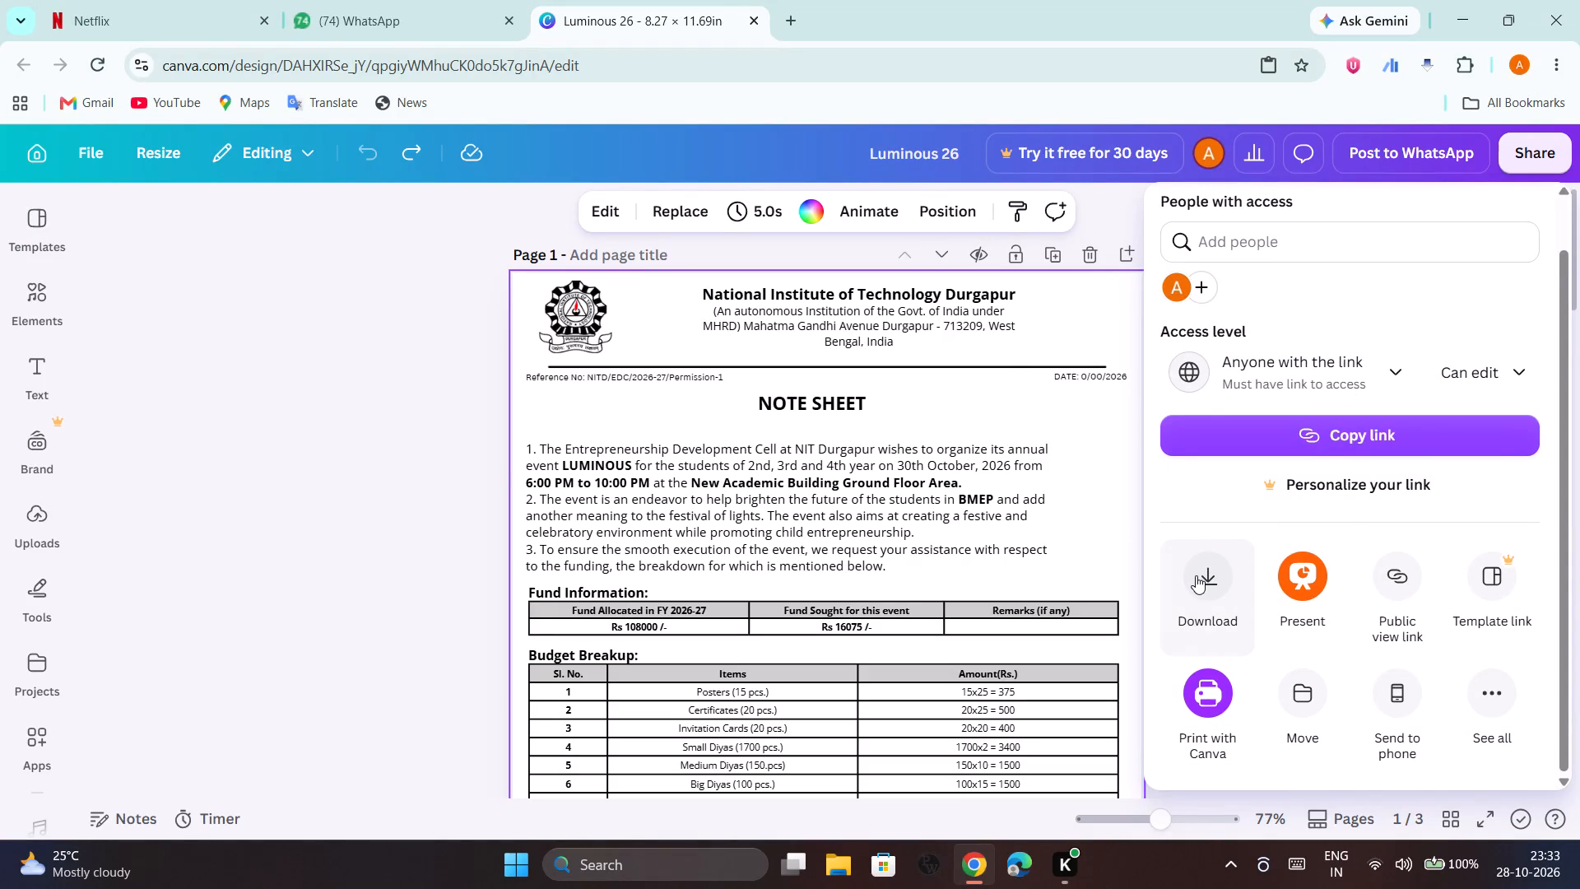
left_click(1382, 379)
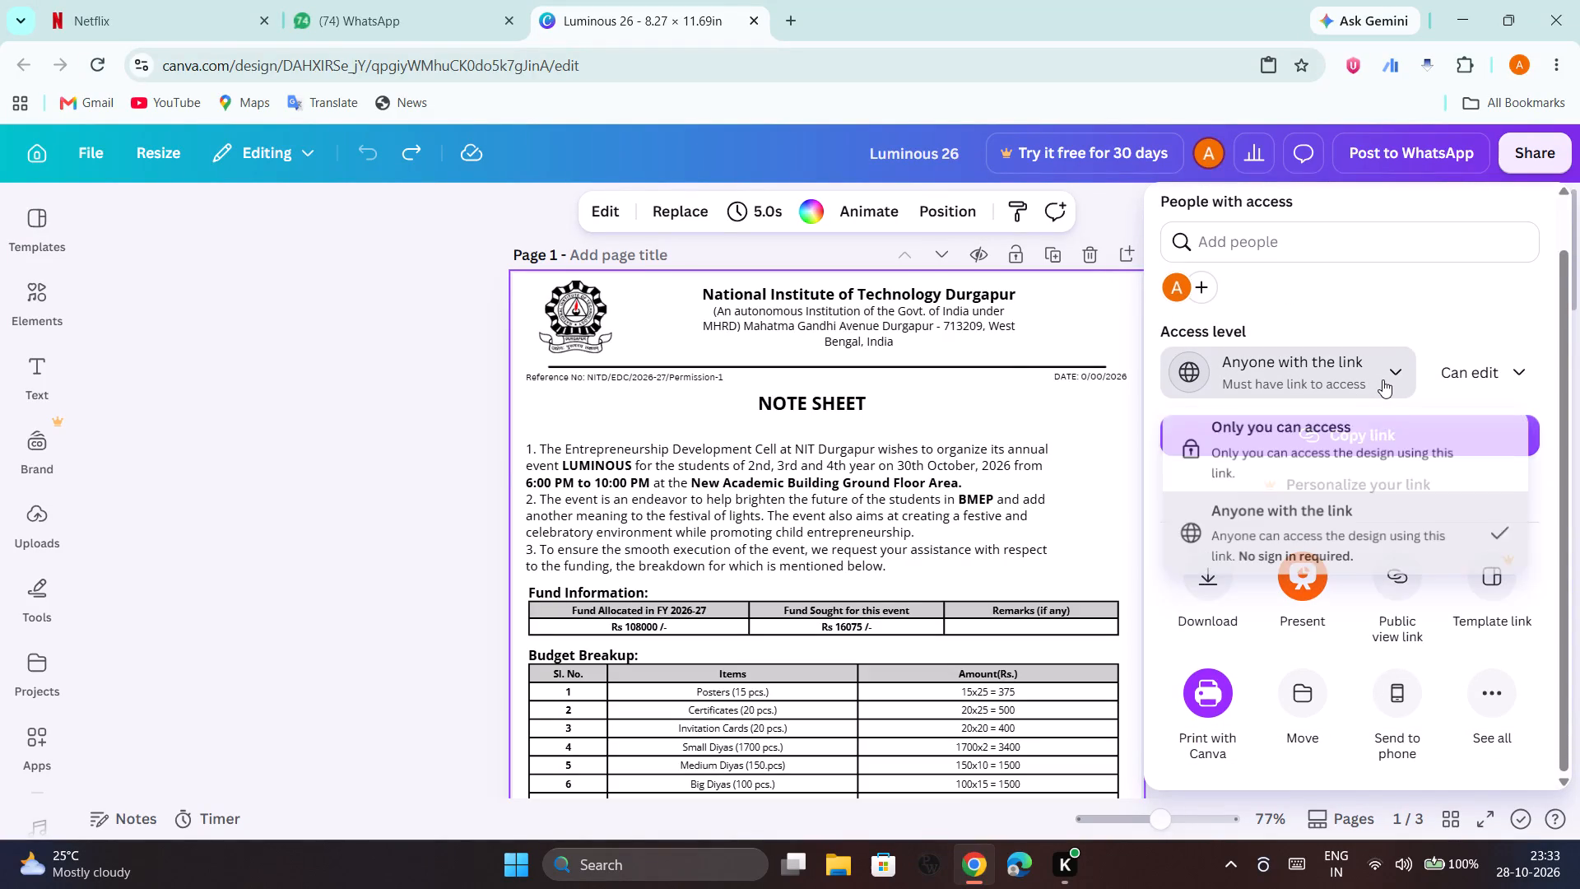
left_click(1382, 379)
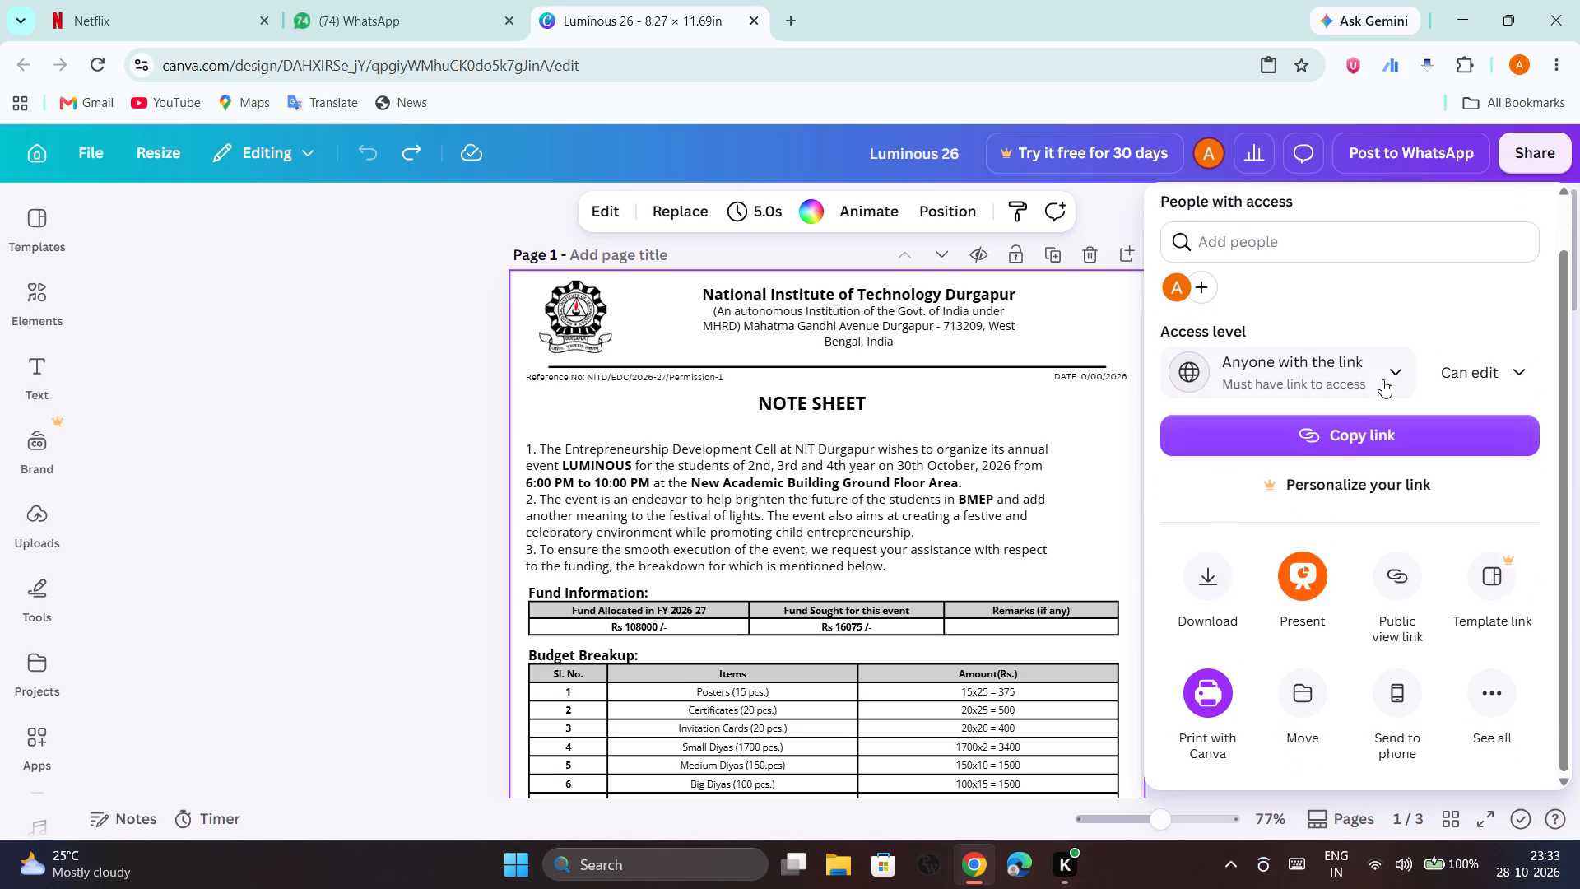
left_click(1213, 570)
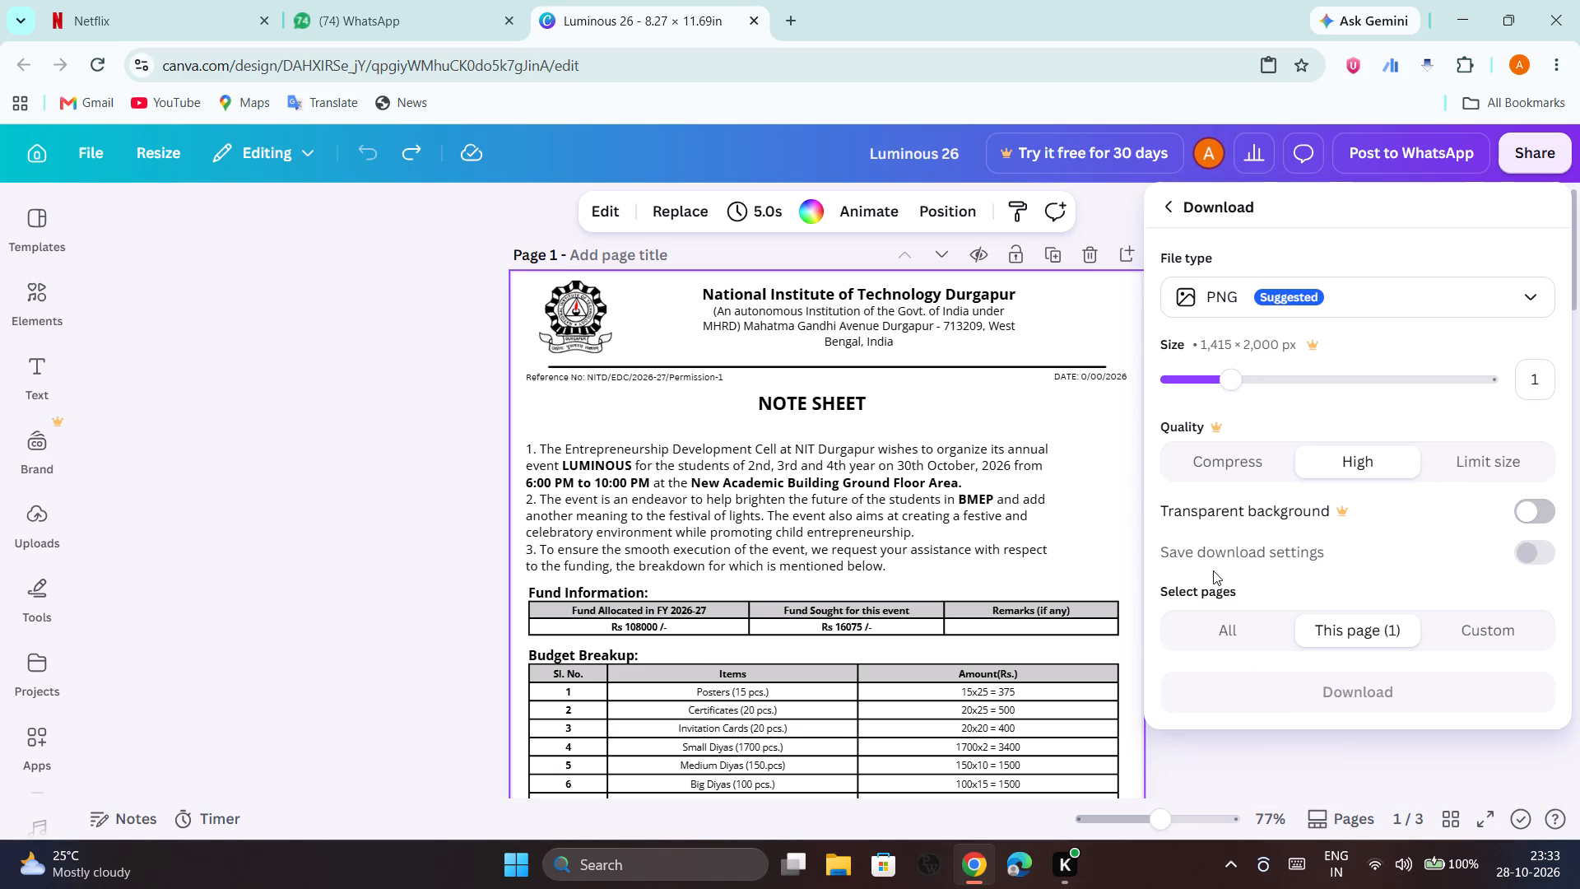
left_click(1260, 291)
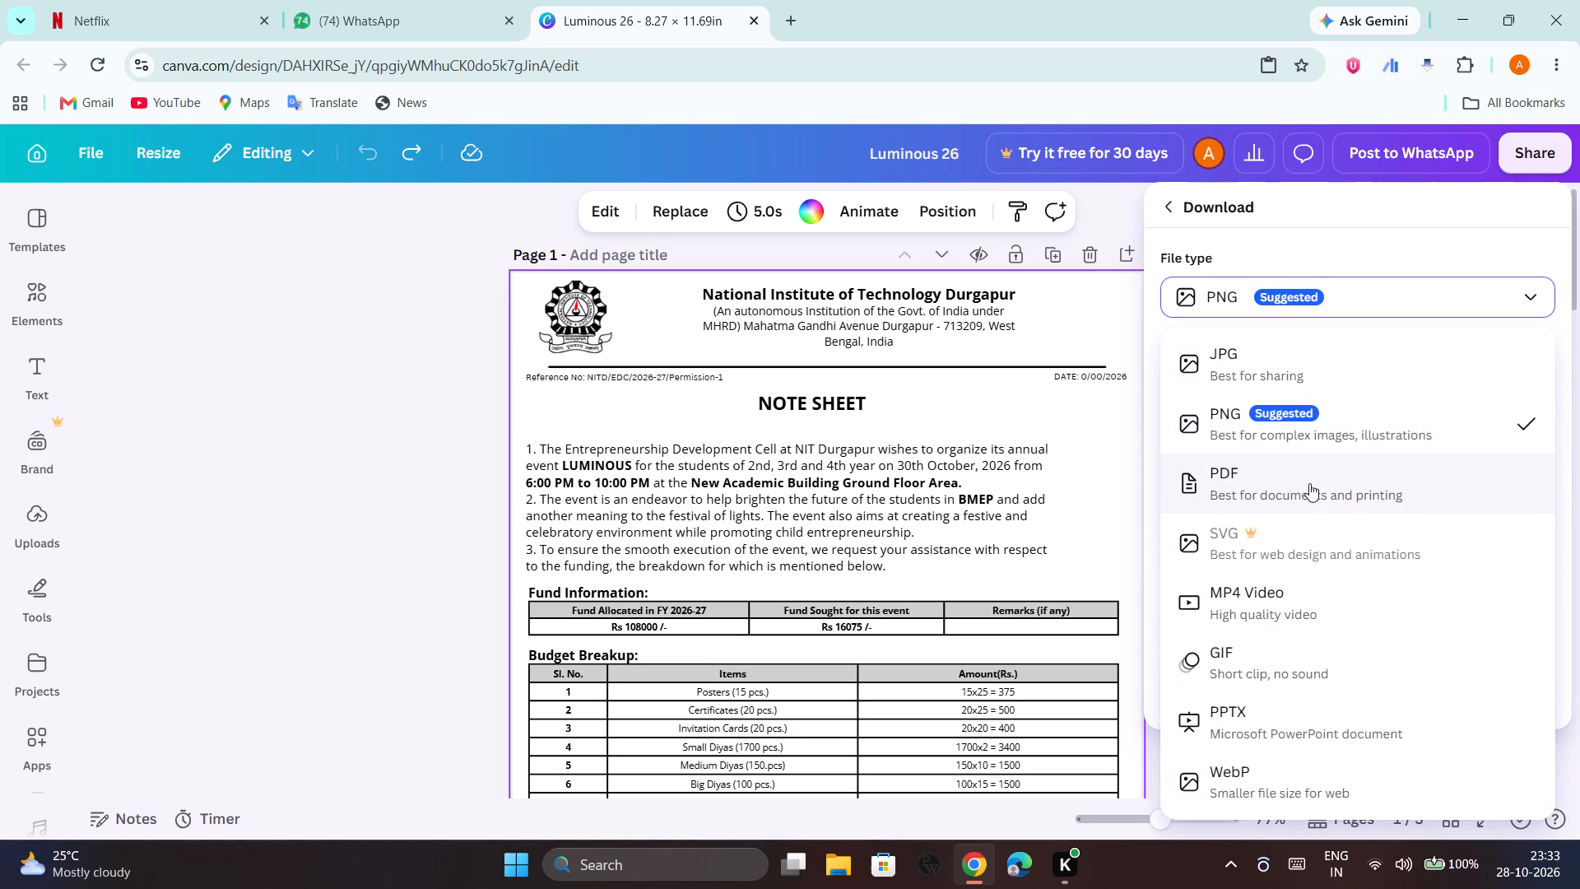
scroll(1309, 483, "down", 2)
left_click(336, 410)
left_click(336, 410)
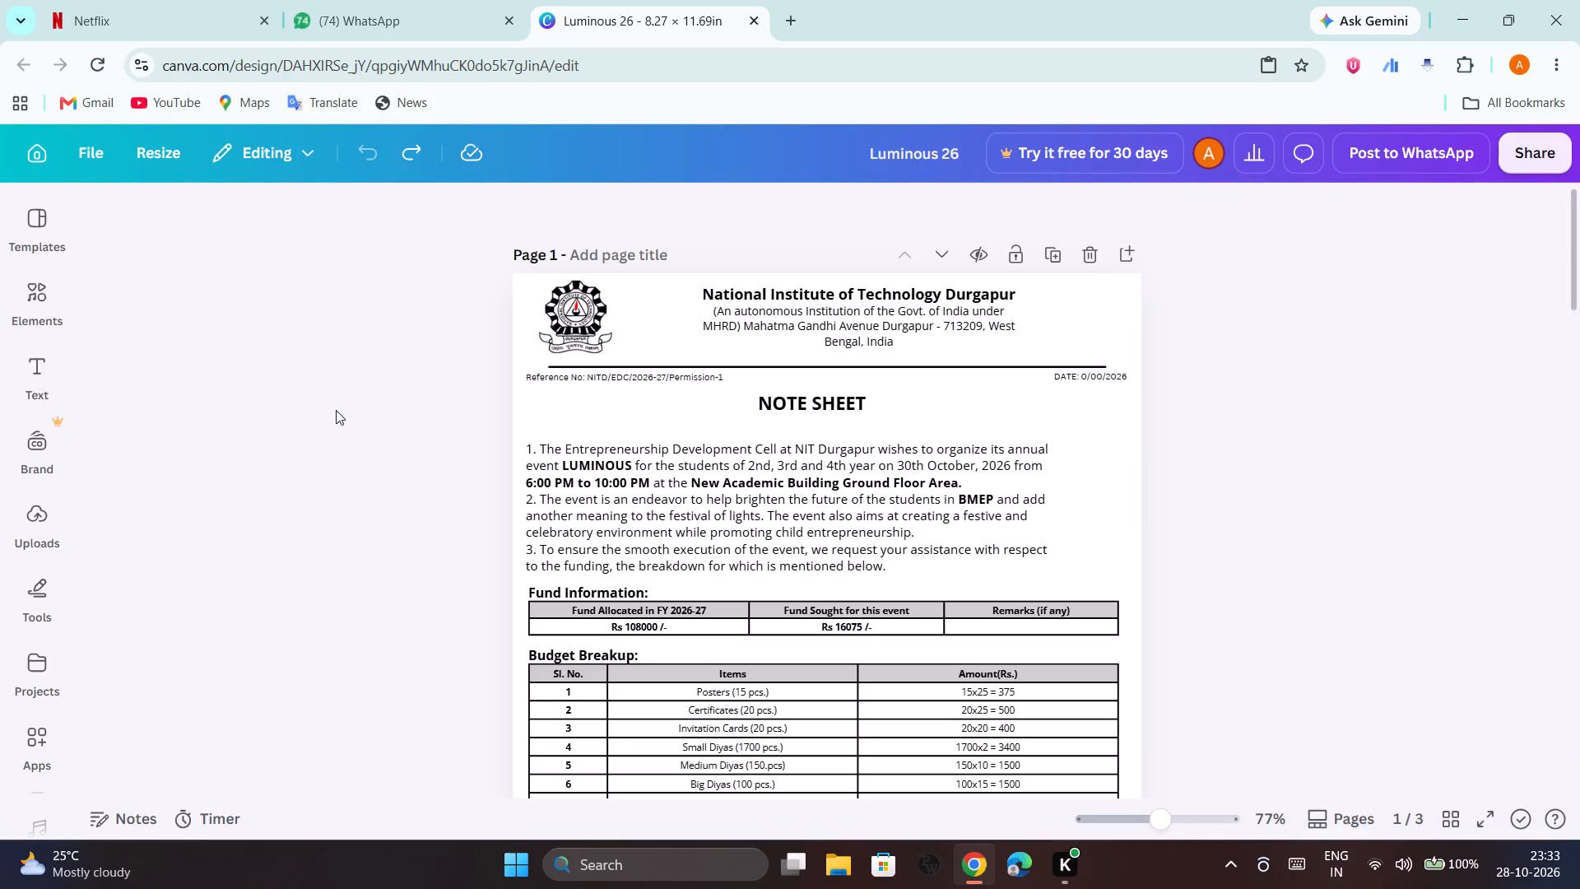
scroll(763, 490, "down", 11)
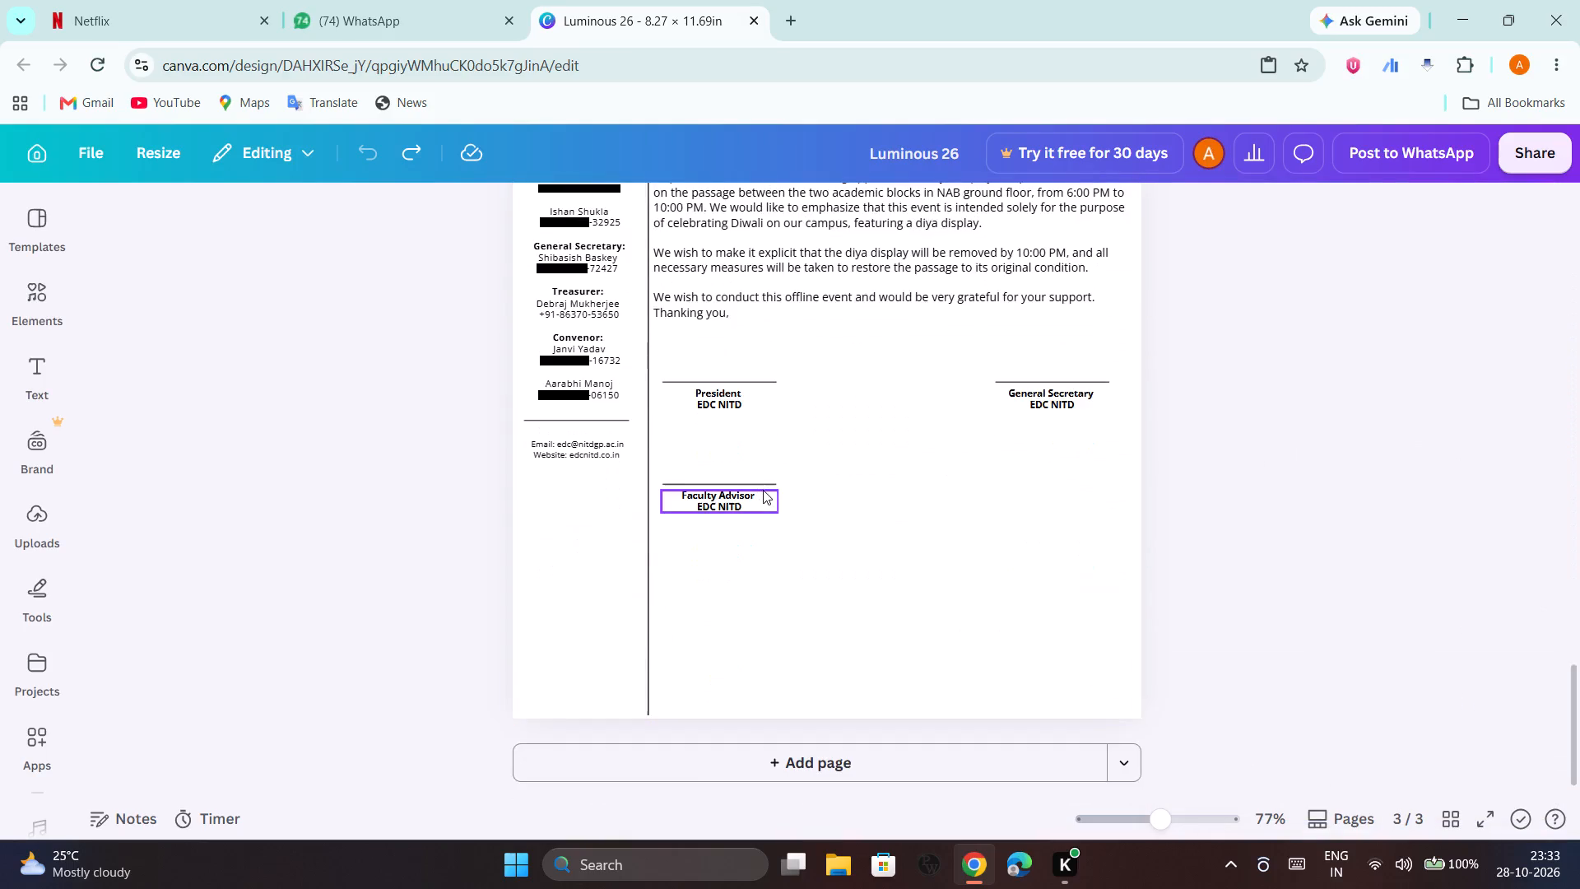
scroll(763, 490, "up", 18)
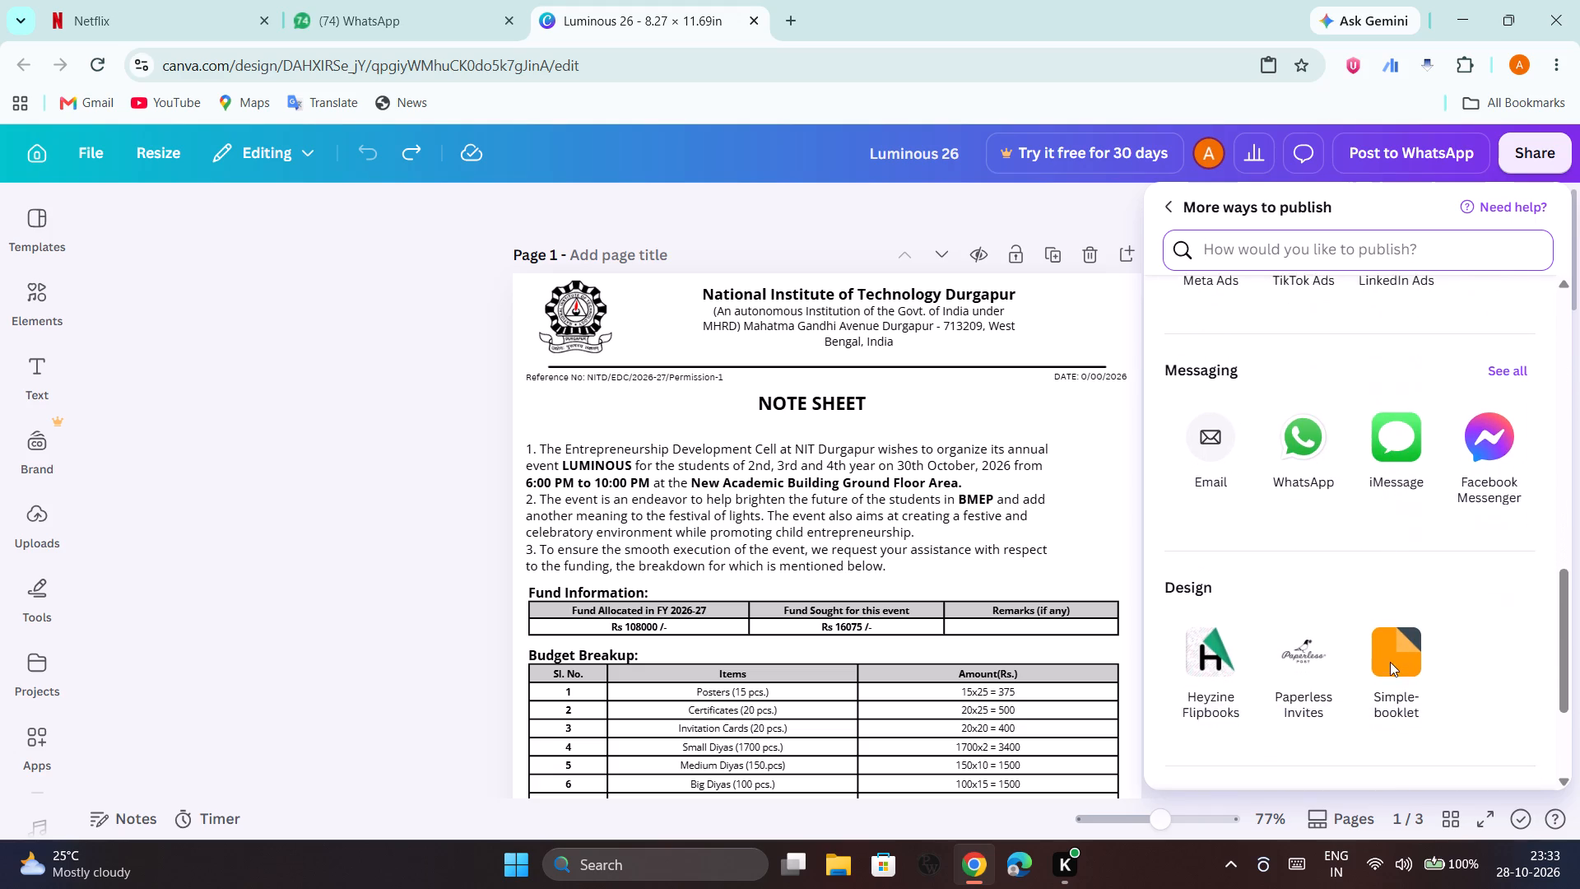
scroll(1390, 662, "down", 2)
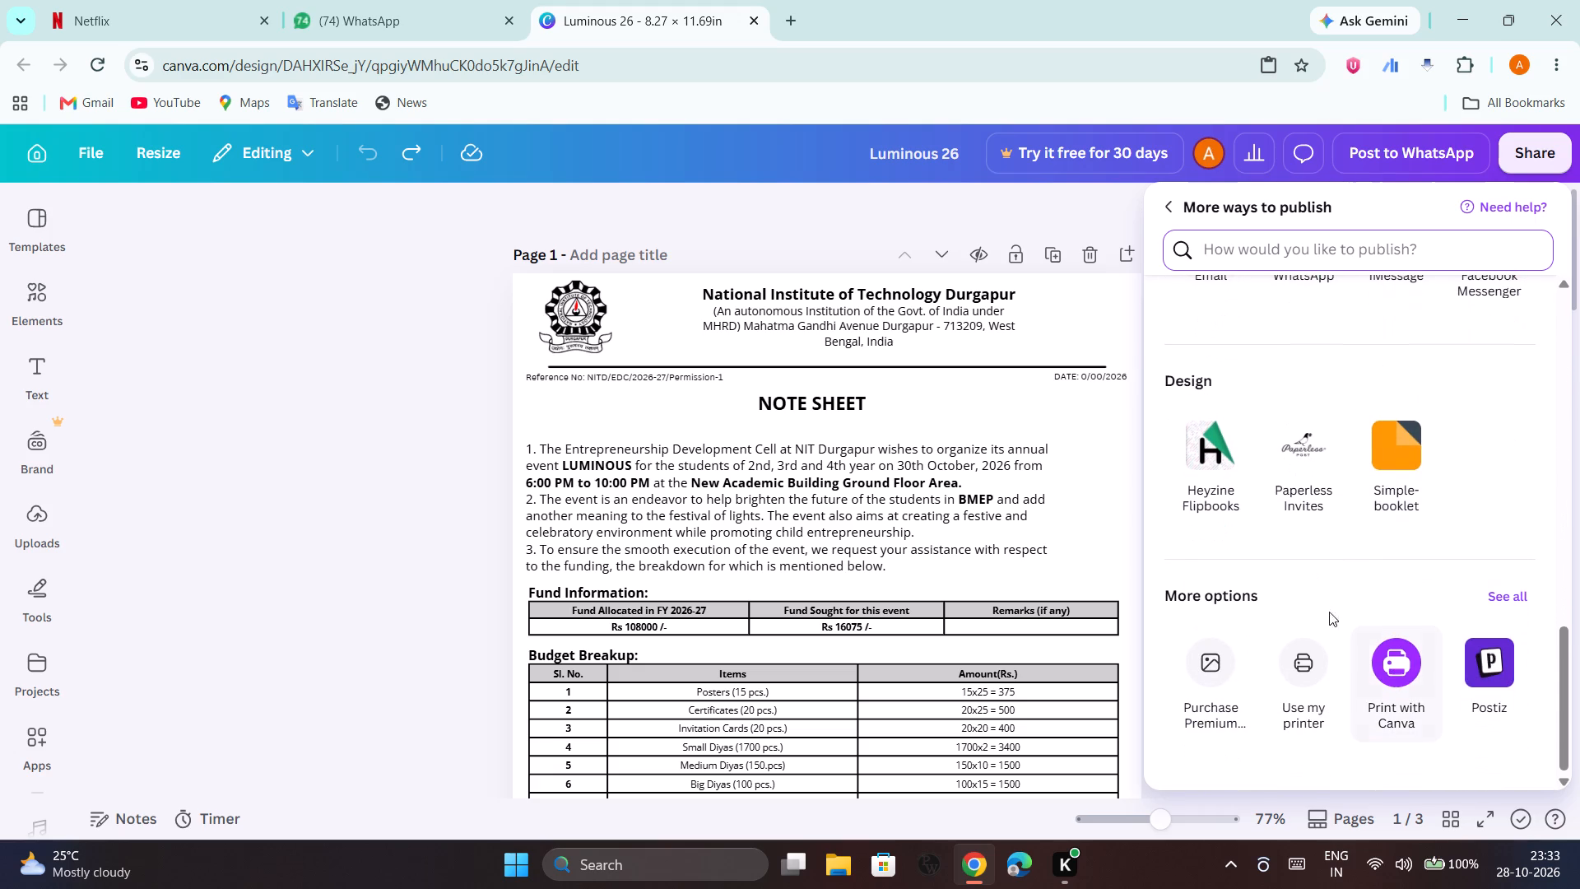
scroll(1307, 597, "up", 5)
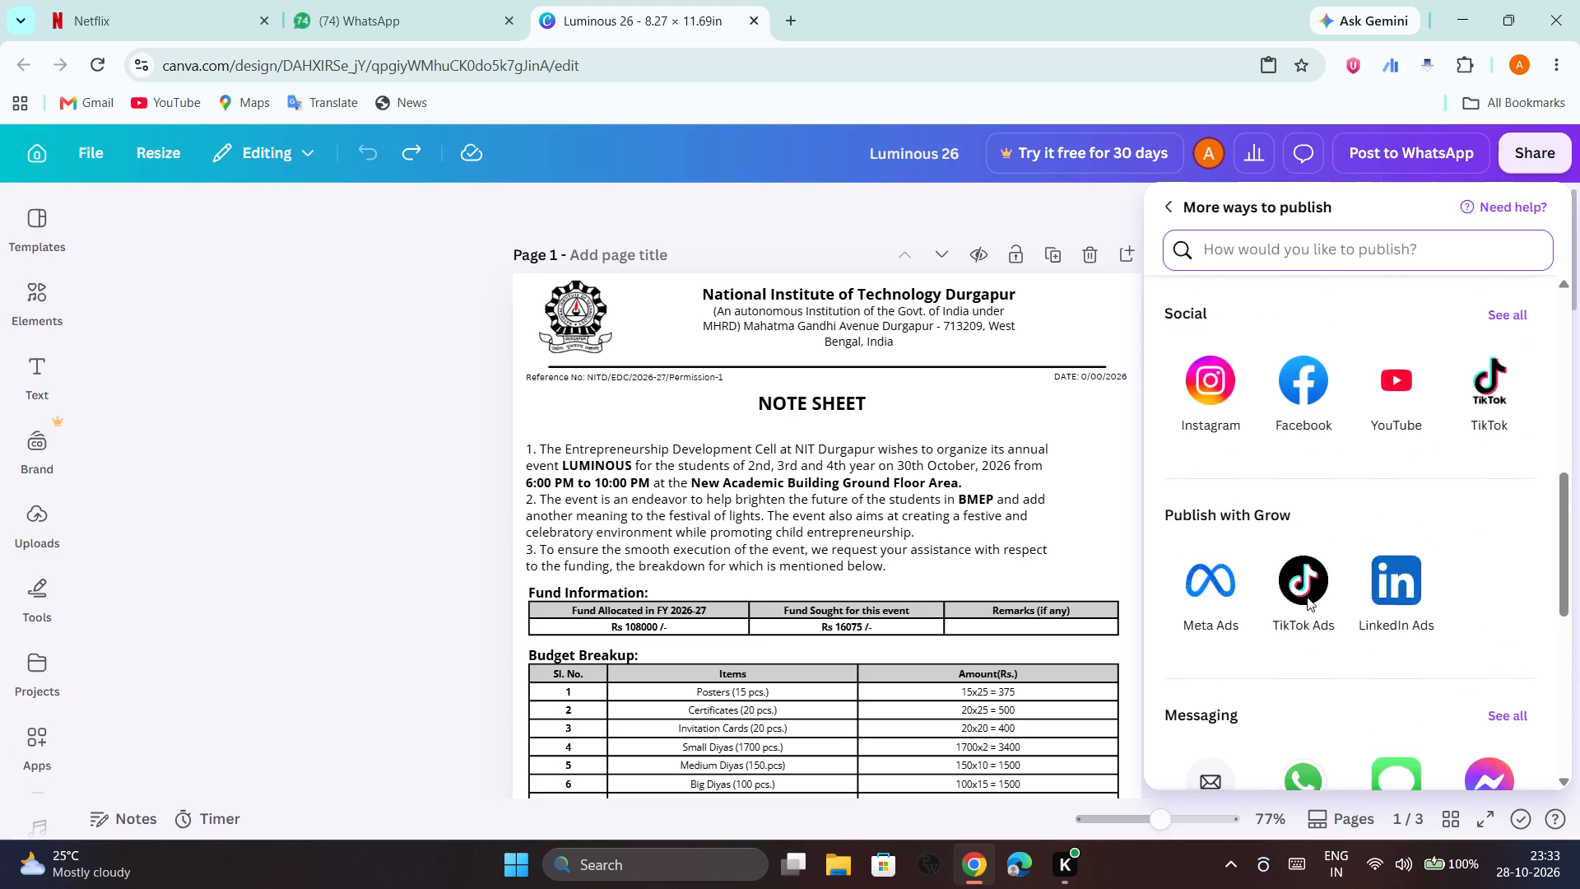
scroll(1307, 597, "up", 5)
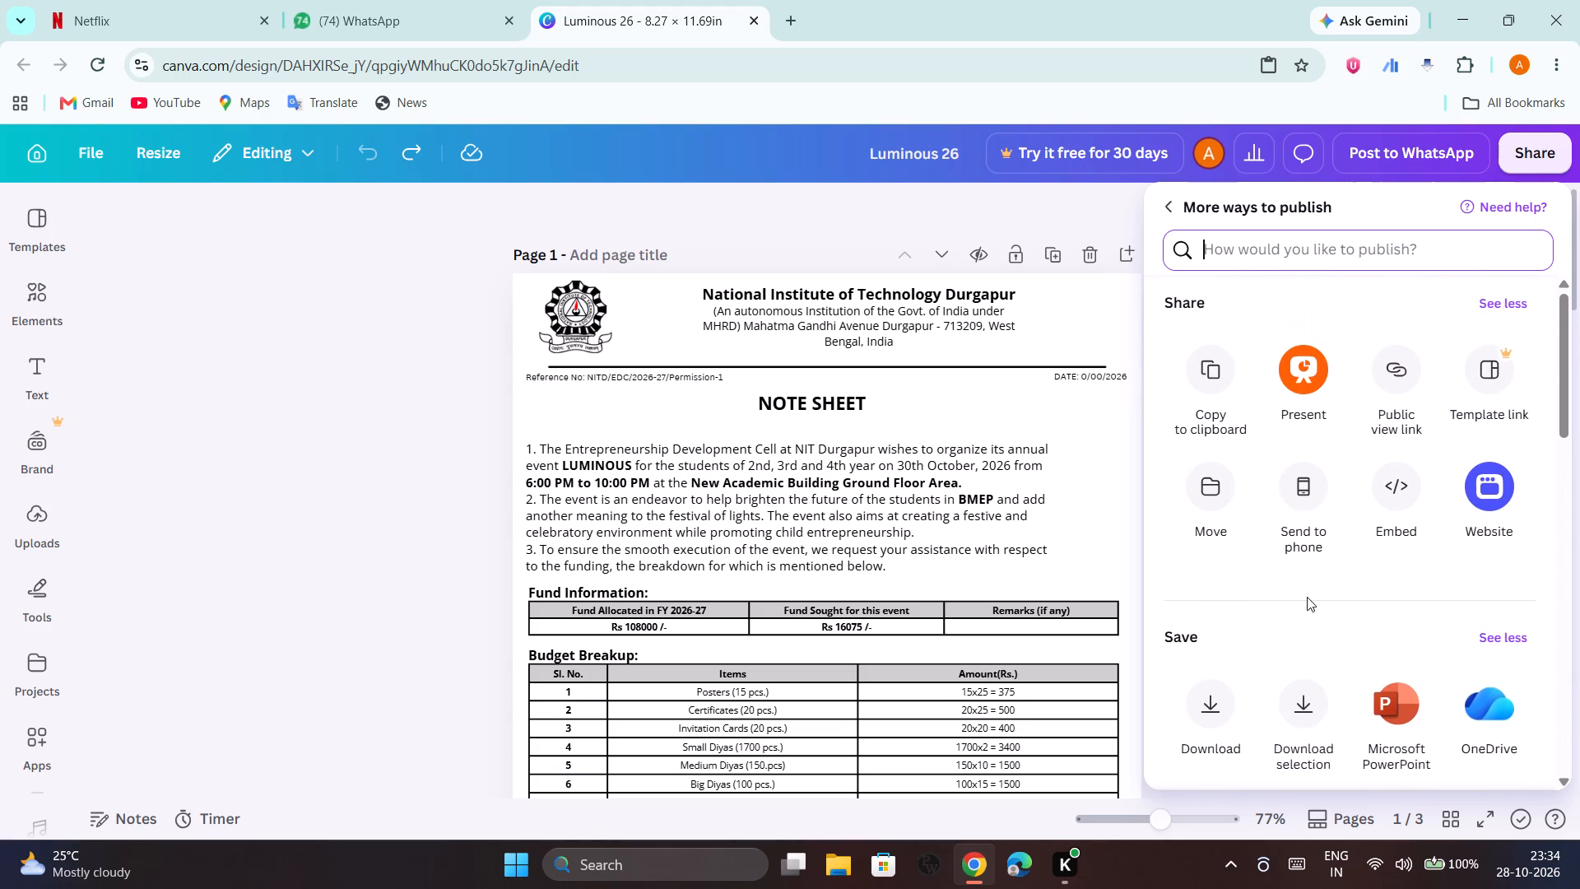
scroll(1307, 597, "up", 1)
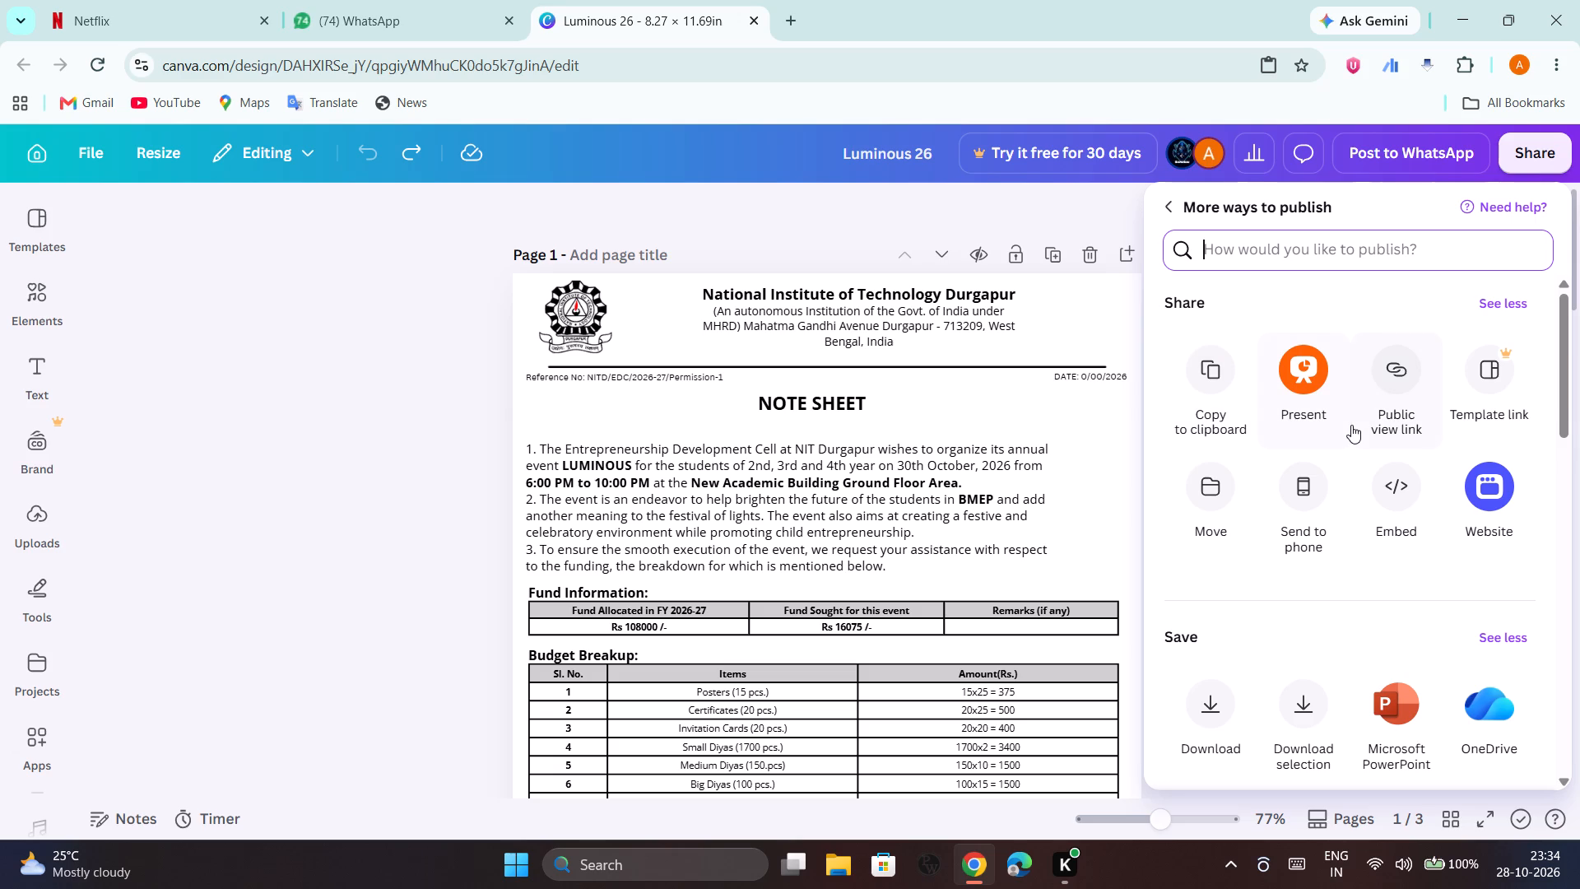
left_click(1401, 370)
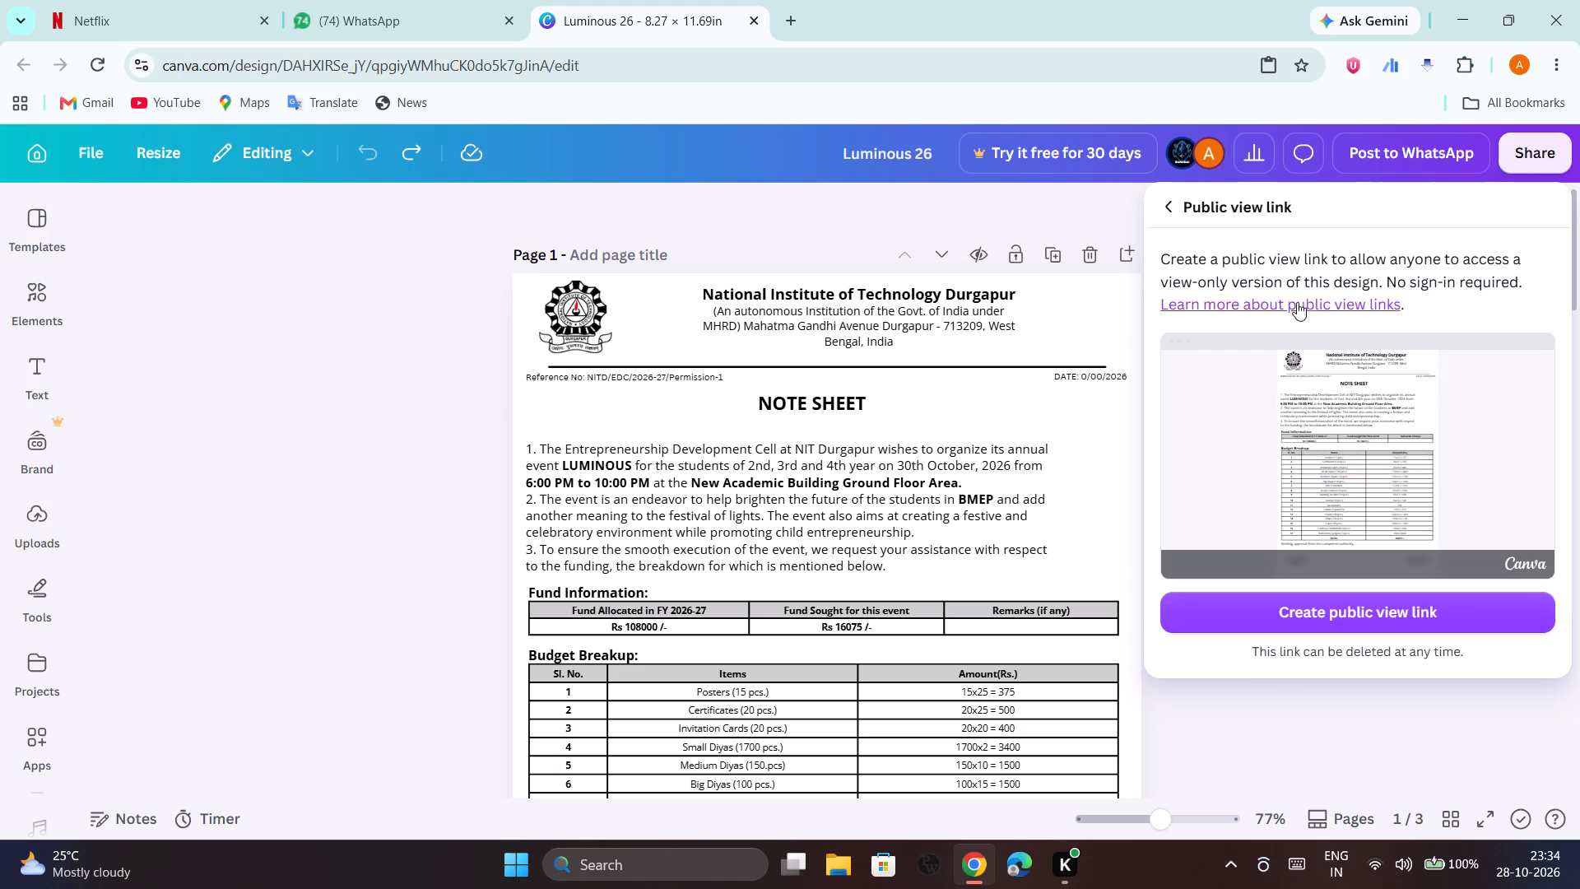
left_click(374, 493)
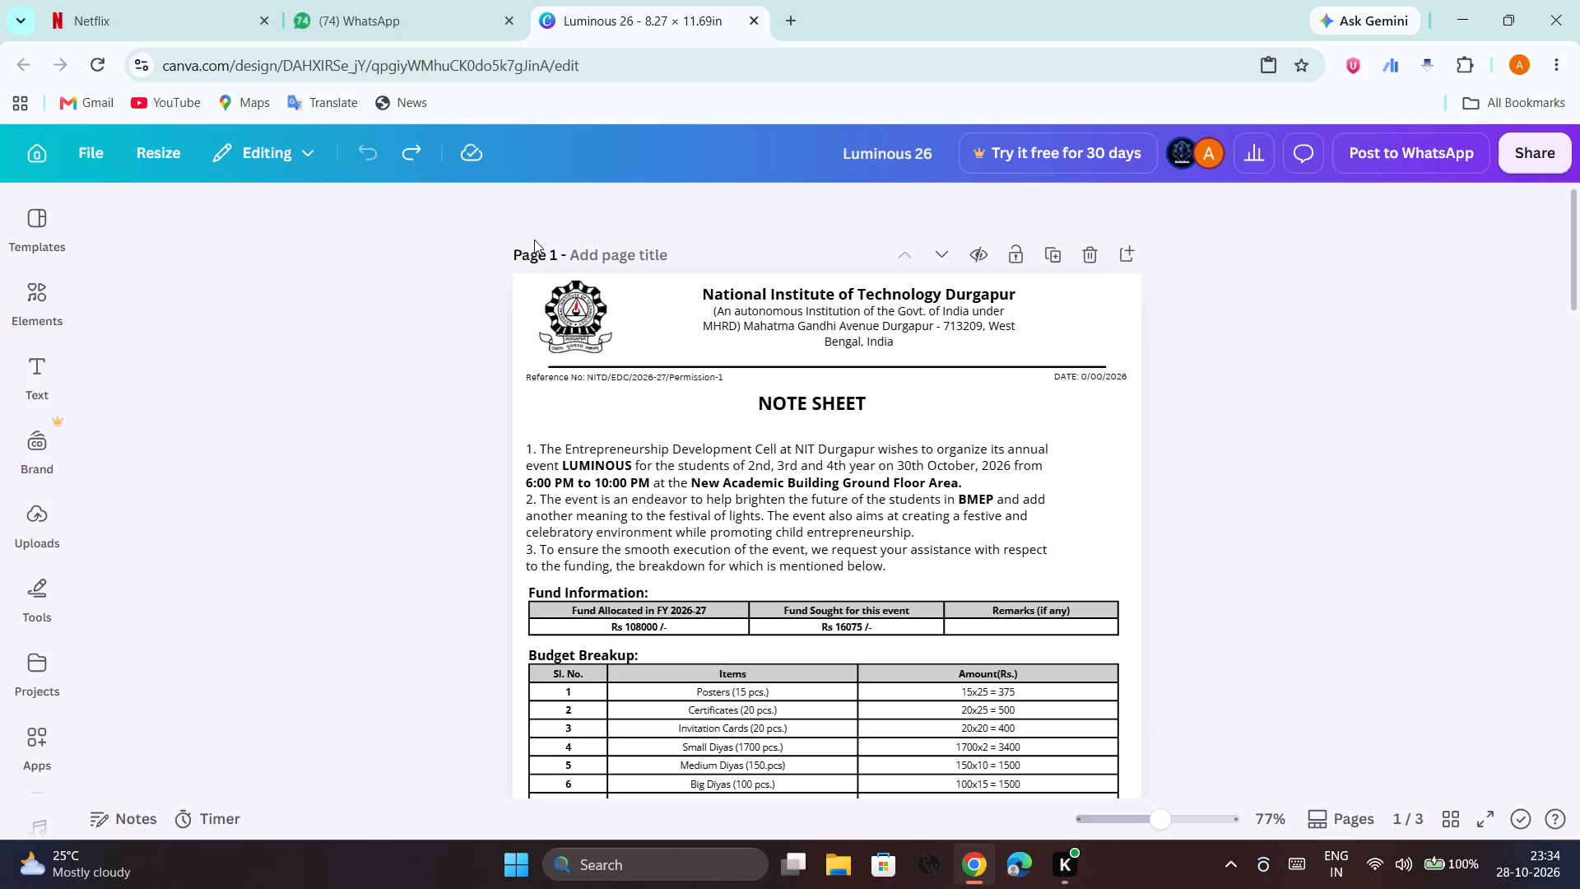
Read through the note sheet's fund and budget tables and the letters on pages 2 and 3.
scroll(685, 527, "down", 1)
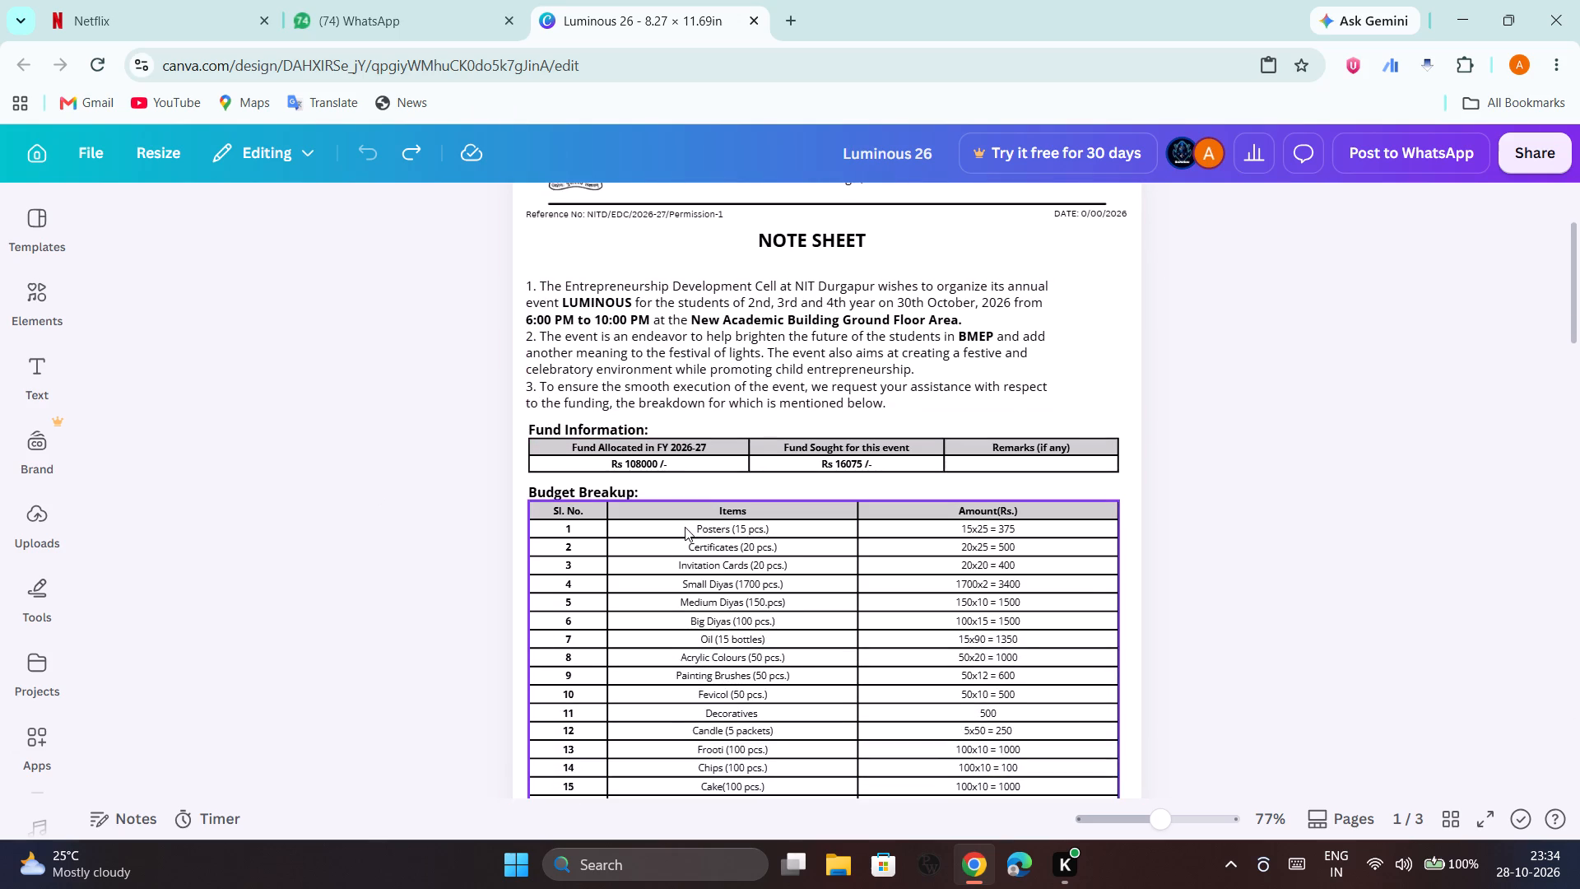
scroll(685, 527, "down", 1)
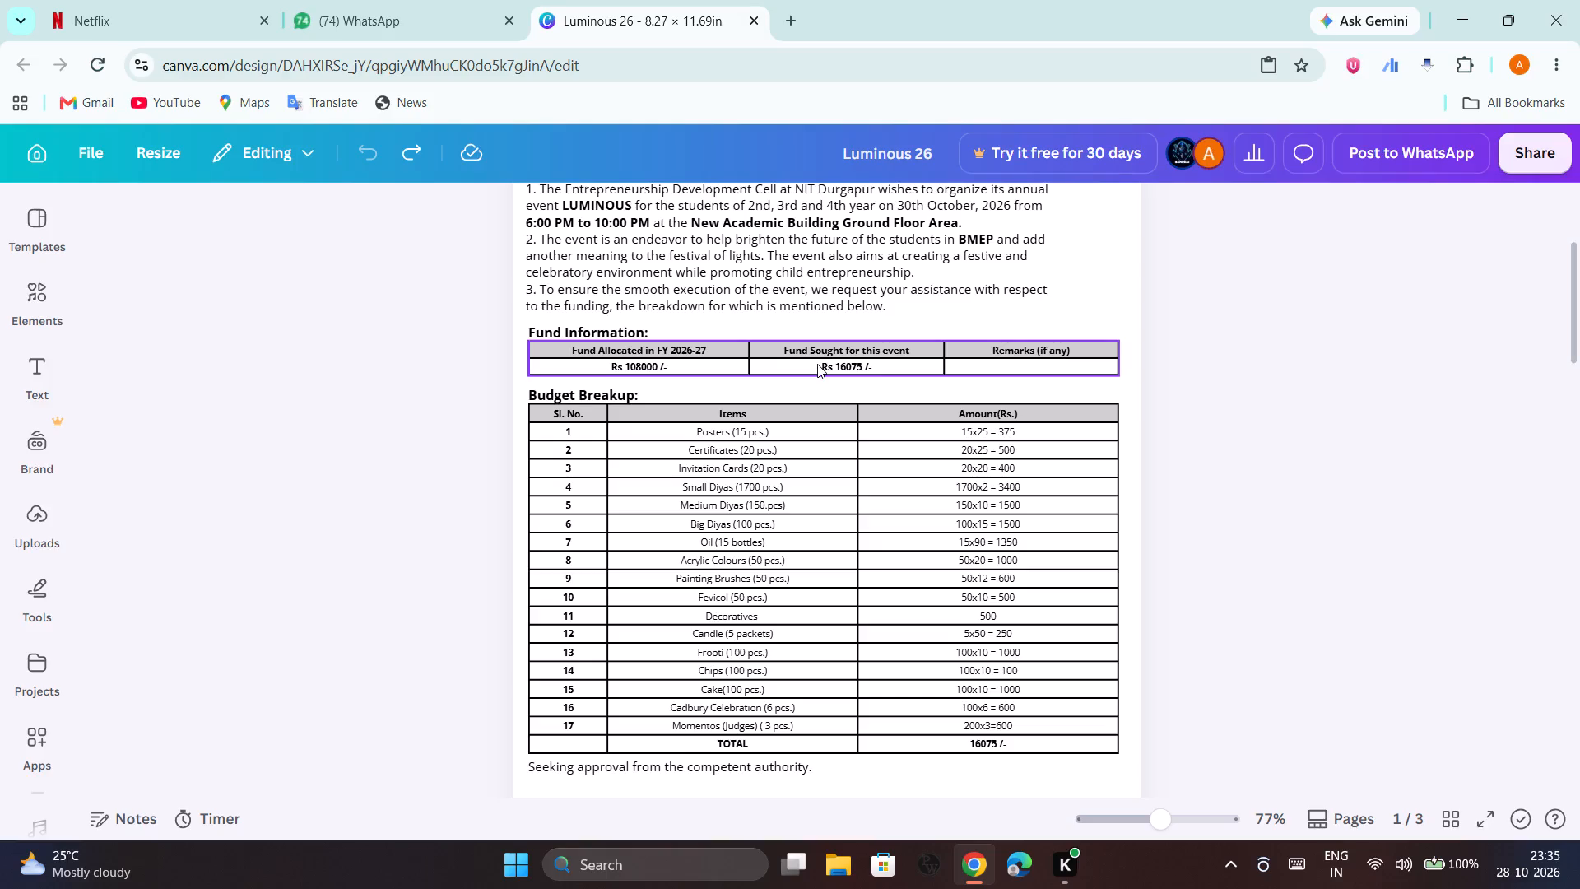
scroll(817, 364, "down", 7)
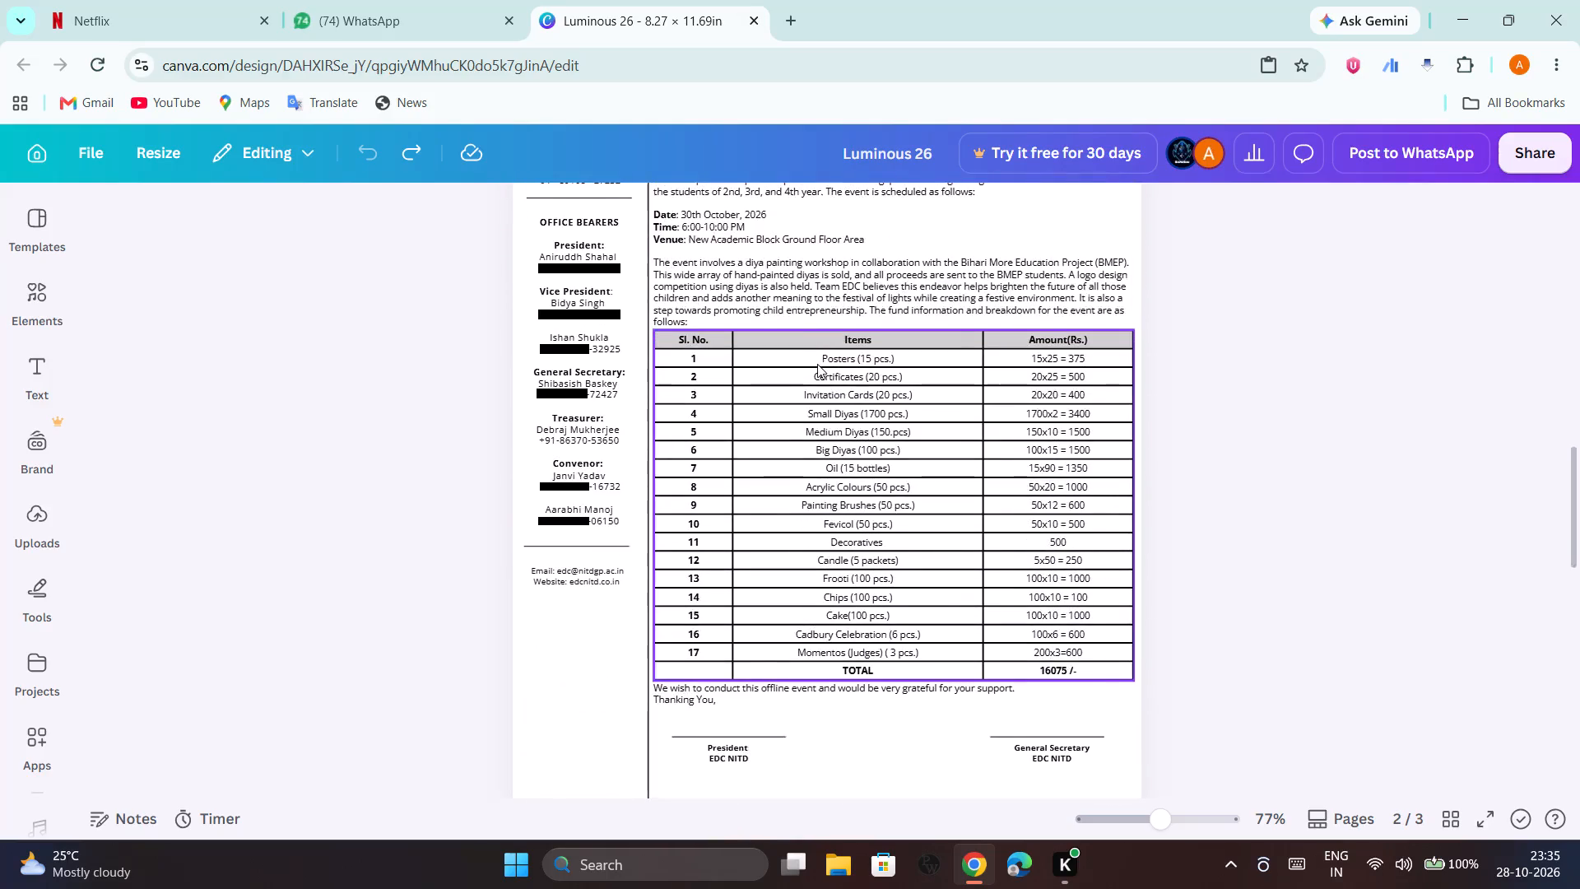
scroll(817, 364, "down", 5)
scroll(817, 364, "up", 1)
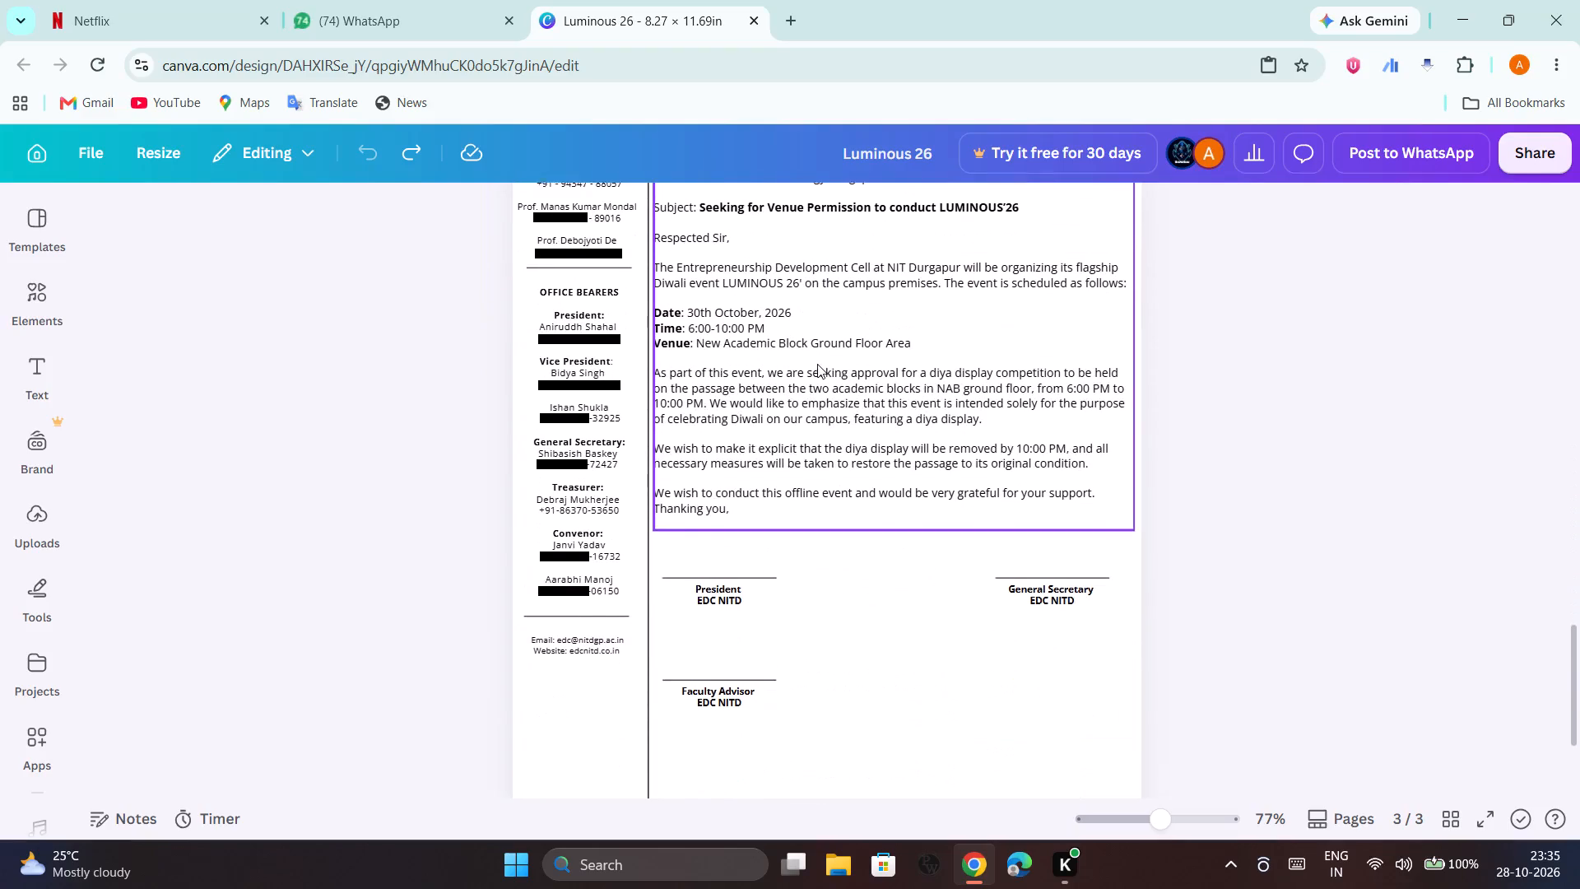
scroll(817, 364, "up", 6)
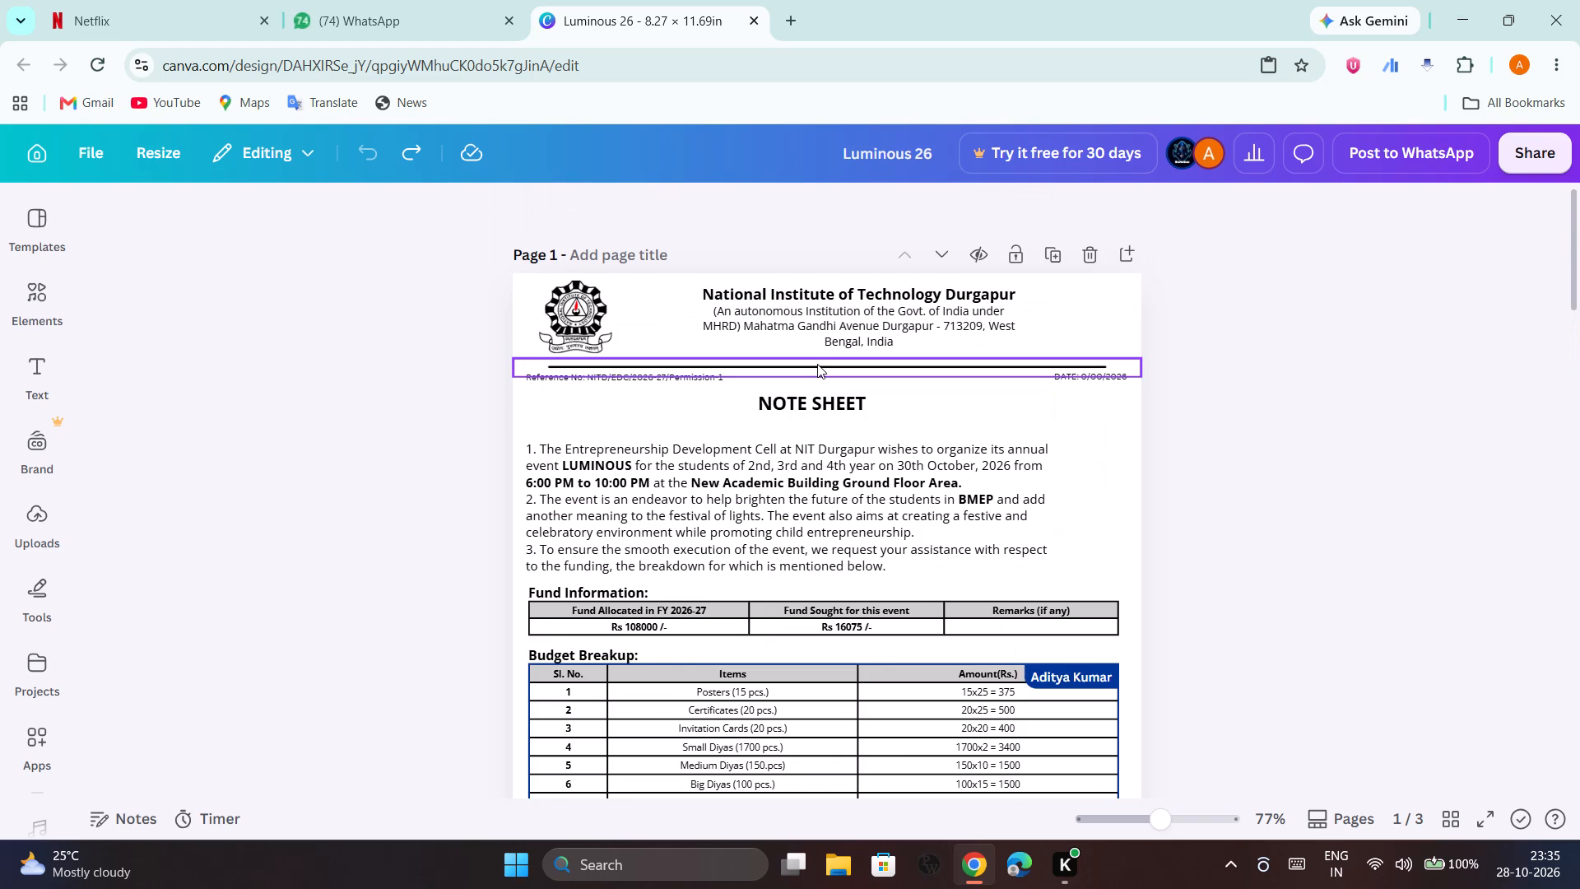
Clear the "Fund Allocated in FY 2026-27" heading and the amount beneath it in page 1's Fund Information table.
left_click(650, 618)
scroll(650, 618, "down", 3)
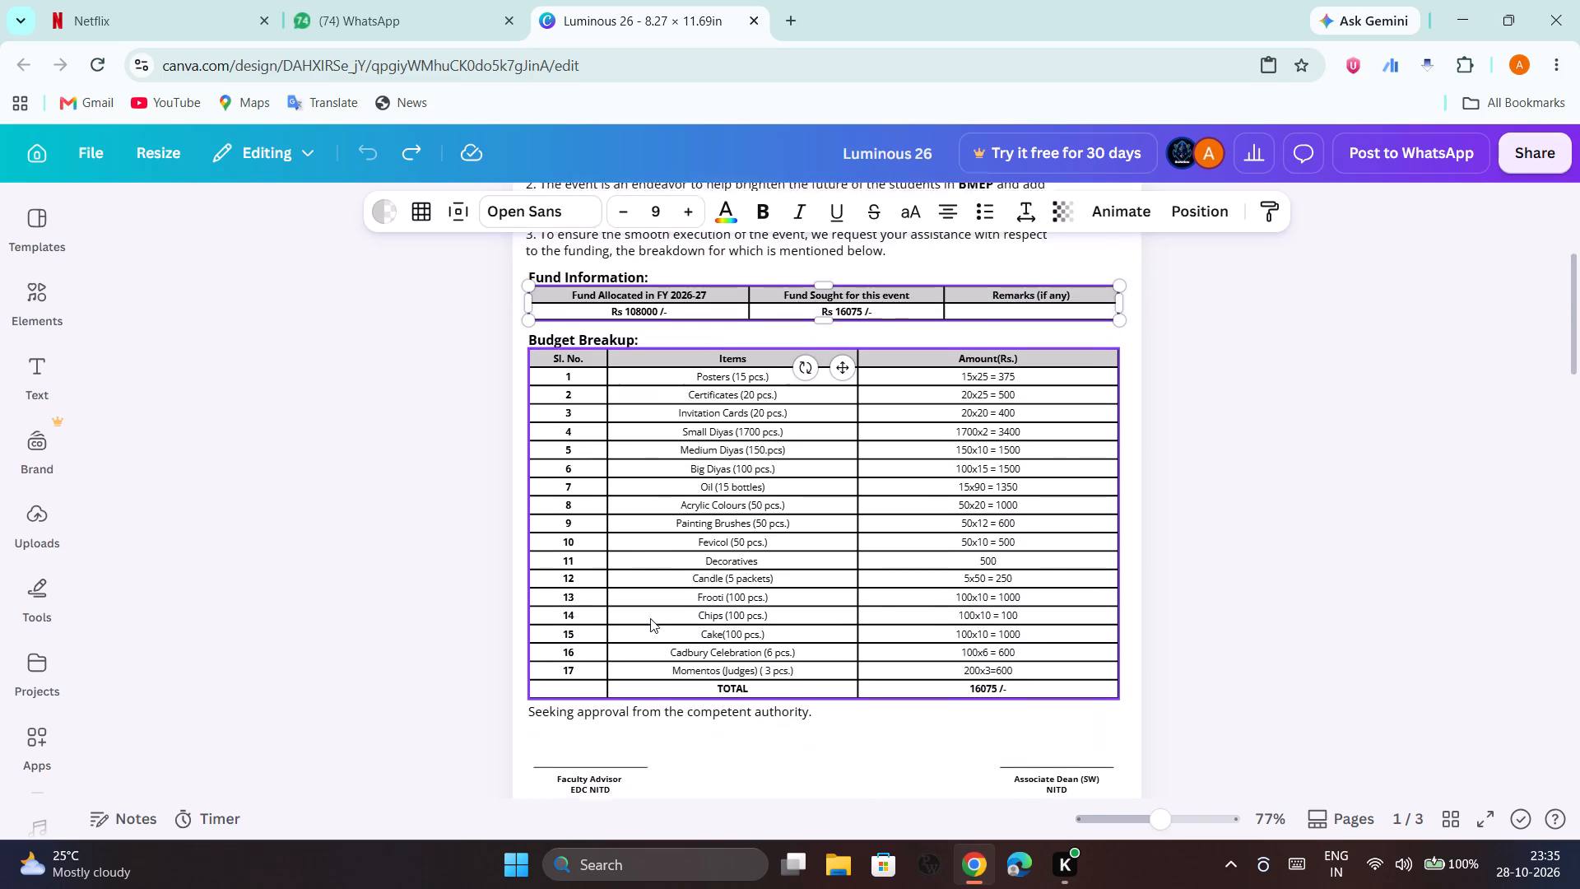
scroll(650, 618, "down", 1)
scroll(634, 537, "up", 1)
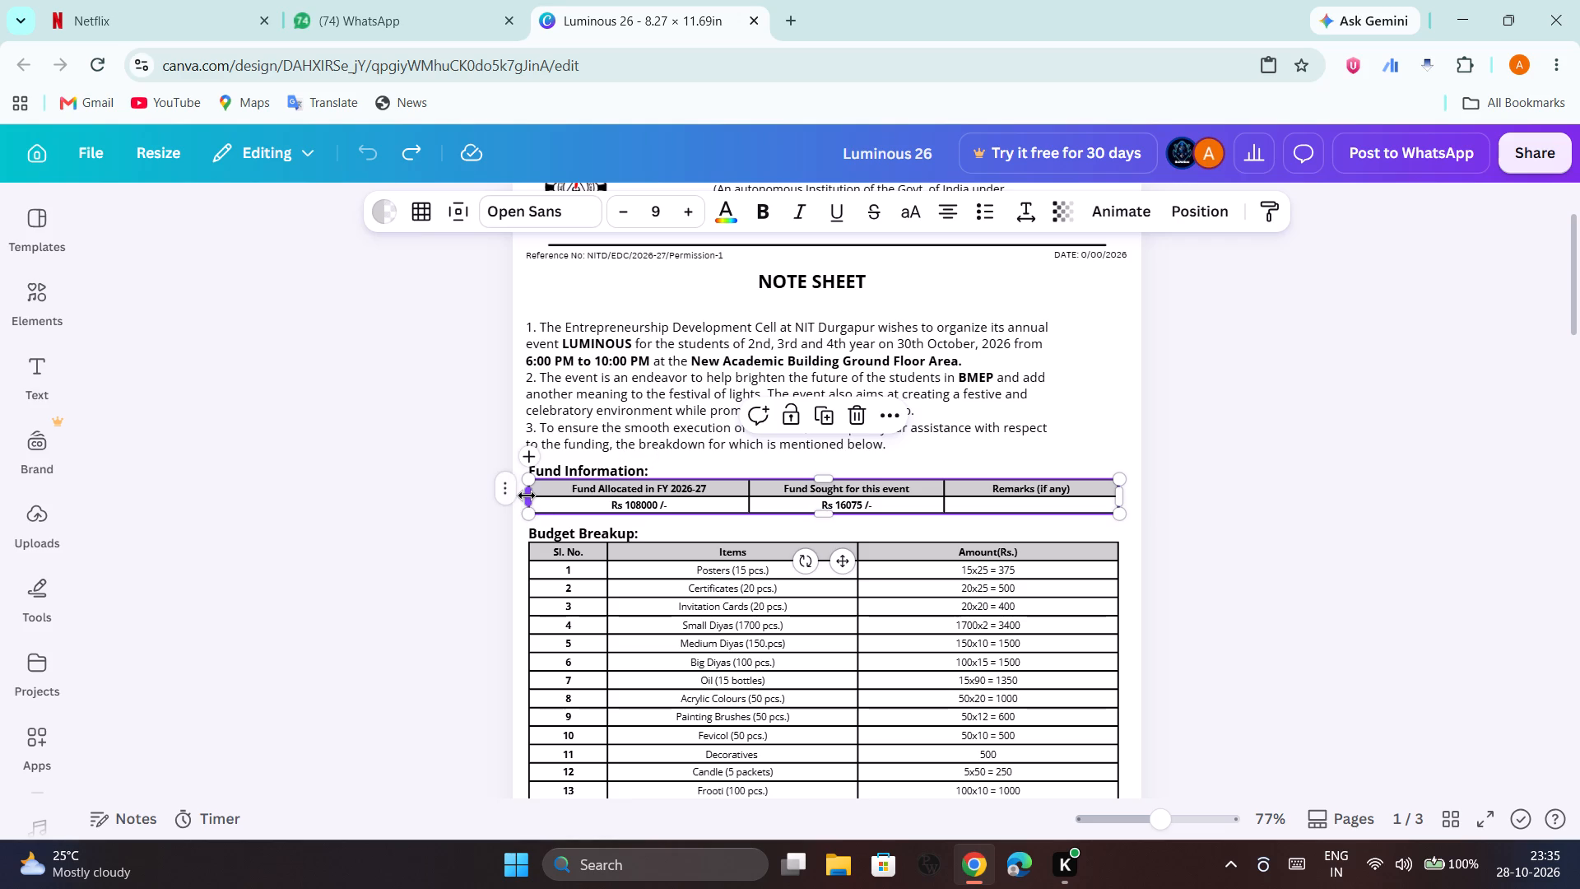
left_click(573, 492)
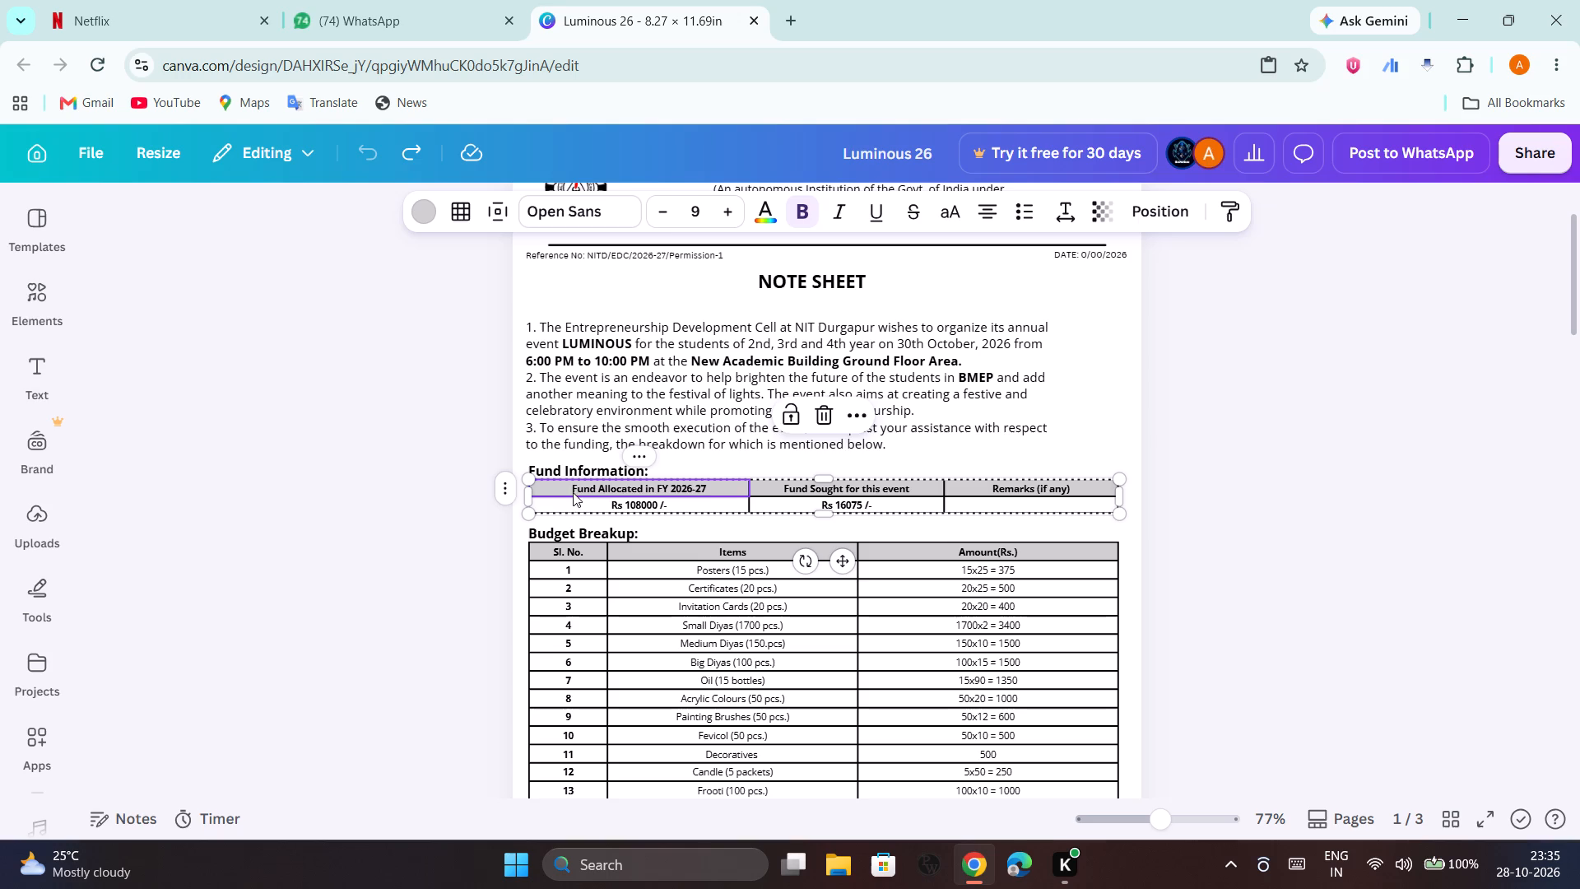
key("Delete")
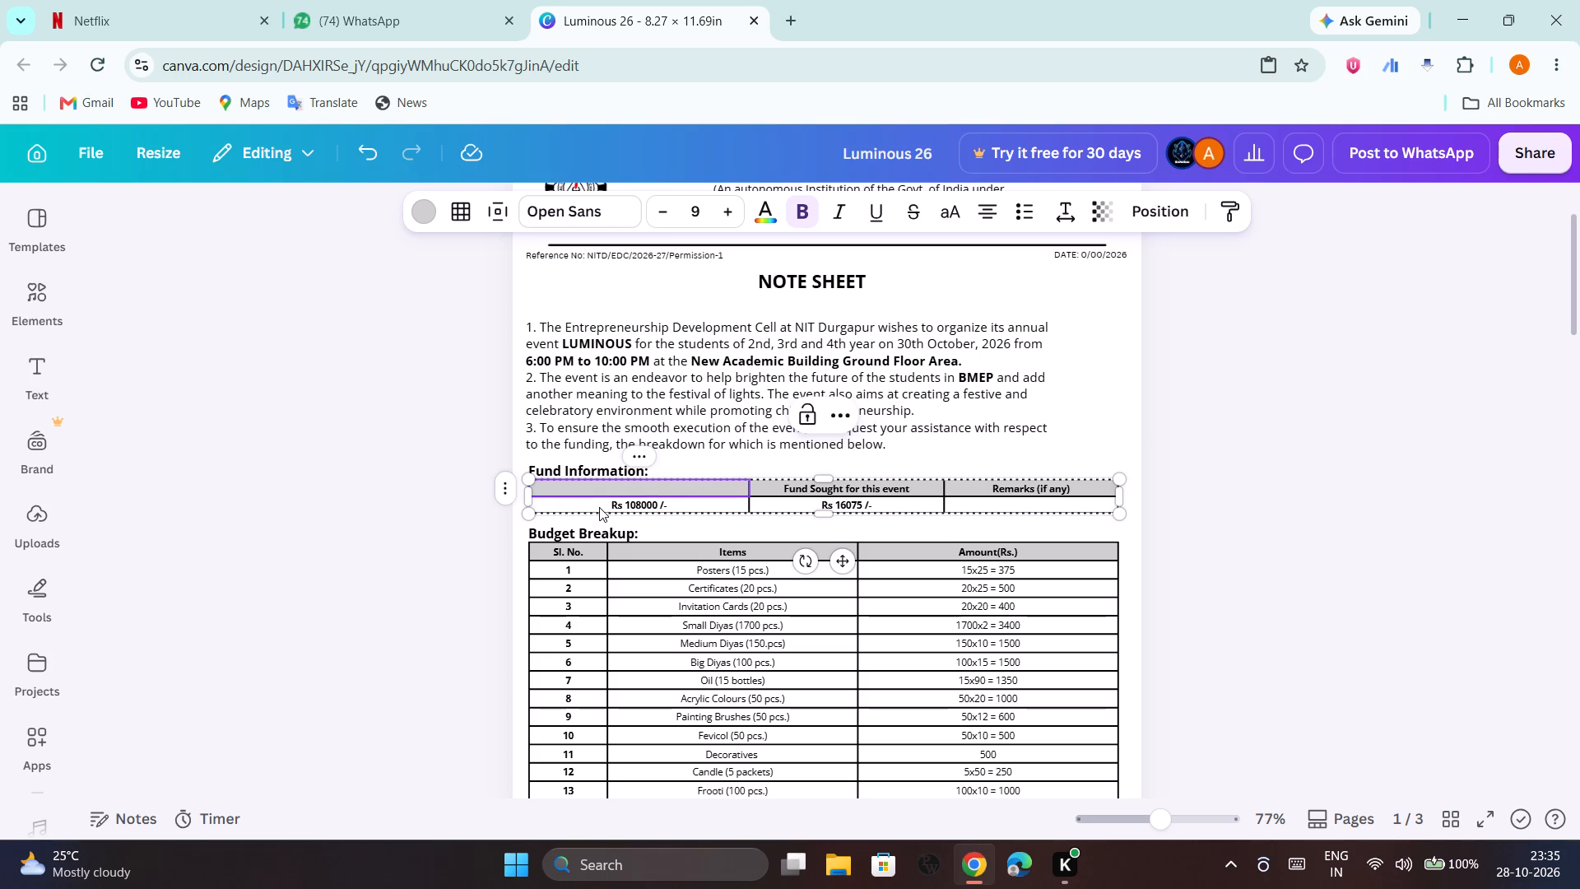
left_click(599, 507)
key("Delete")
key("Delete")
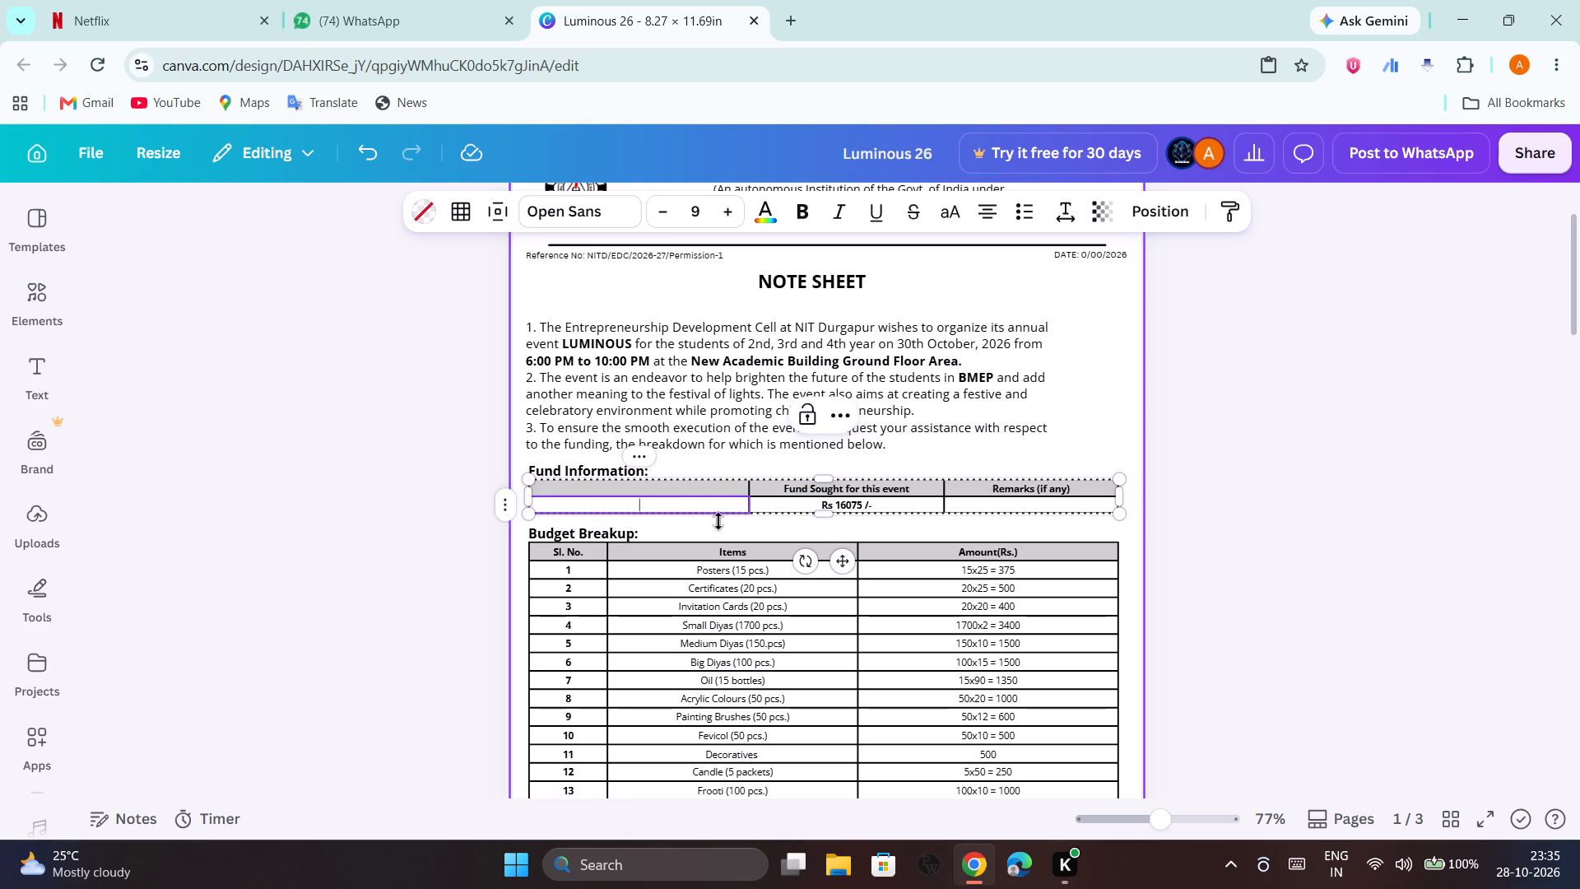
left_click_drag(713, 520, 711, 511)
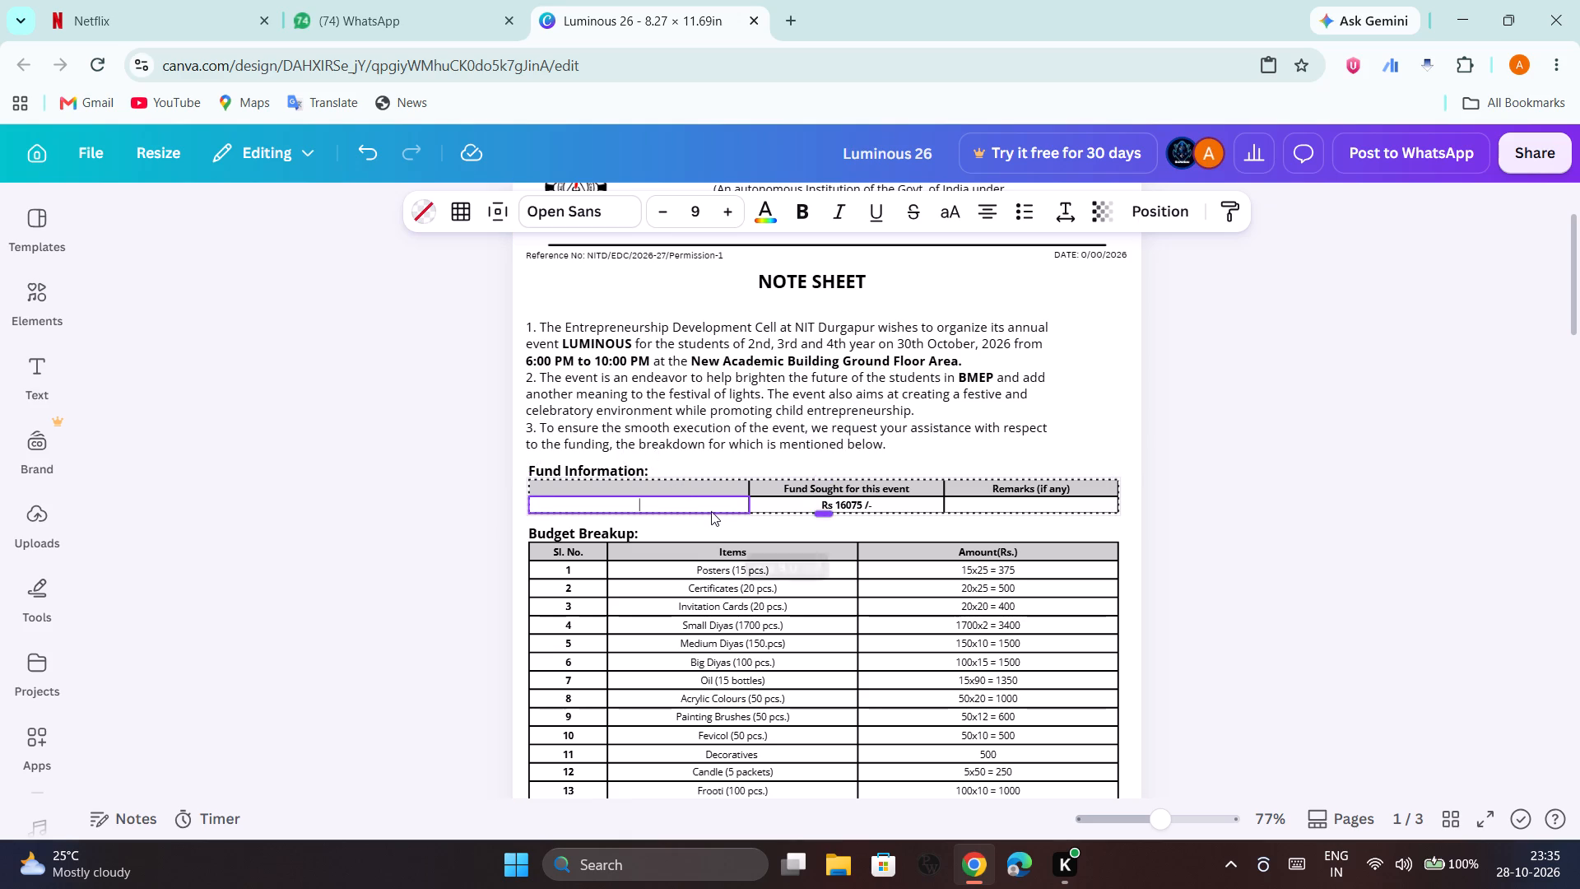
left_click_drag(711, 511, 709, 505)
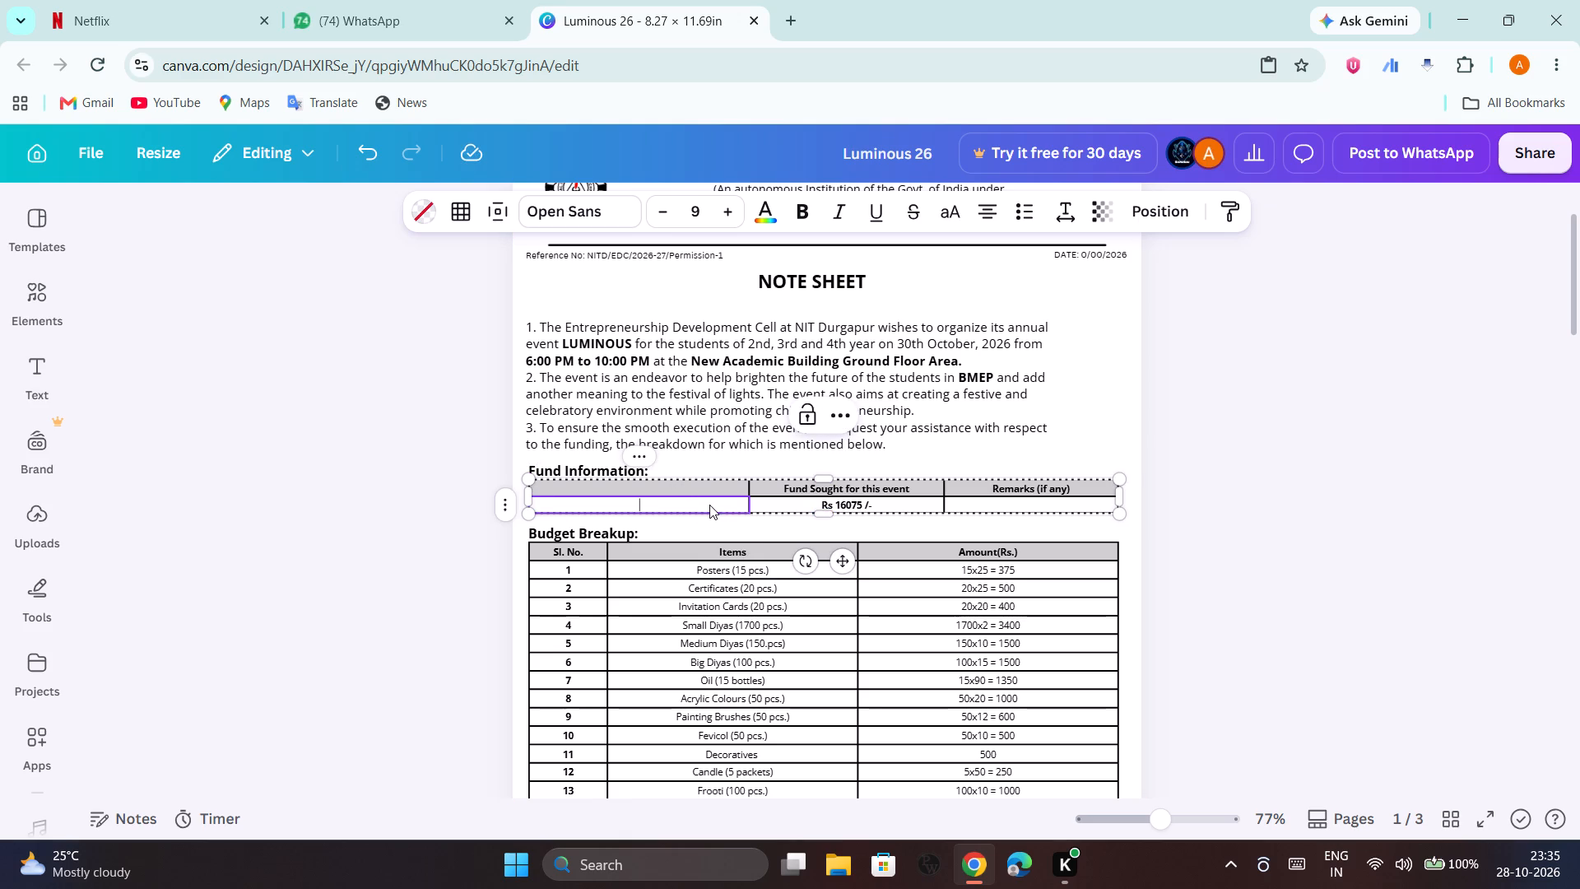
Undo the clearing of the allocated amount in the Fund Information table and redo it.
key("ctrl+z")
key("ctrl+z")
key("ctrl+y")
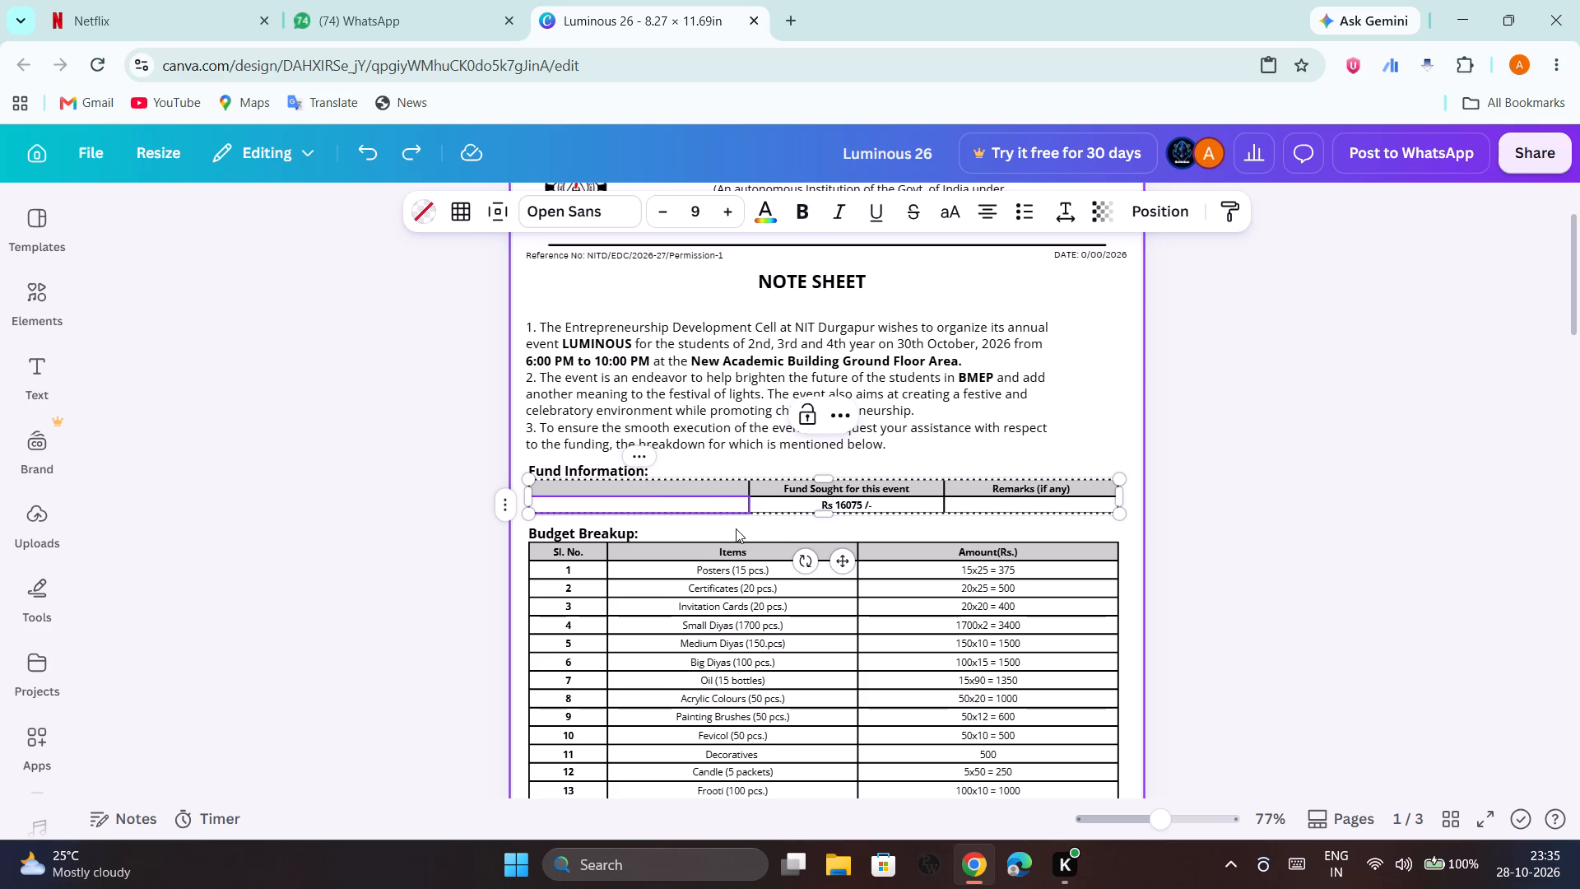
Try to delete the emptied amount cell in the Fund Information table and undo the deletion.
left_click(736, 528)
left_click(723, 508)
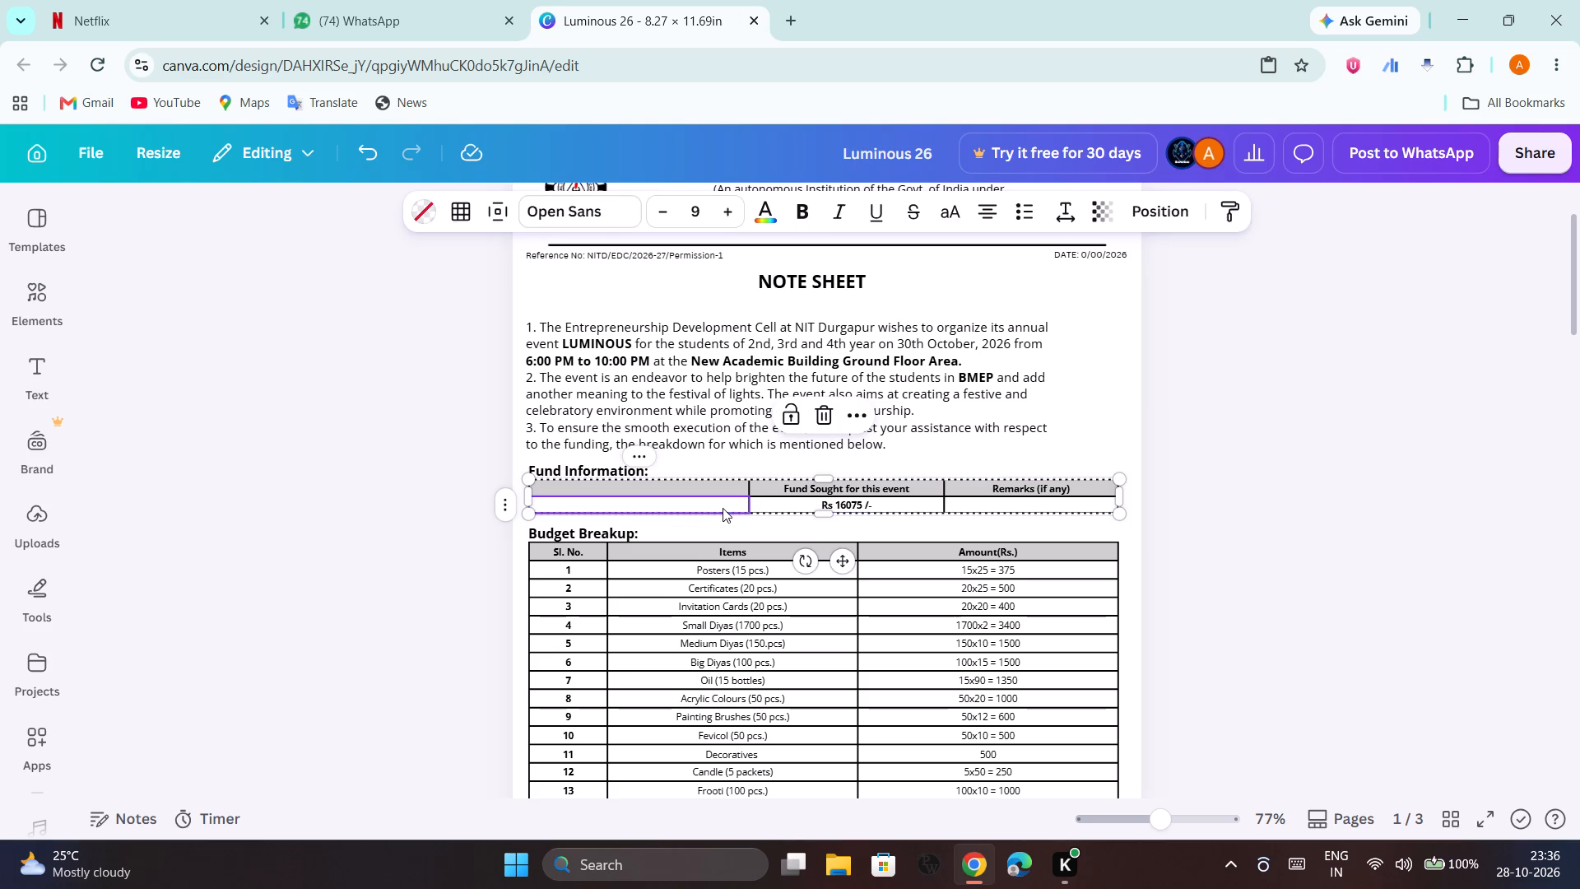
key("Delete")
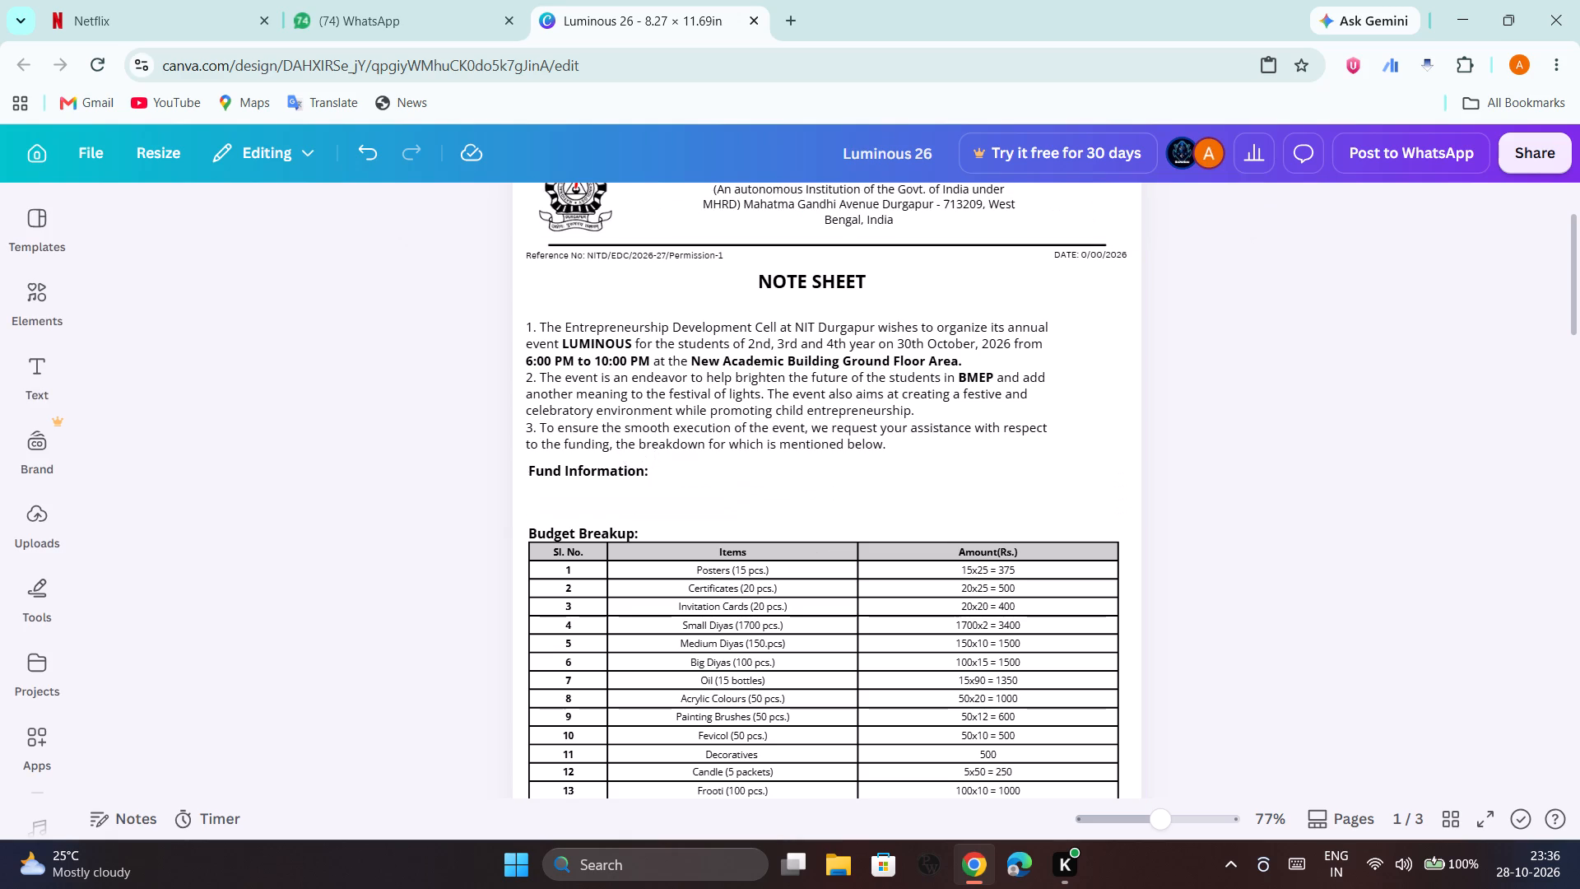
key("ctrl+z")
Examine the editing modes and the border, spacing and row options available for the Fund Information table's empty heading cell.
left_click(713, 488)
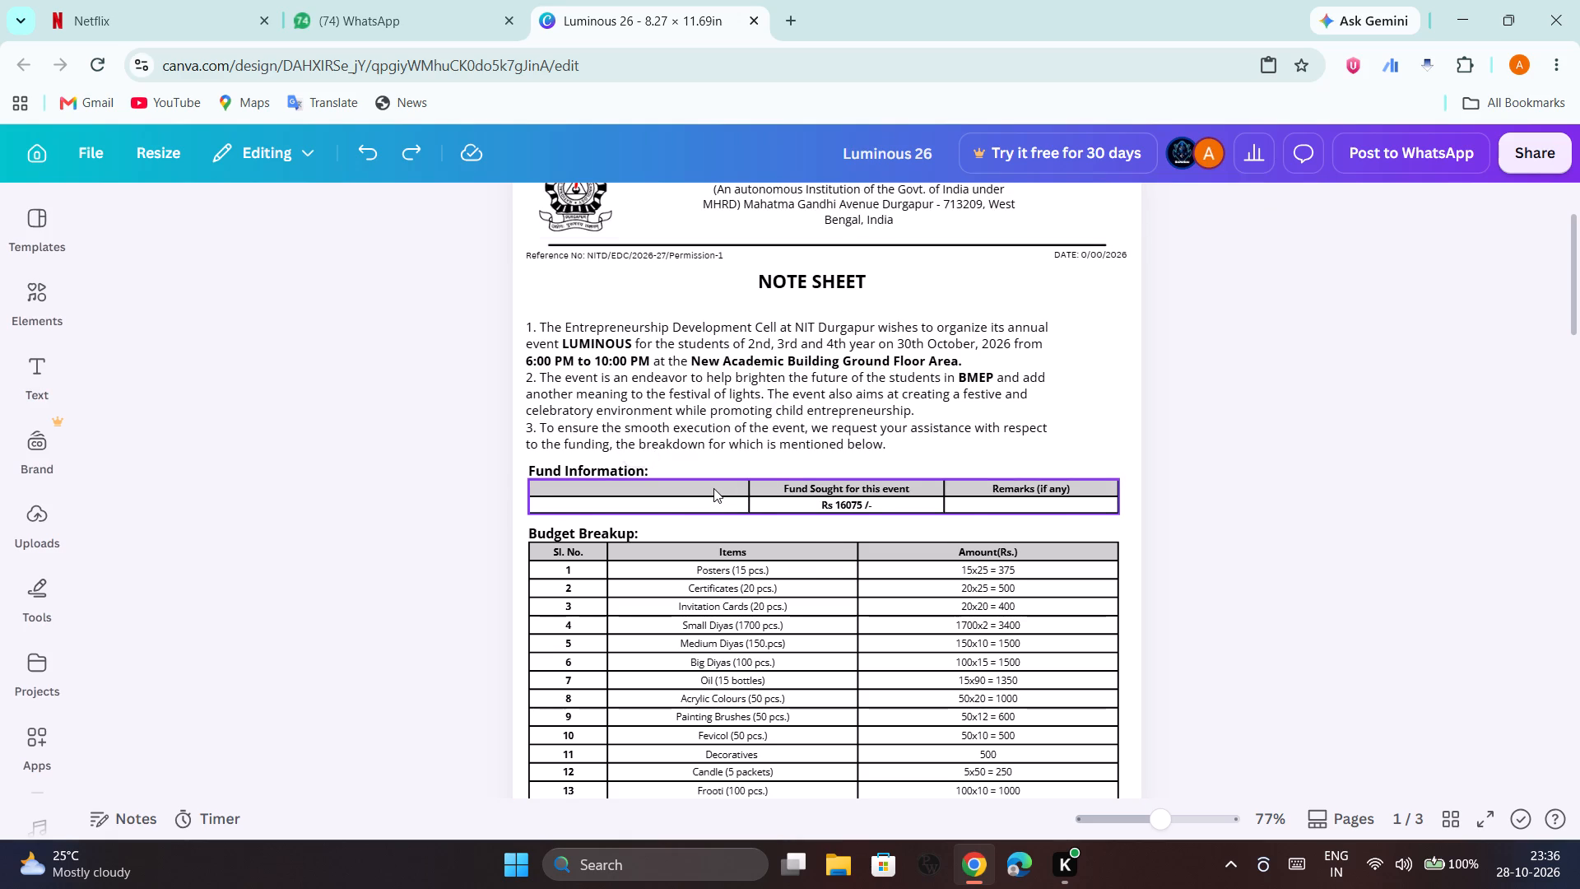
left_click(258, 155)
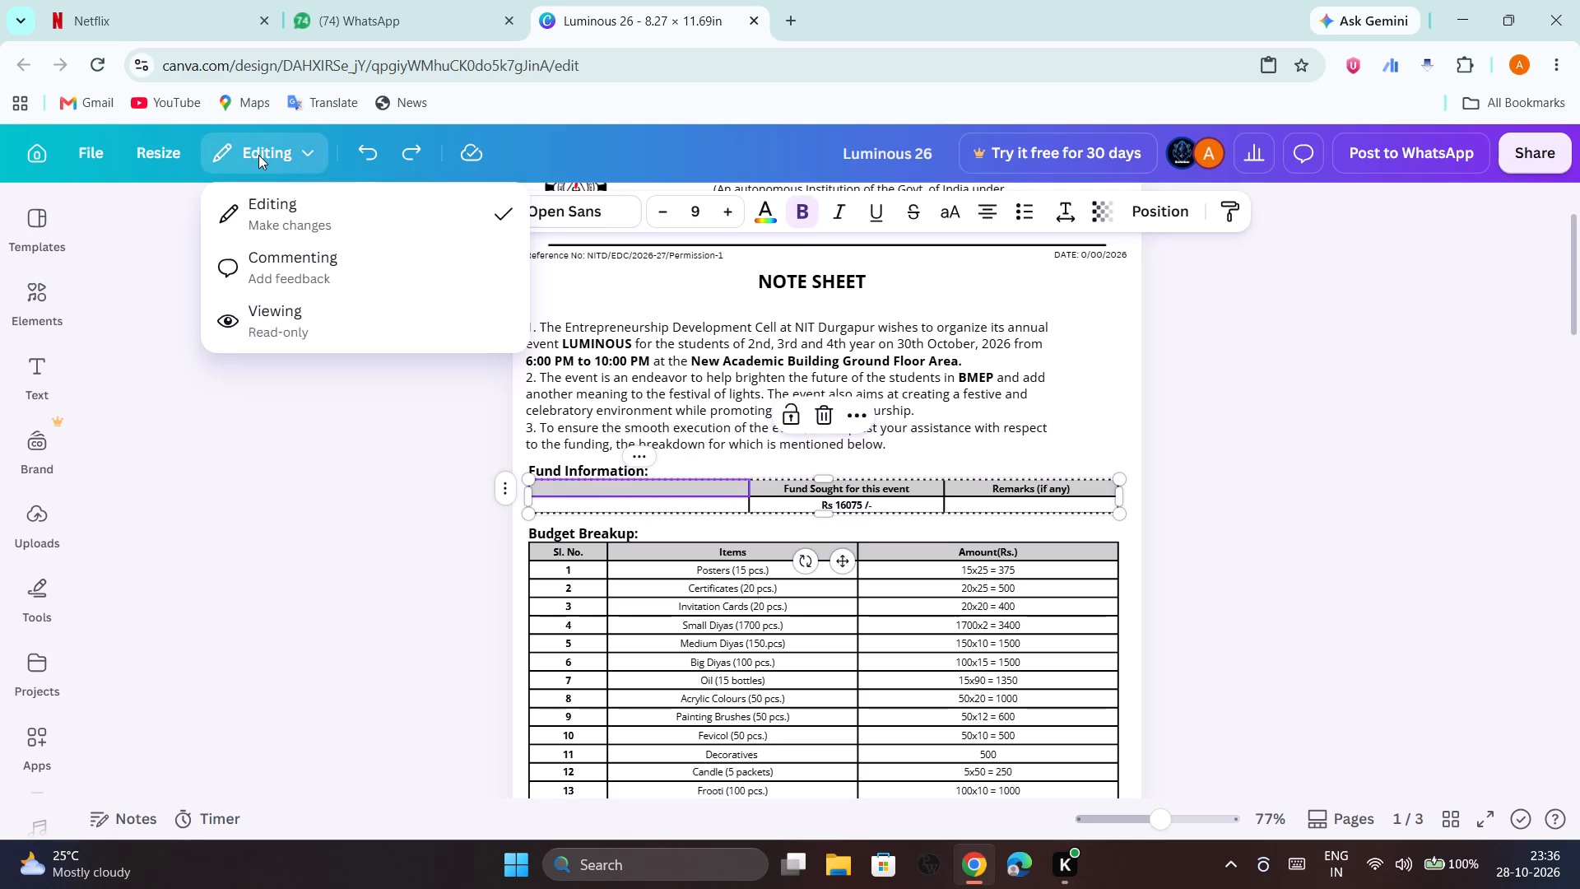
left_click(258, 155)
left_click(455, 222)
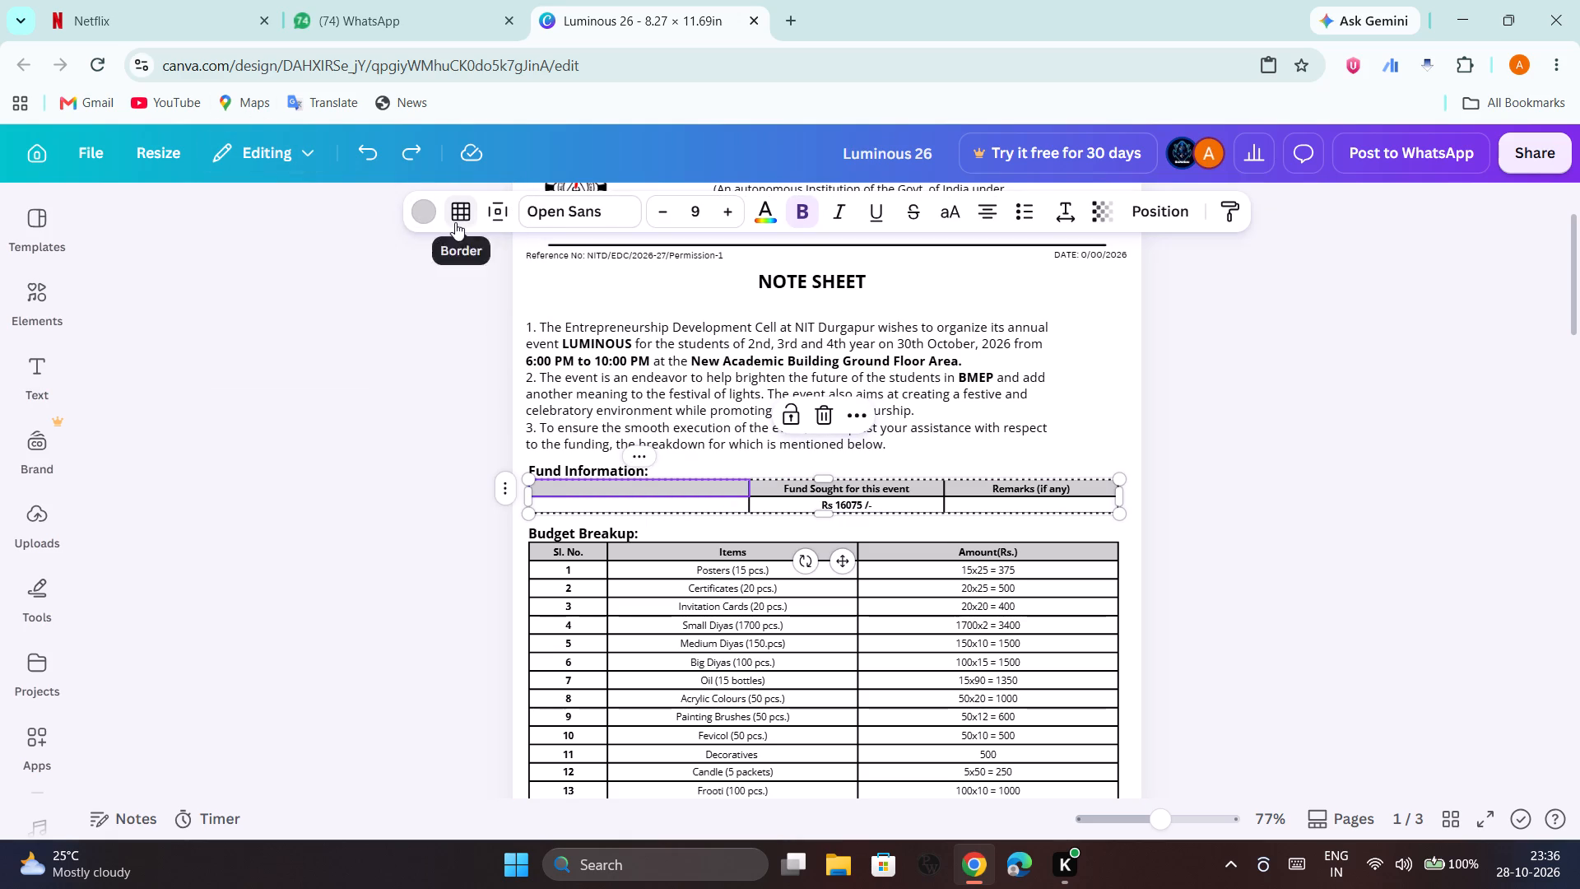
left_click(455, 222)
left_click(494, 211)
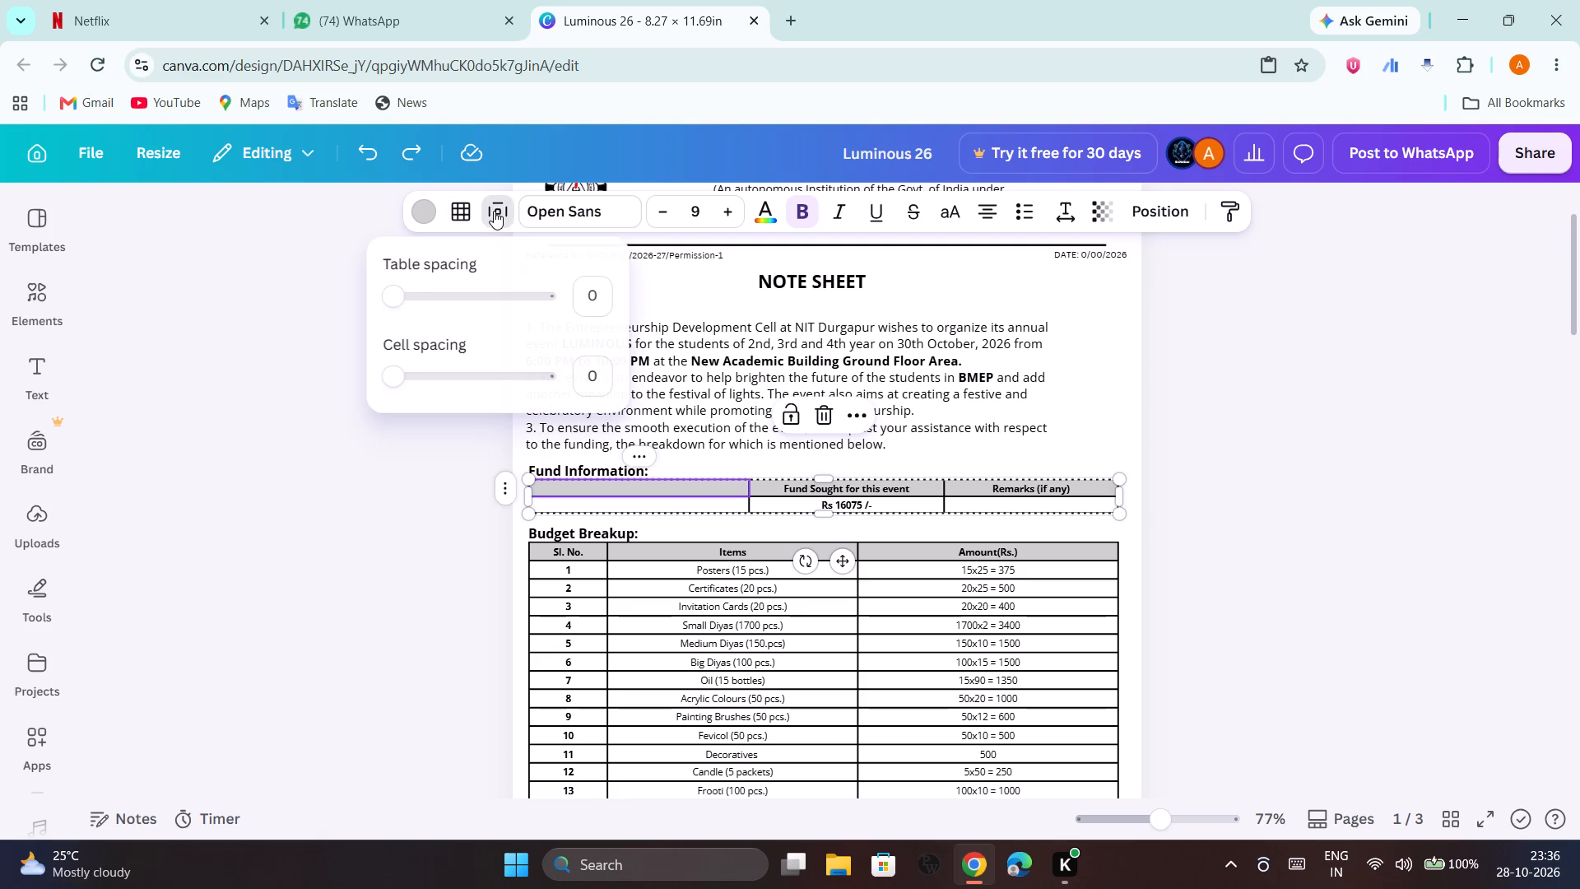
left_click(494, 211)
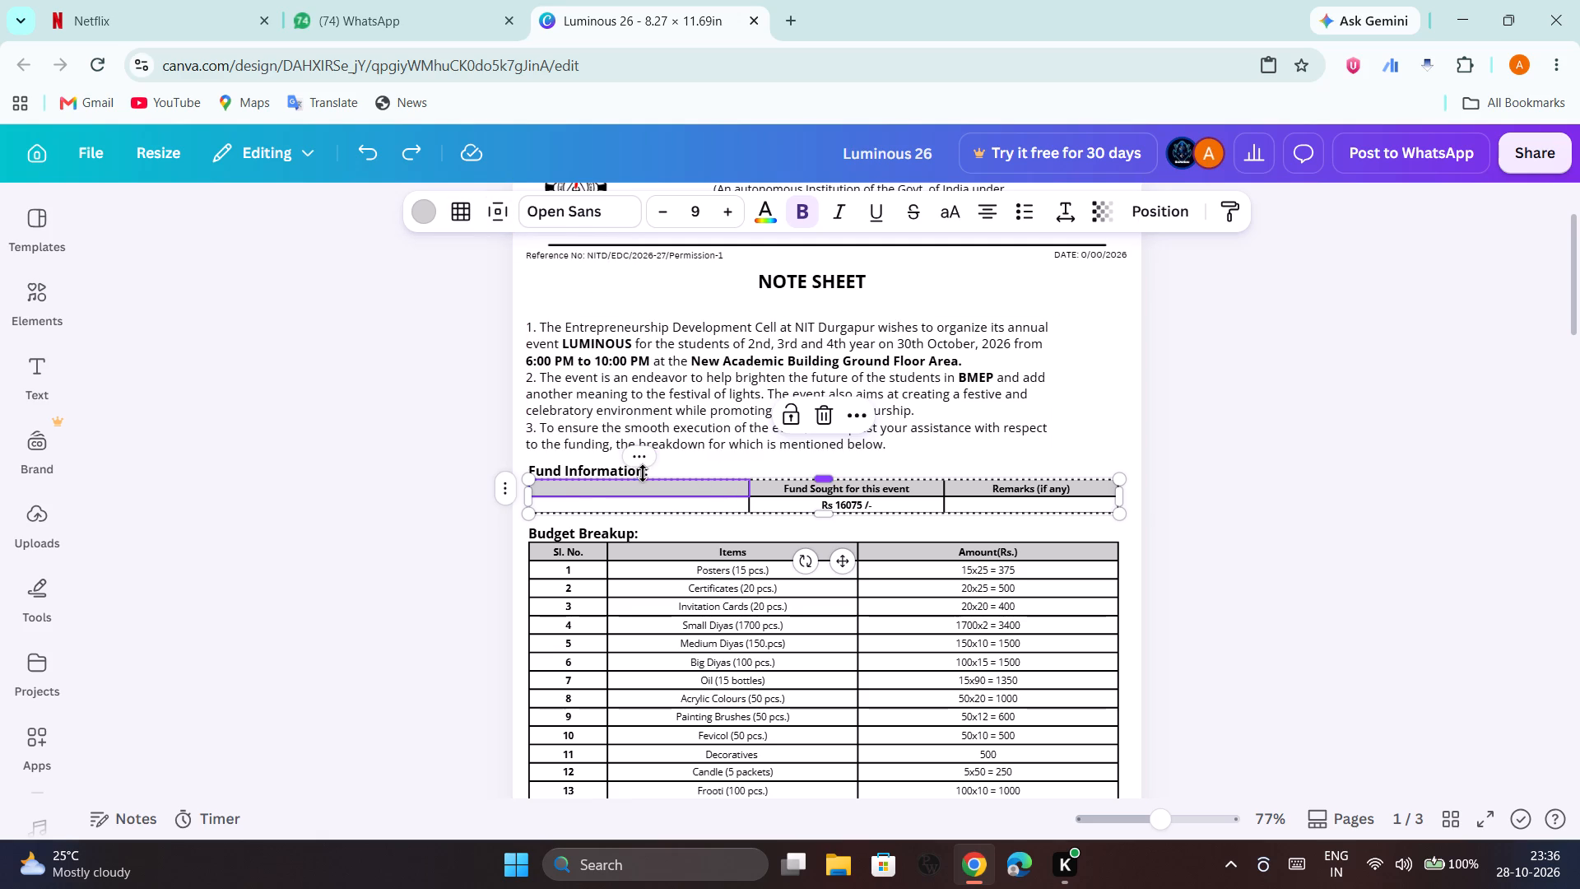
left_click(500, 491)
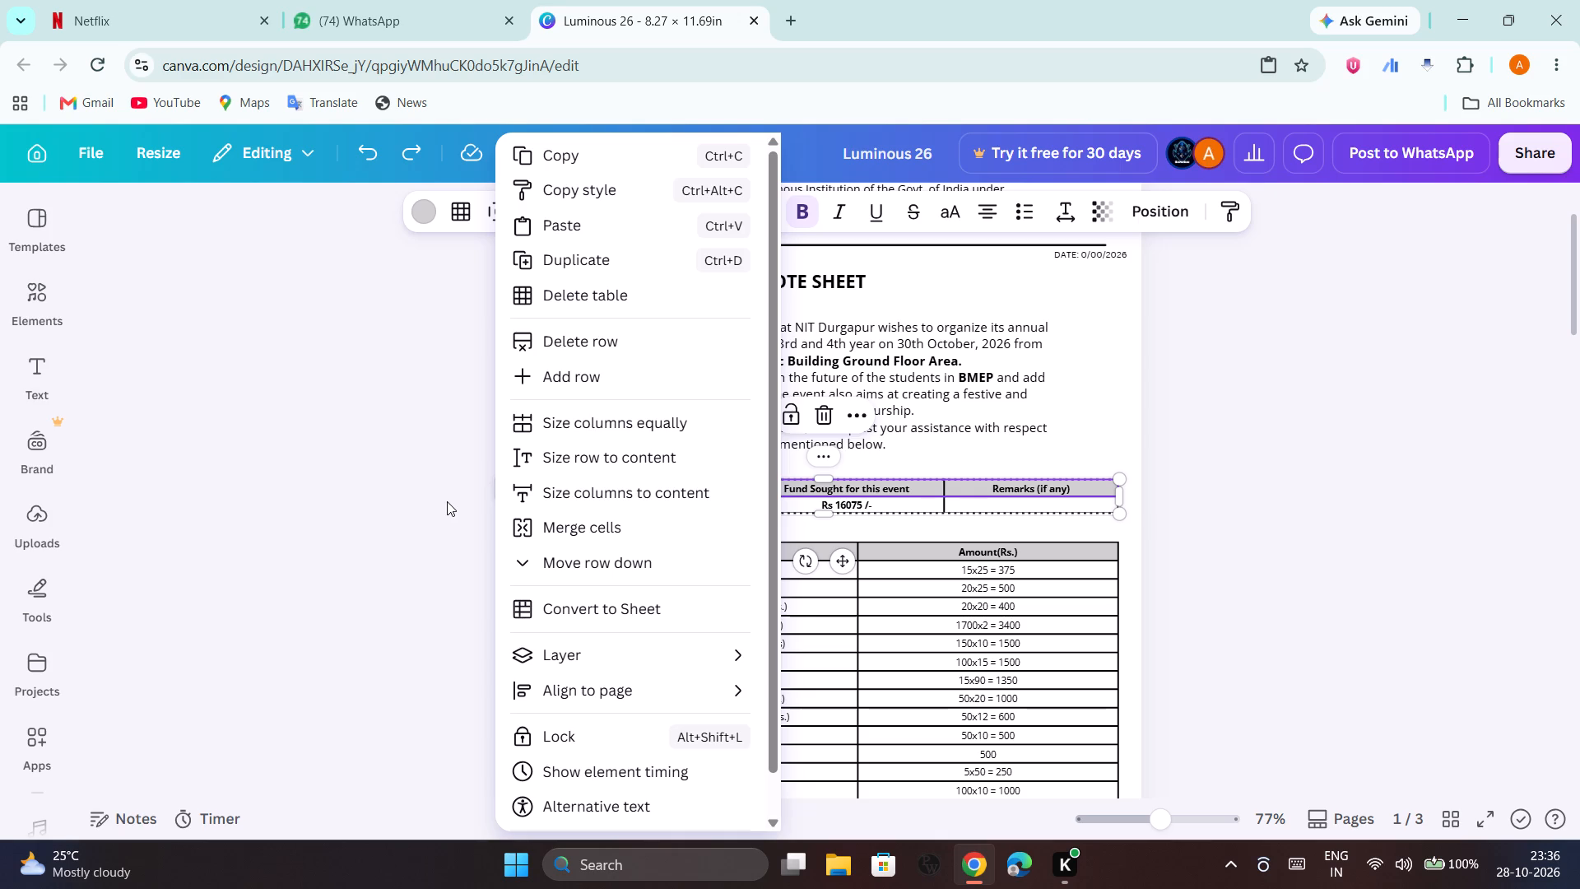
left_click(458, 479)
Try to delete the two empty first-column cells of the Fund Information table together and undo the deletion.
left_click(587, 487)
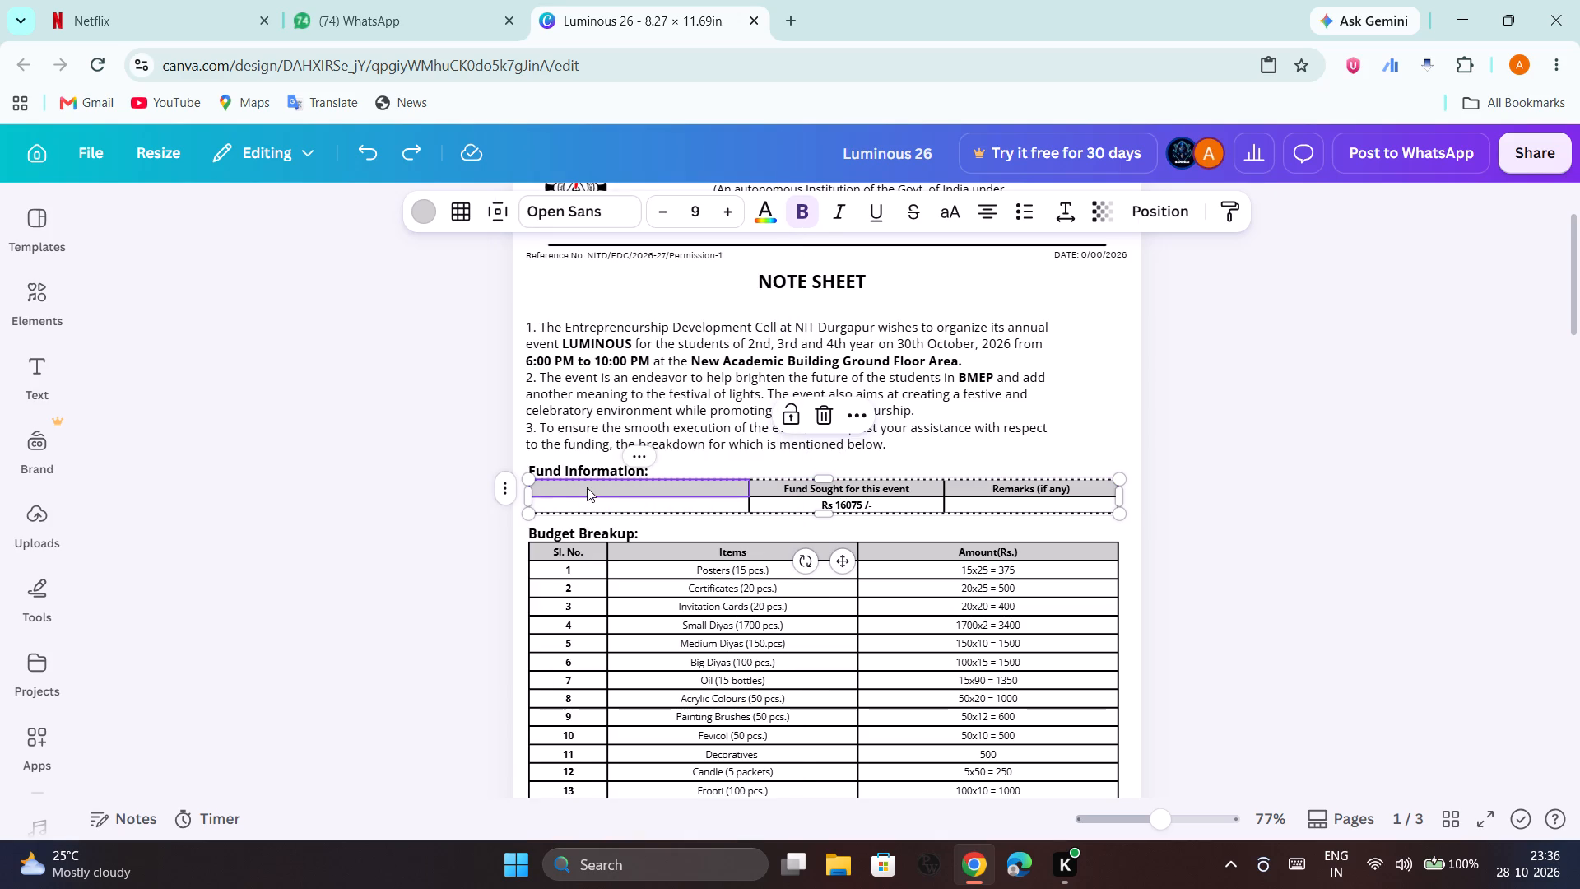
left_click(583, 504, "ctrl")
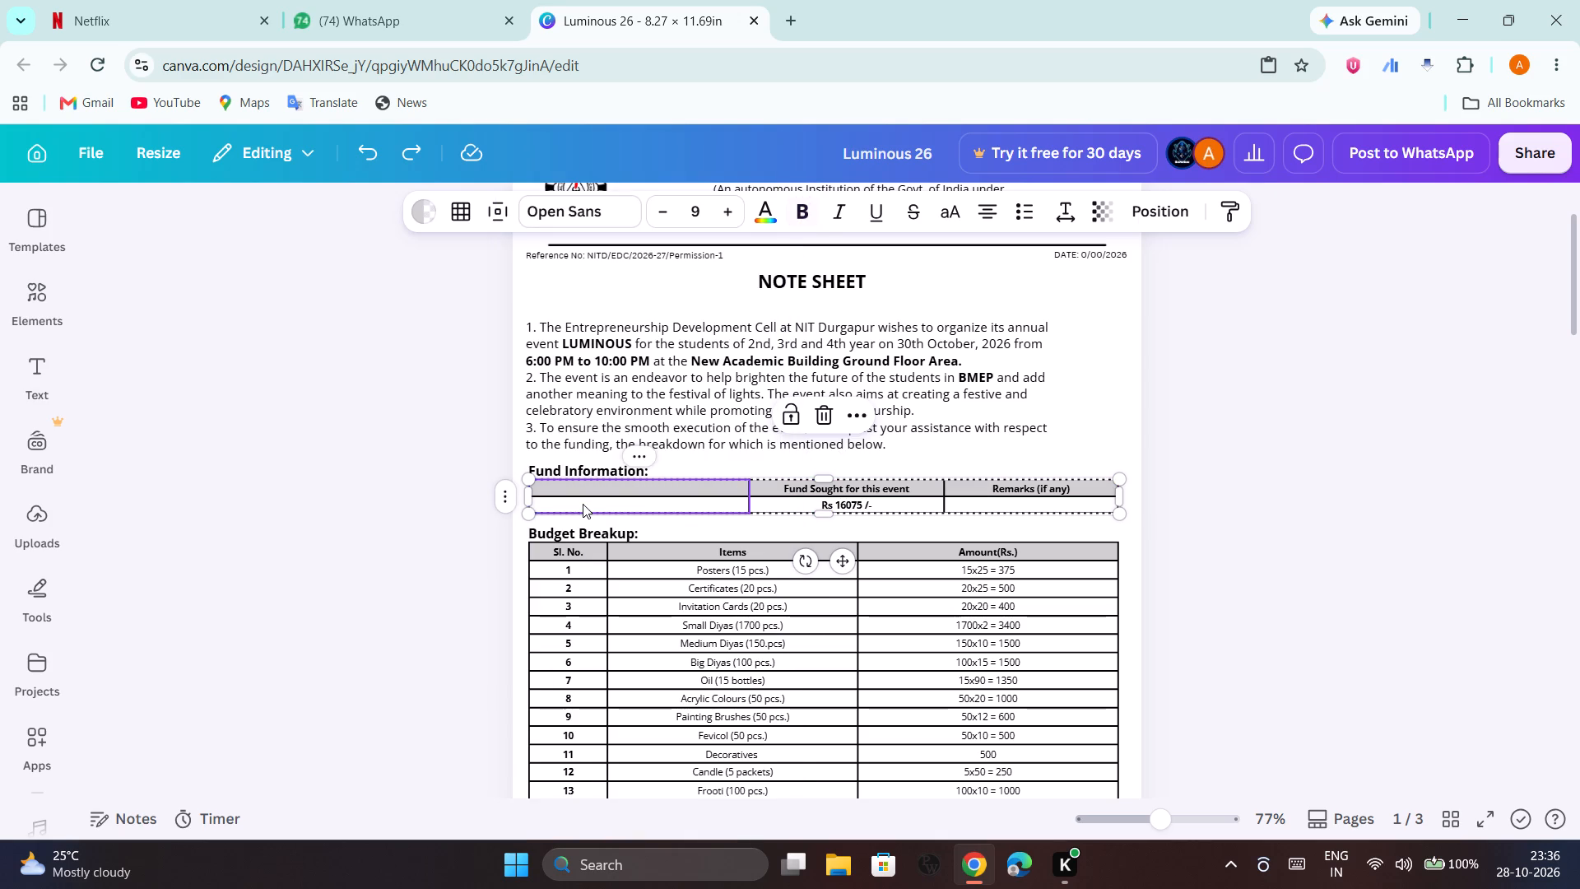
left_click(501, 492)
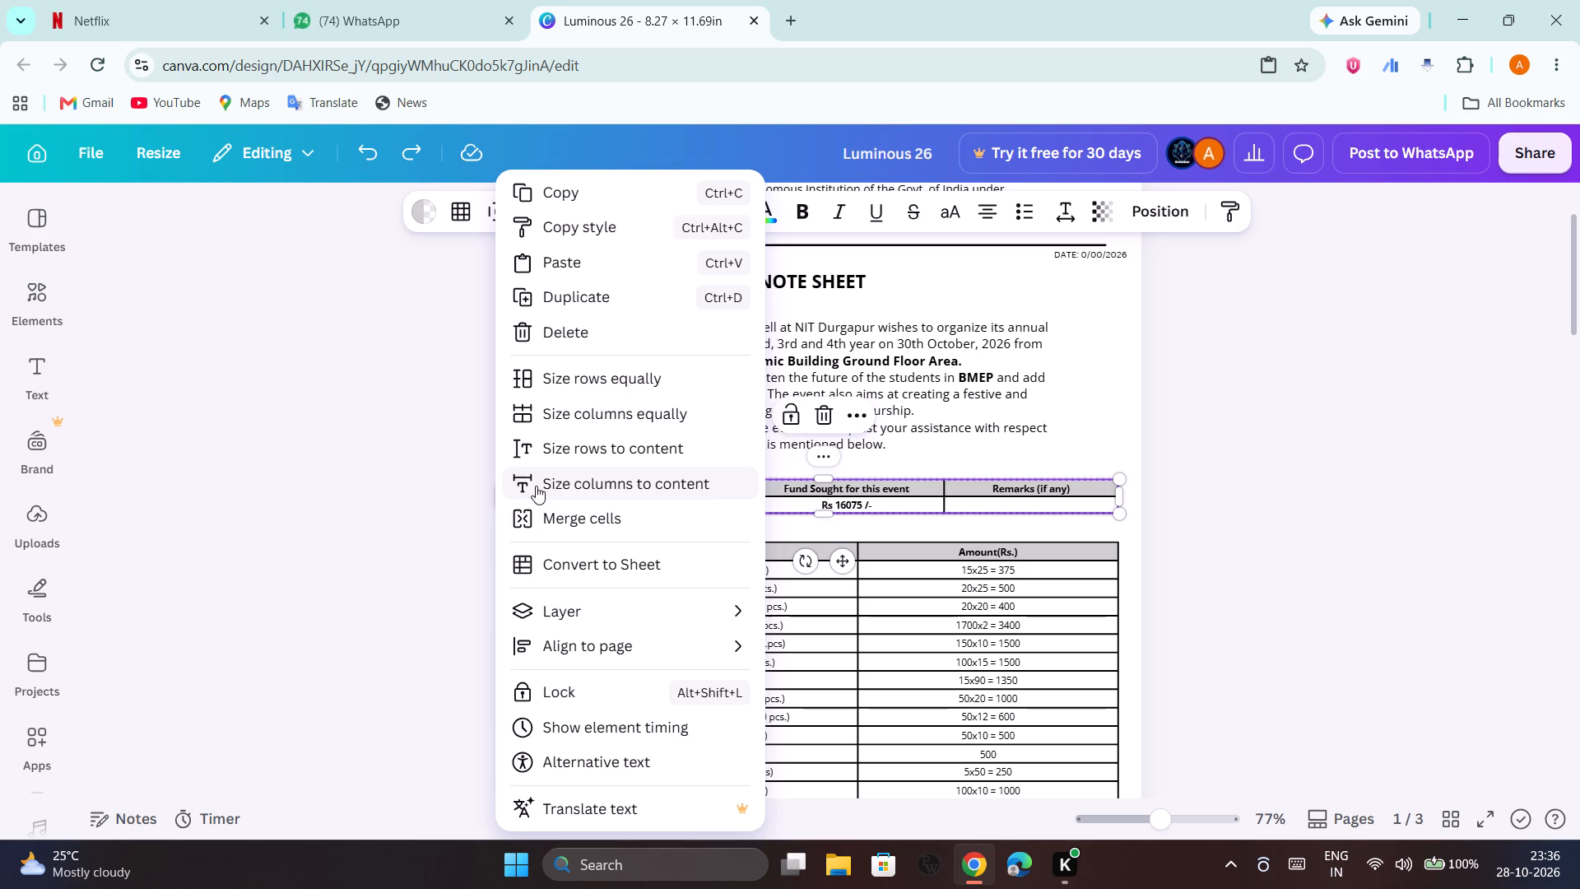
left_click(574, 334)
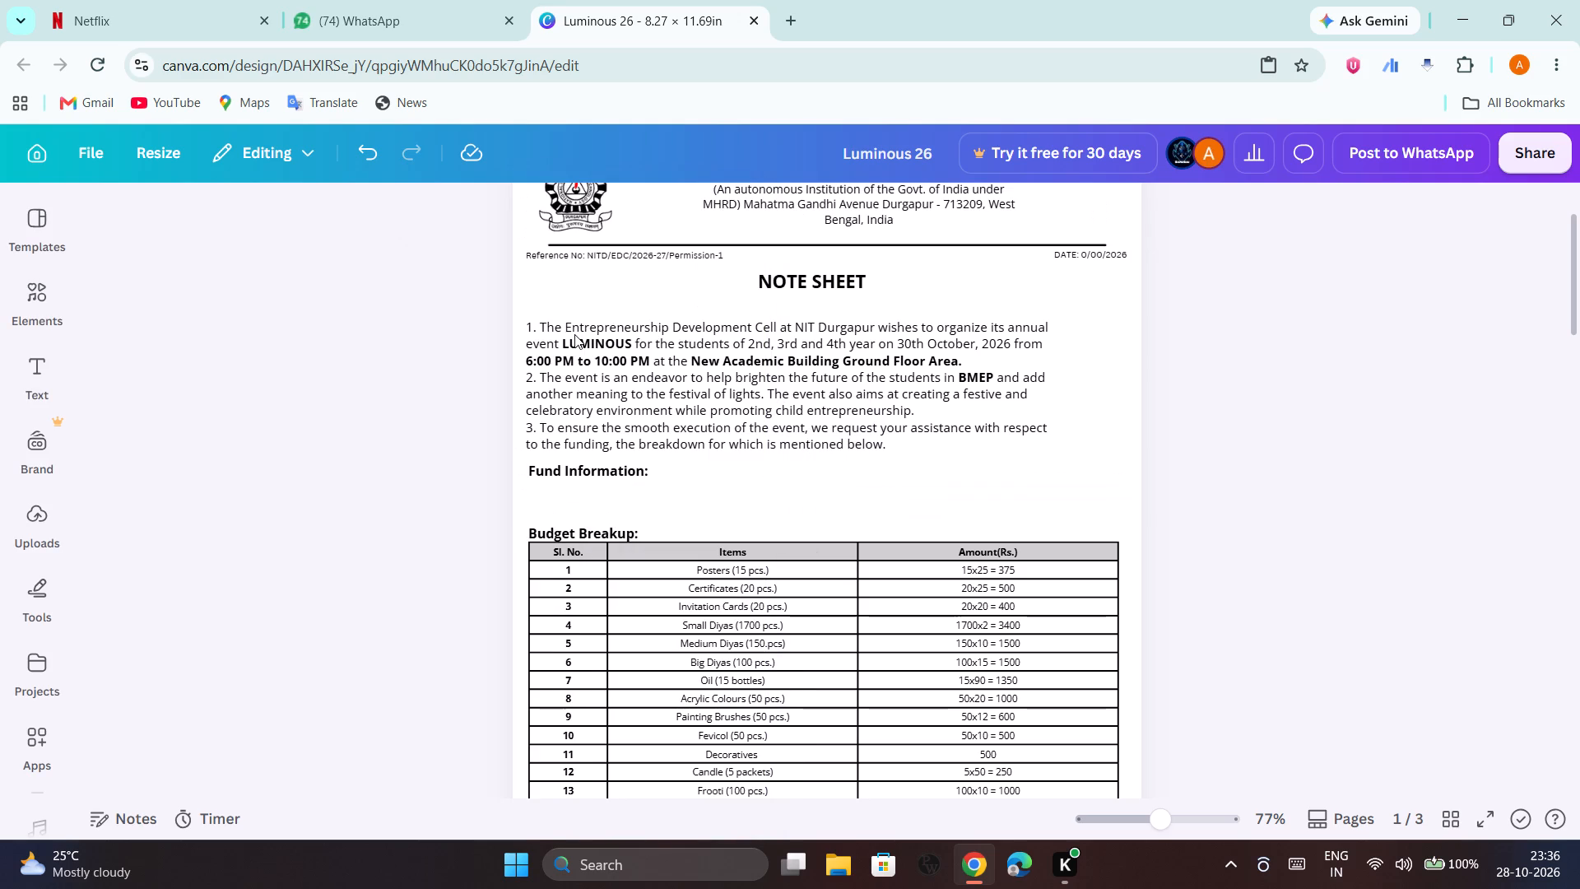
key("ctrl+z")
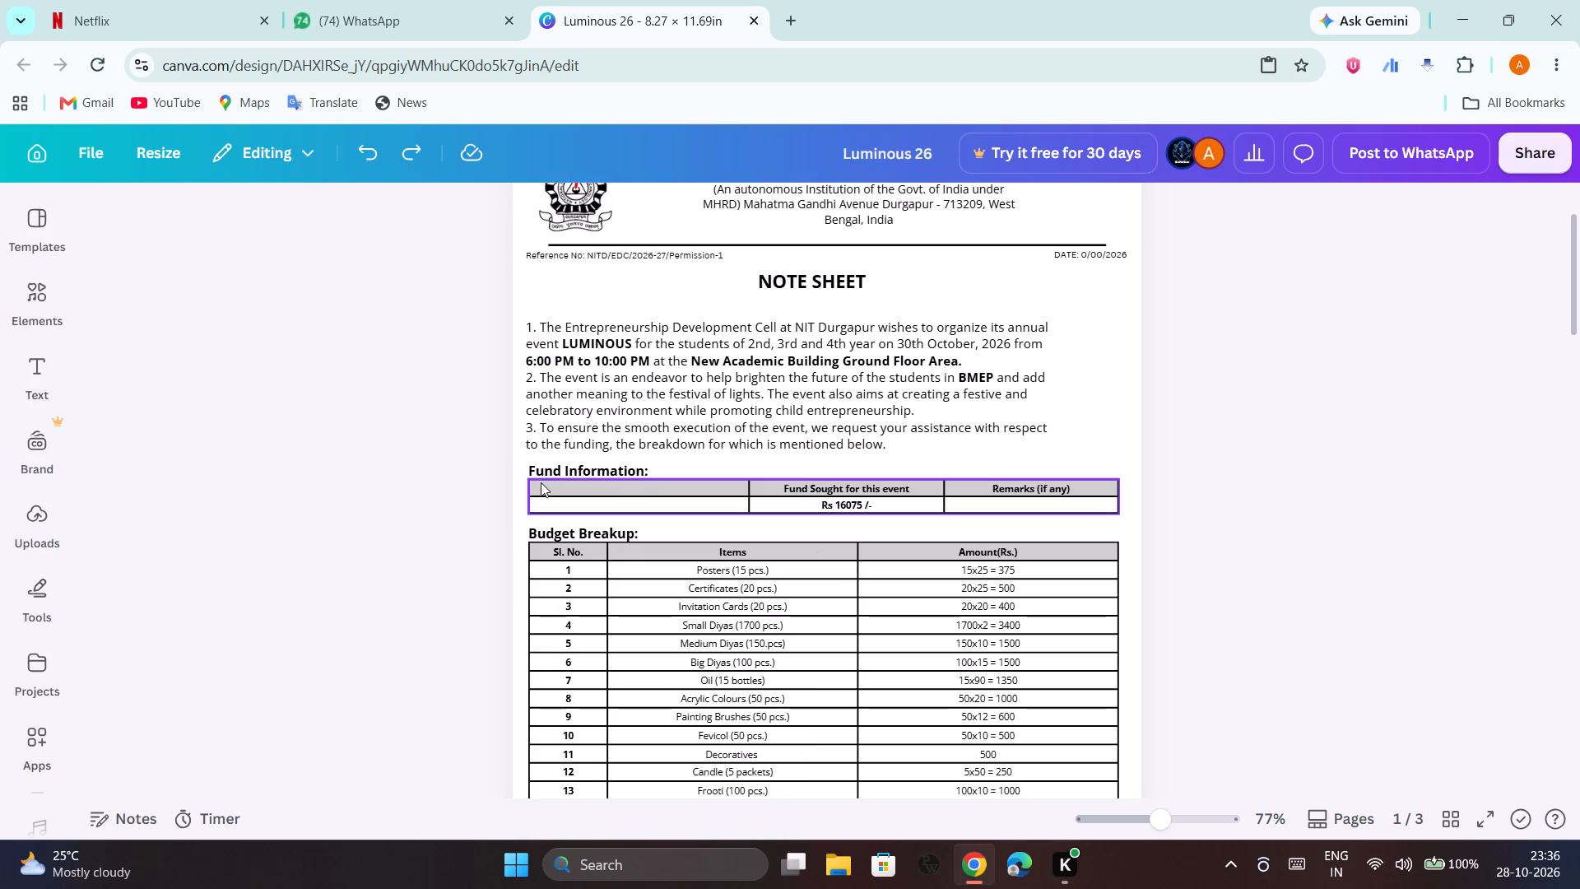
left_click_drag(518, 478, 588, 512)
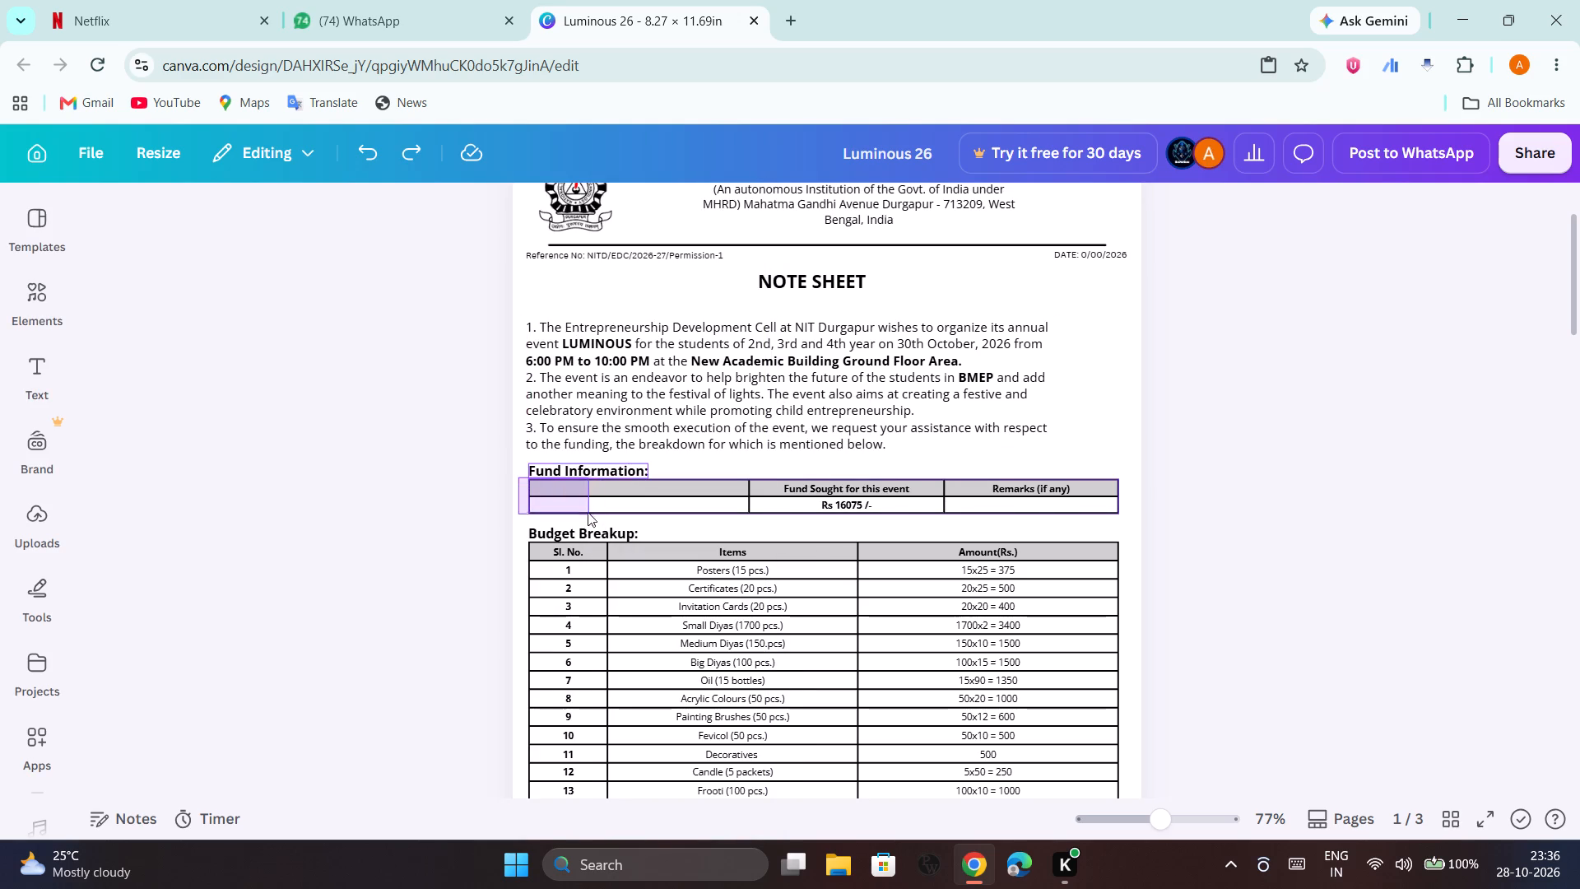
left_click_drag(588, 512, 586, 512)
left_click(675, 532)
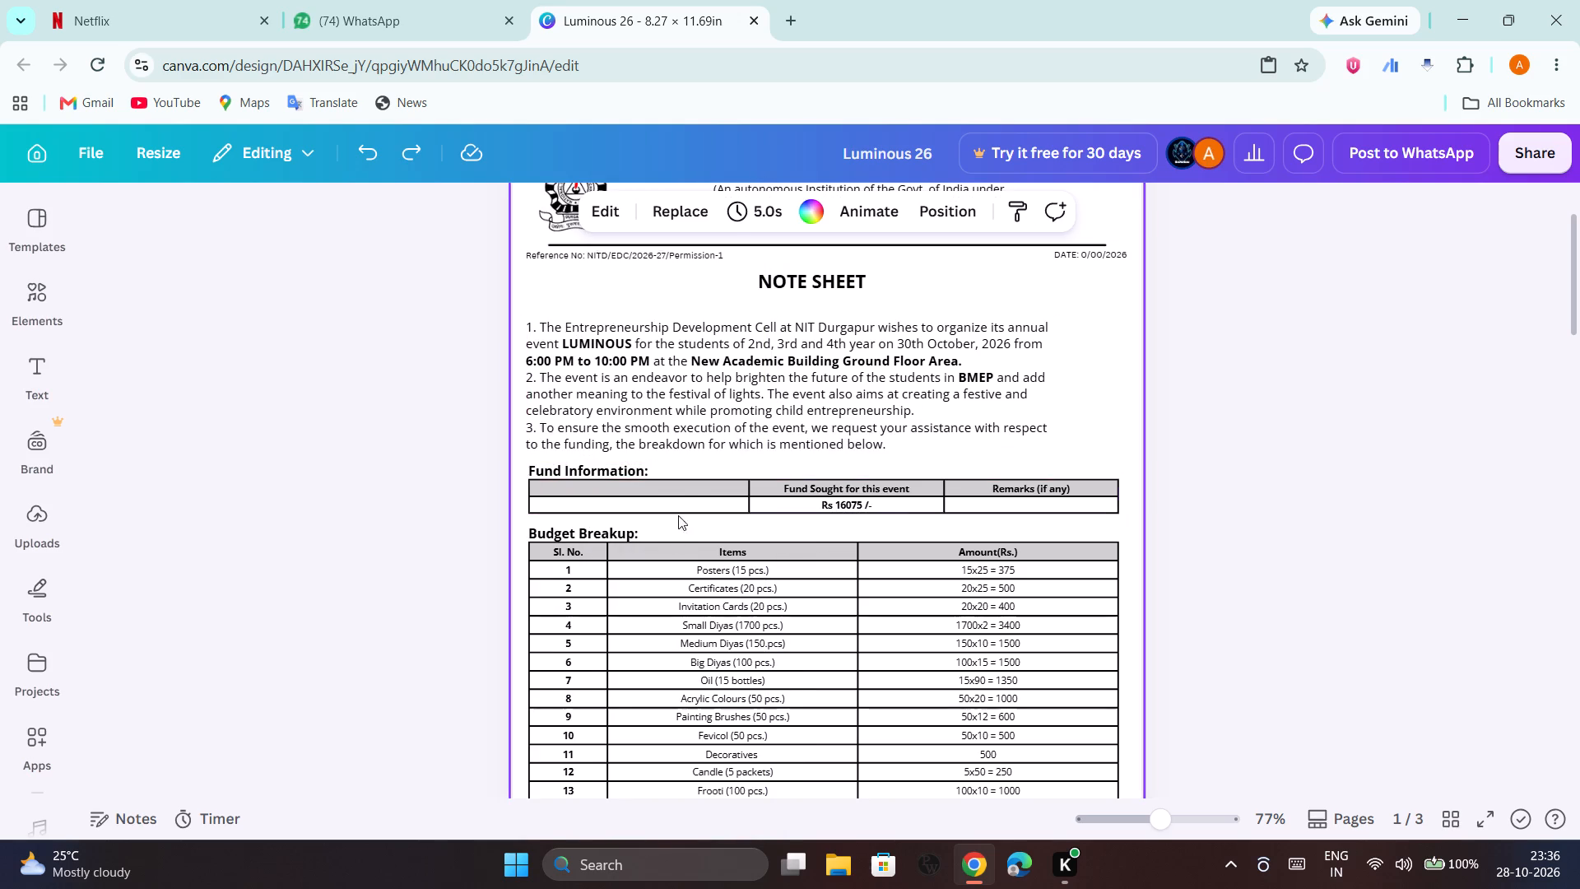
Delete the empty first column of the Fund Information table, keeping the fund sought and remarks columns.
left_click(683, 494)
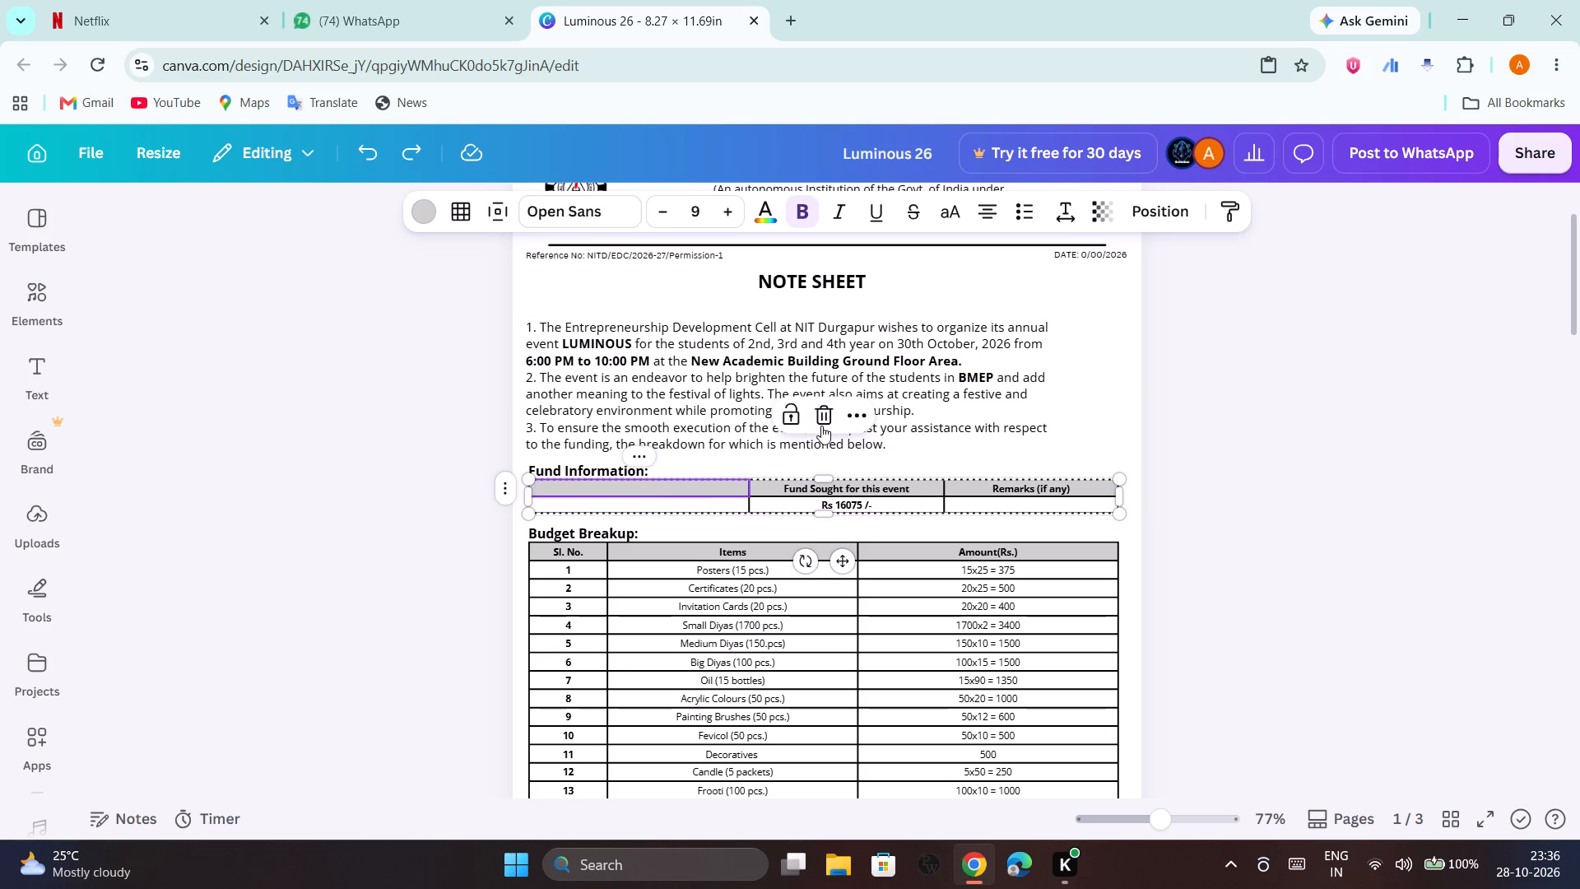
left_click(816, 424)
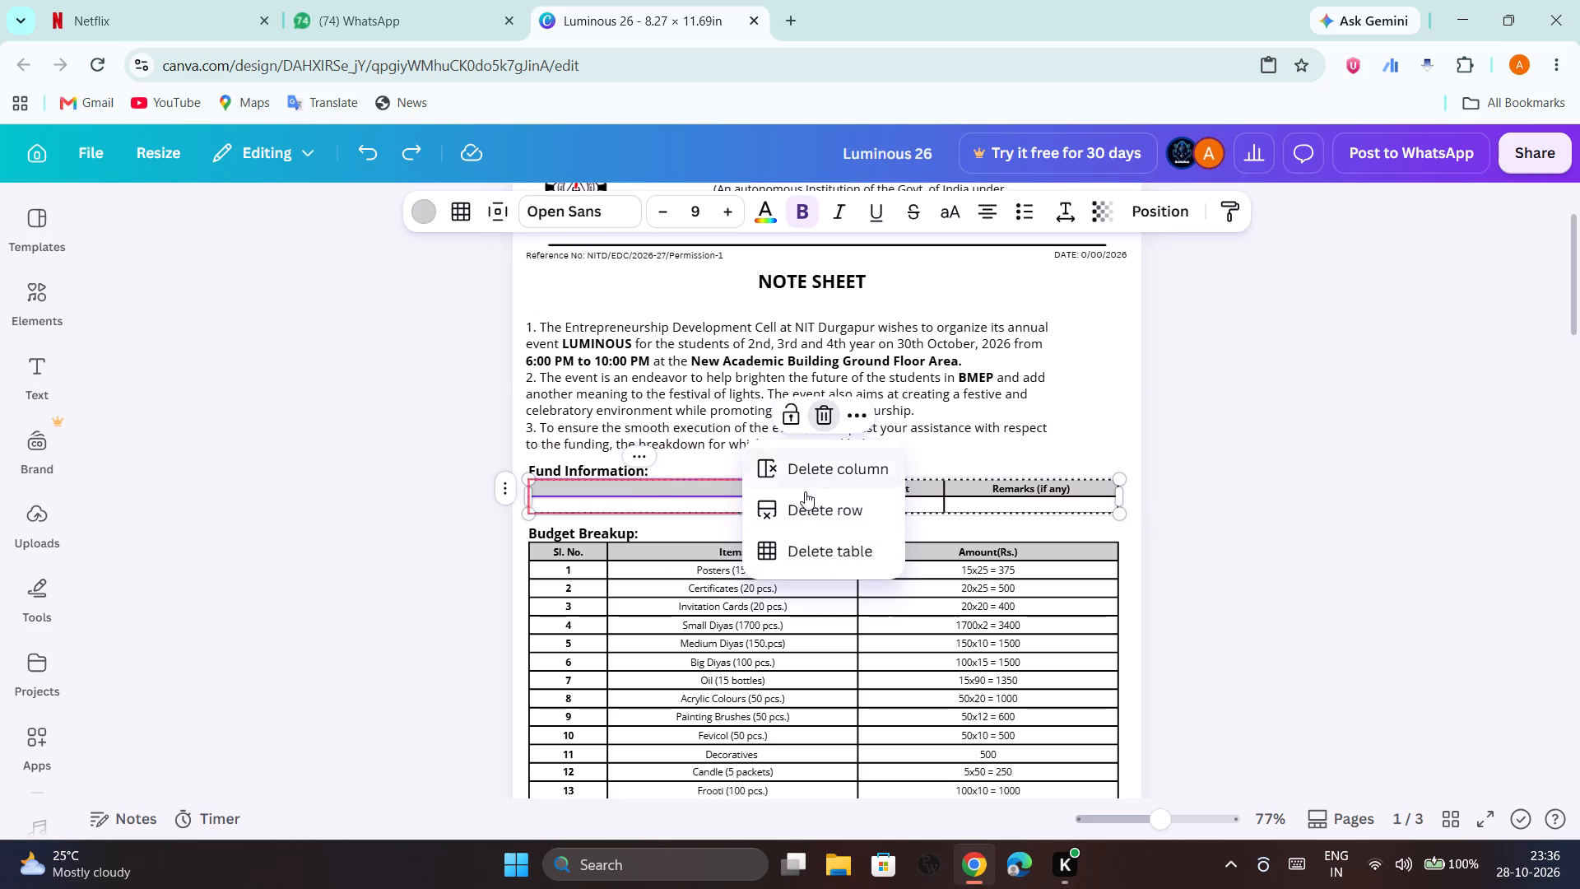
left_click(804, 473)
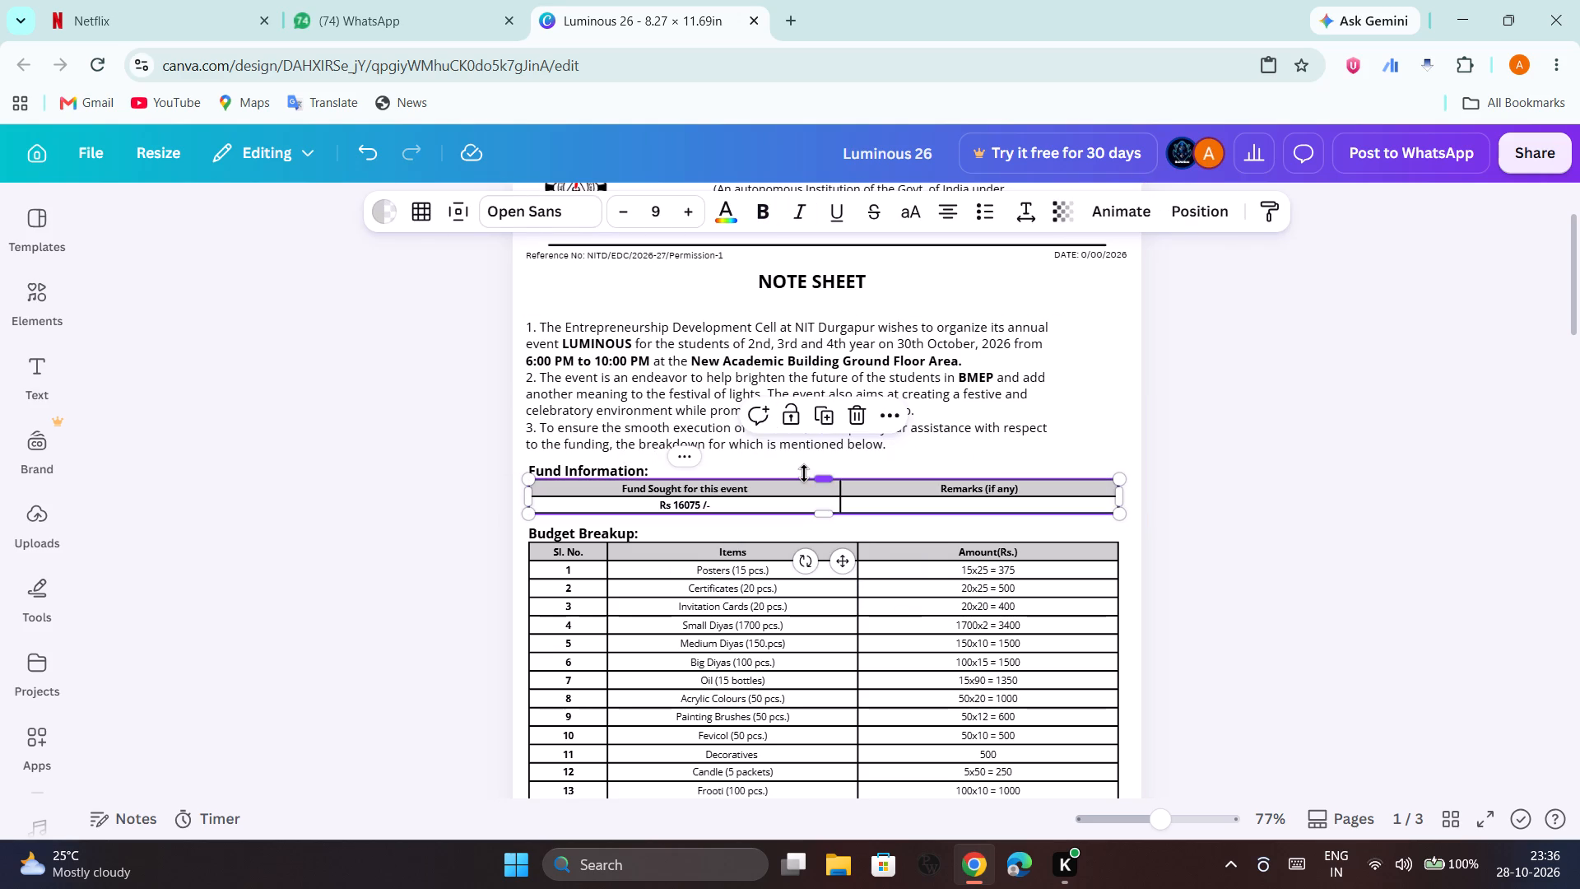
left_click(461, 495)
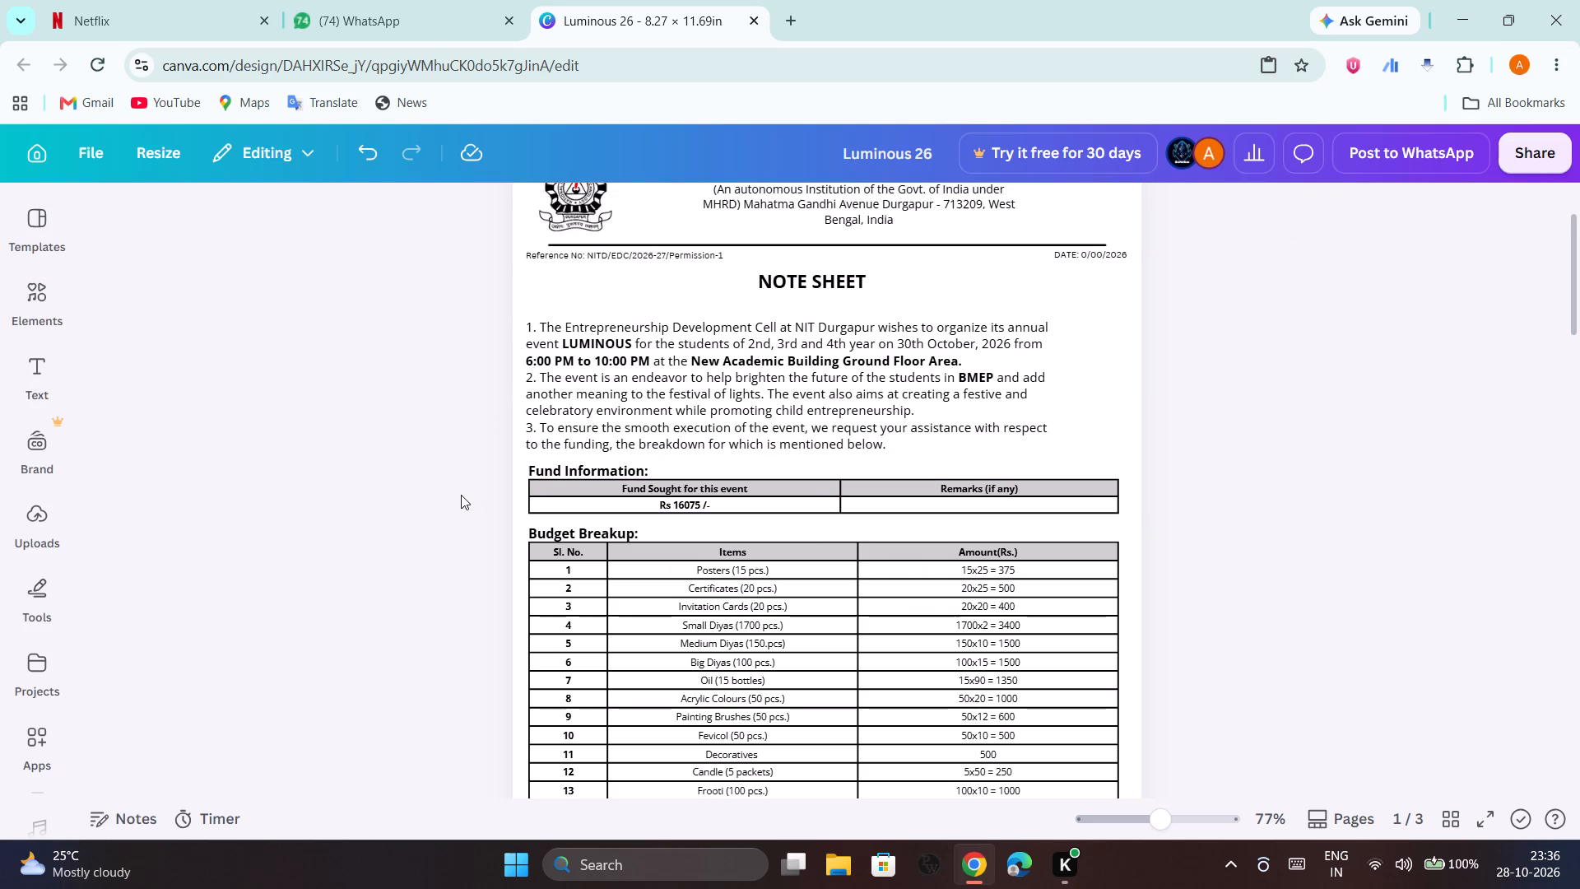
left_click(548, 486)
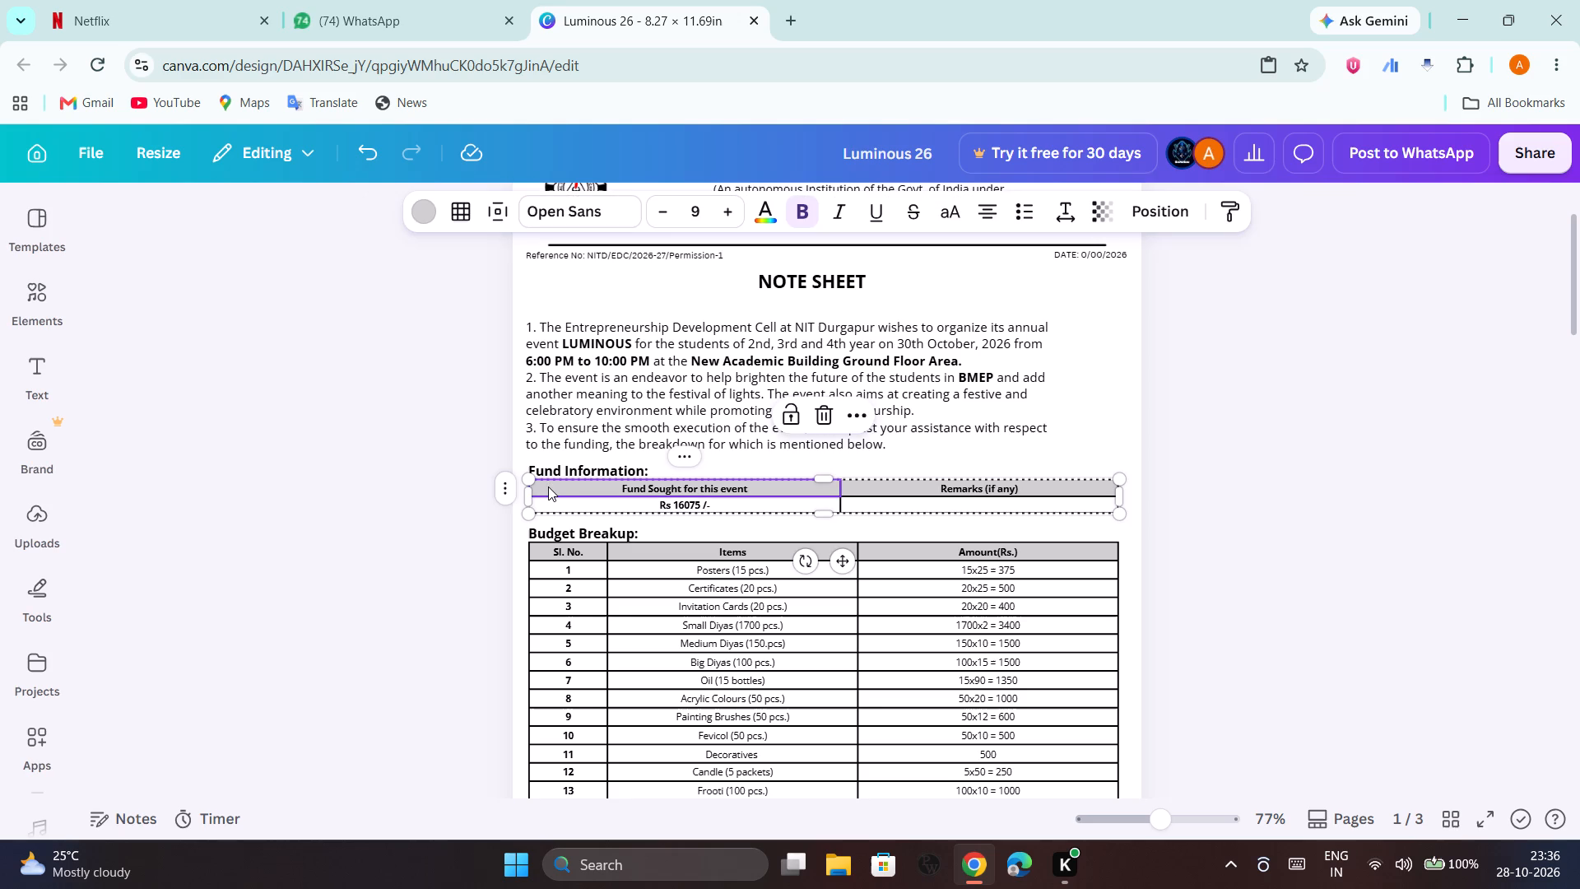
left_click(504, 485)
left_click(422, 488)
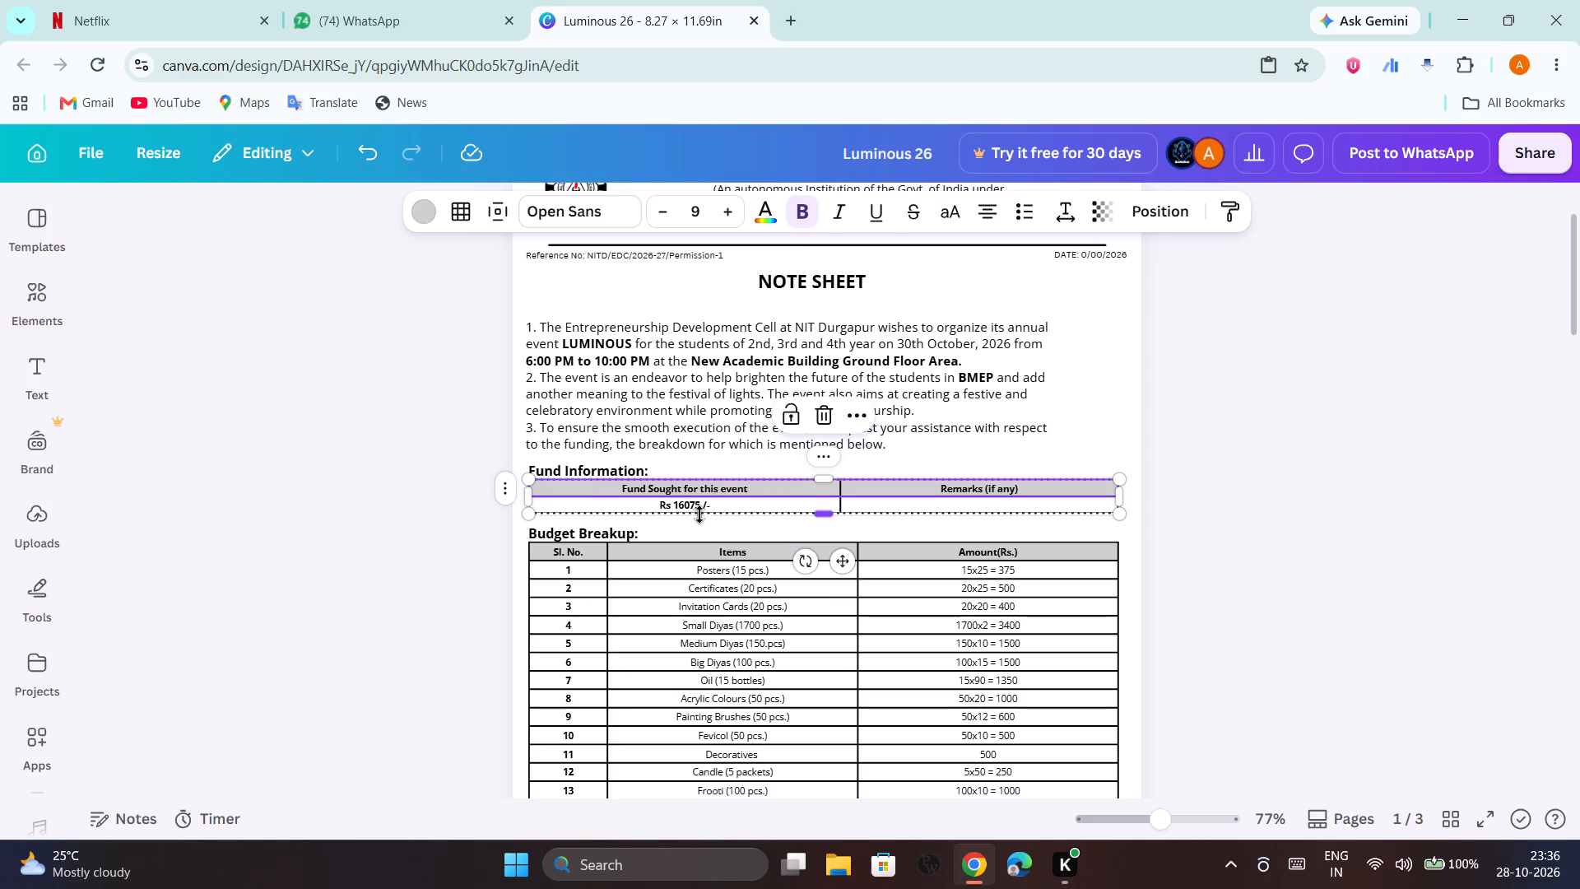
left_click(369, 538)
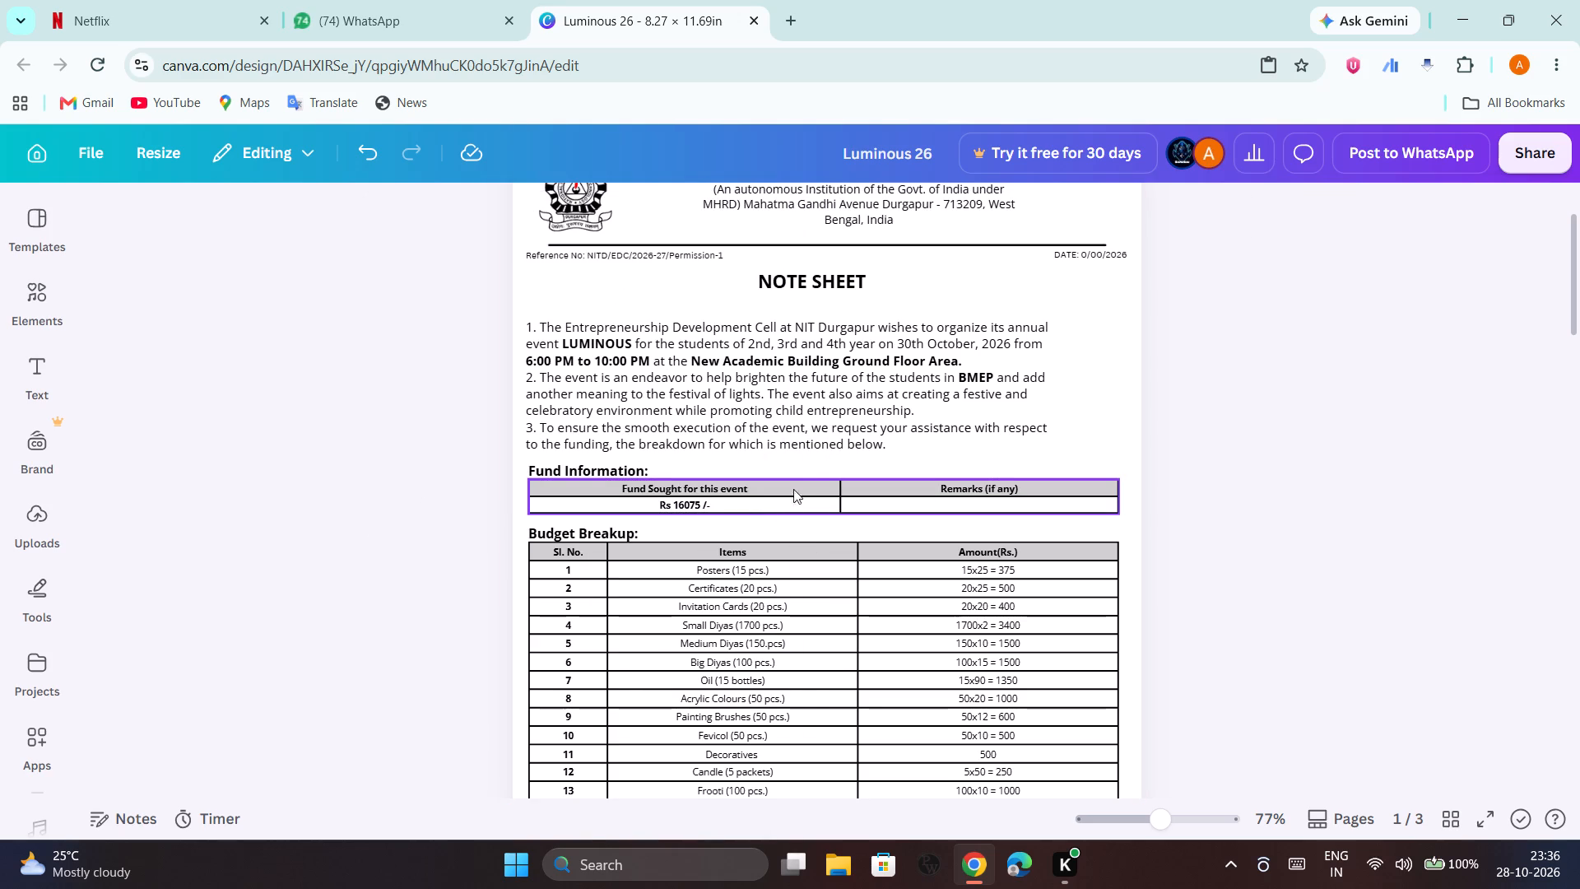
Nudge the Fund Information table slightly down, away from its heading.
left_click(836, 479)
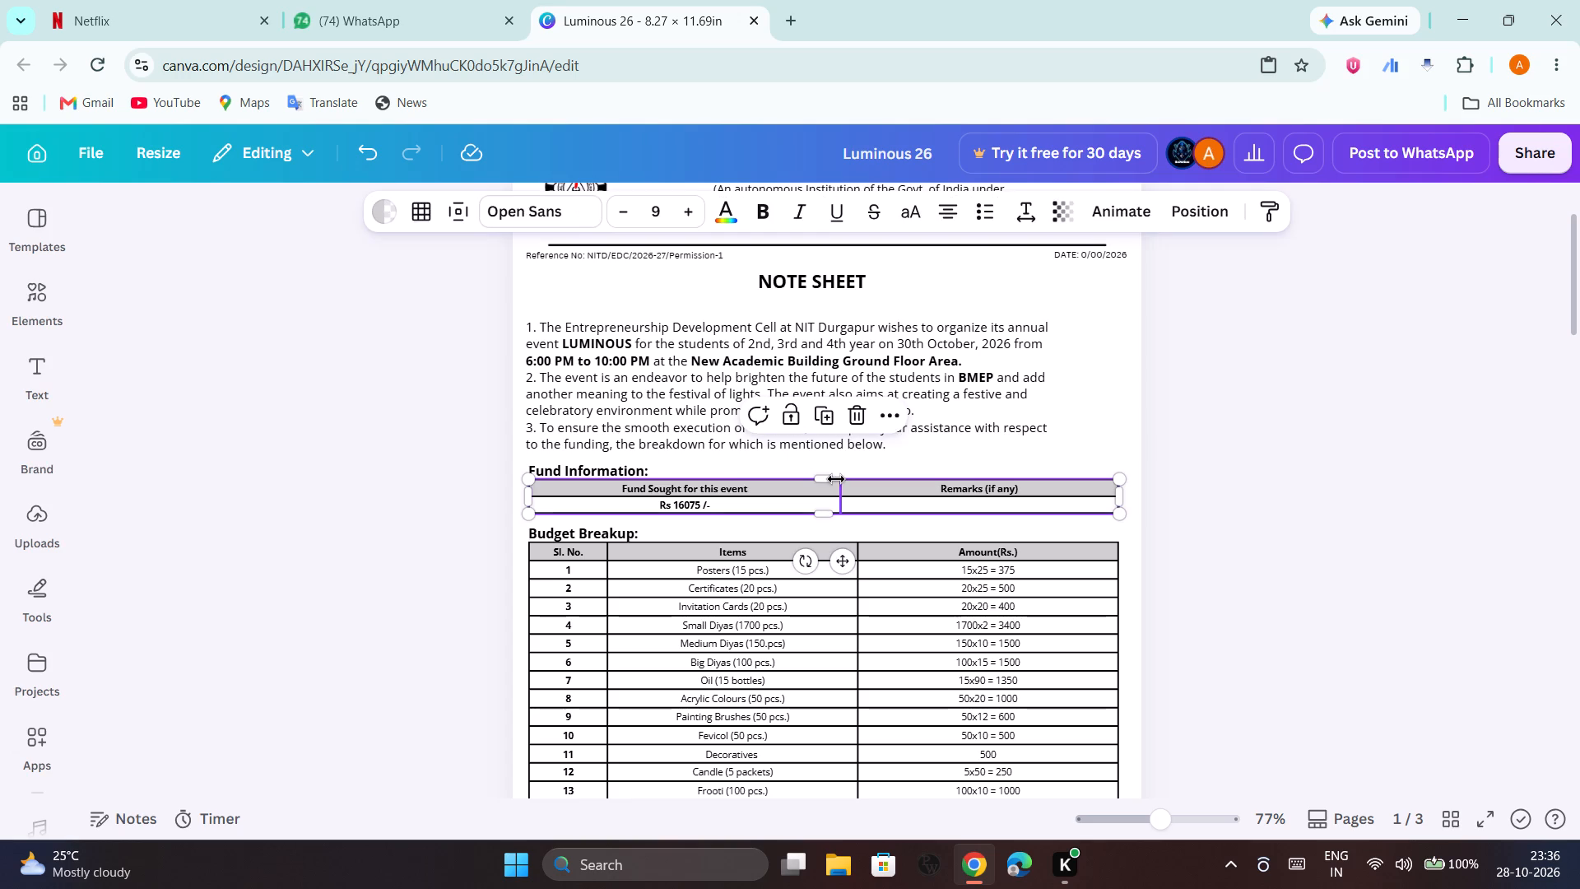
key("Down")
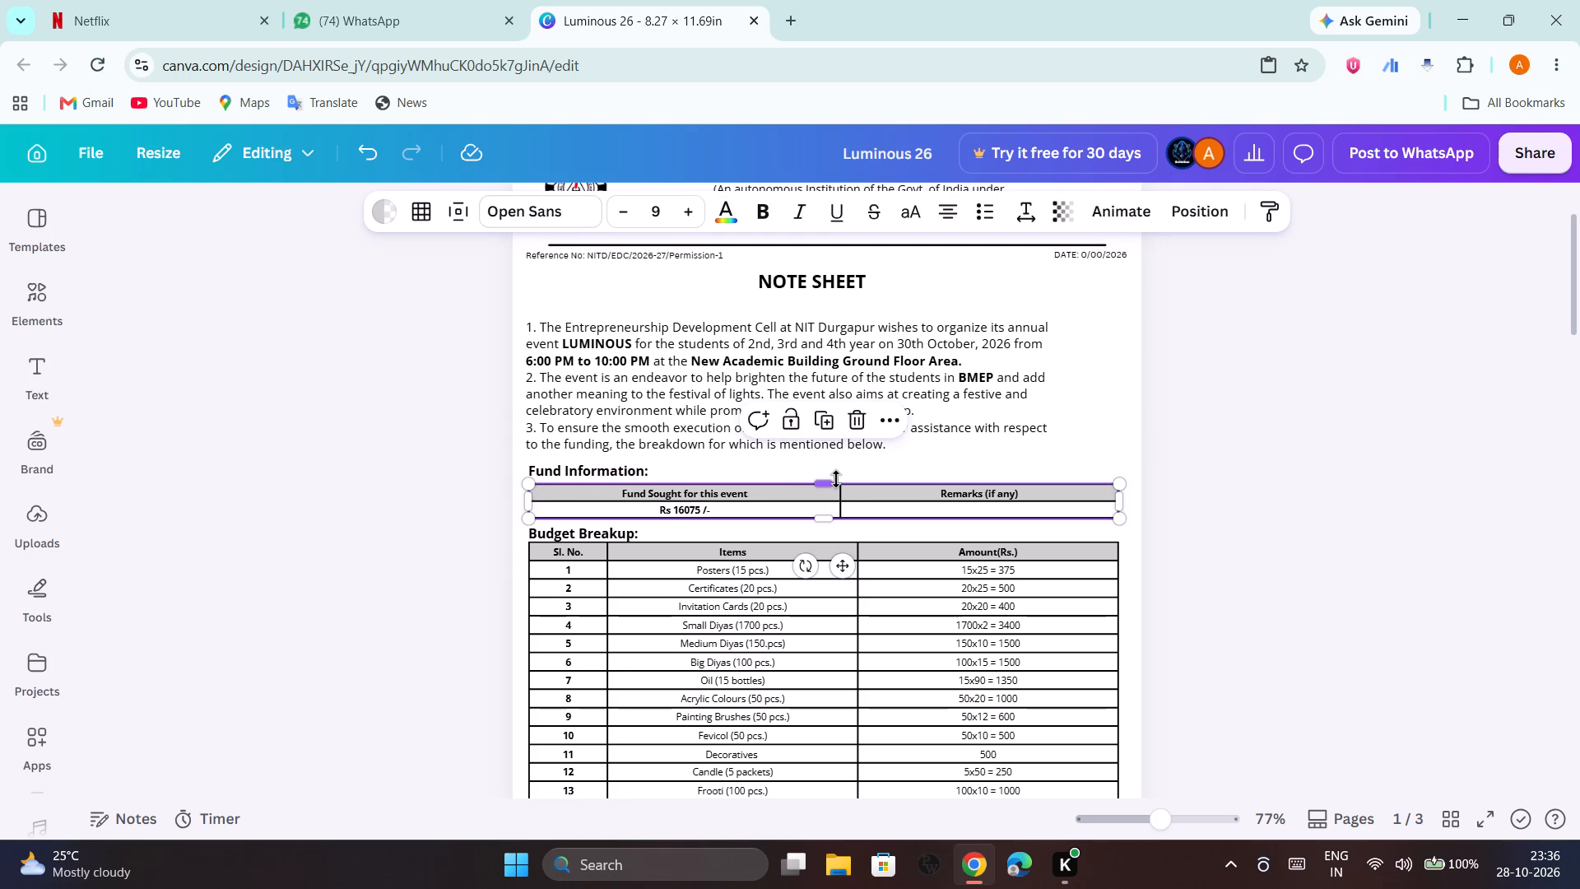
left_click(364, 514)
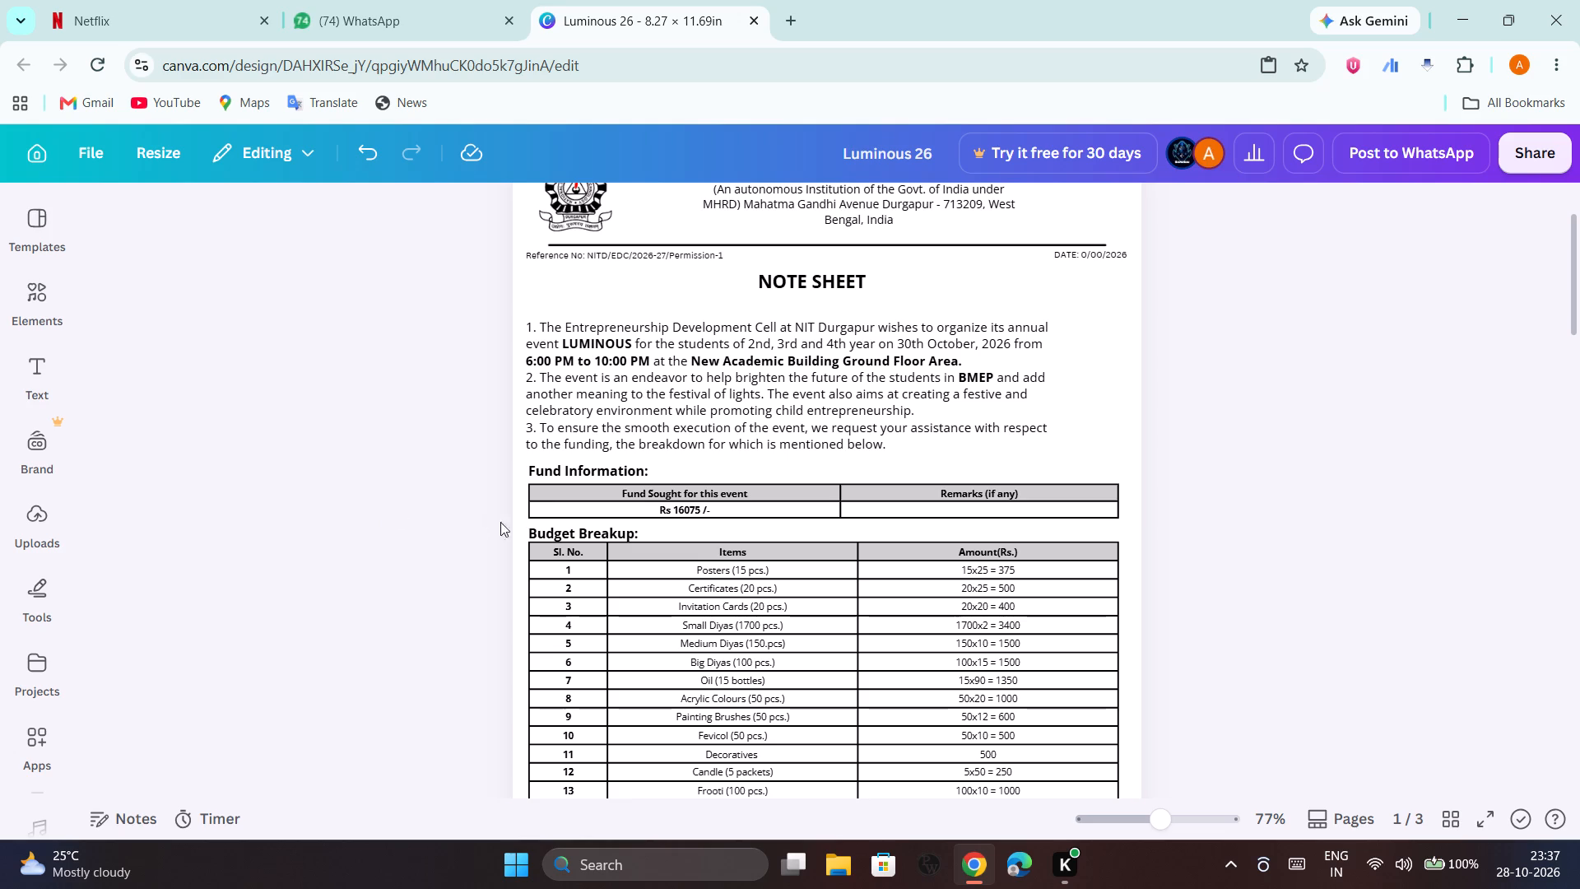
Check the fund sought amount against the items and total in the Budget Breakup table.
left_click(688, 513)
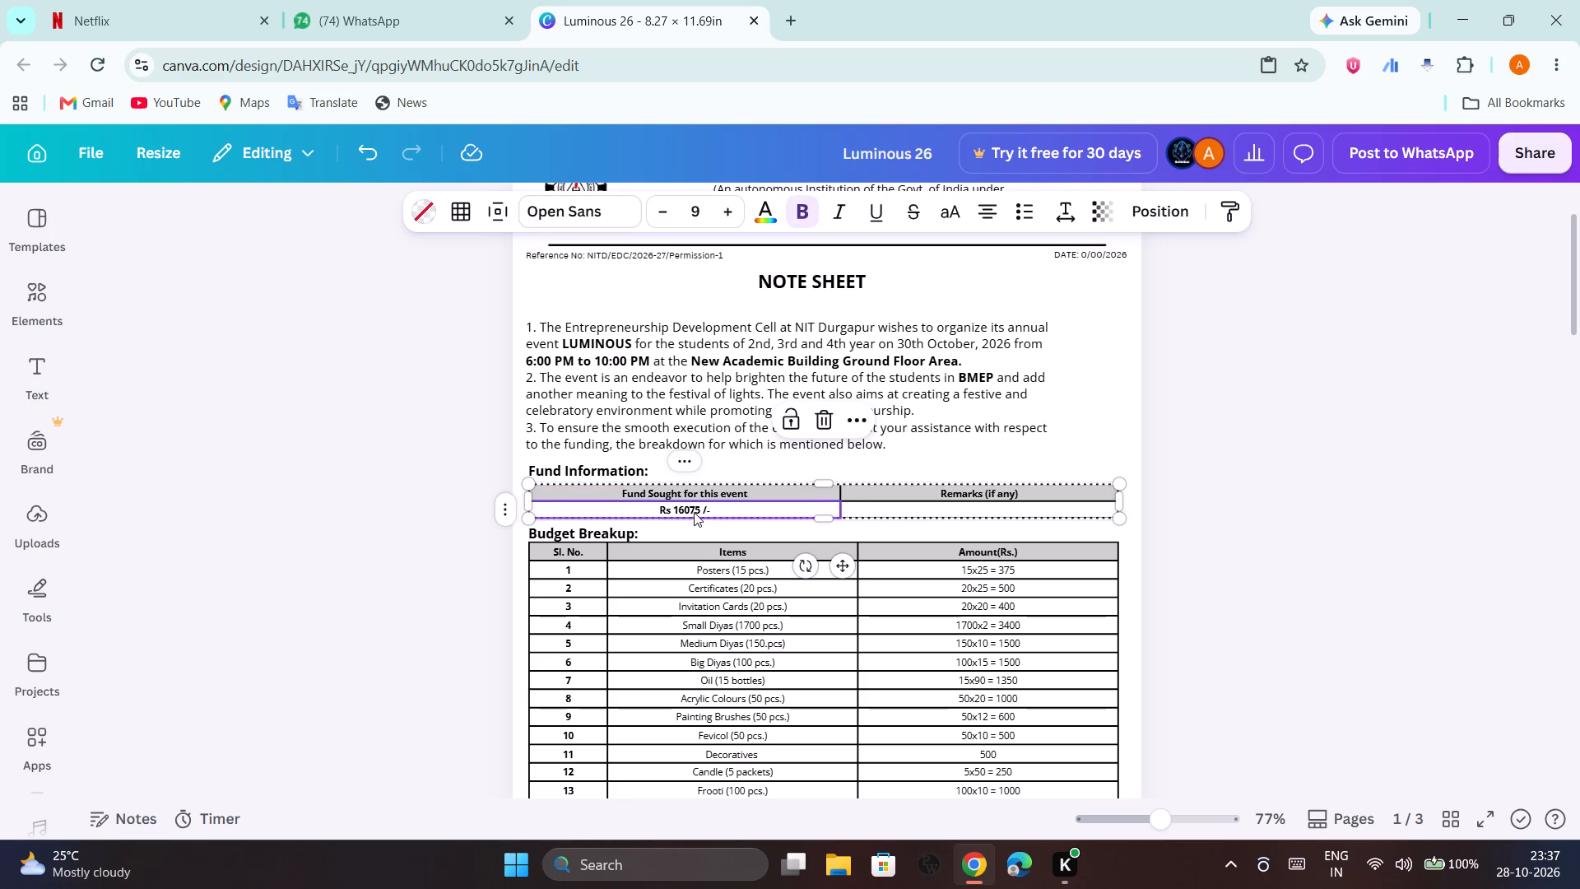
scroll(699, 510, "down", 1)
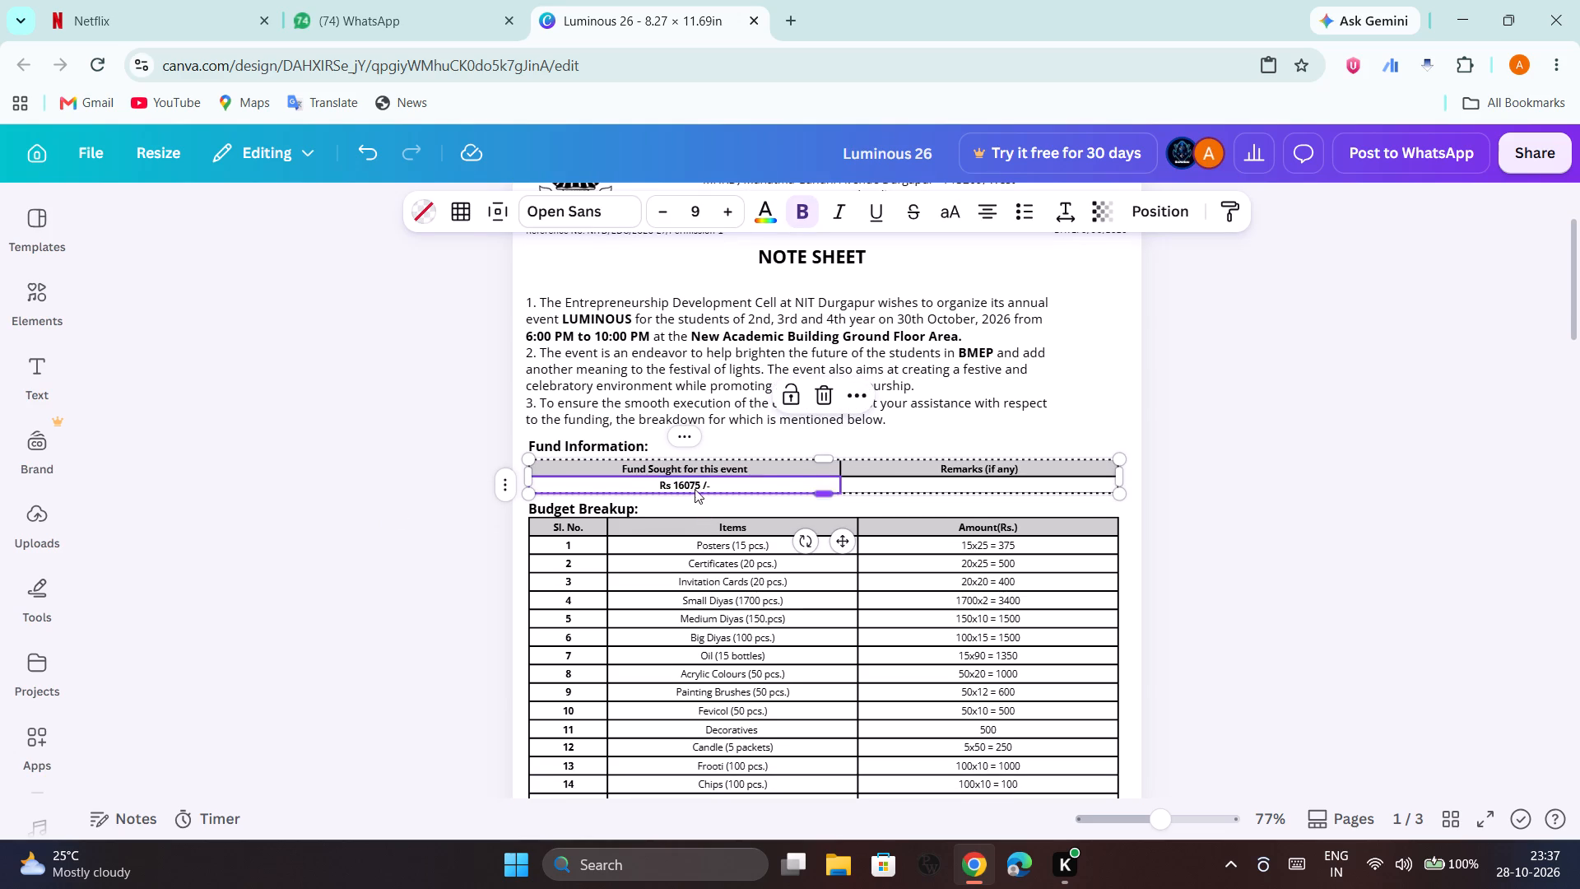
double_click(695, 488)
scroll(695, 488, "down", 1)
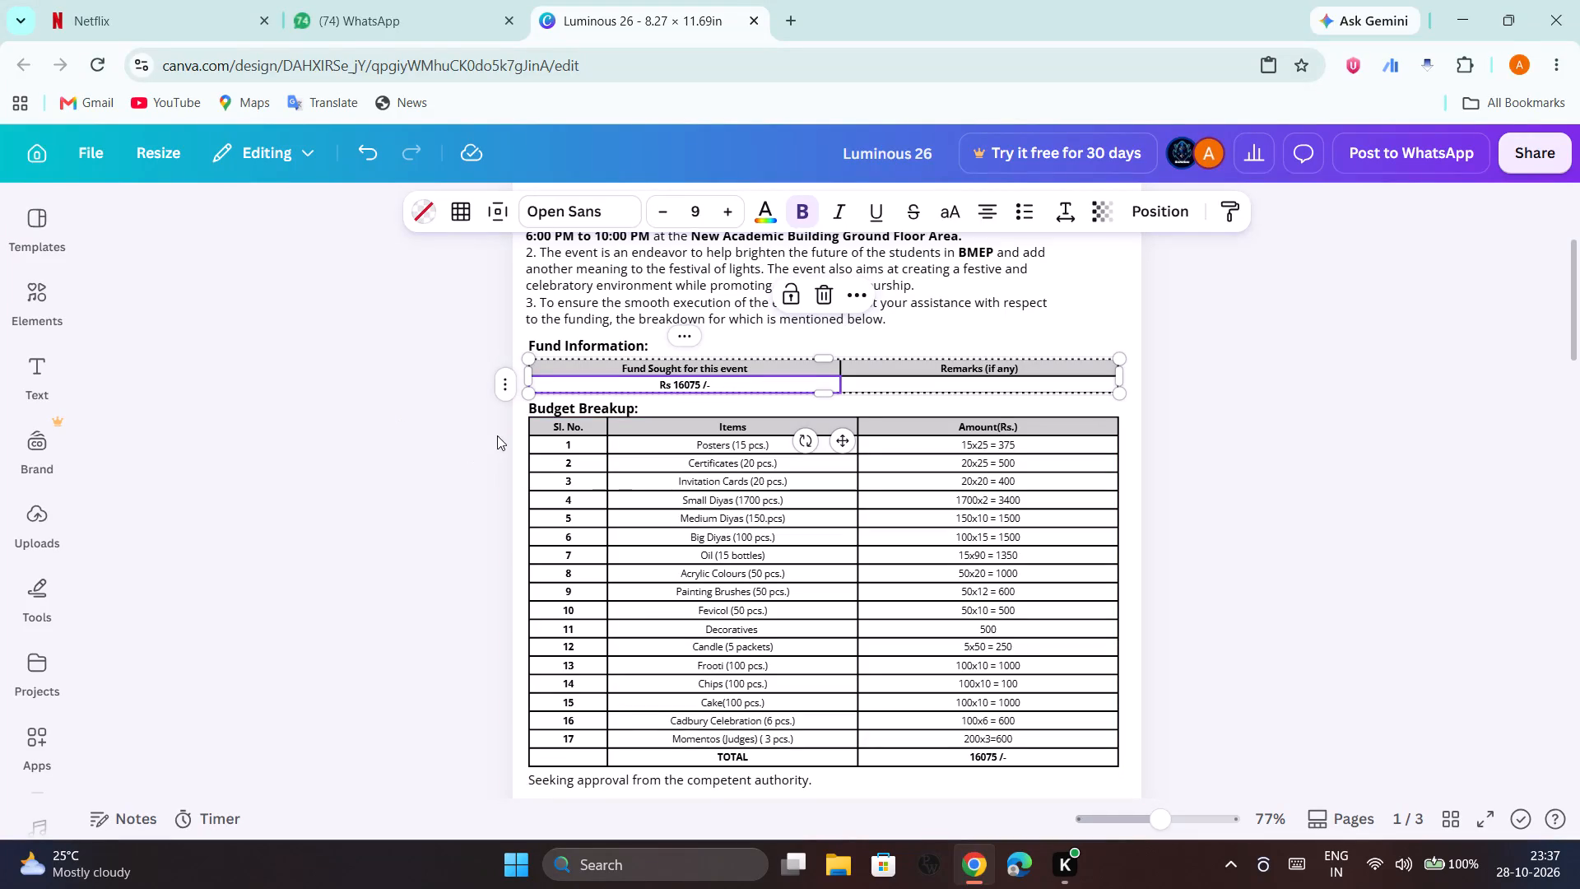
left_click(458, 424)
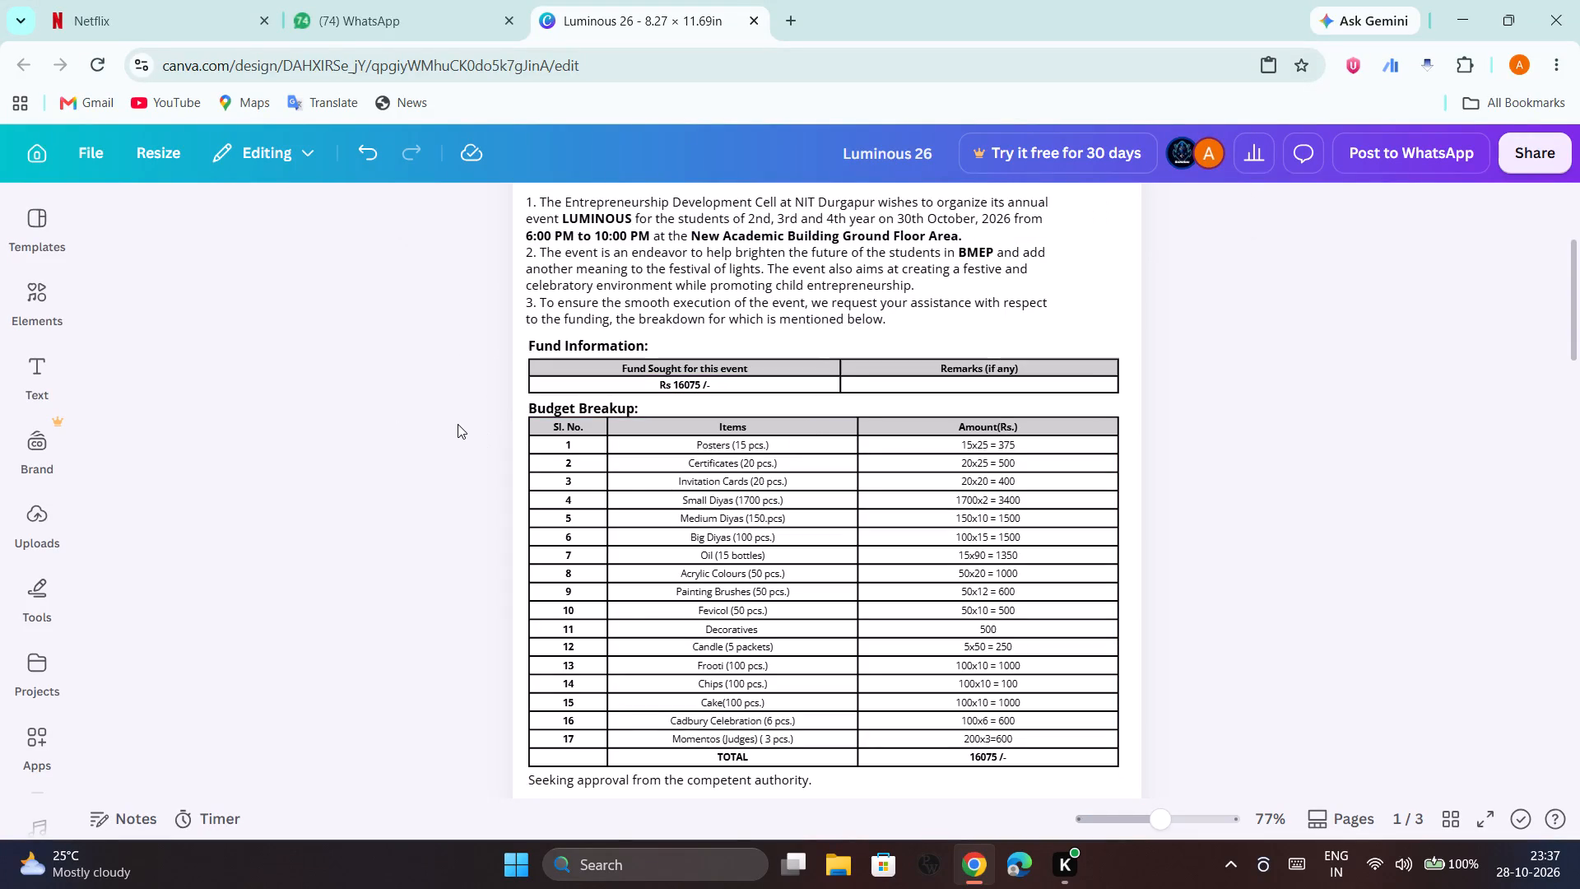
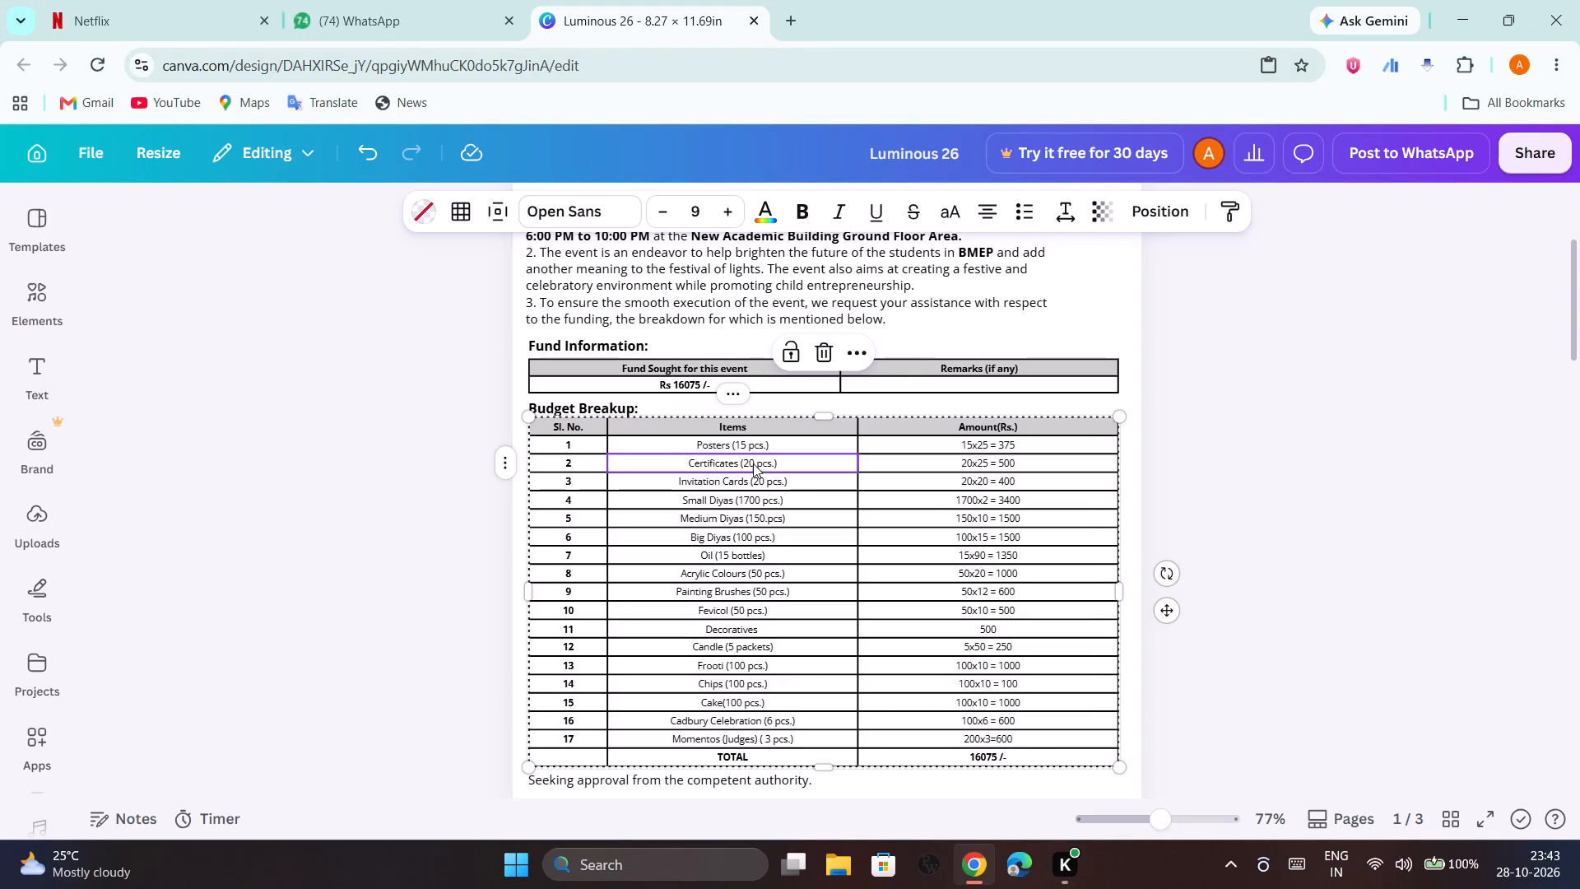
left_click(753, 463)
double_click(753, 463)
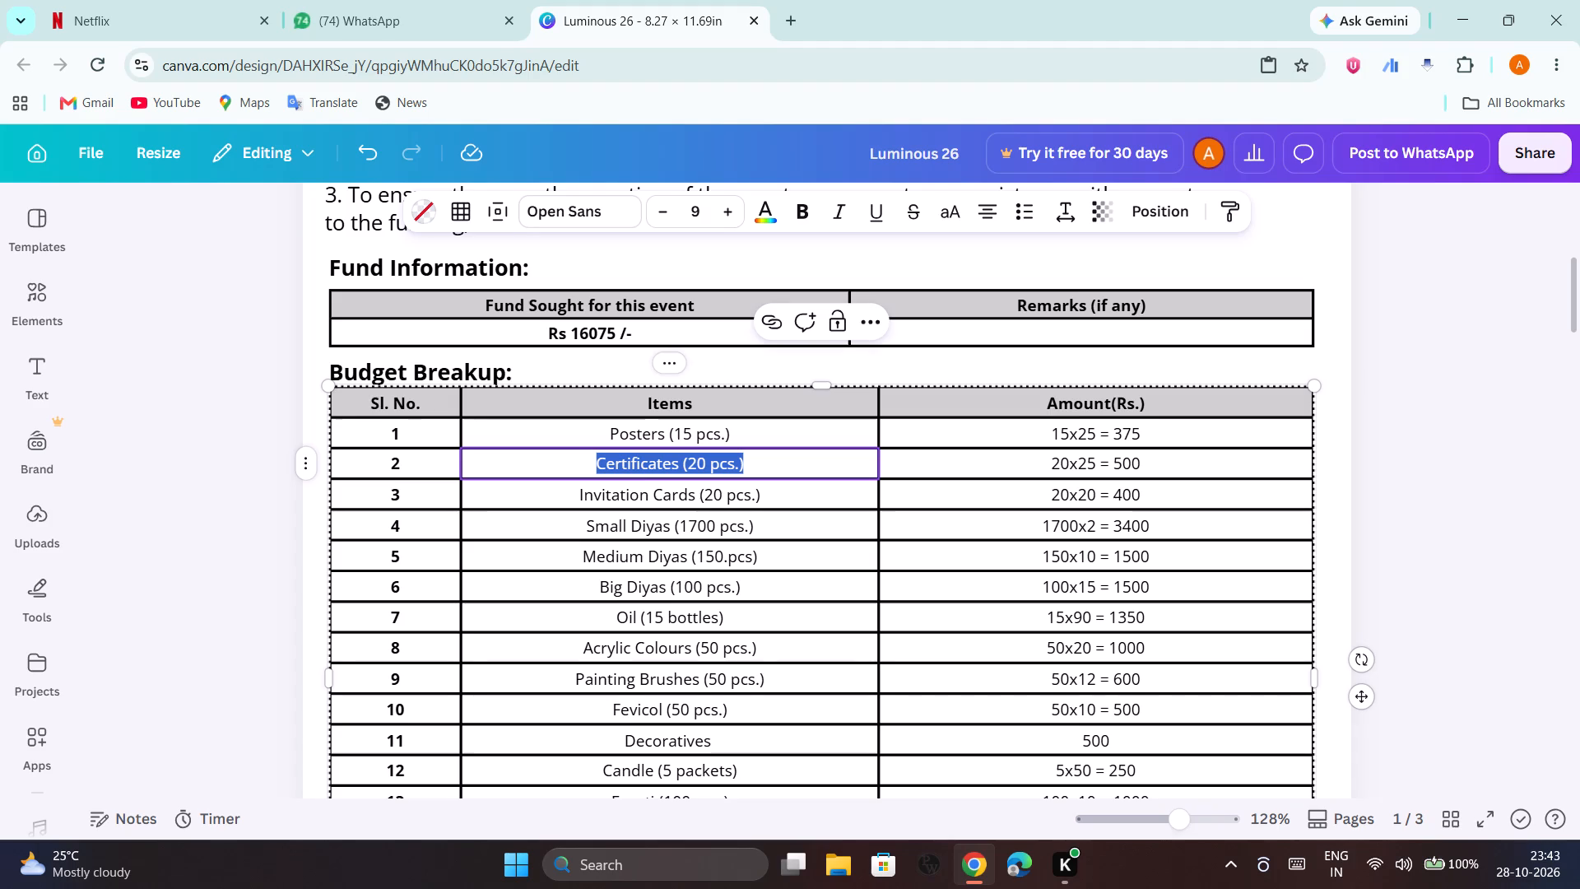
left_click(703, 465)
key("BackSpace")
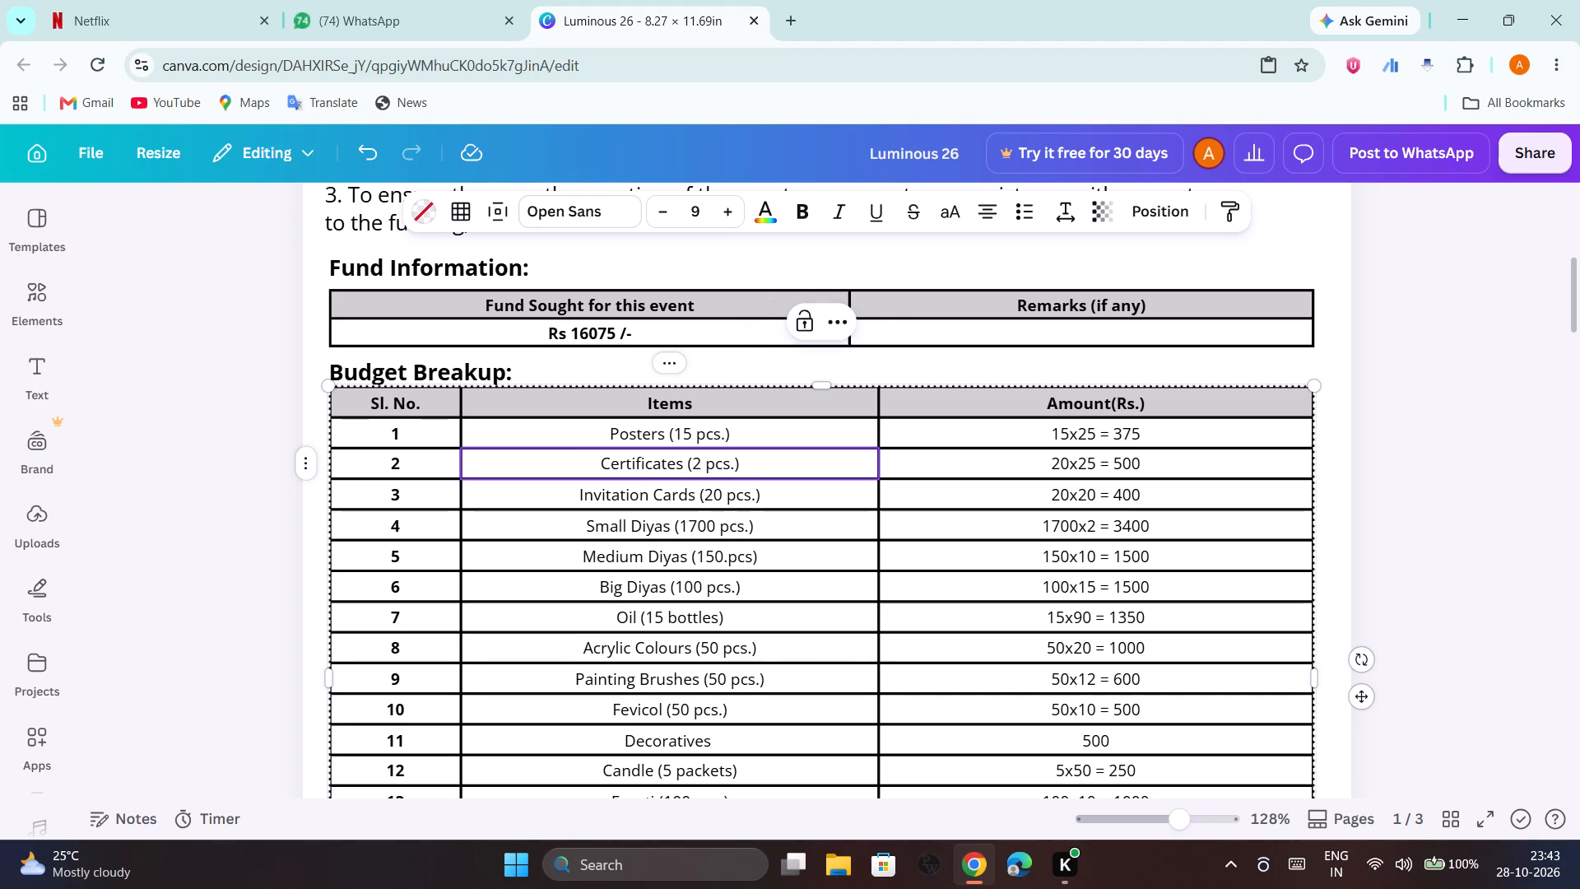
key("5")
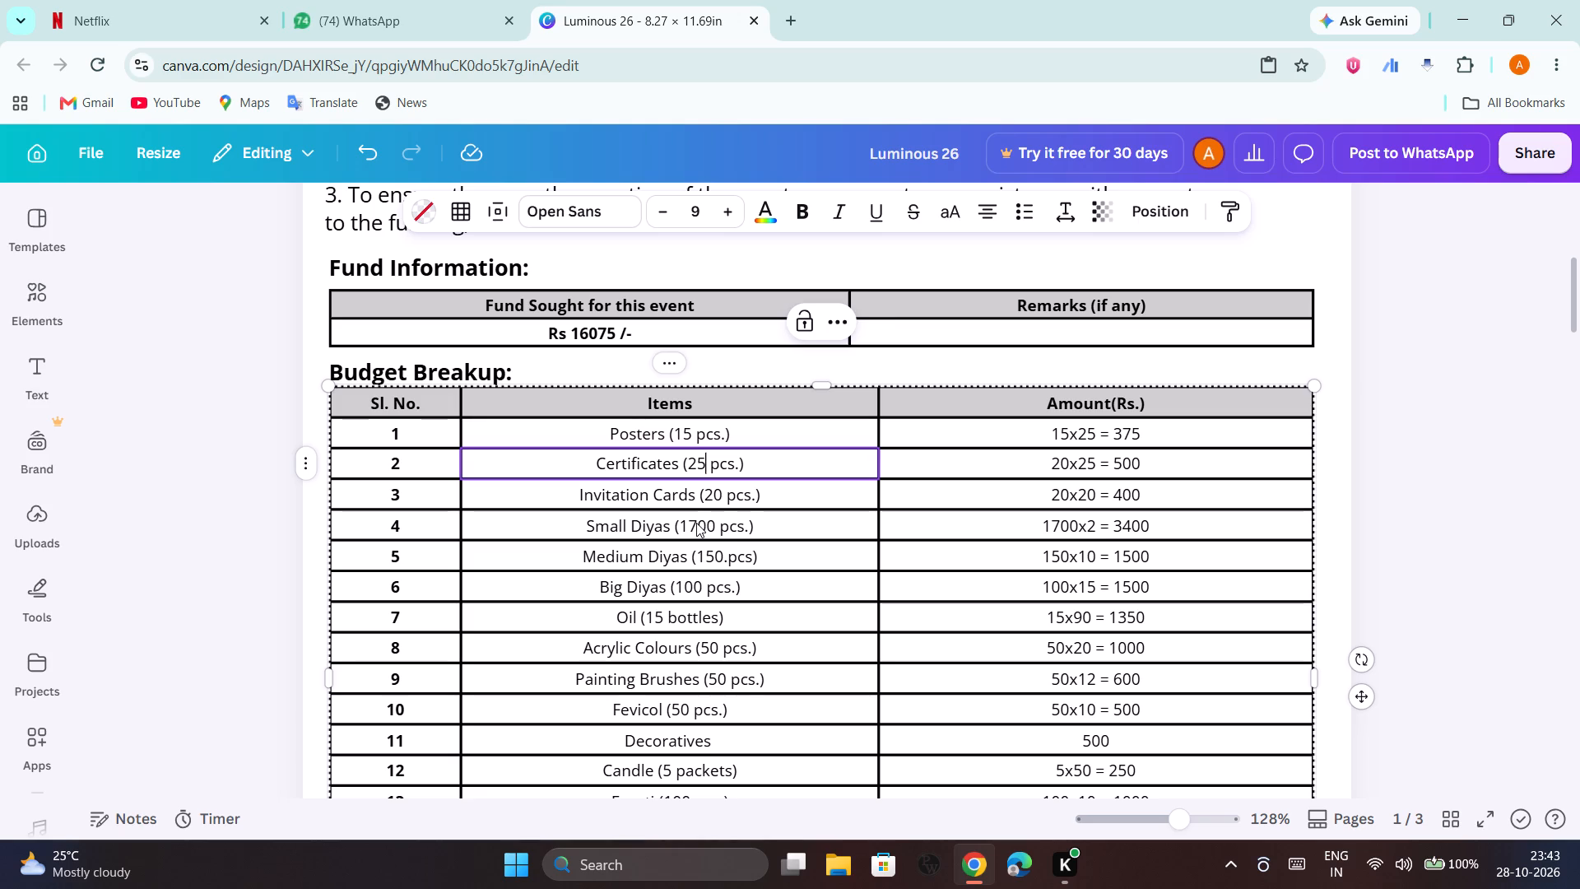
Set the Medium Diyas quantity in the Budget Breakup table's Items column to 200.
left_click(702, 554)
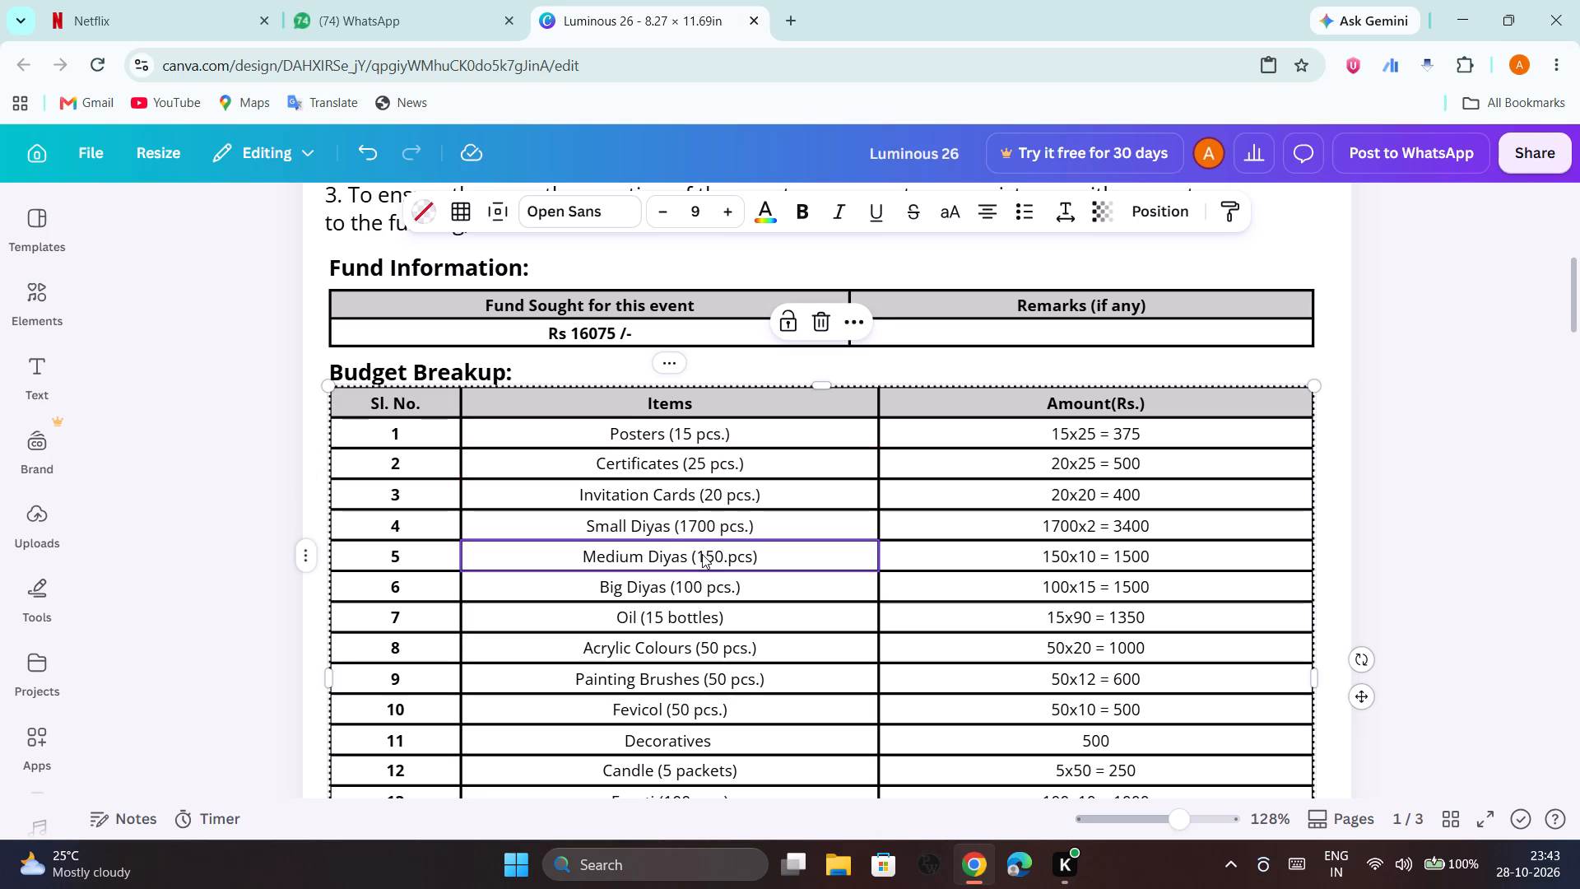
double_click(707, 556)
left_click(714, 556)
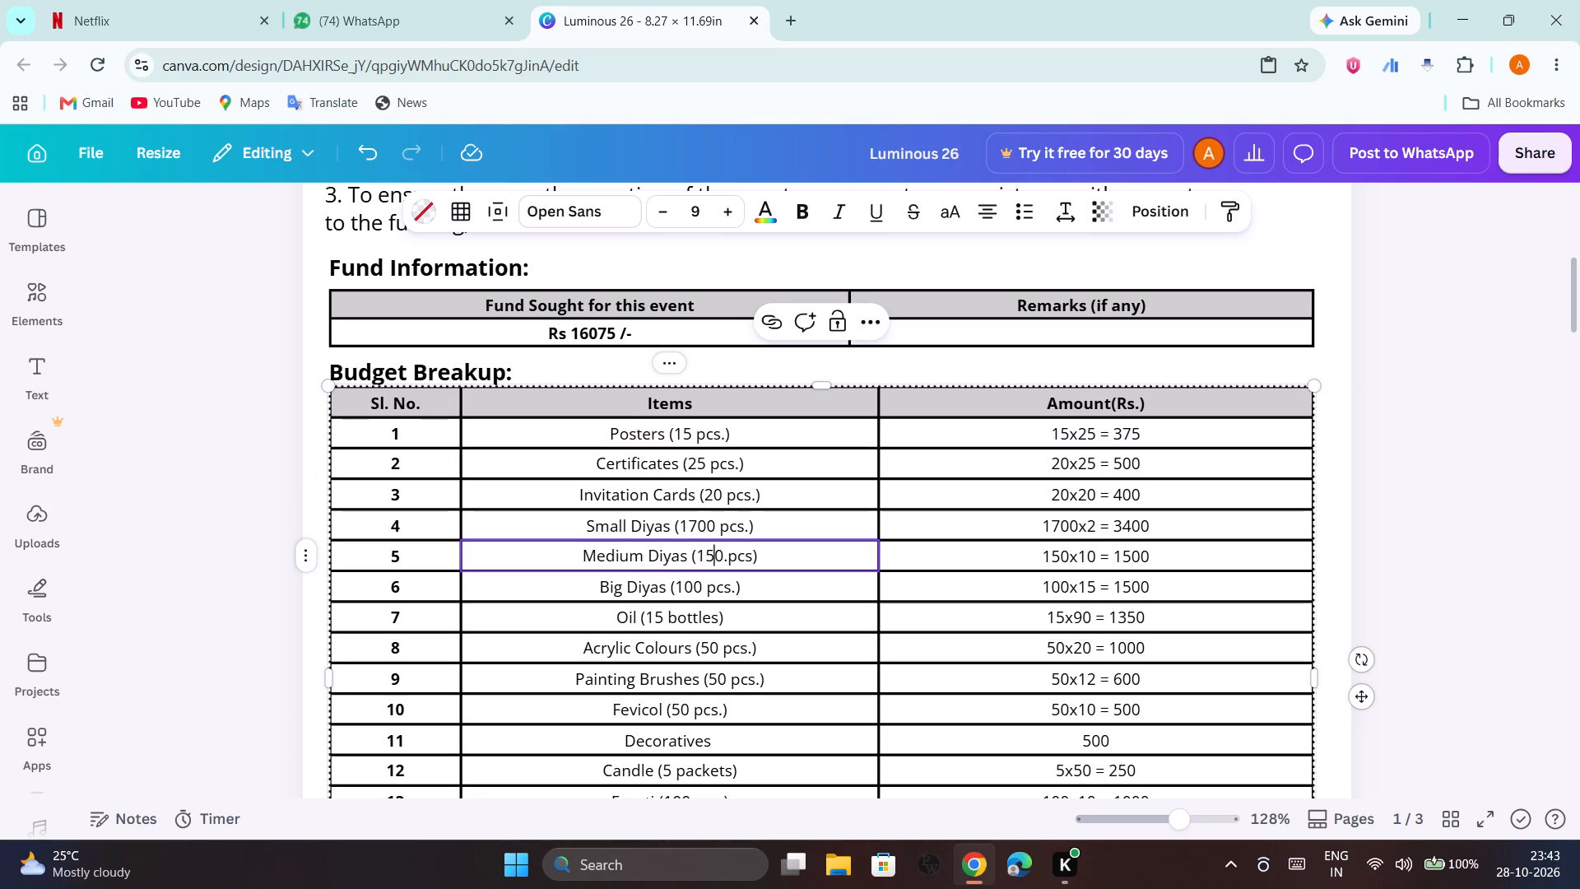
key("BackSpace")
key("BackSpace")
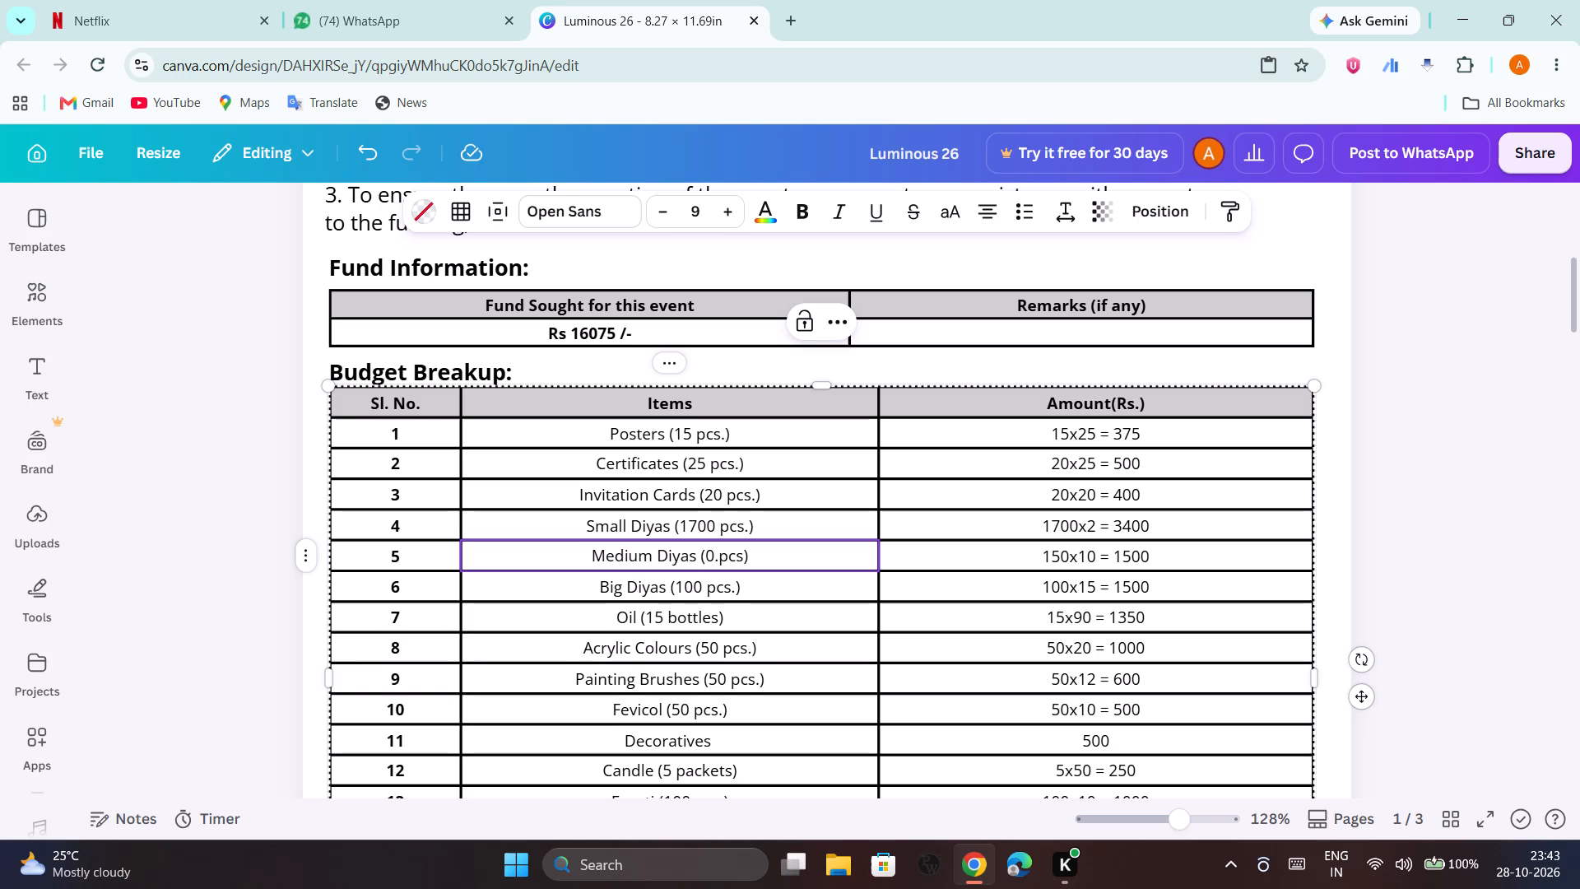
type("20")
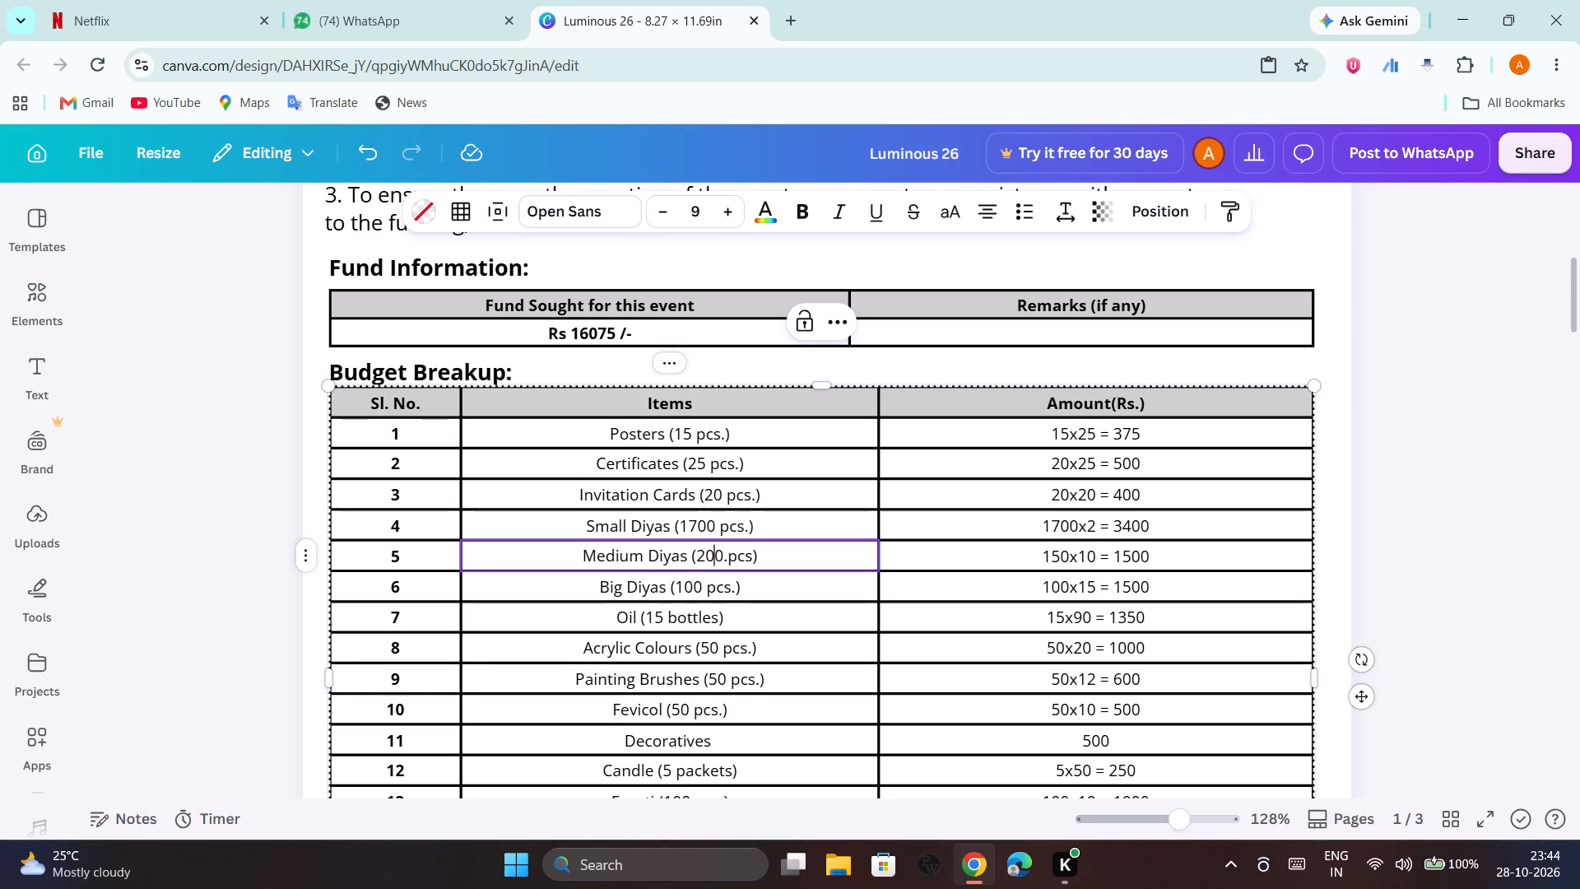
Set the Big Diyas quantity in the Budget Breakup table's Items column to 120 pcs.
double_click(689, 589)
left_click(689, 589)
left_click(689, 589)
left_click(689, 589)
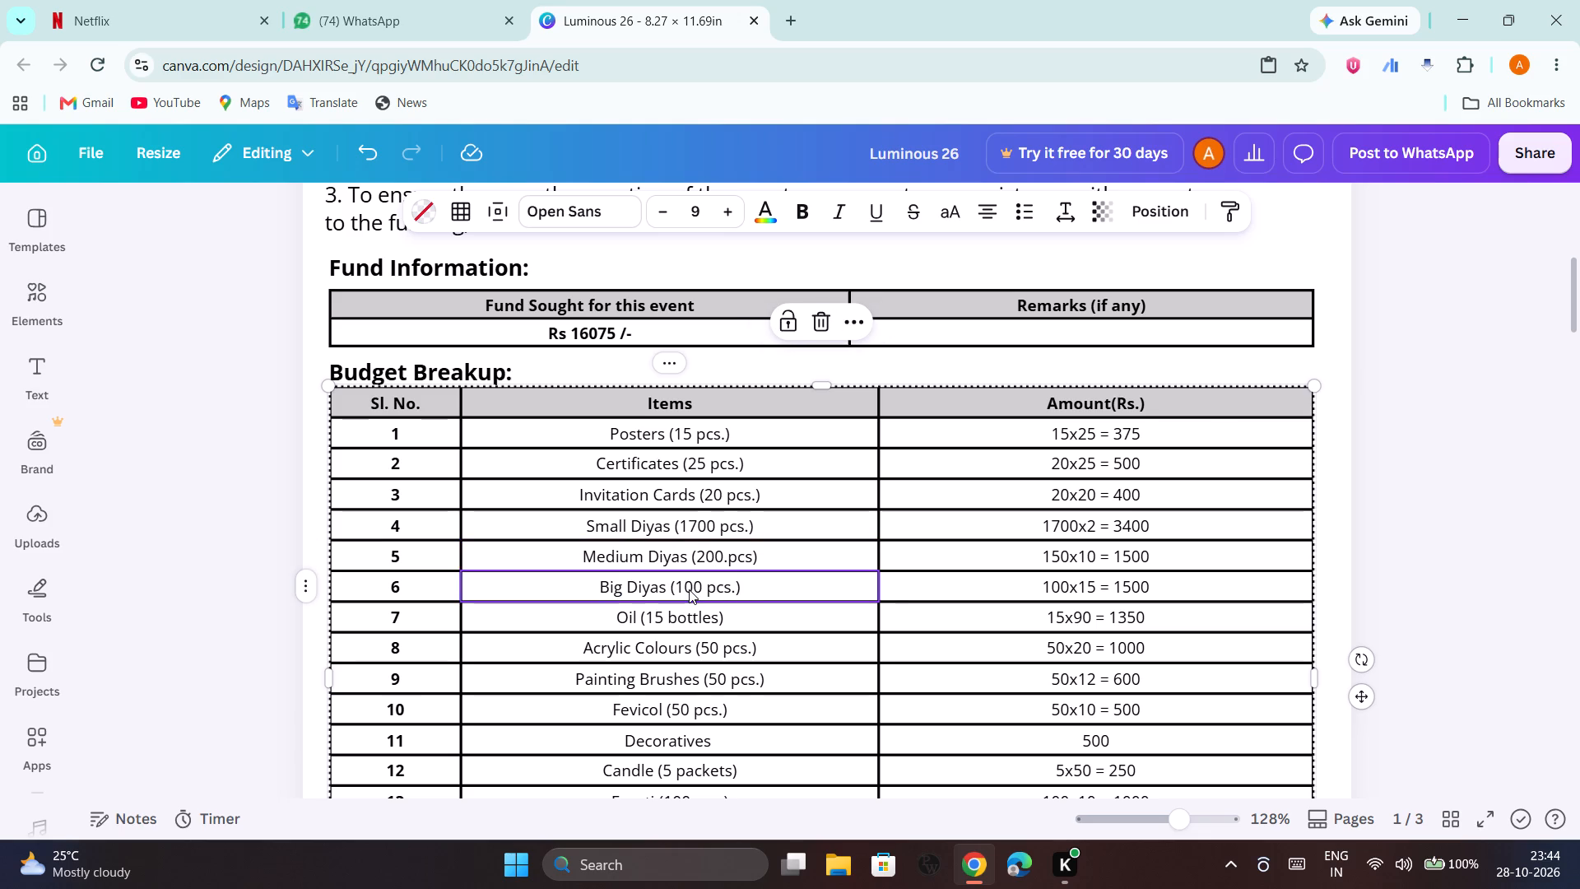
double_click(690, 586)
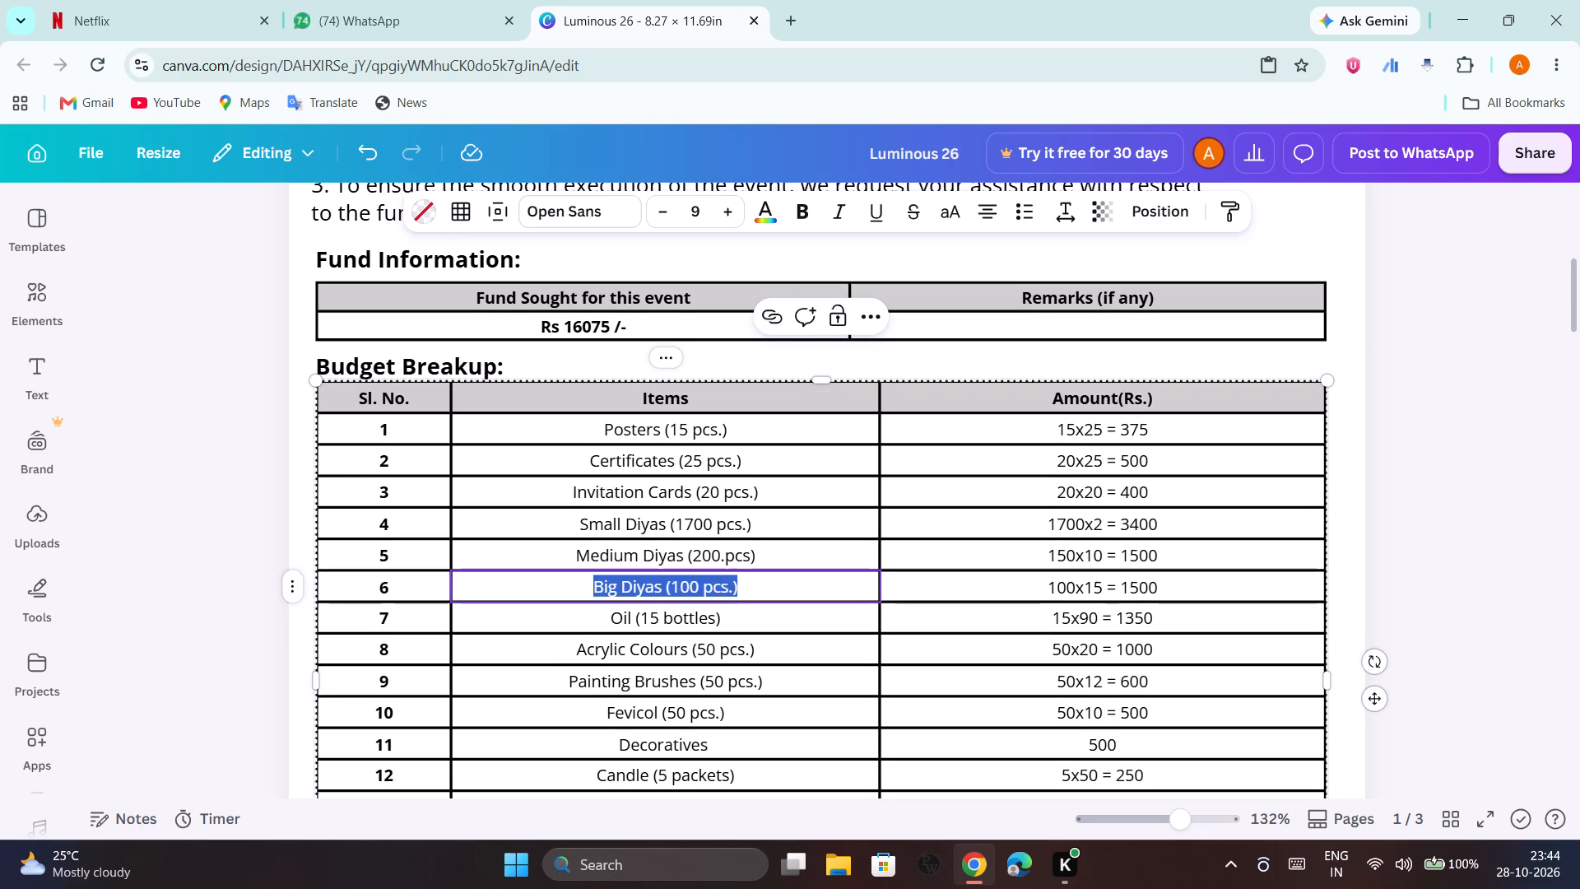
left_click(690, 586)
key("BackSpace")
key("2")
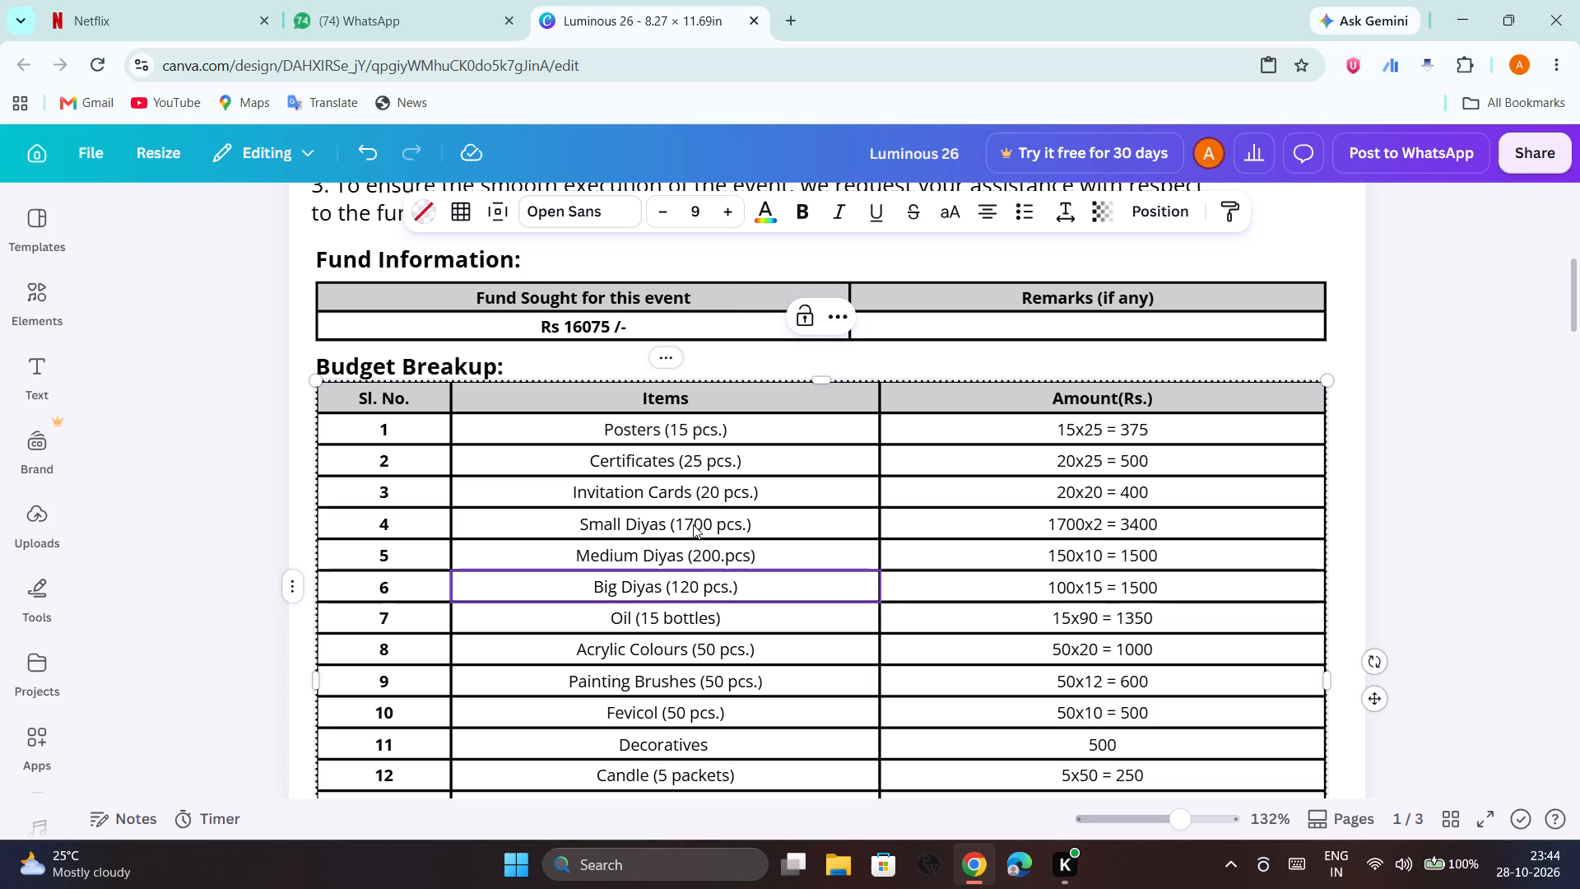
Set the Acrylic Colours quantity in the Budget Breakup table's Items column to 60 pcs.
left_click(701, 643)
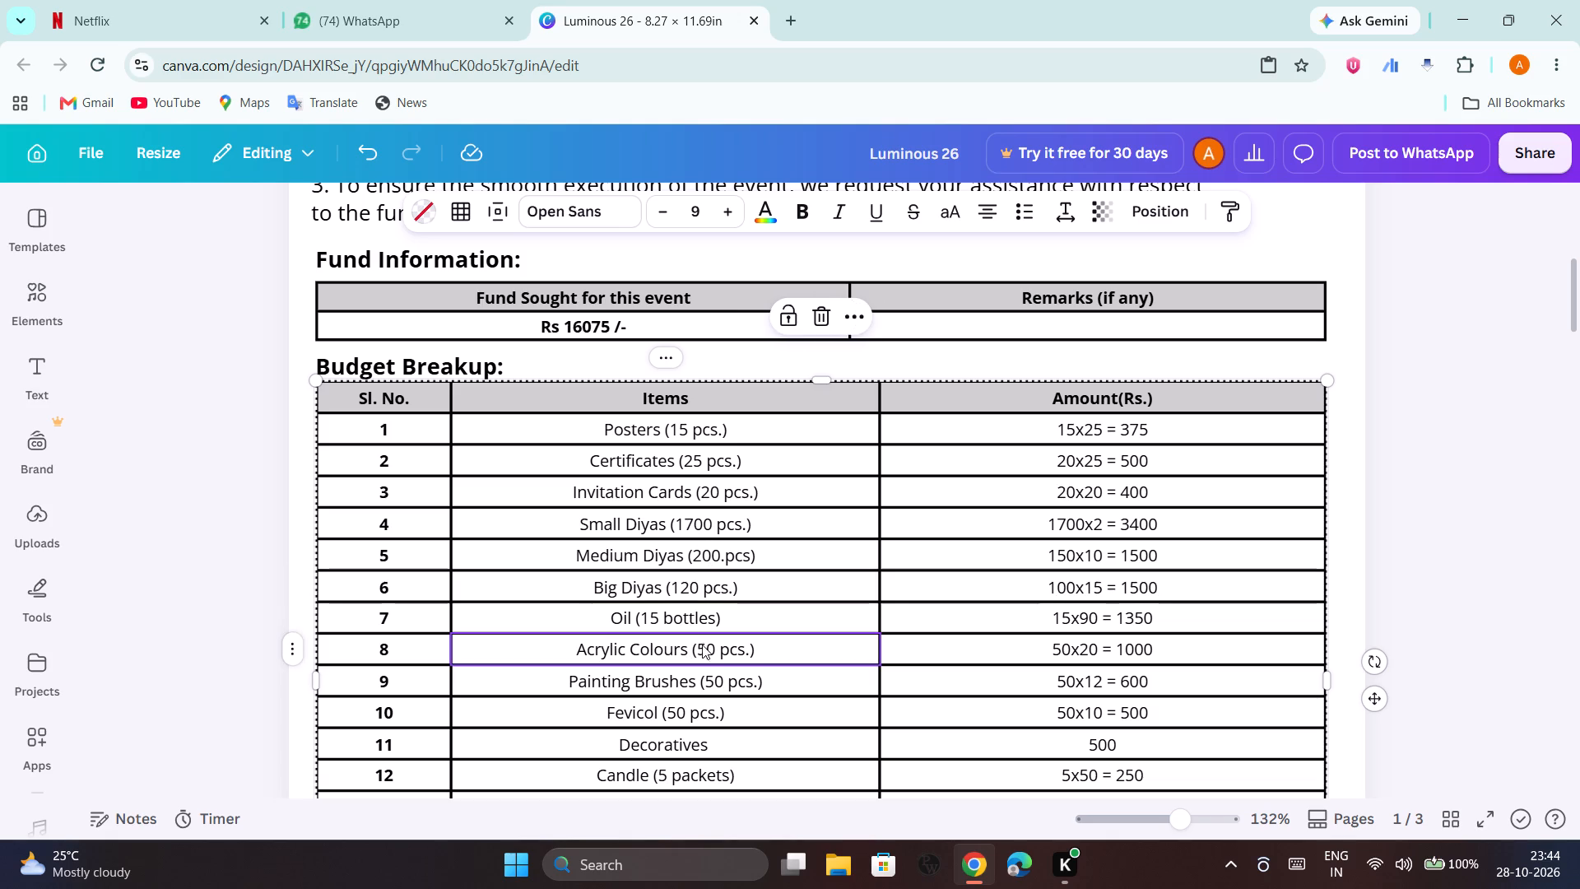
left_click(703, 645)
left_click(703, 645)
left_click(703, 645)
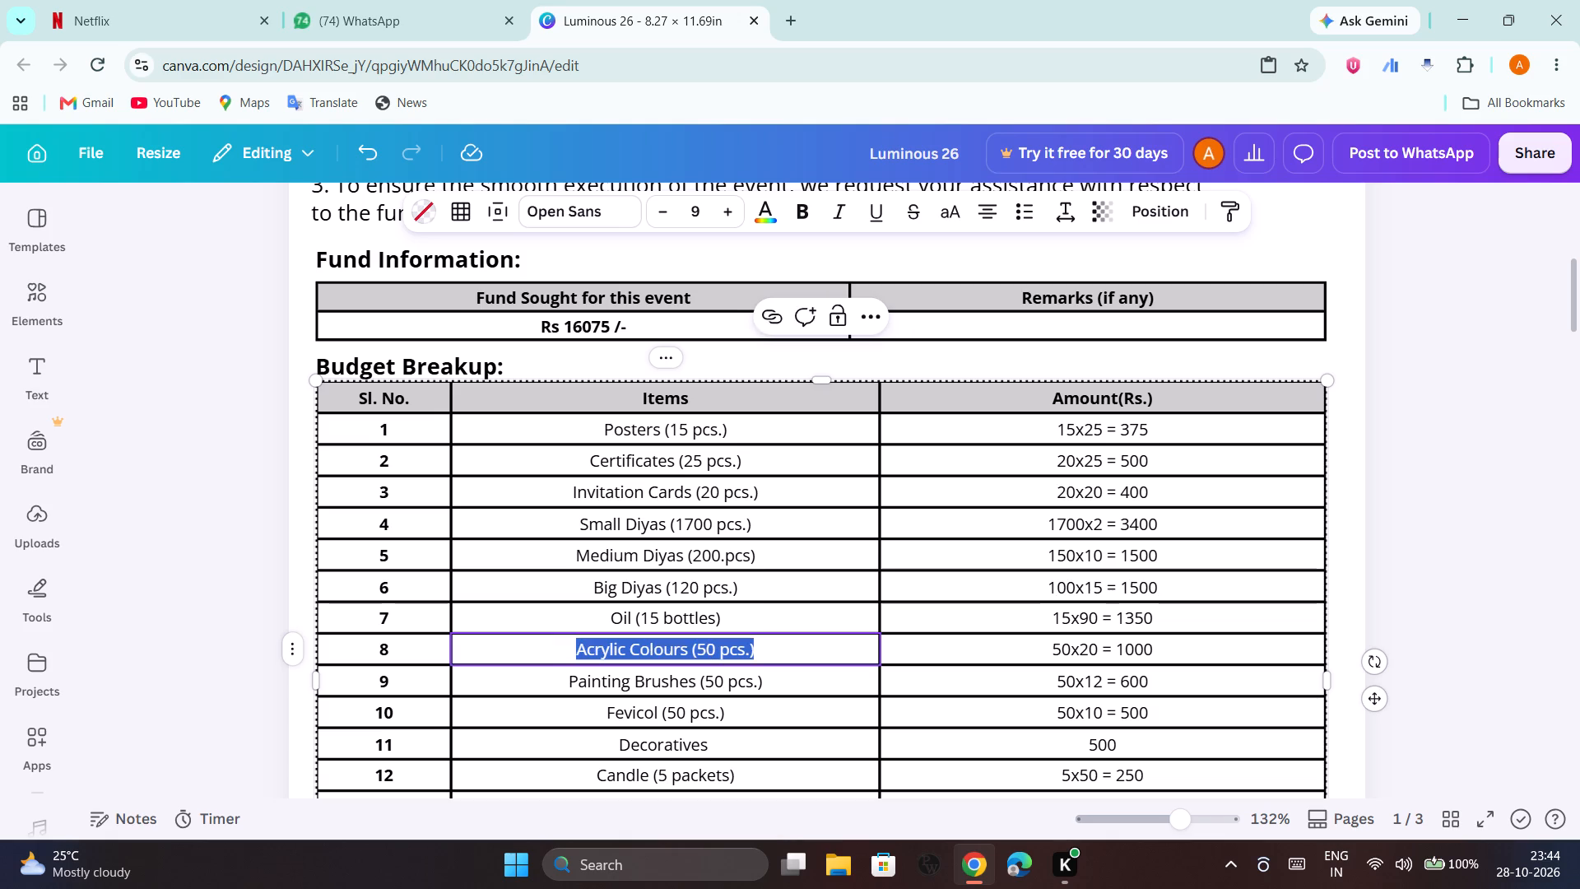
double_click(707, 649)
left_click(707, 649)
left_click(707, 649)
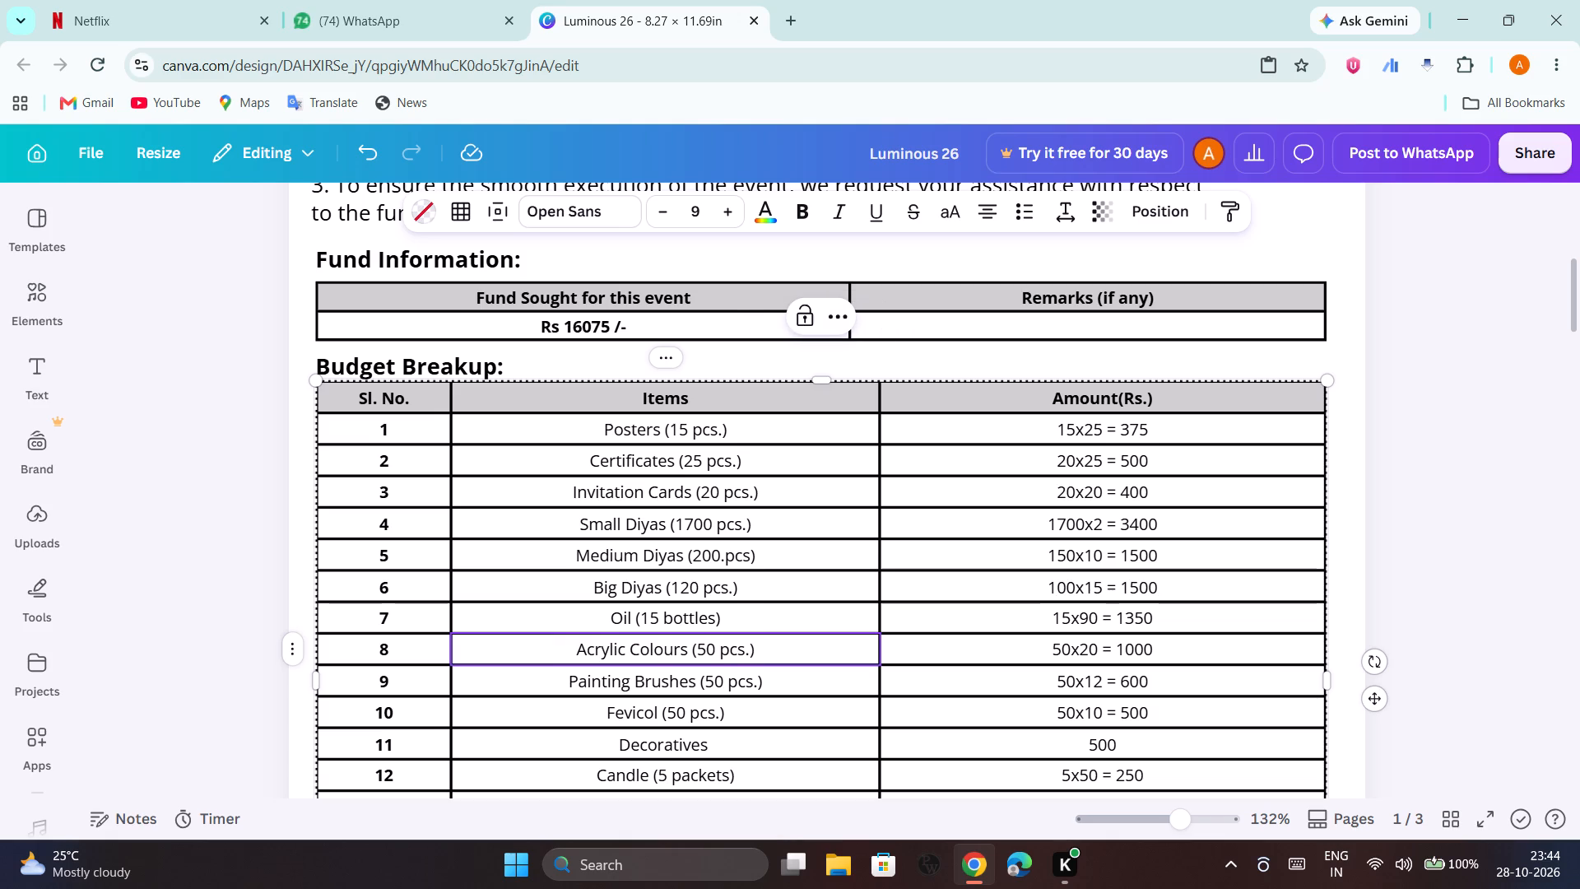
key("BackSpace")
key("6")
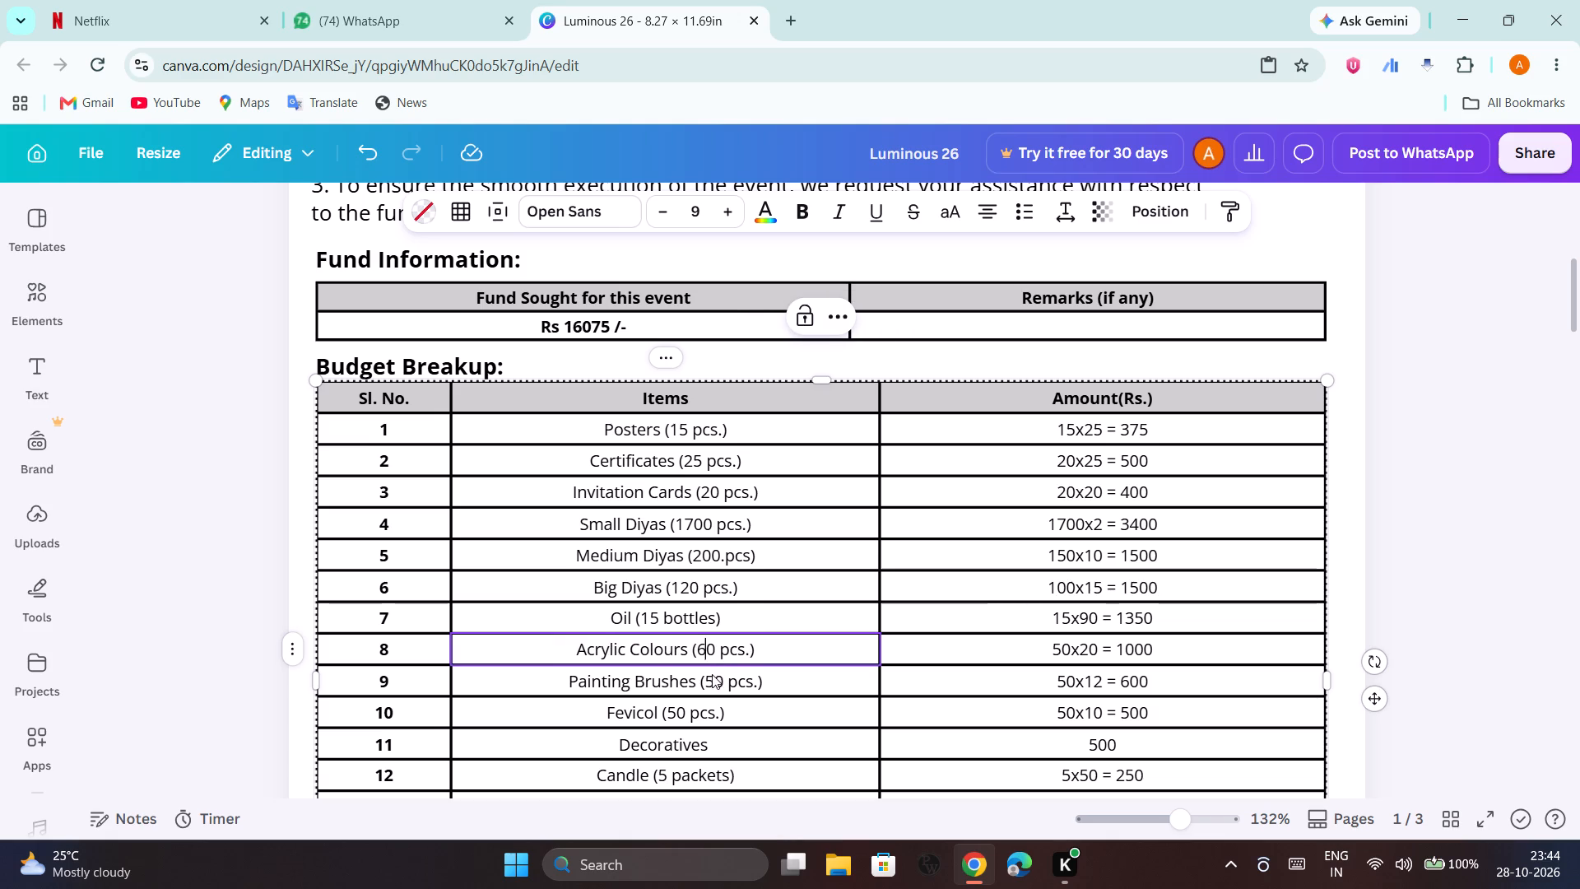
Set the Painting Brushes quantity in the Budget Breakup table's Items column to 60 pcs.
left_click(716, 681)
left_click(716, 681)
left_click(716, 681)
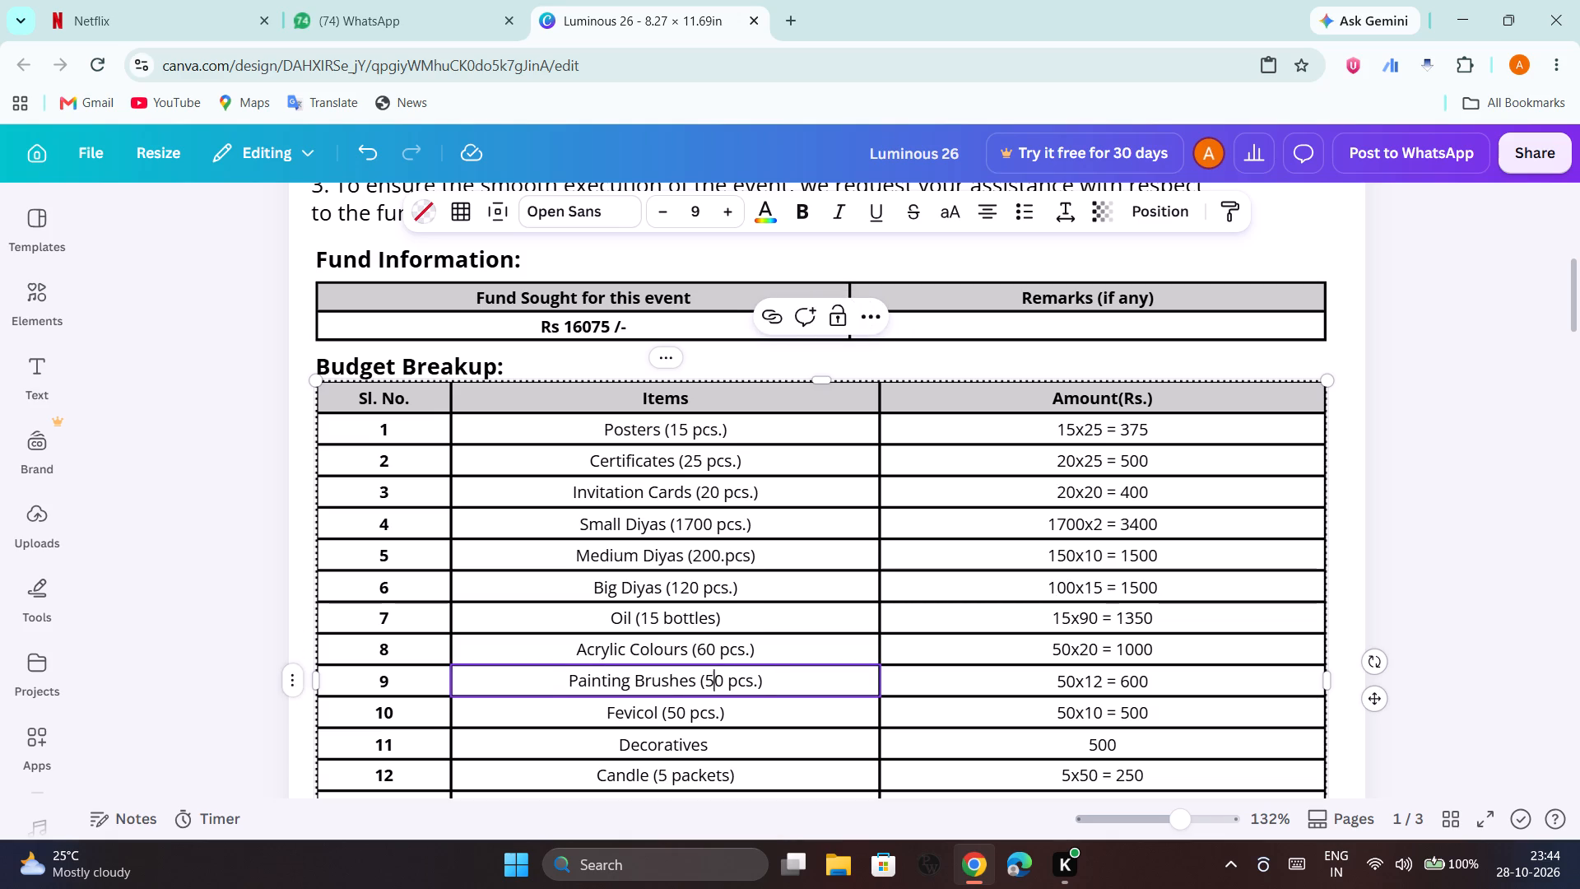
key("BackSpace")
key("6")
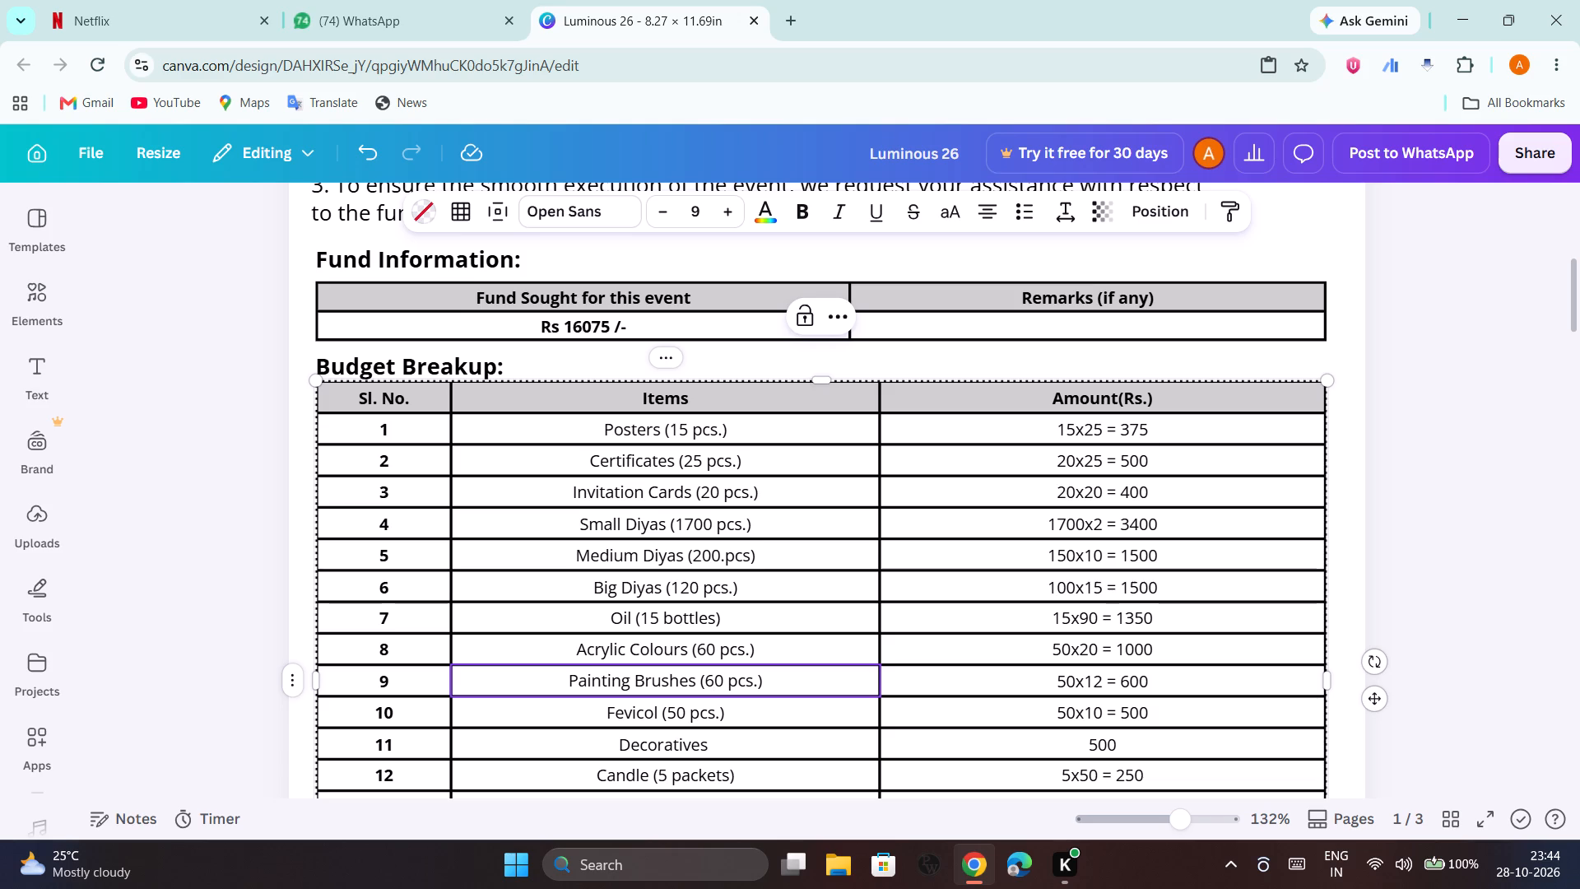
Set the Fevicol quantity in the Budget Breakup table's Items column to 60 pcs.
left_click(680, 712)
left_click(680, 712)
left_click(680, 712)
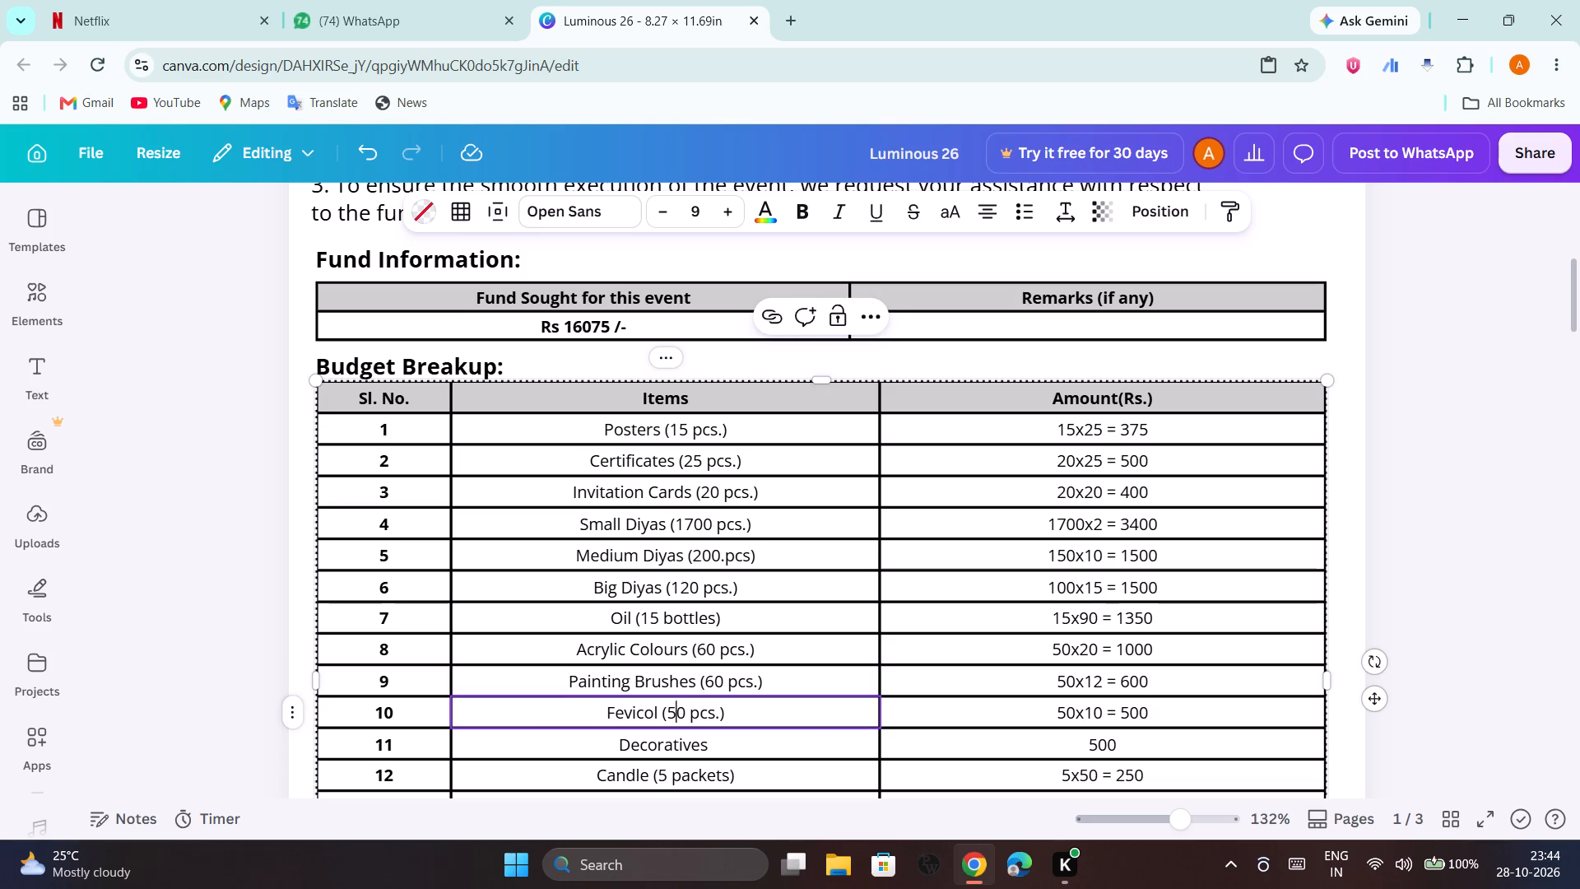
key("BackSpace")
key("6")
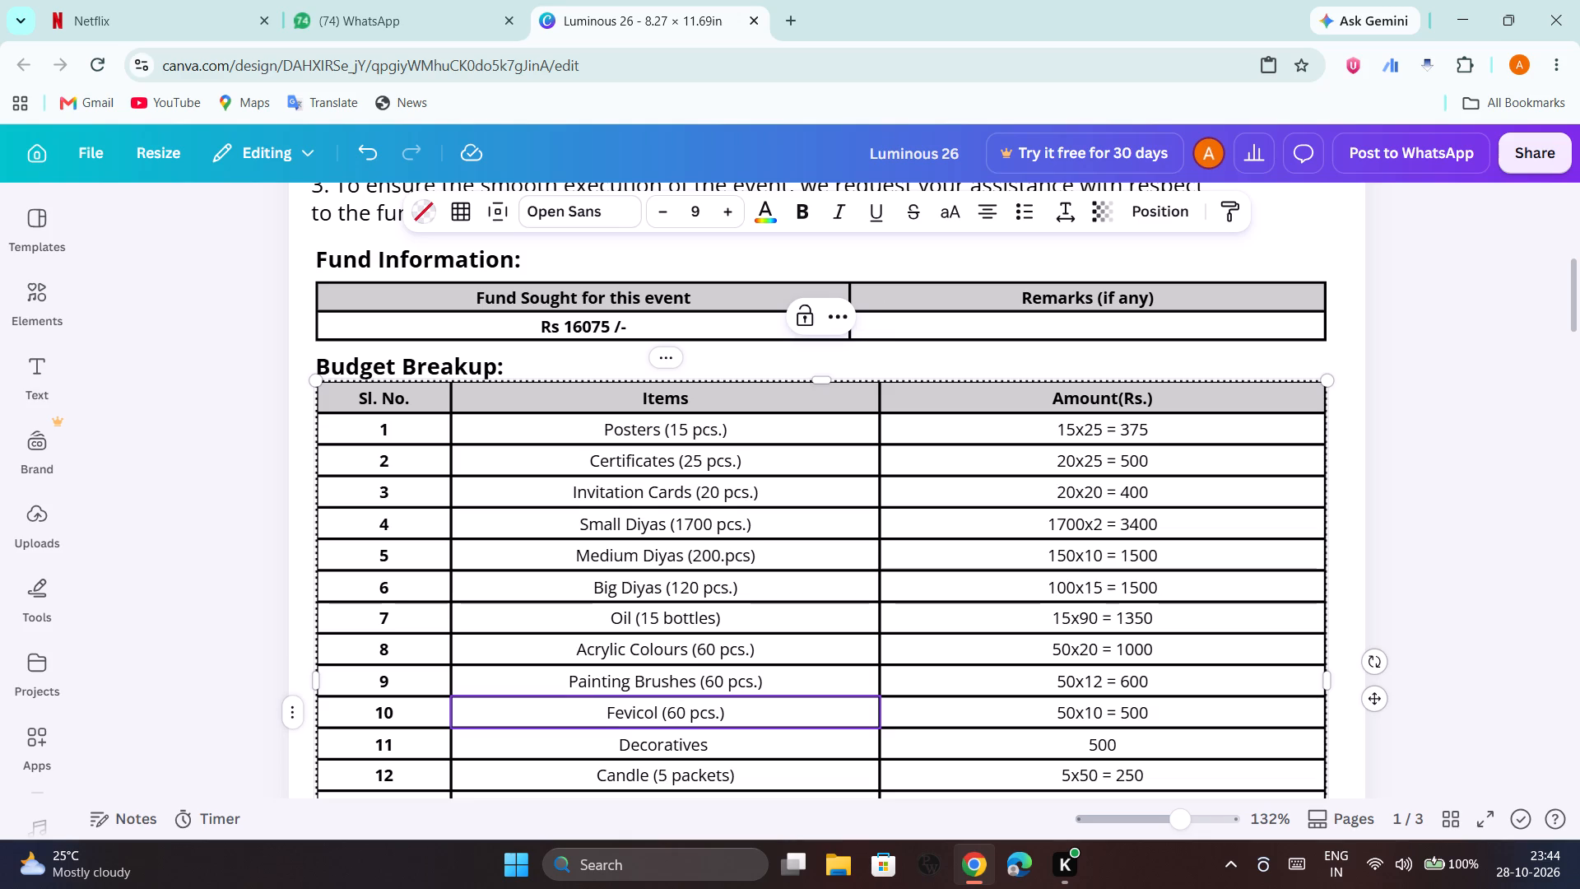
Review the remaining item quantities below Fevicol in the Budget Breakup table, down to the total row.
scroll(649, 704, "down", 1)
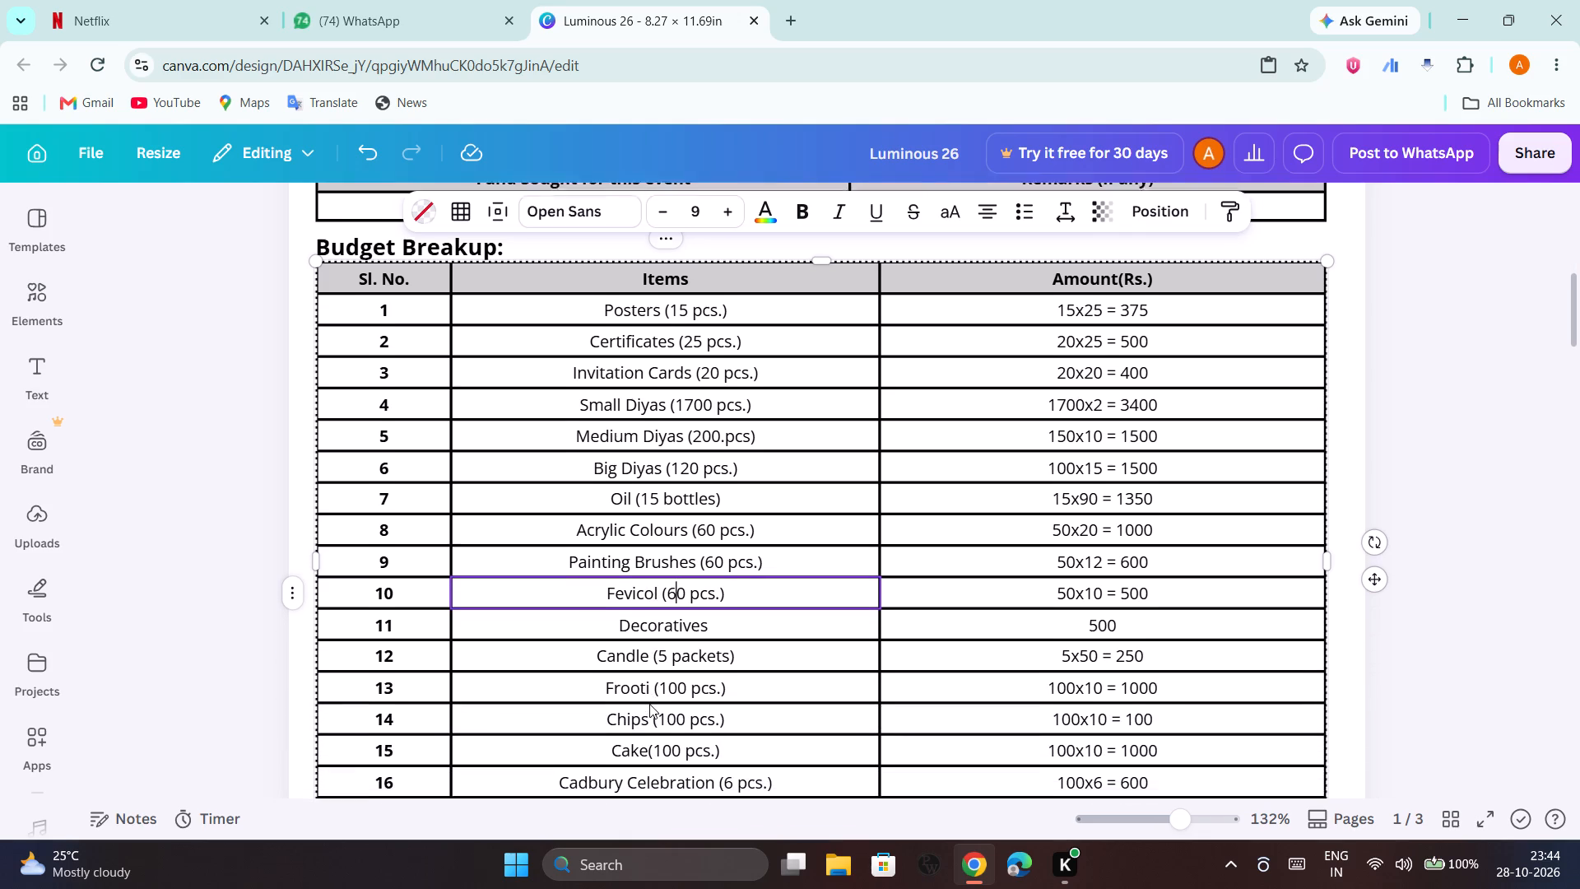
scroll(649, 704, "down", 1)
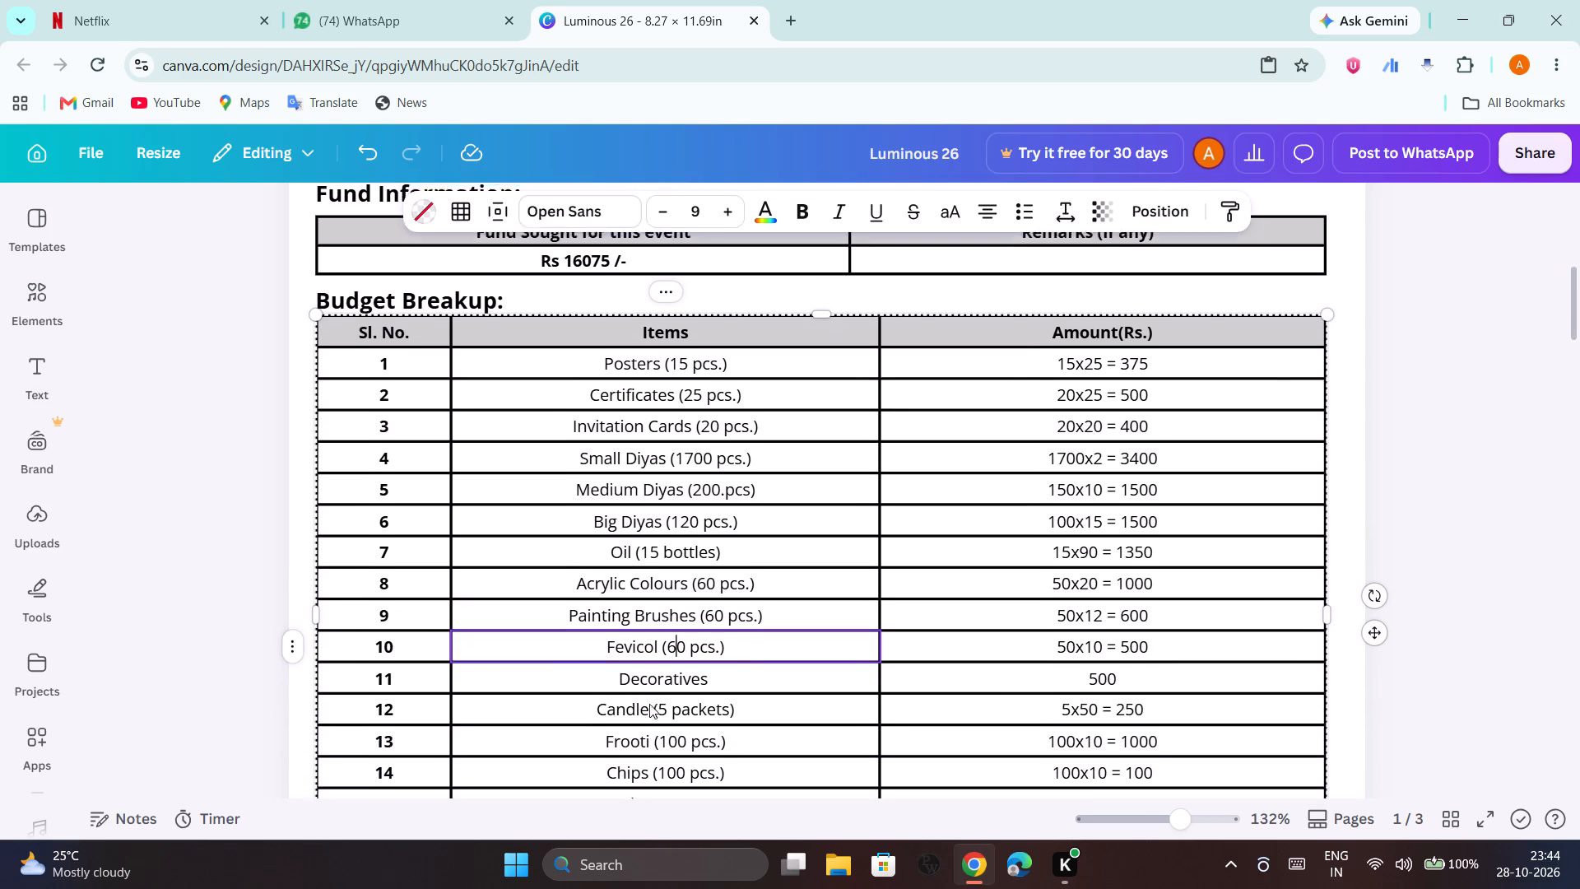
scroll(649, 704, "down", 1)
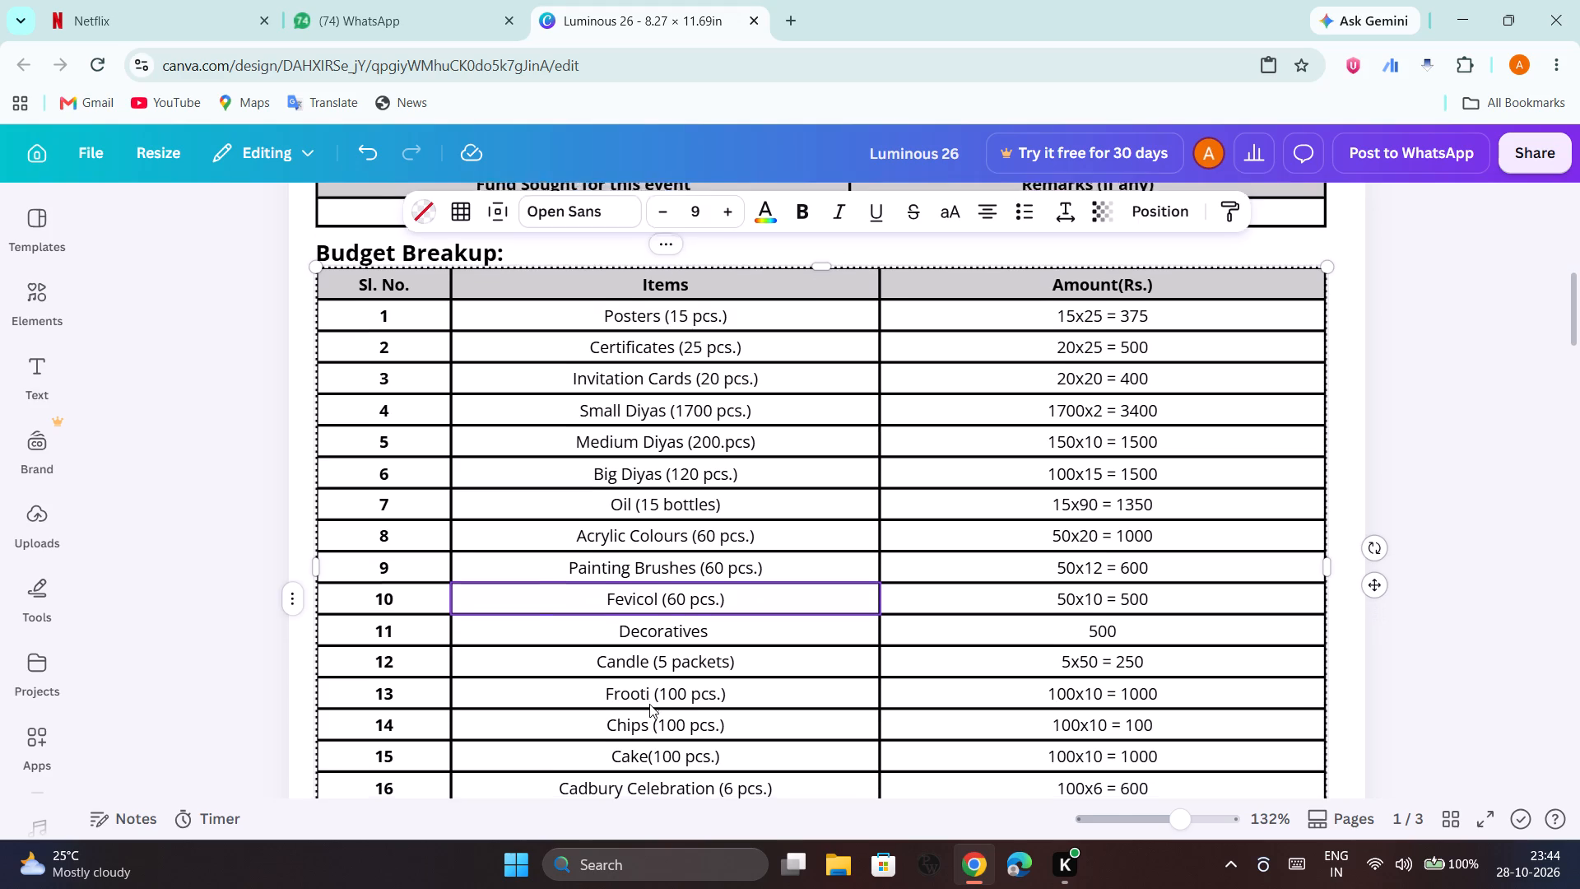
scroll(649, 704, "down", 2)
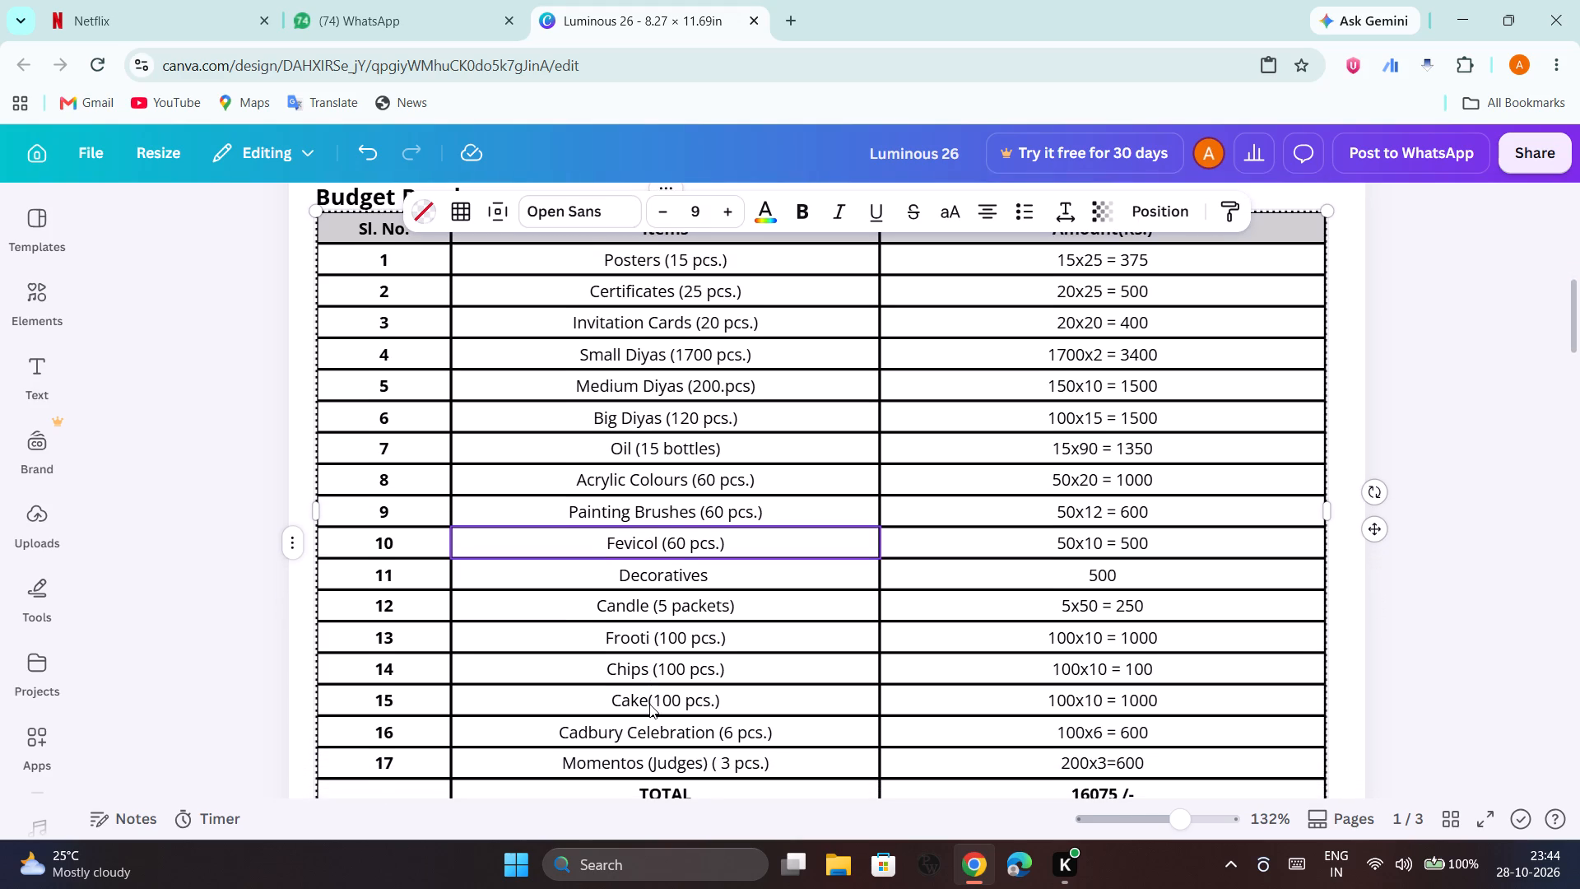
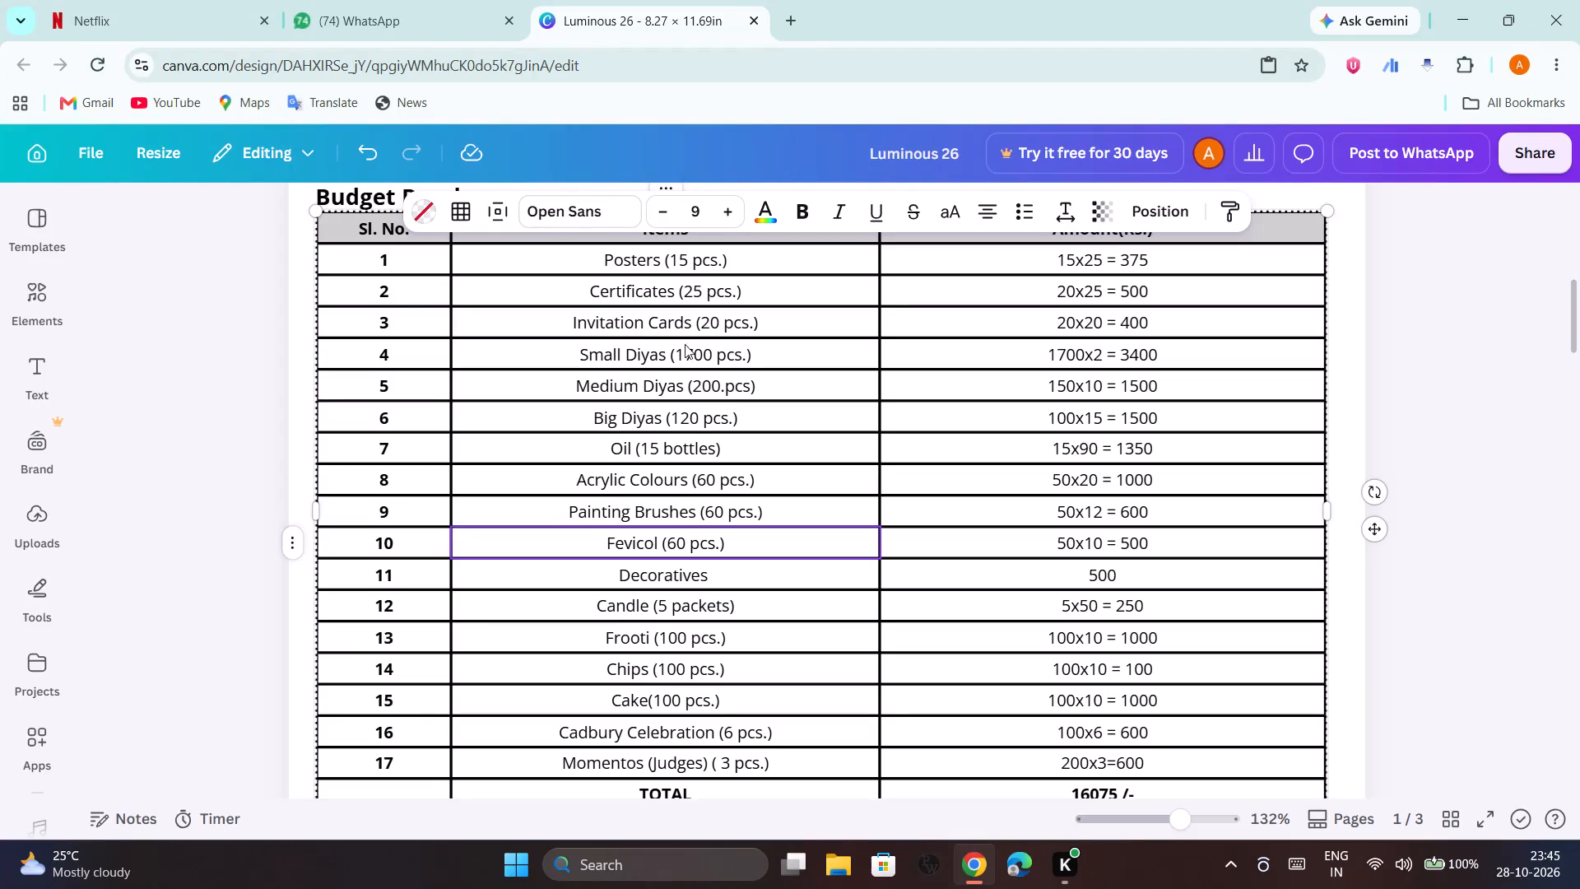
Set the Small Diyas quantity in the Budget Breakup table's Items column to 2000 pcs.
double_click(695, 359)
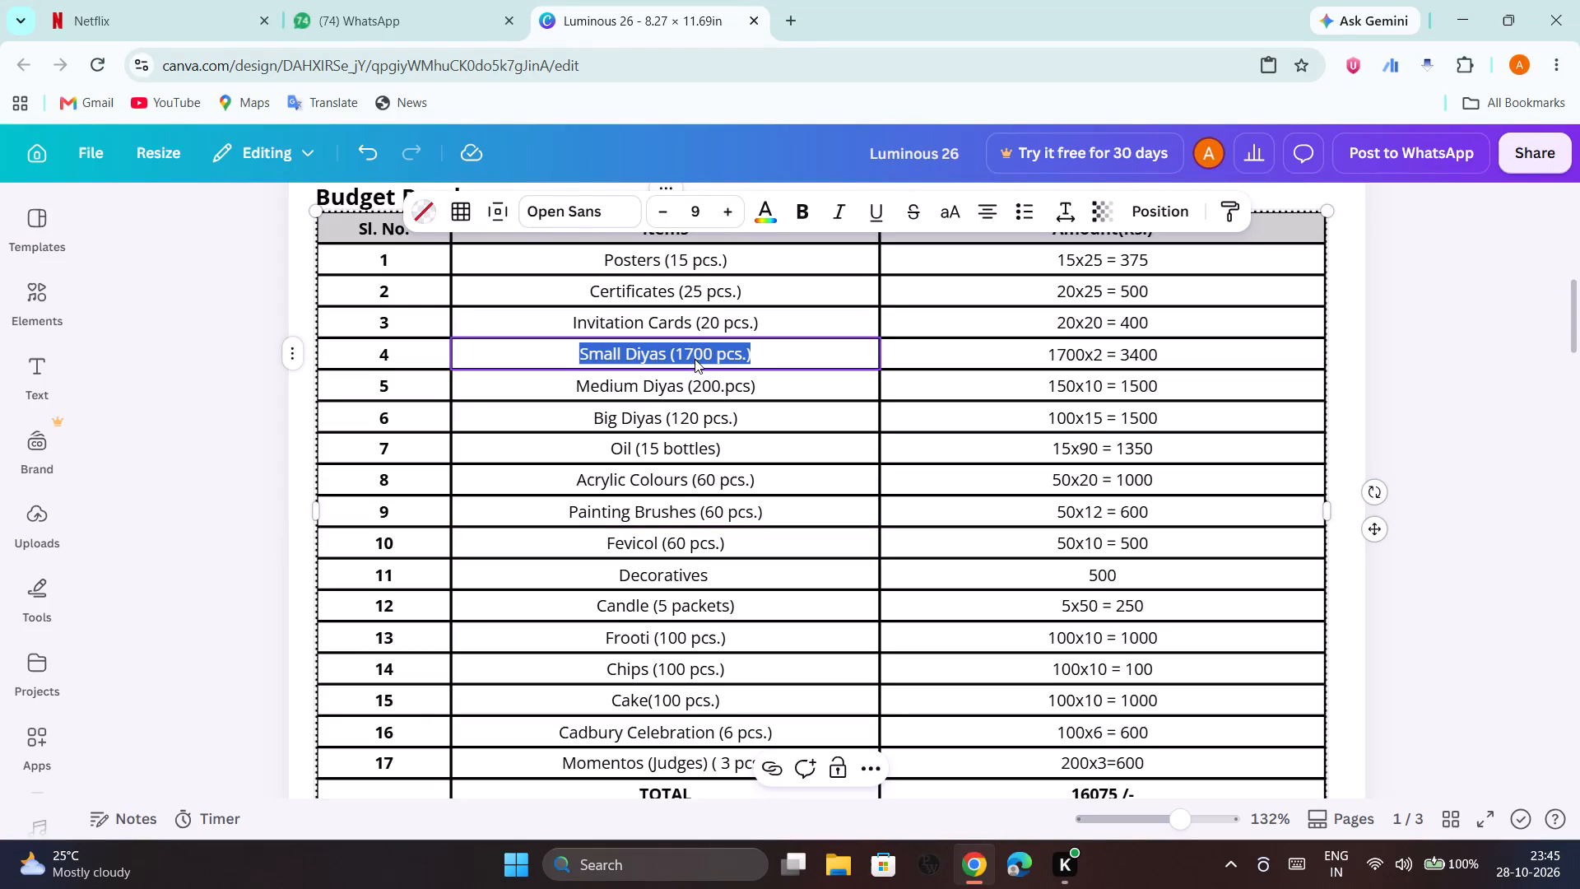
left_click(691, 351)
key("BackSpace")
key("BackSpace")
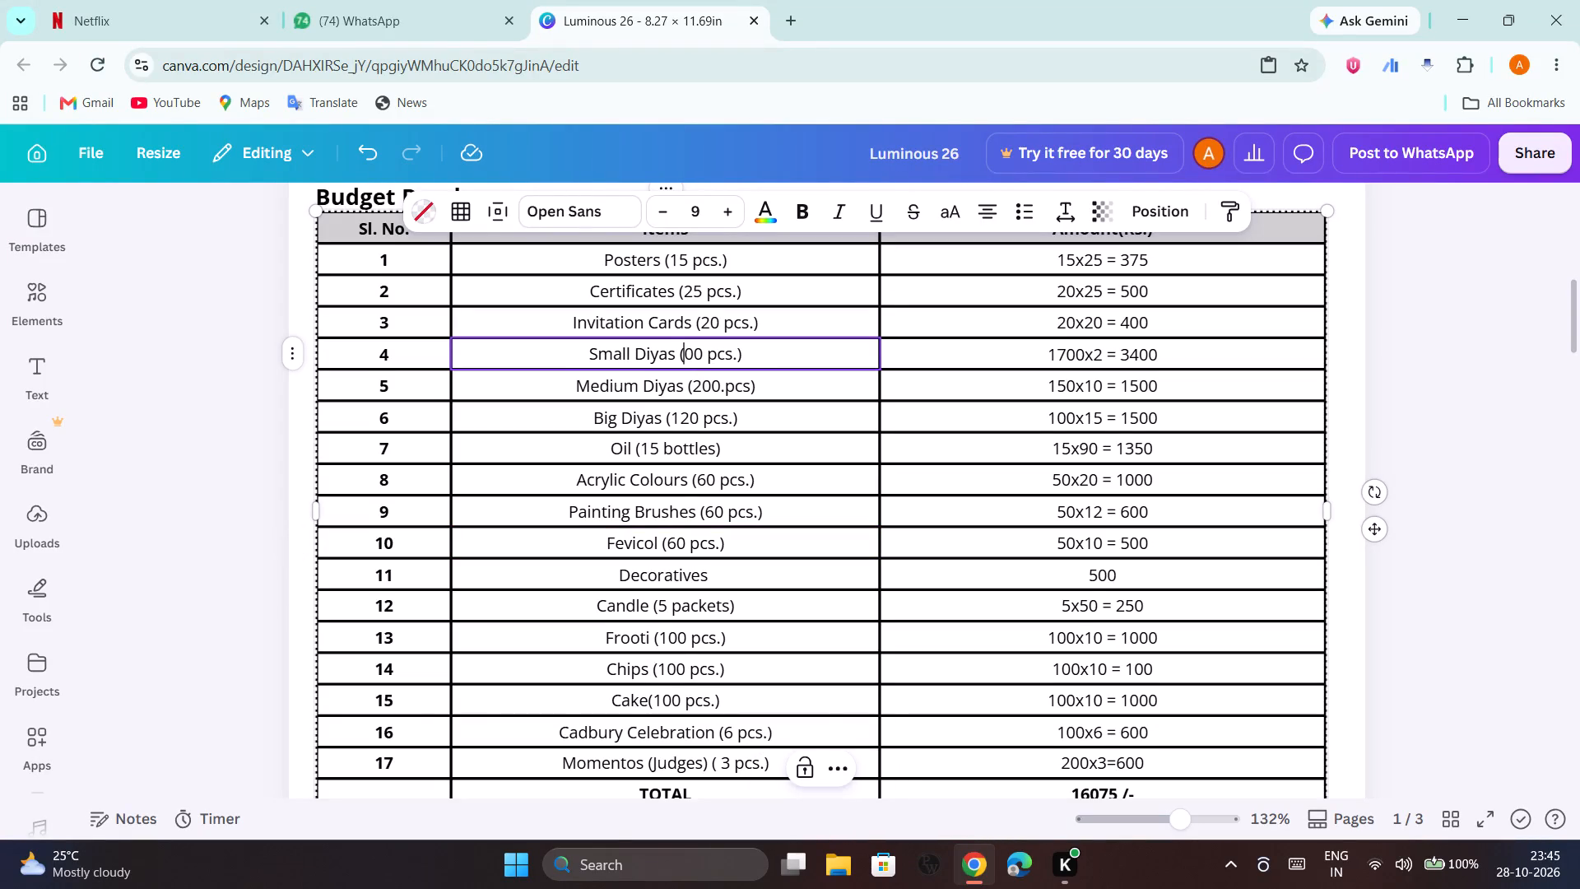
type("20")
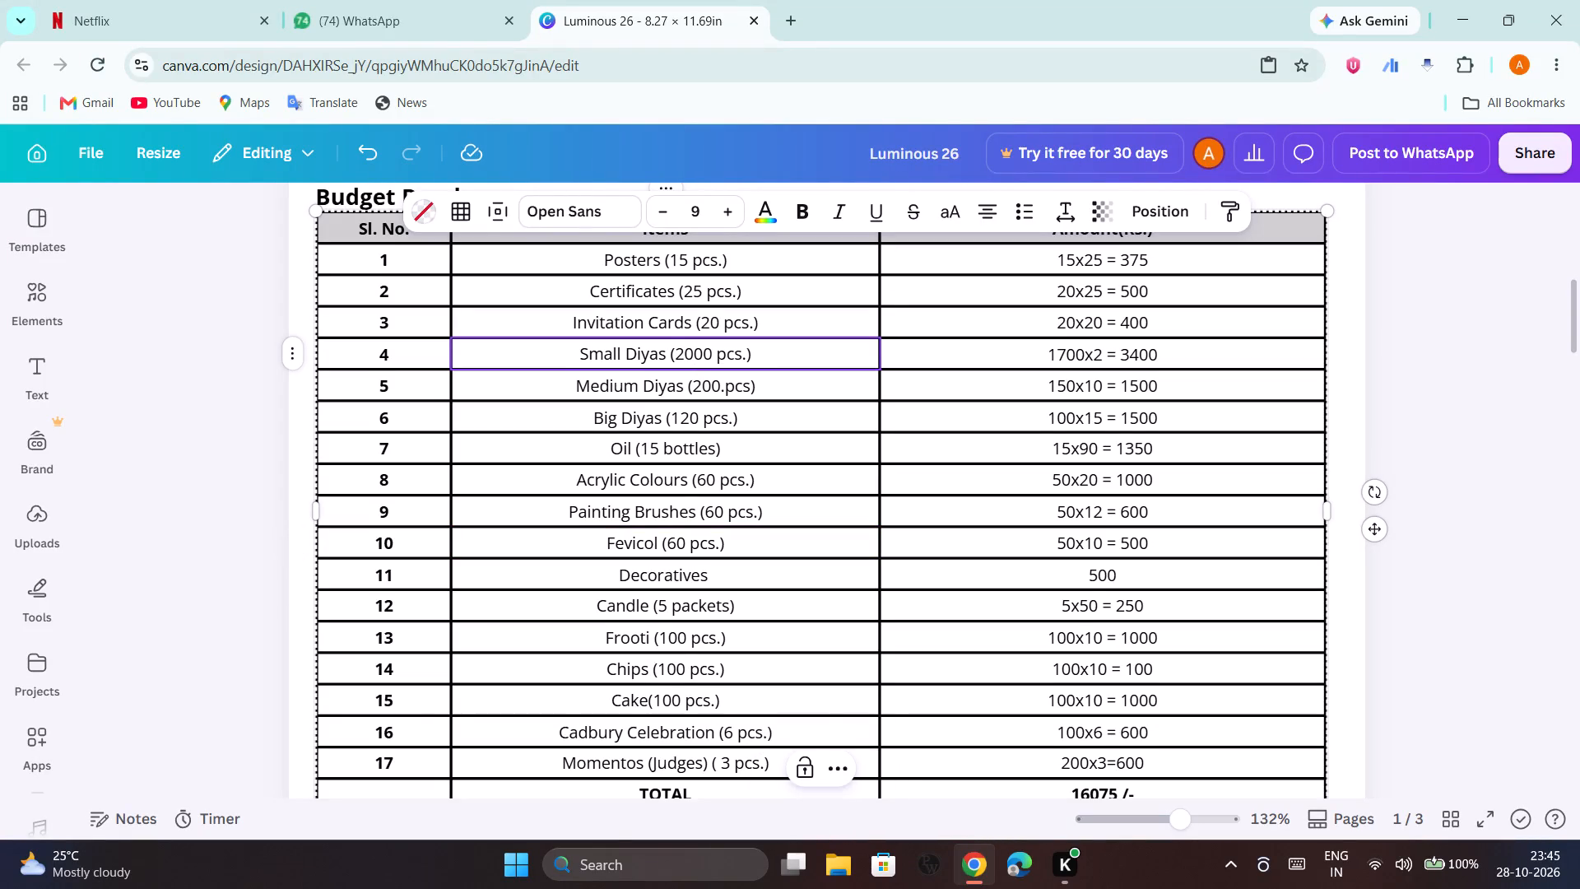
Set the Frooti quantity in the Budget Breakup table's Items column to 130 pcs.
left_click(679, 640)
left_click(679, 640)
left_click(679, 640)
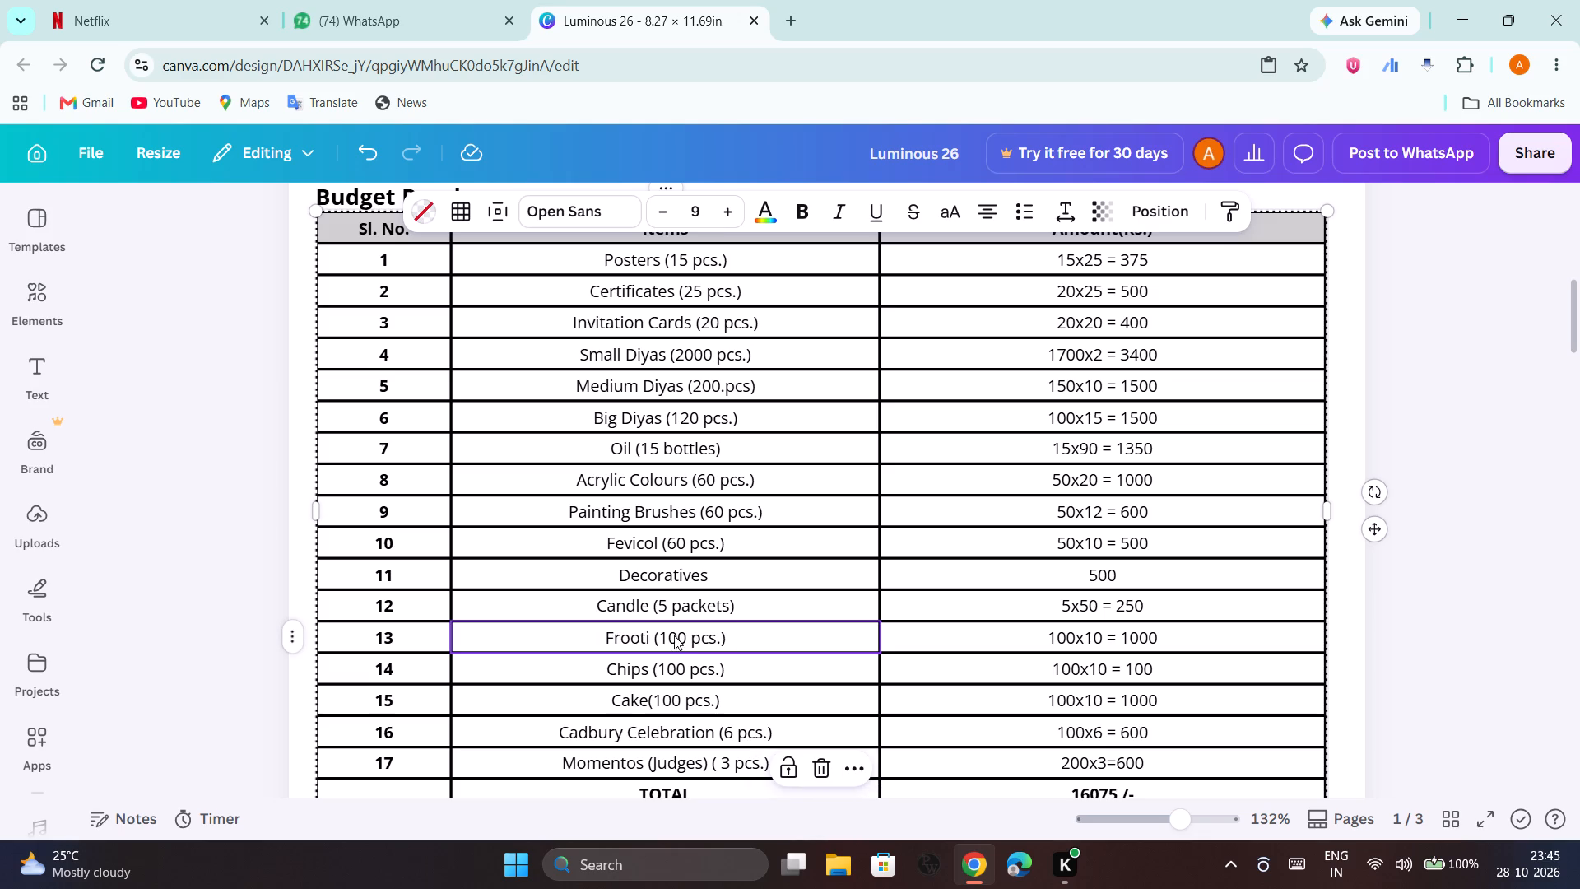
left_click(674, 637)
left_click(674, 637)
key("BackSpace")
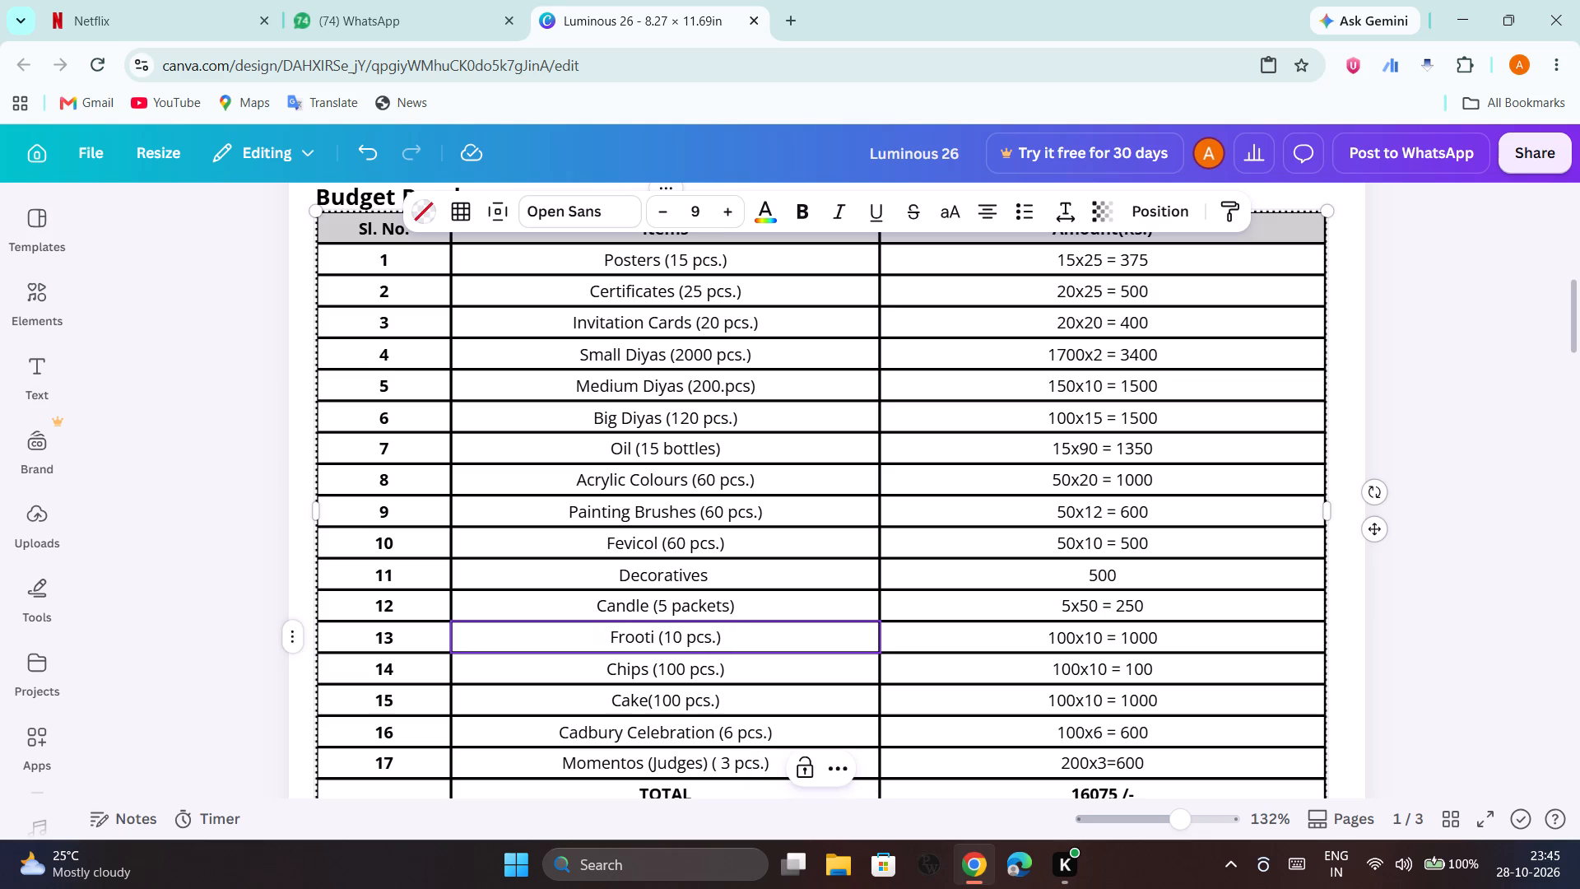
key("3")
left_click(669, 663)
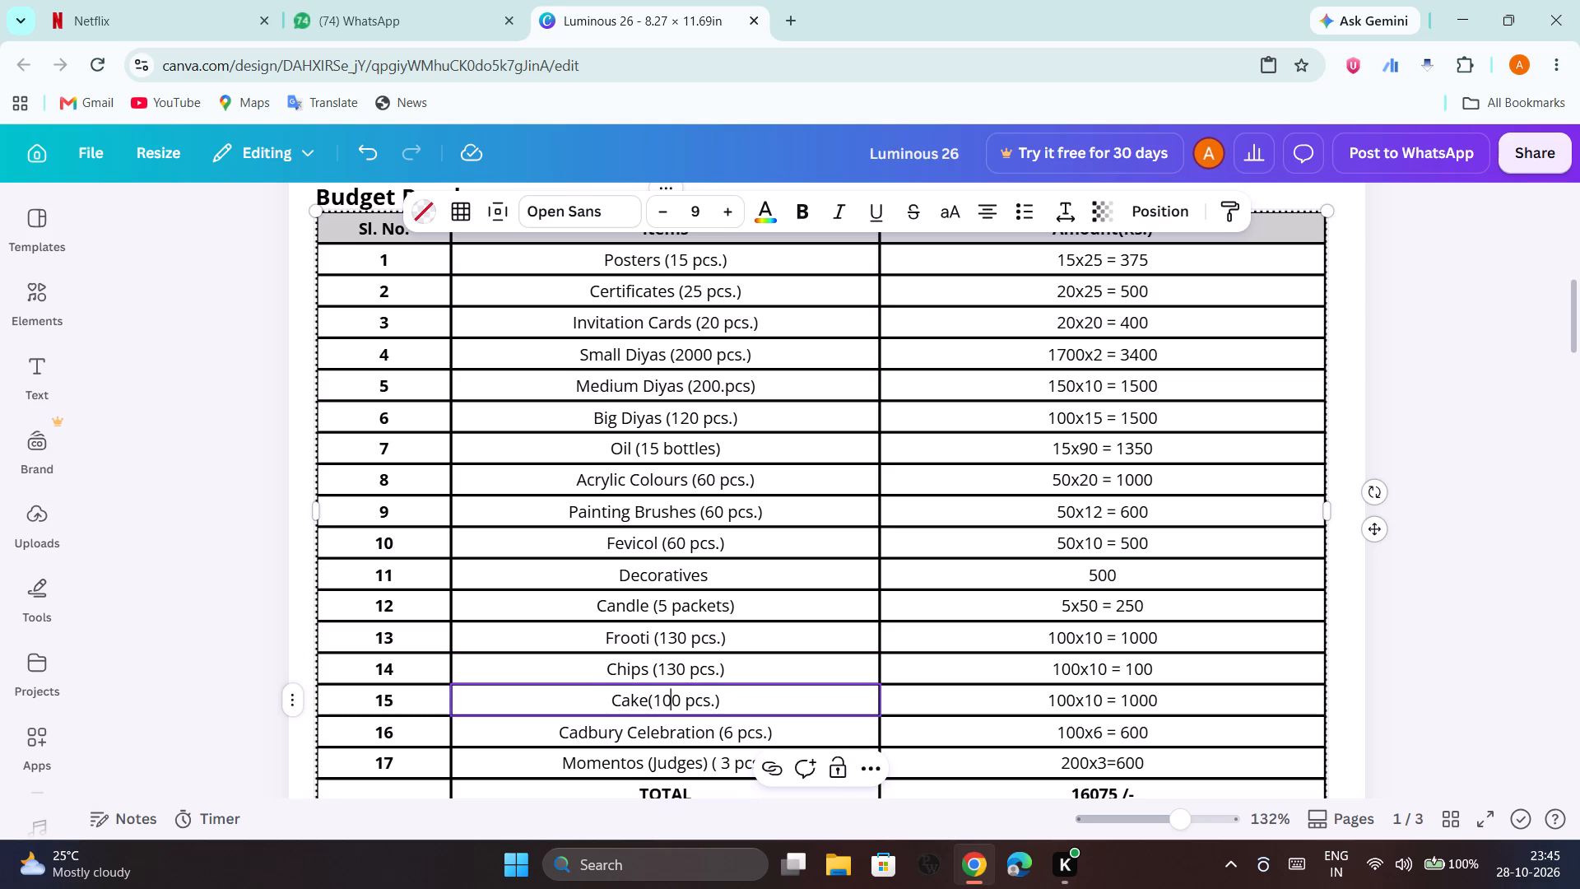
key("BackSpace")
key("3")
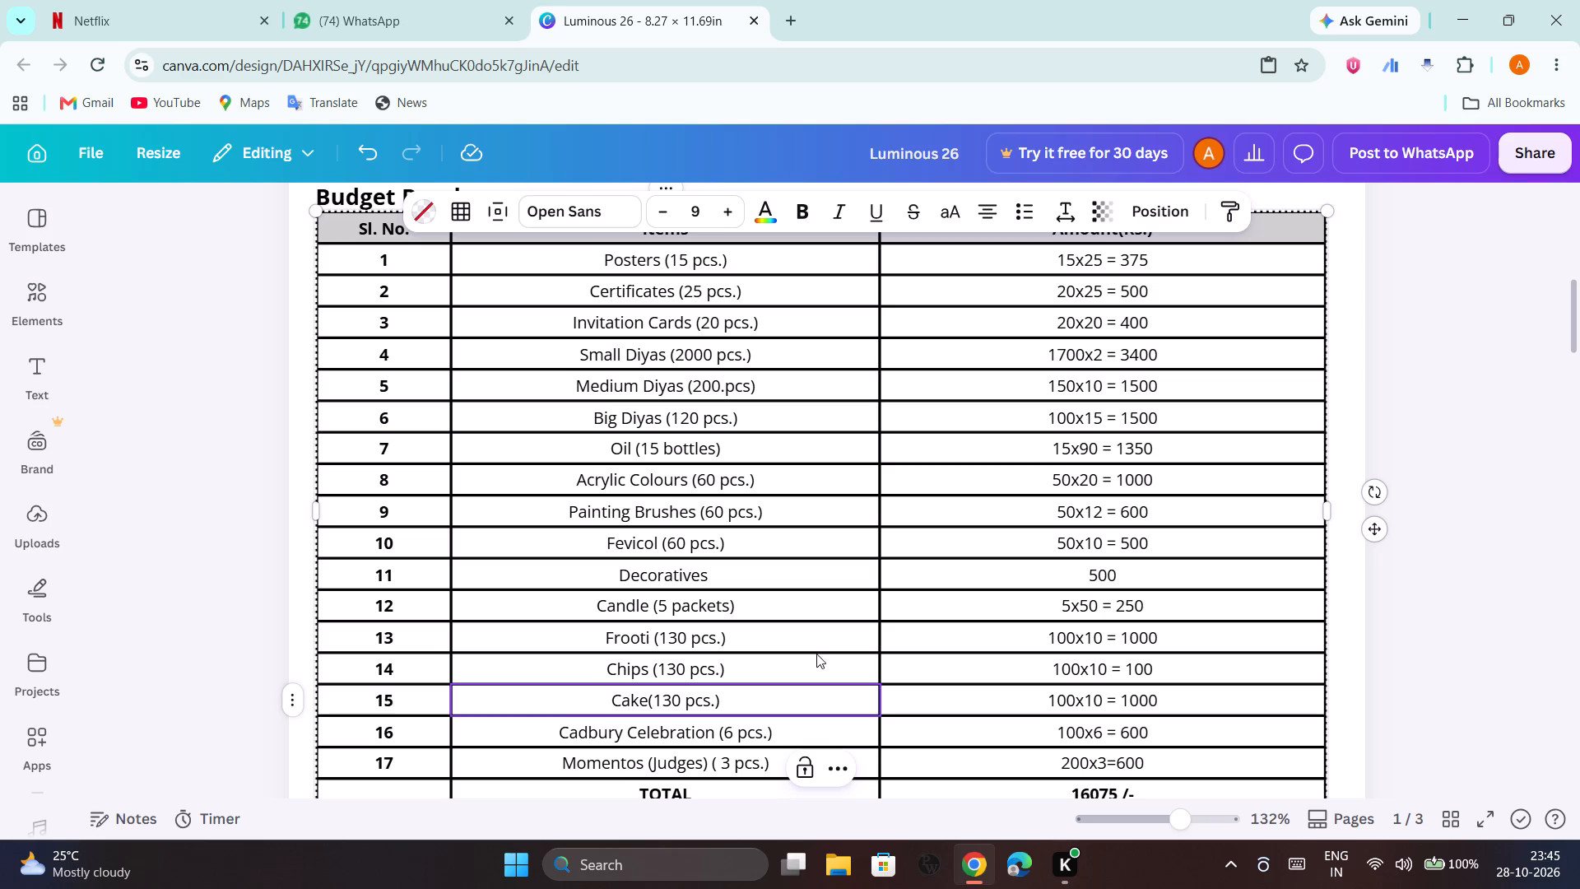
Update the Certificates entry in the Budget Breakup table's Amount column to 25x25 = 625.
scroll(1085, 517, "up", 2)
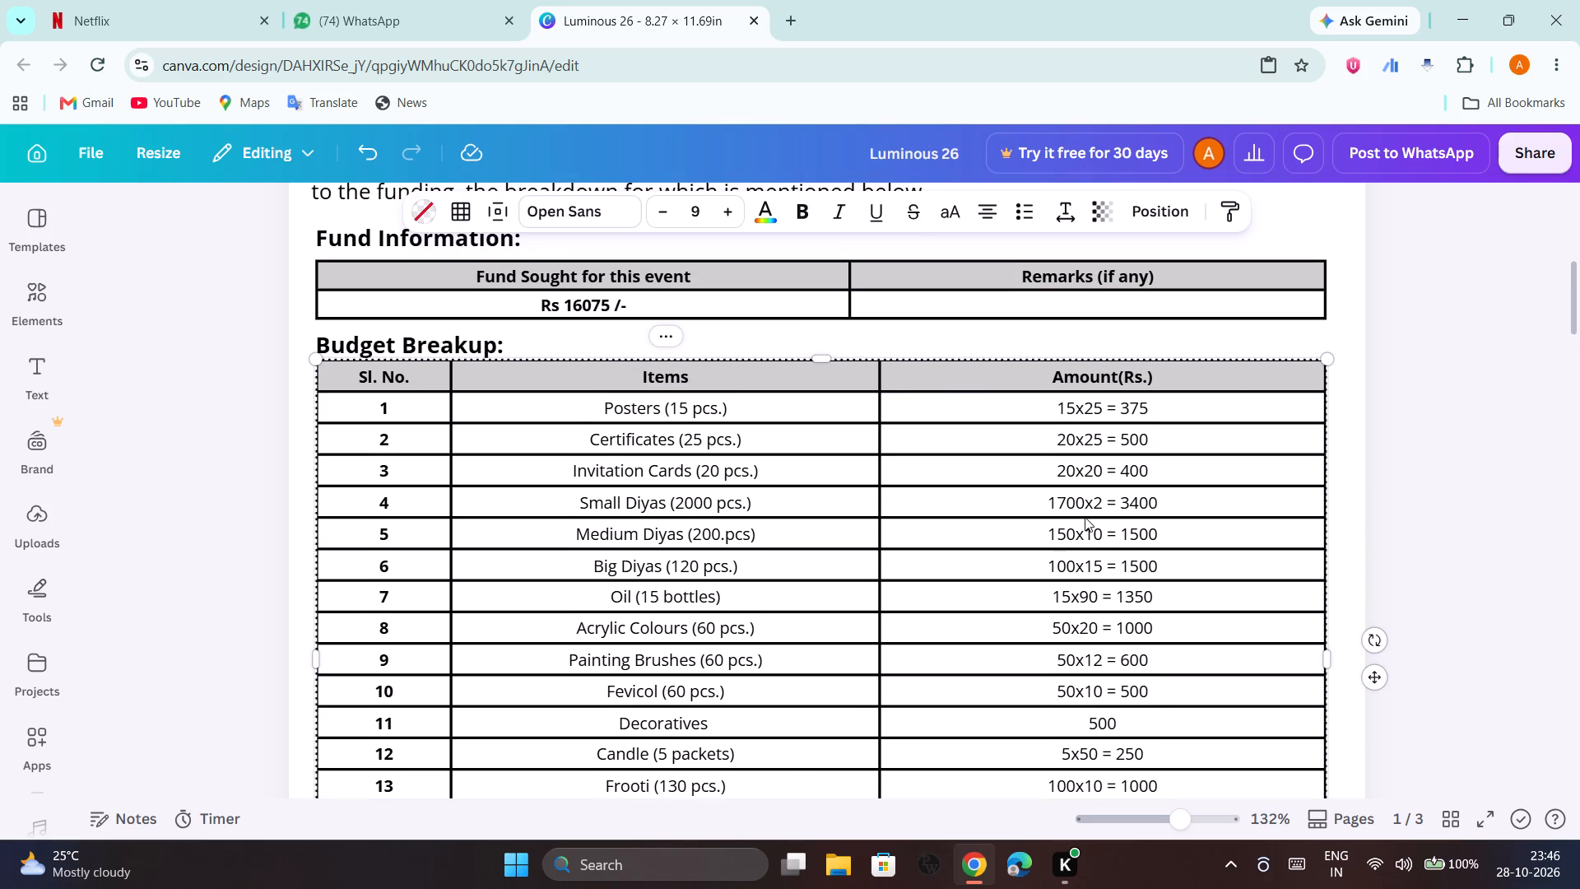
left_click(1078, 435)
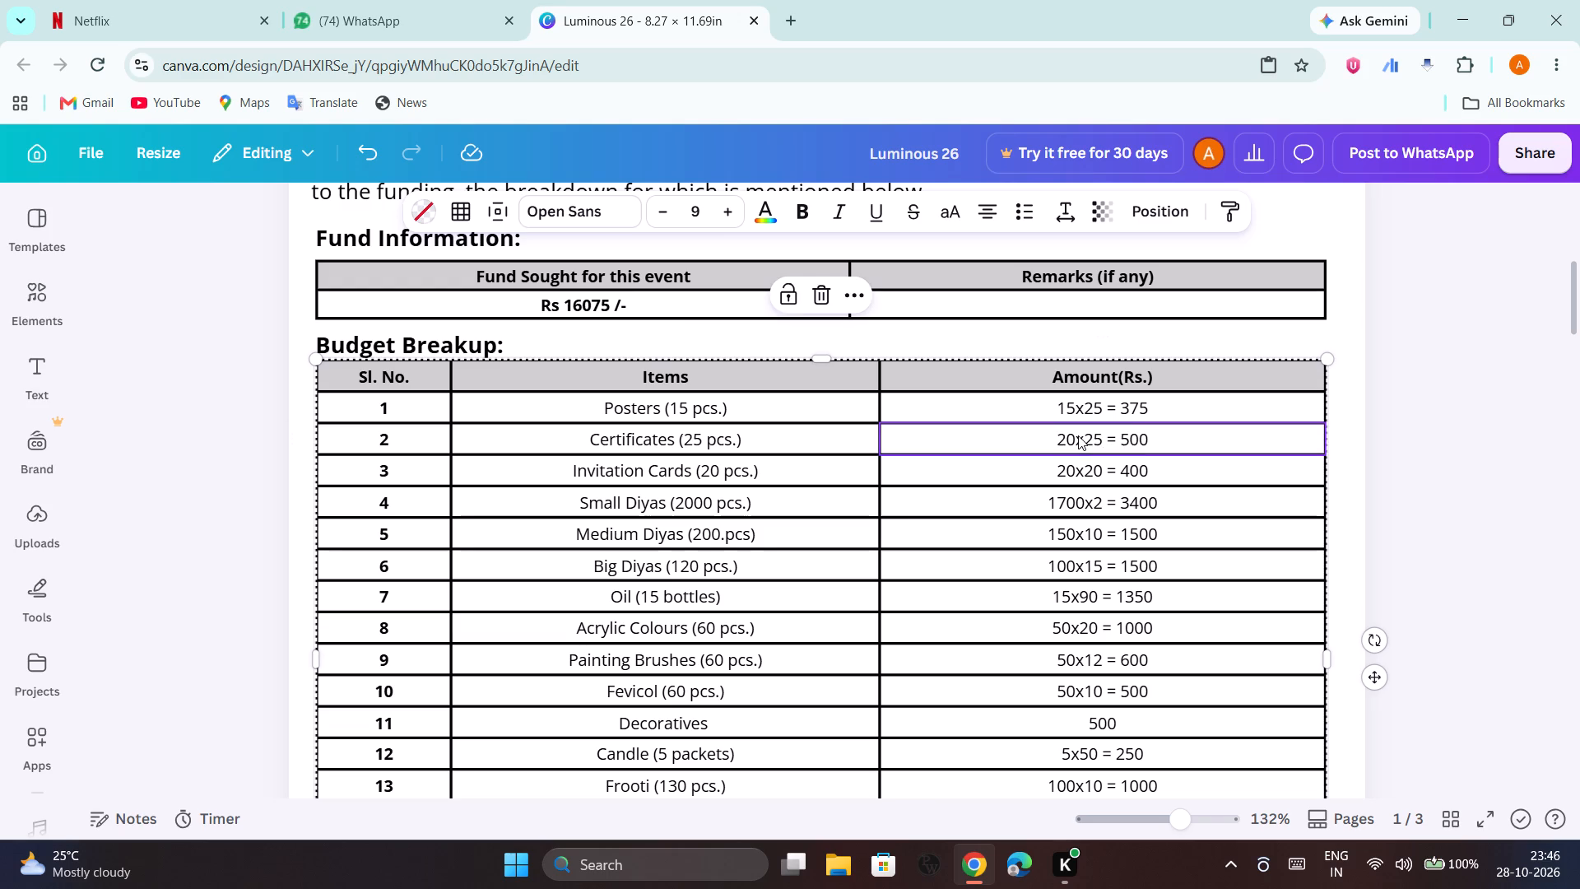
left_click(1078, 435)
left_click(1071, 444)
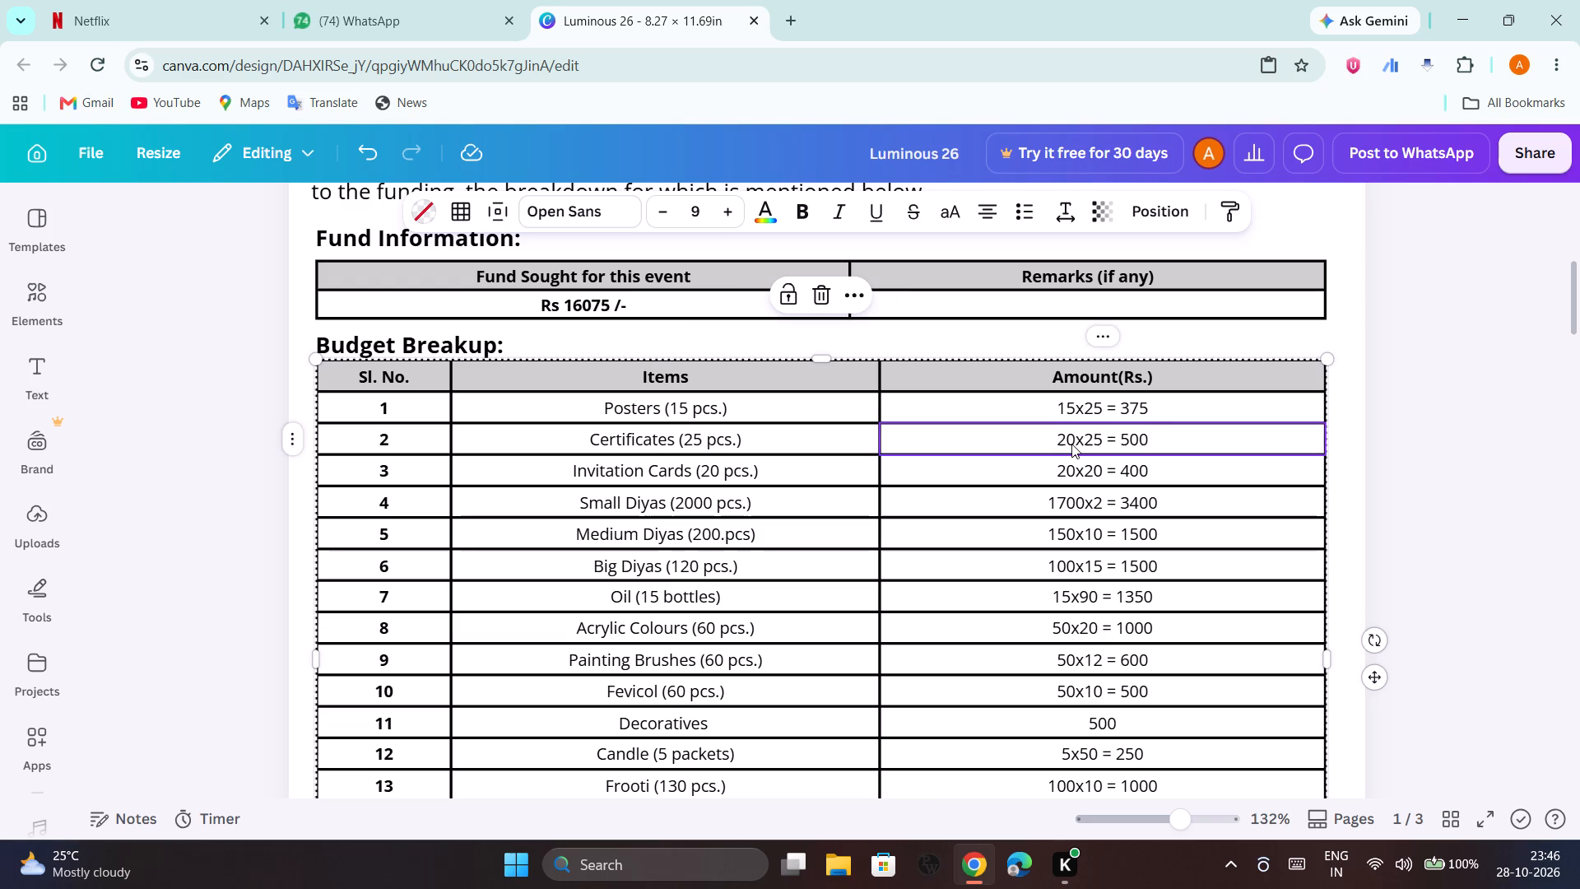
left_click(1073, 436)
left_click(1073, 436)
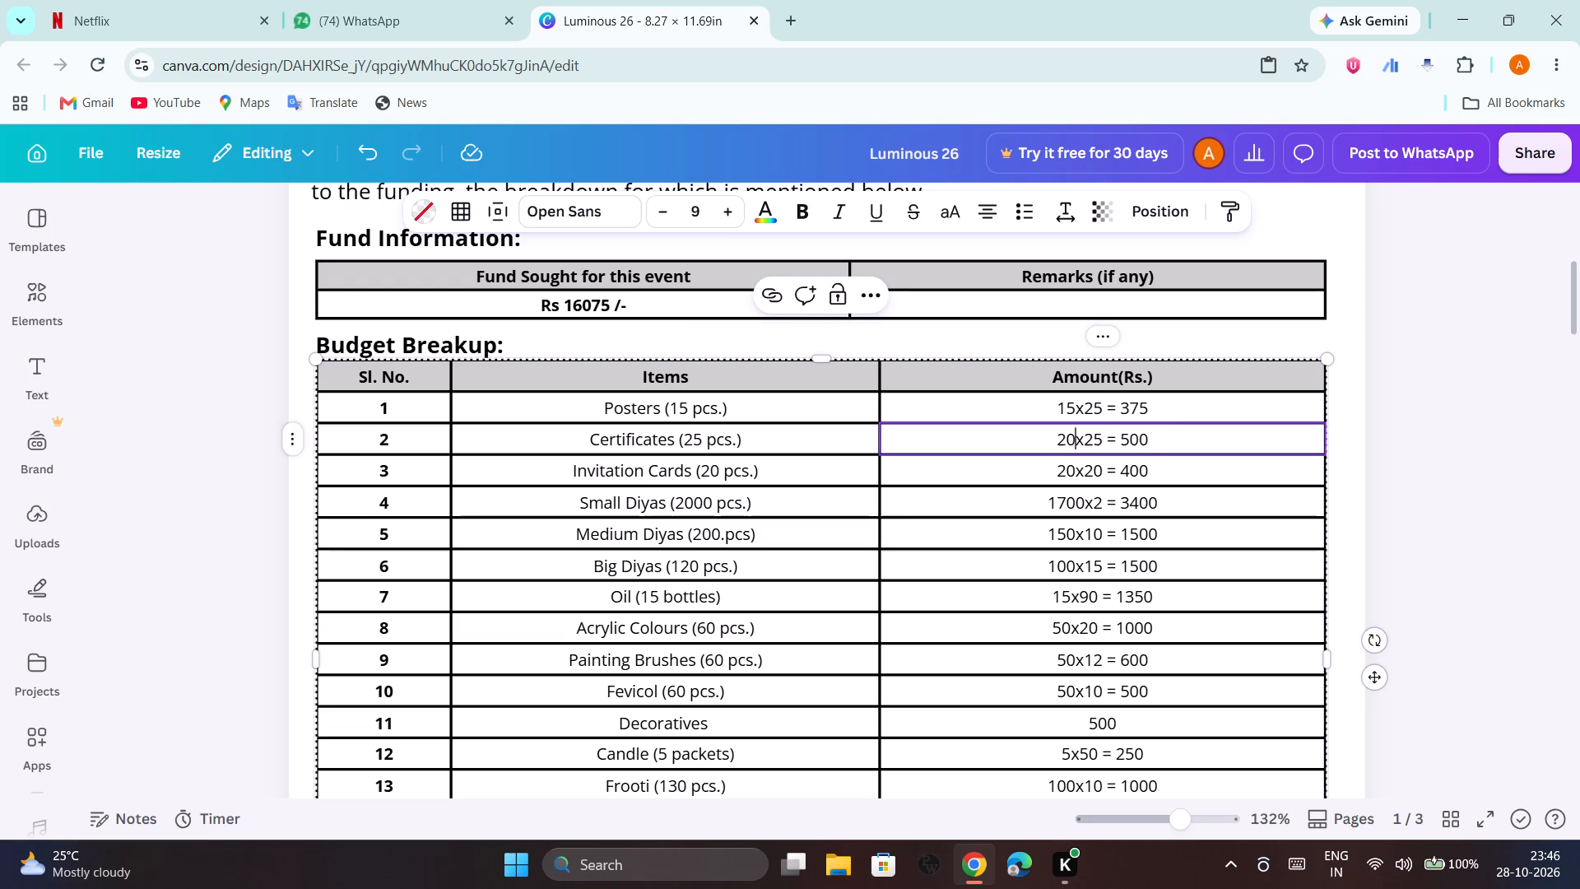
key("BackSpace")
key("5")
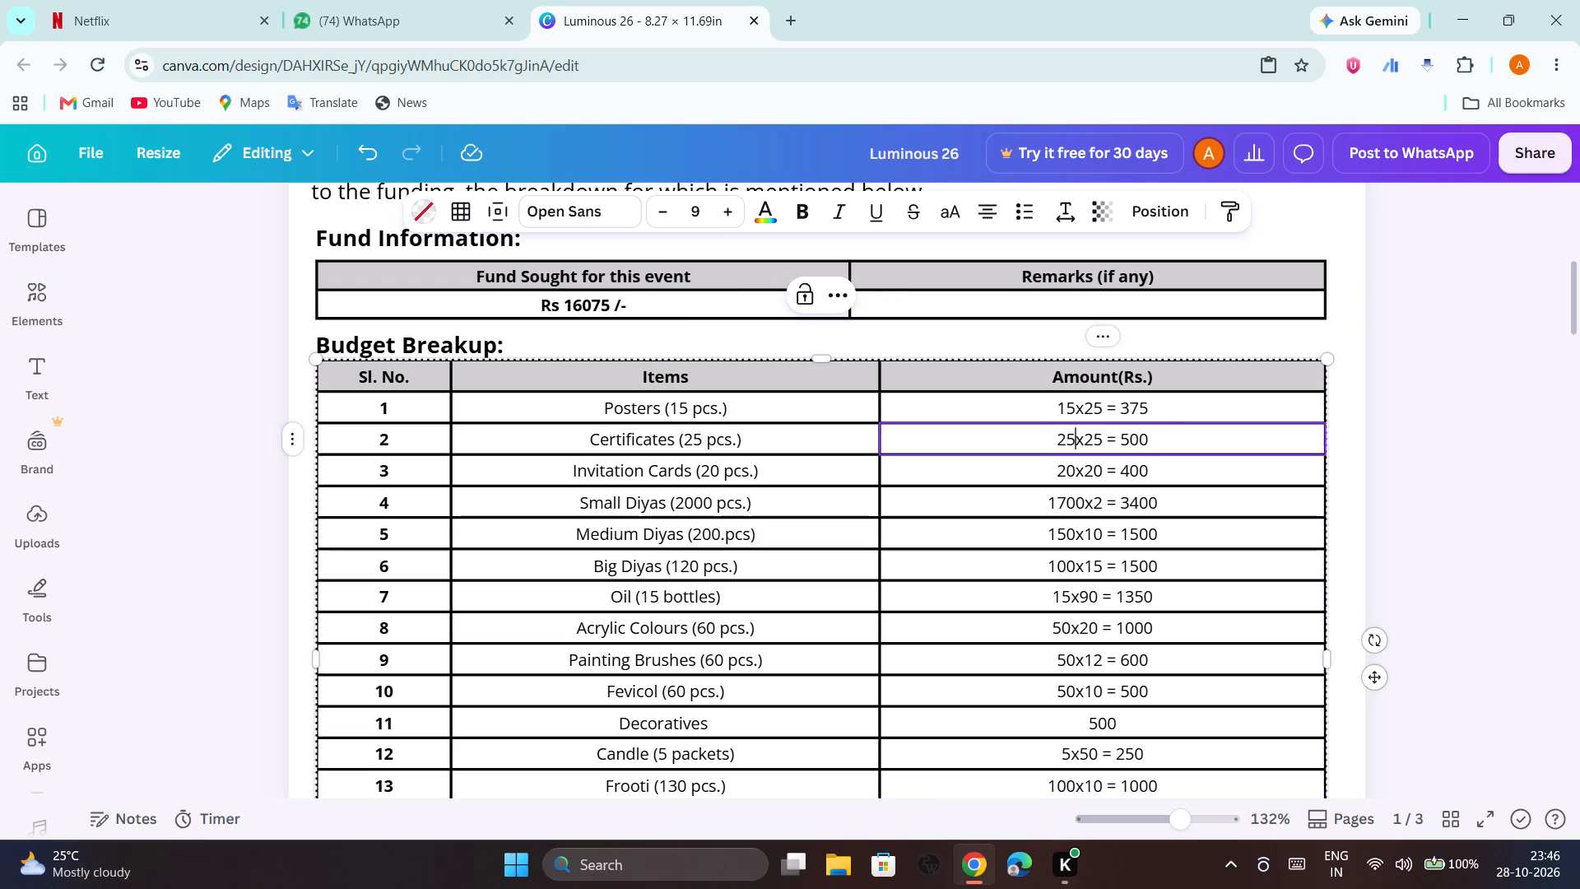
left_click(1144, 440)
key("BackSpace")
key("BackSpace")
key("BackSpace")
type("625")
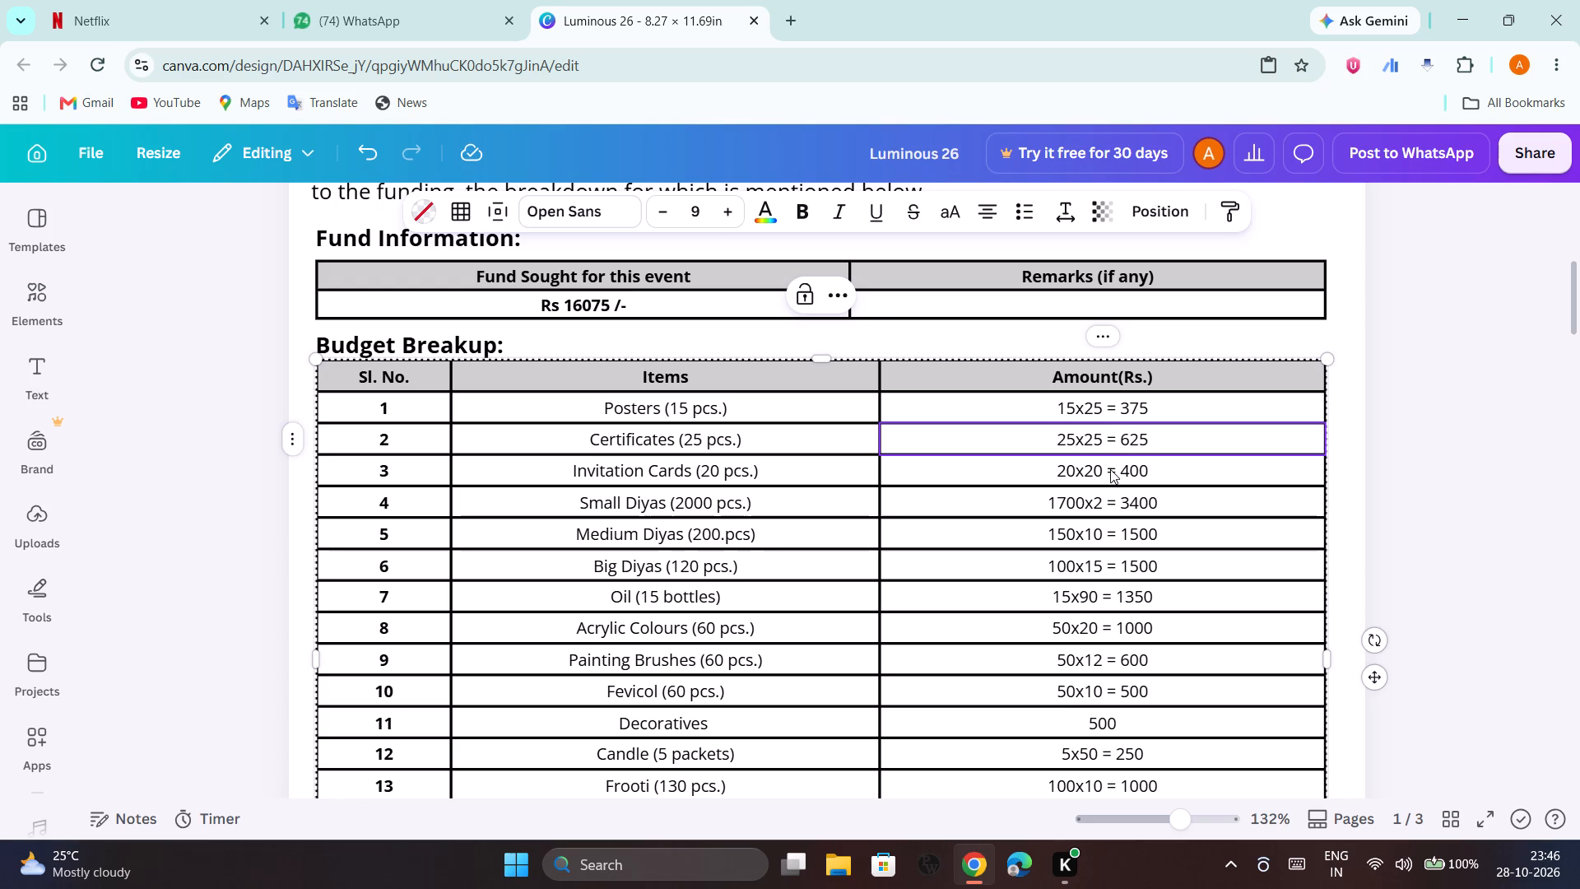
Update the Small Diyas entry in the Budget Breakup table's Amount column to 2000x2 = 4000.
left_click(1070, 507)
double_click(1063, 507)
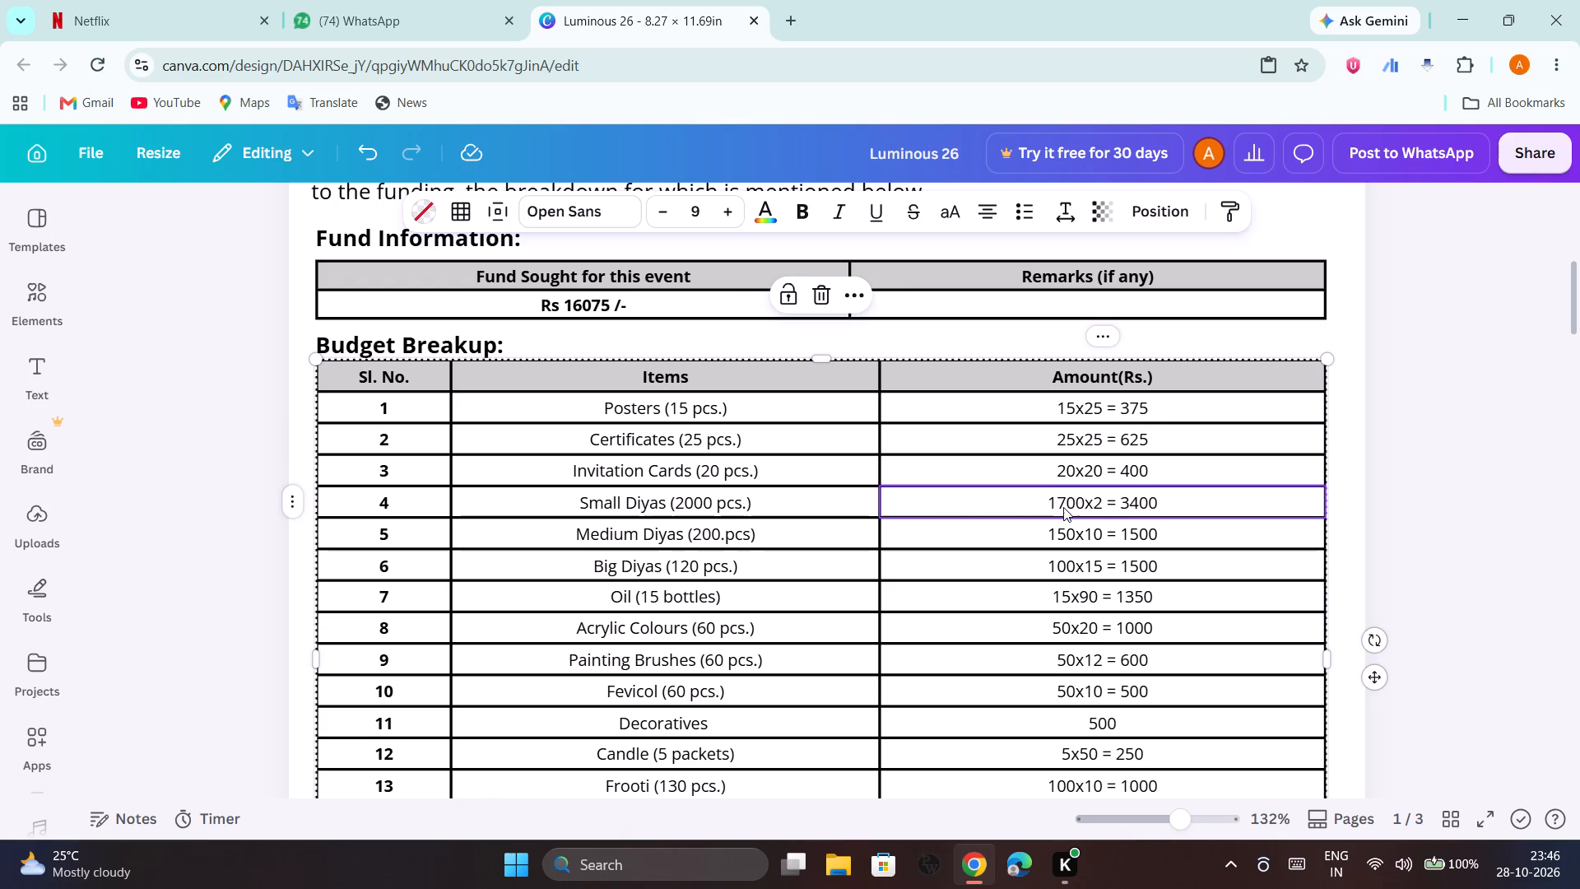
triple_click(1063, 507)
left_click(1063, 500)
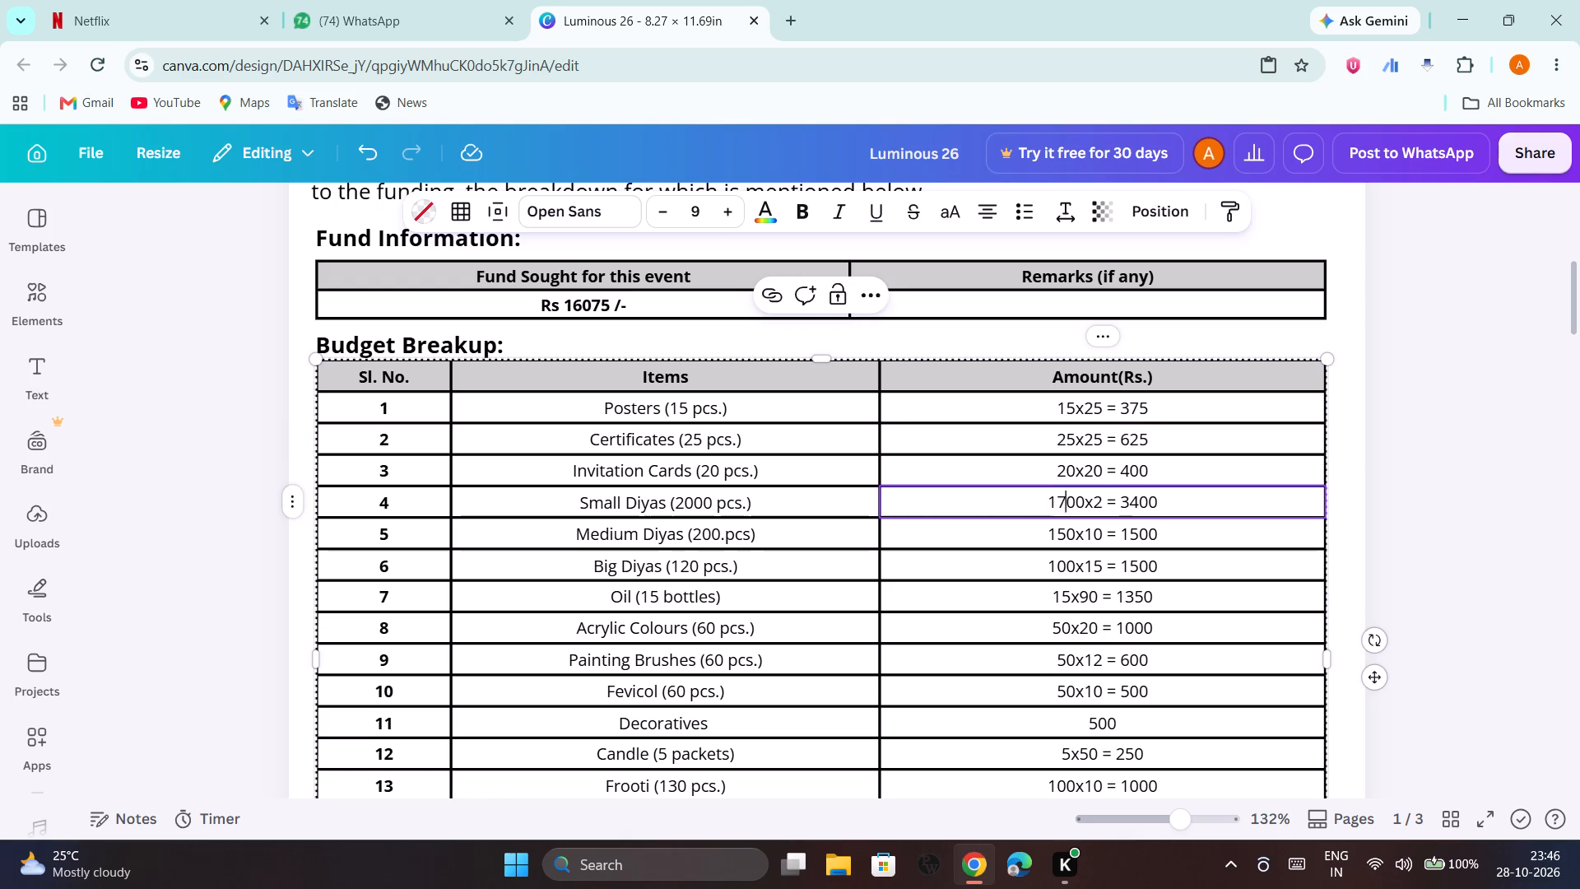
key("BackSpace")
key("BackSpace")
type("20")
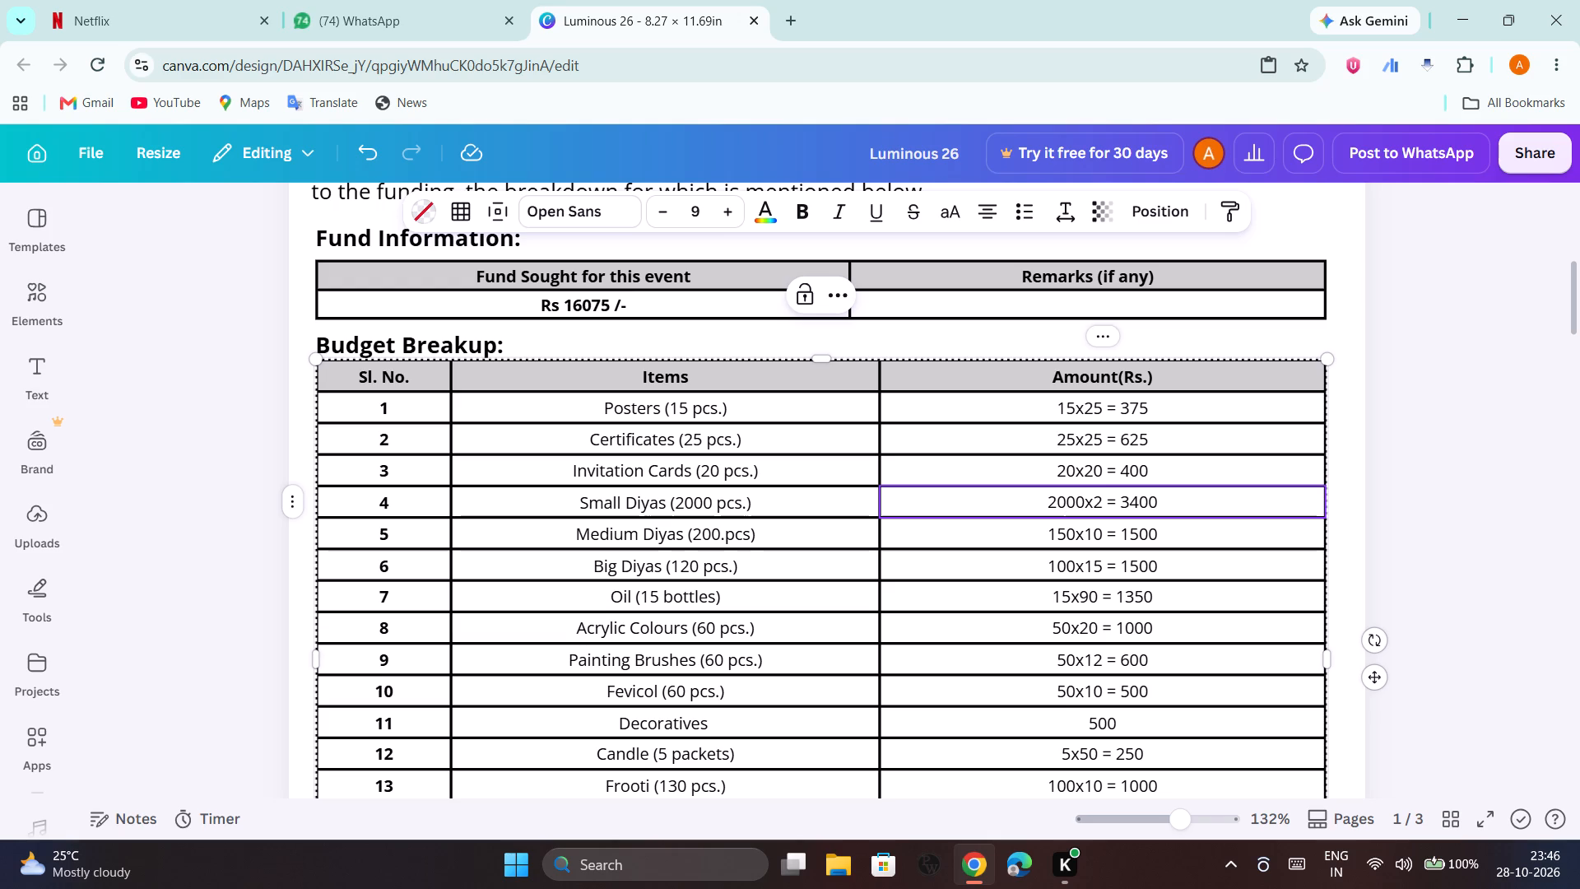
left_click(1132, 503)
key("BackSpace")
key("Right")
key("0")
Update the Medium Diyas entry in the Budget Breakup table's Amount column to 200x10 = 2000.
left_click(1136, 533)
left_click(1136, 533)
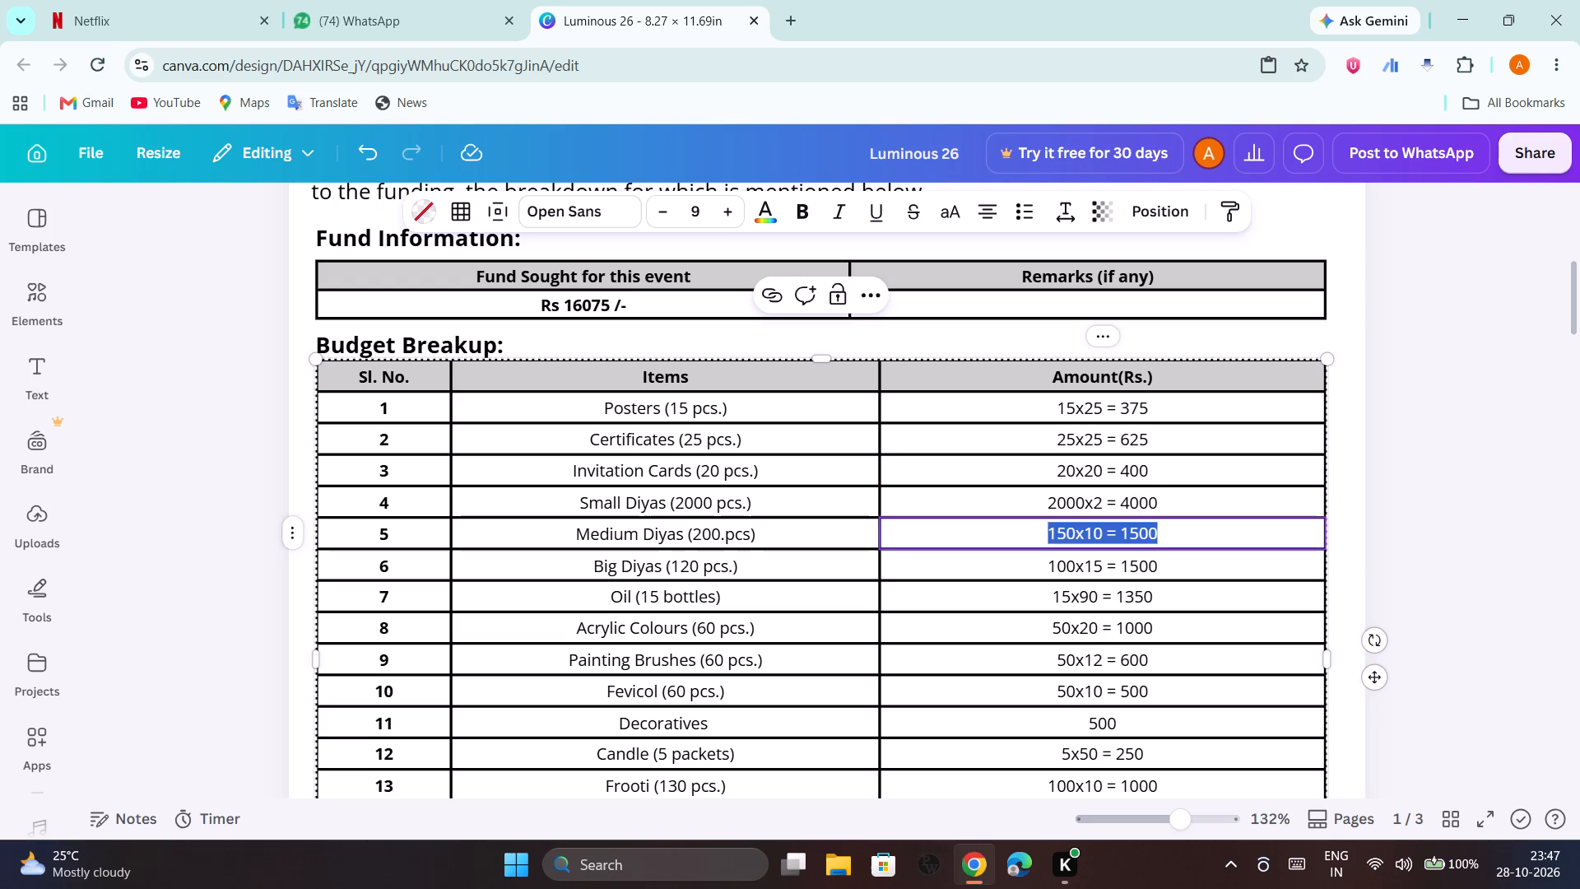
left_click(1136, 533)
key("BackSpace")
key("BackSpace")
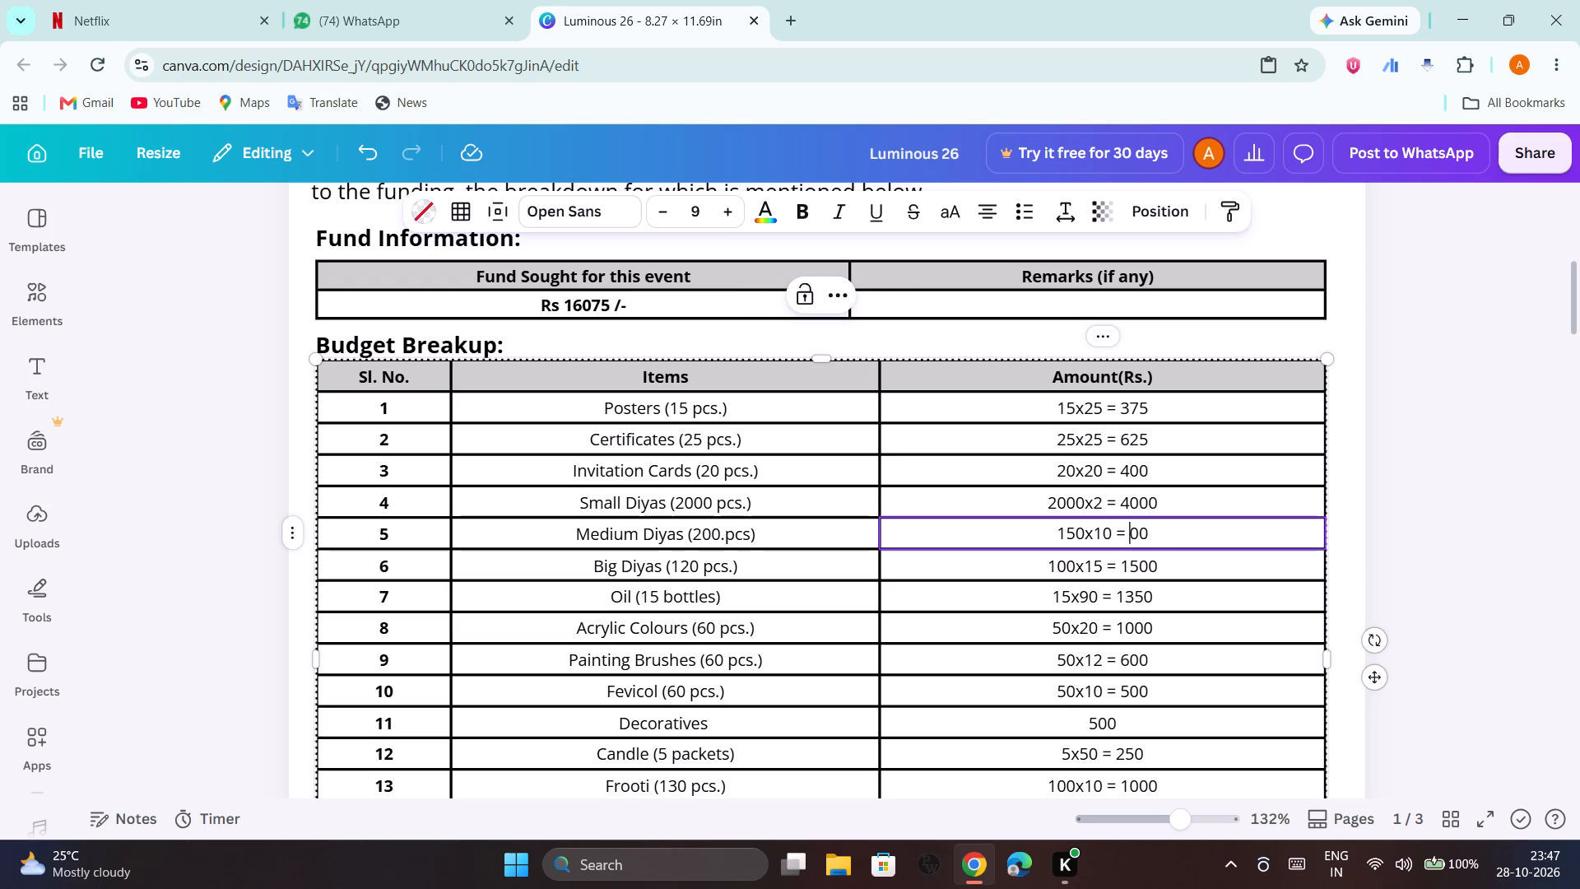
type("20")
left_click(1068, 532)
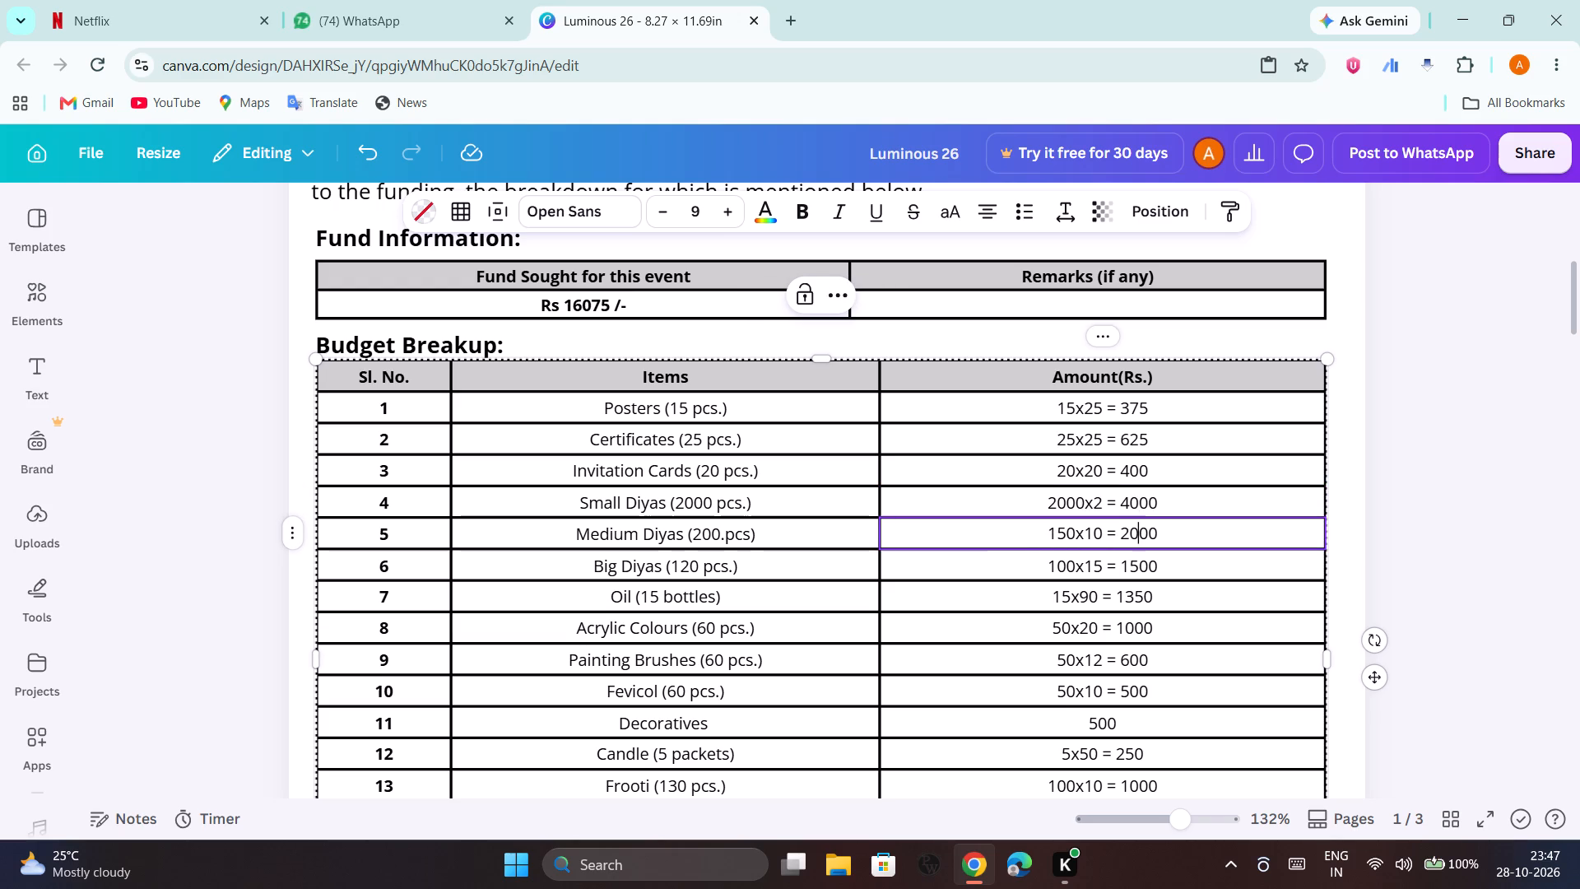
key("BackSpace")
key("BackSpace")
type("20")
Update the Big Diyas entry in the Budget Breakup table's Amount column to 120x15 = 1800.
left_click(1068, 567)
left_click(1068, 567)
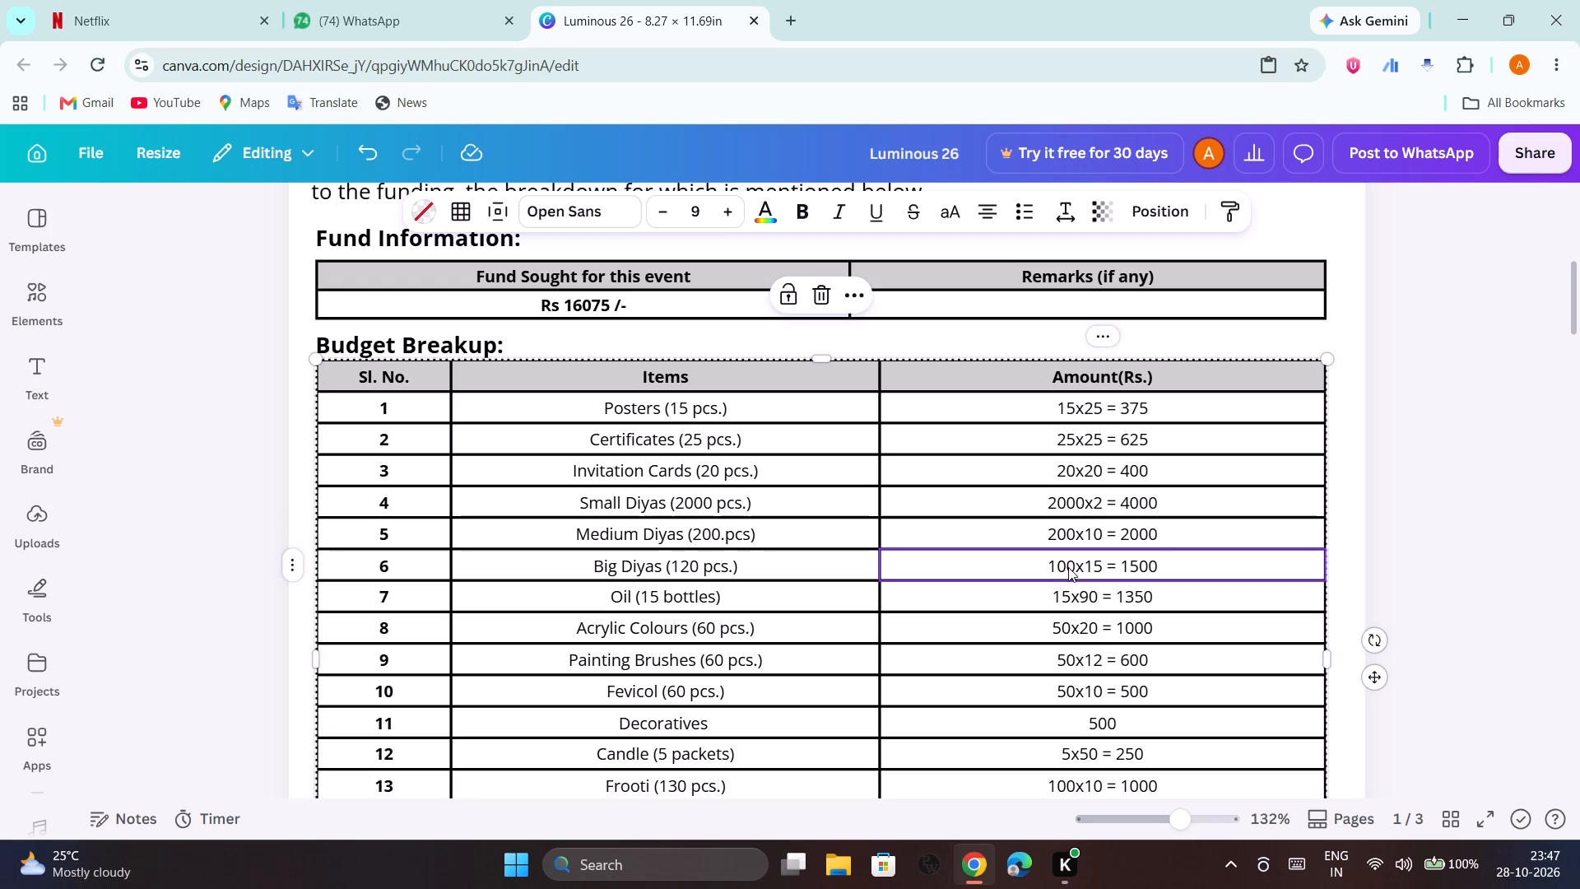
left_click(1068, 567)
key("BackSpace")
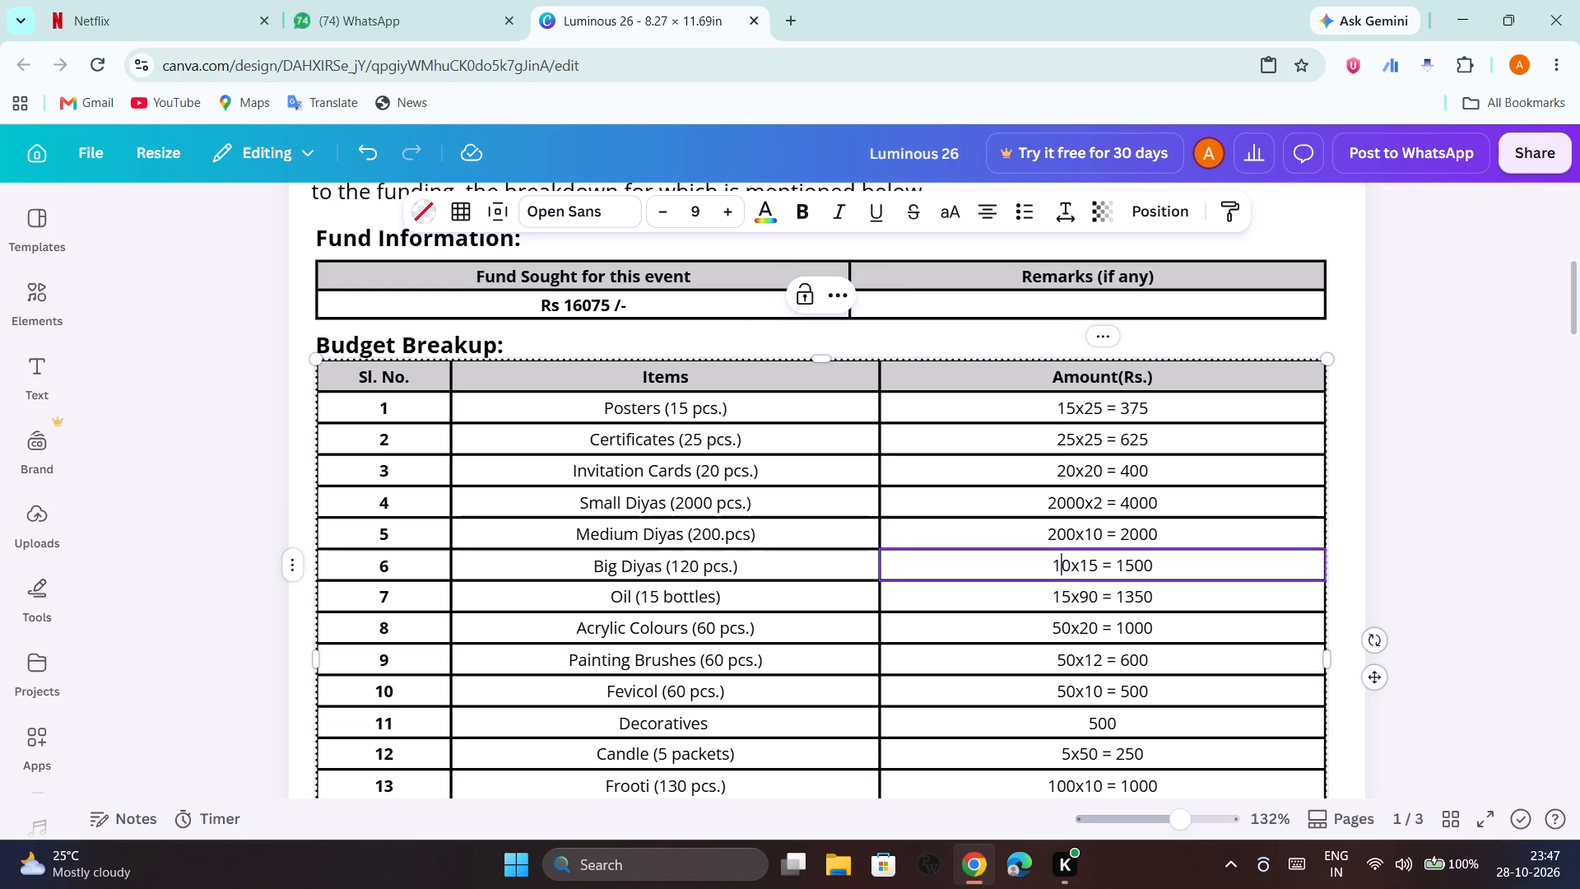
key("2")
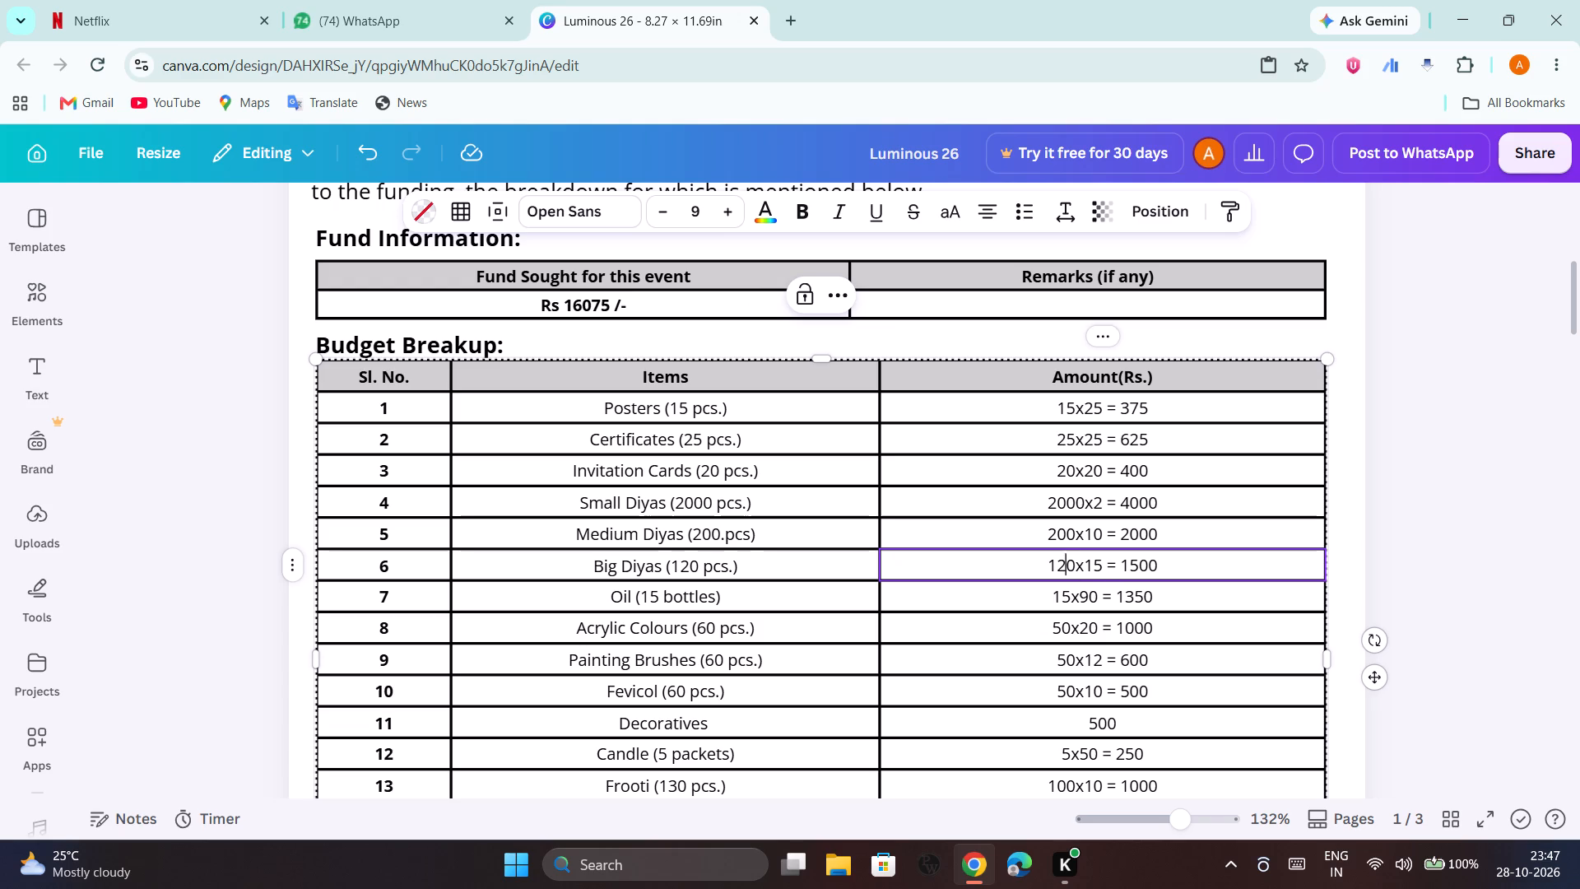
left_click(1138, 567)
key("BackSpace")
key("8")
left_click(1058, 625)
left_click(1058, 625)
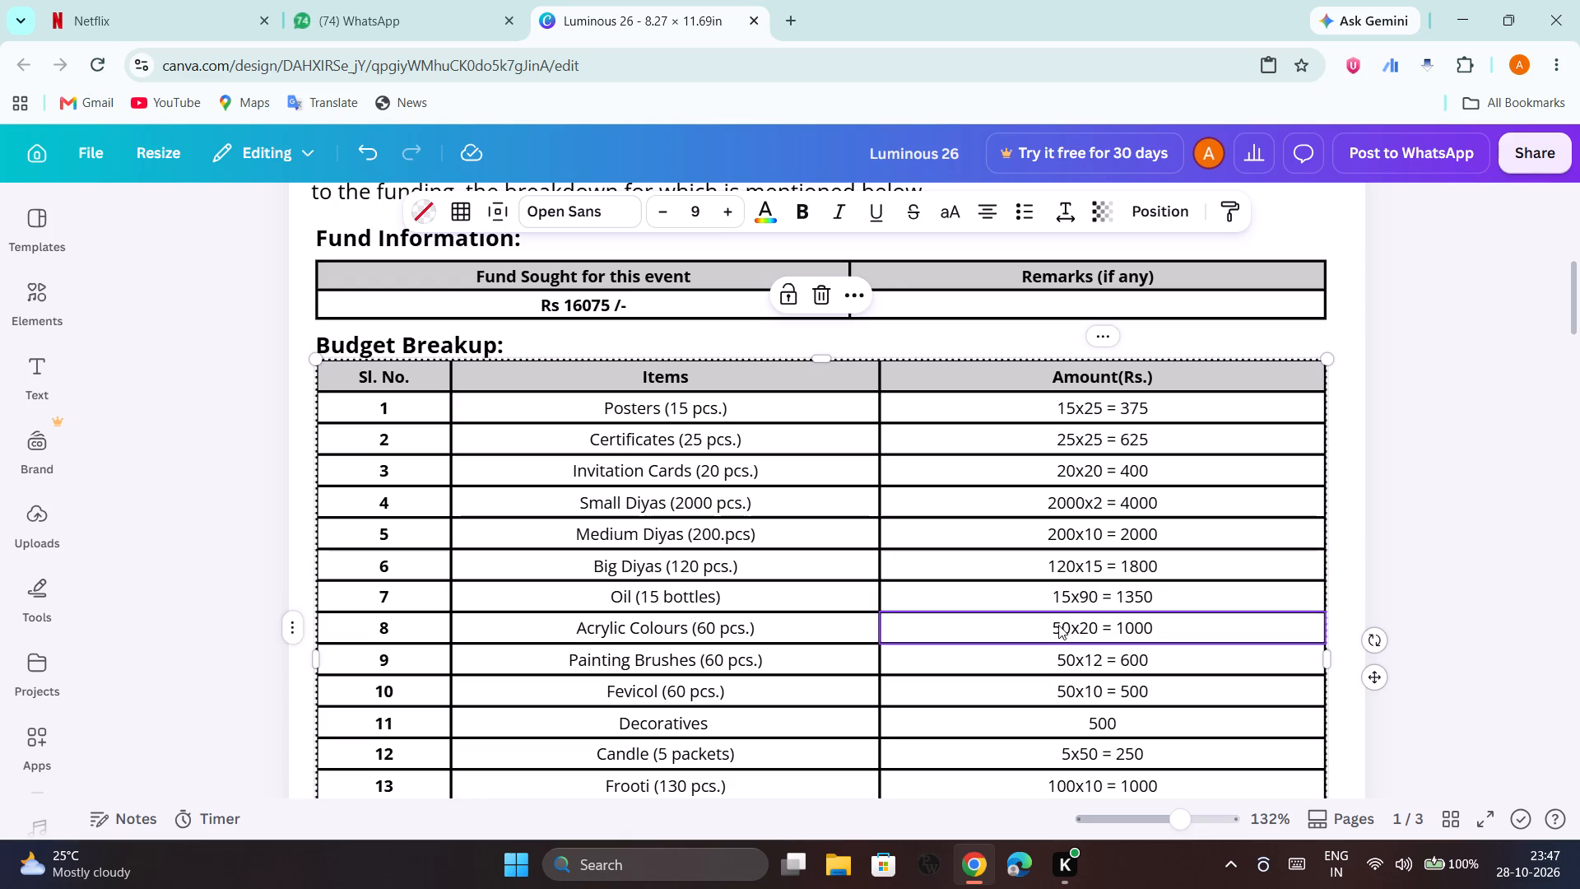
left_click(1058, 625)
key("BackSpace")
key("6")
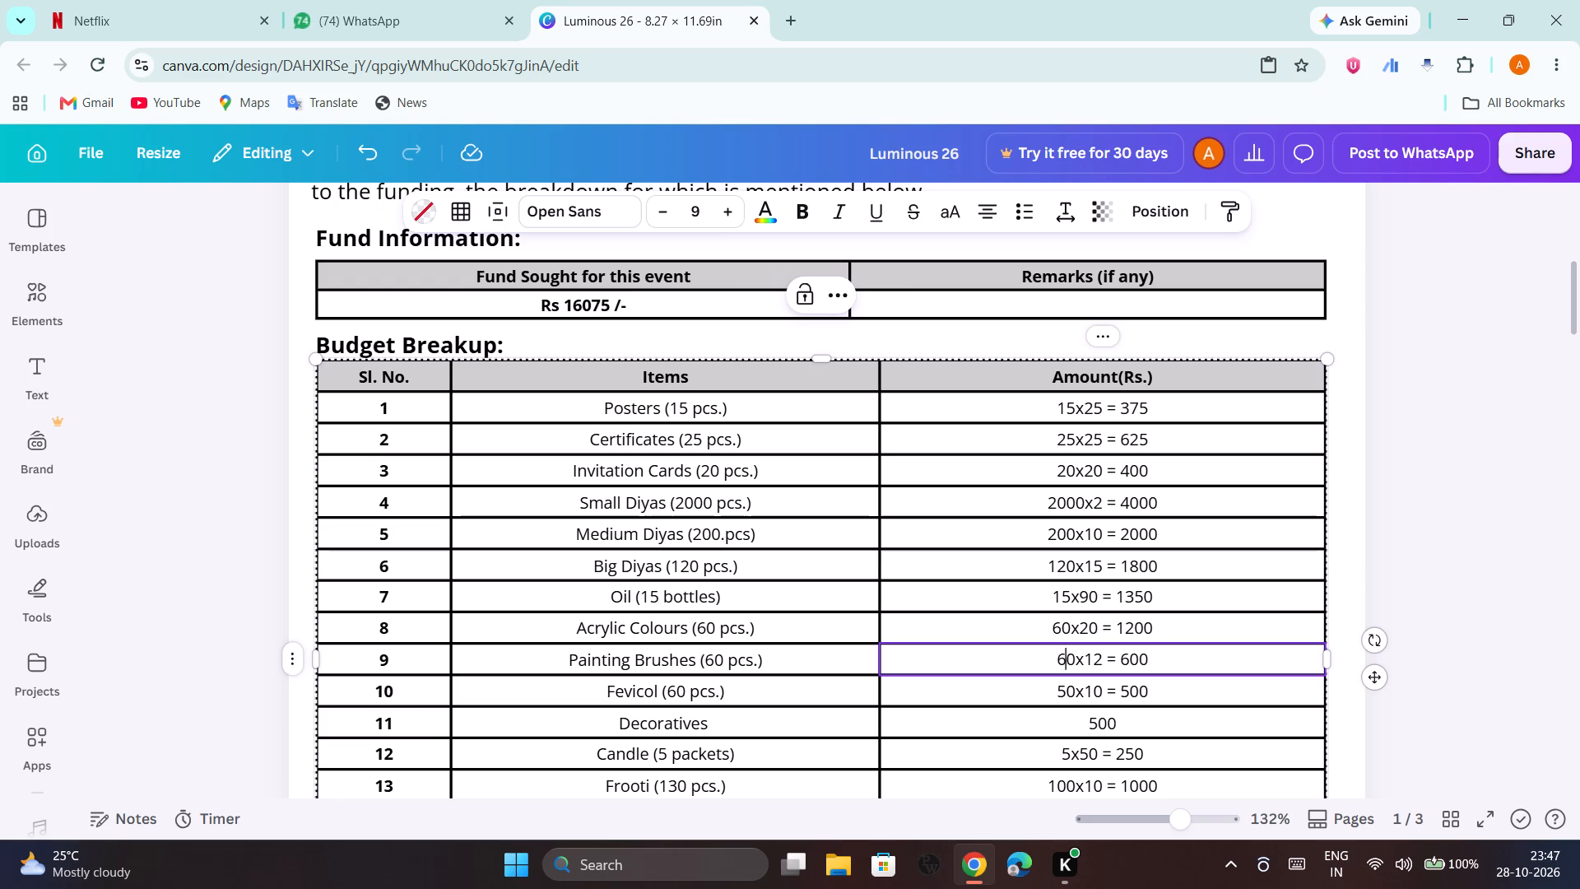
left_click(1127, 661)
key("BackSpace")
key("Right")
key("BackSpace")
key("8")
key("BackSpace")
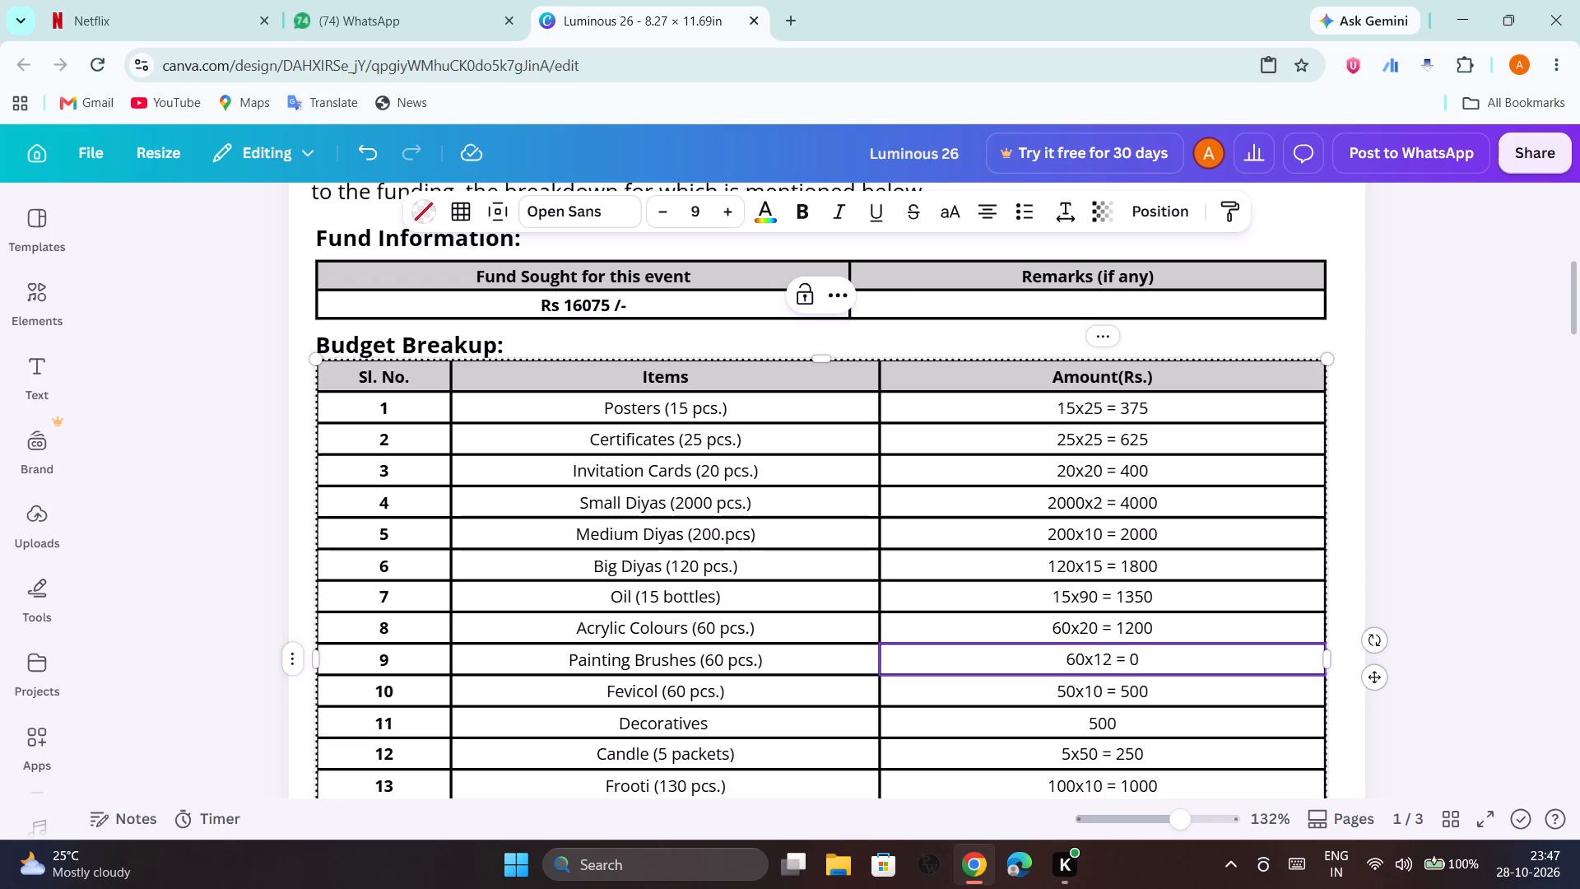
type("72")
left_click(1059, 659)
key("BackSpace")
key("BackSpace")
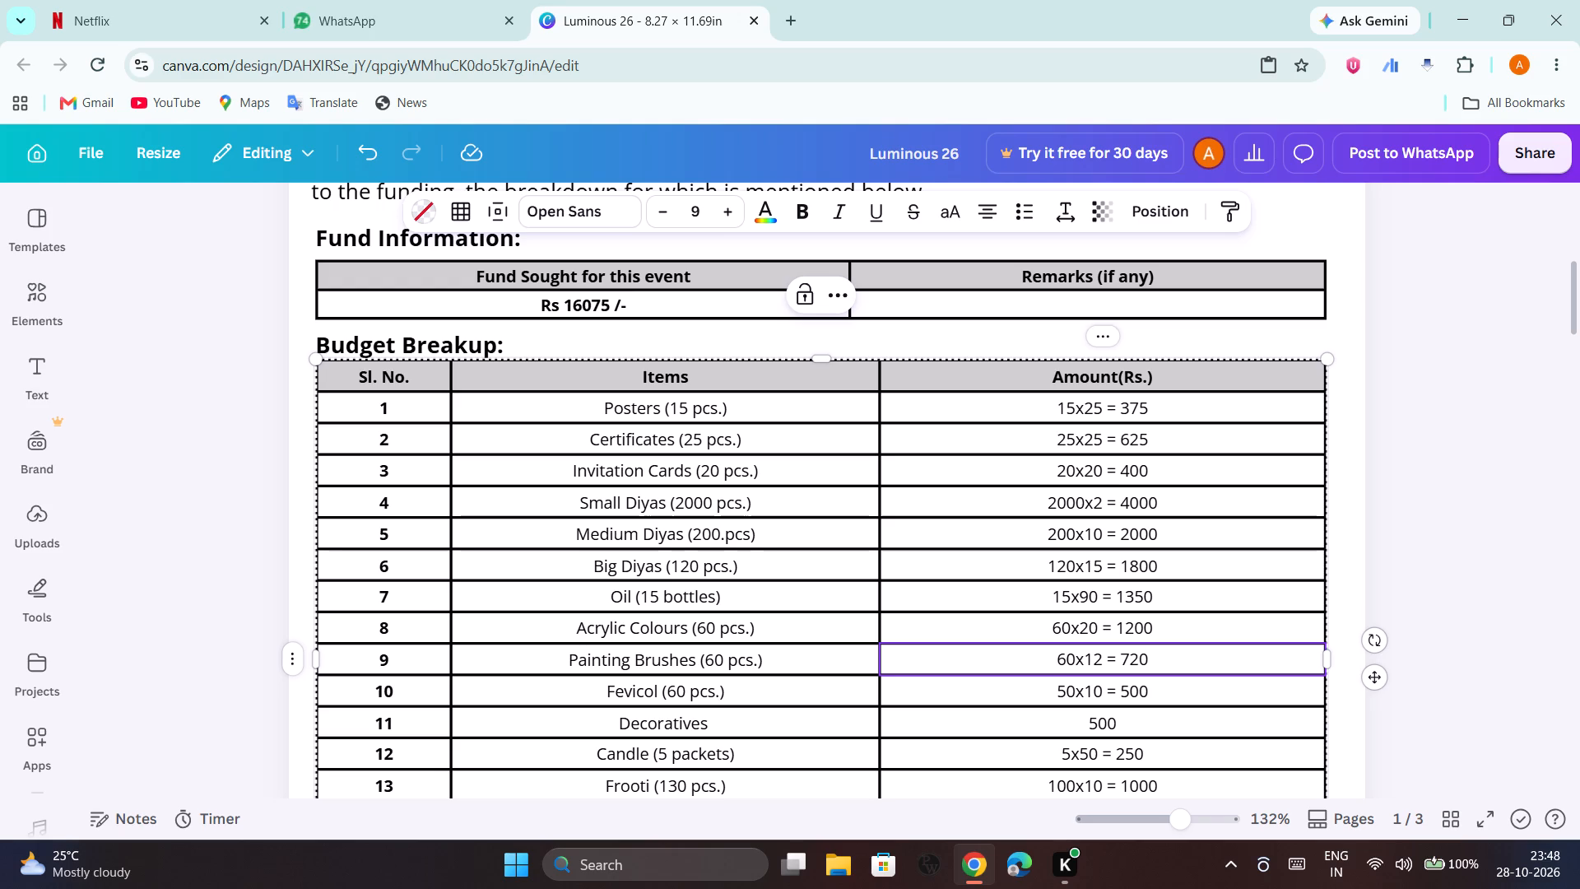
Update the Fevicol entry in the Budget Breakup table's Amount column to 60x10 = 600.
left_click(1065, 692)
left_click(1065, 692)
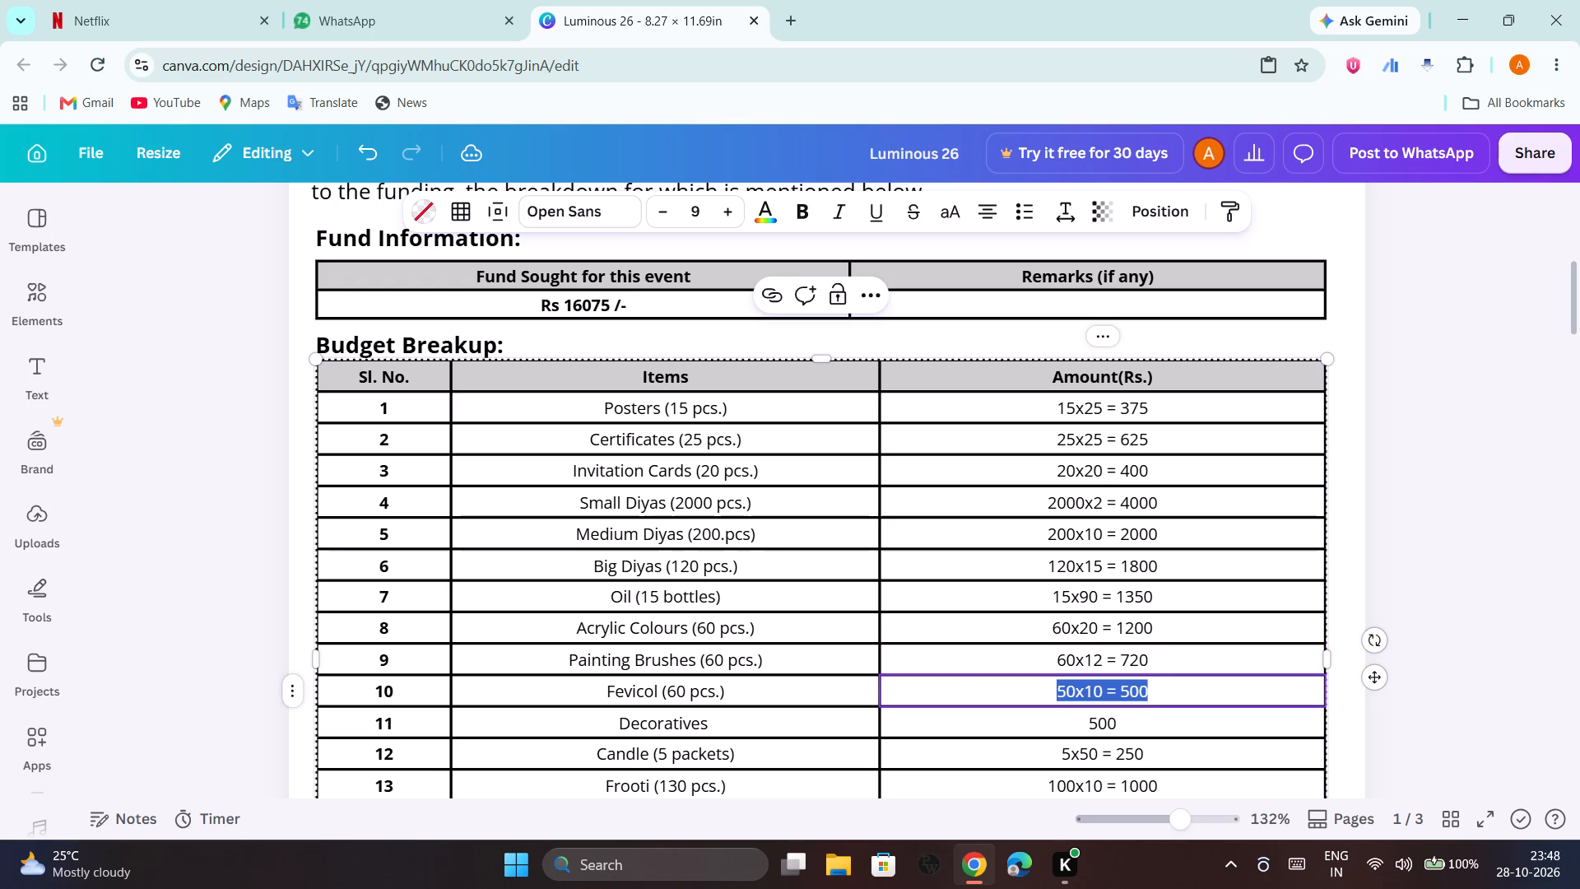
left_click(1065, 692)
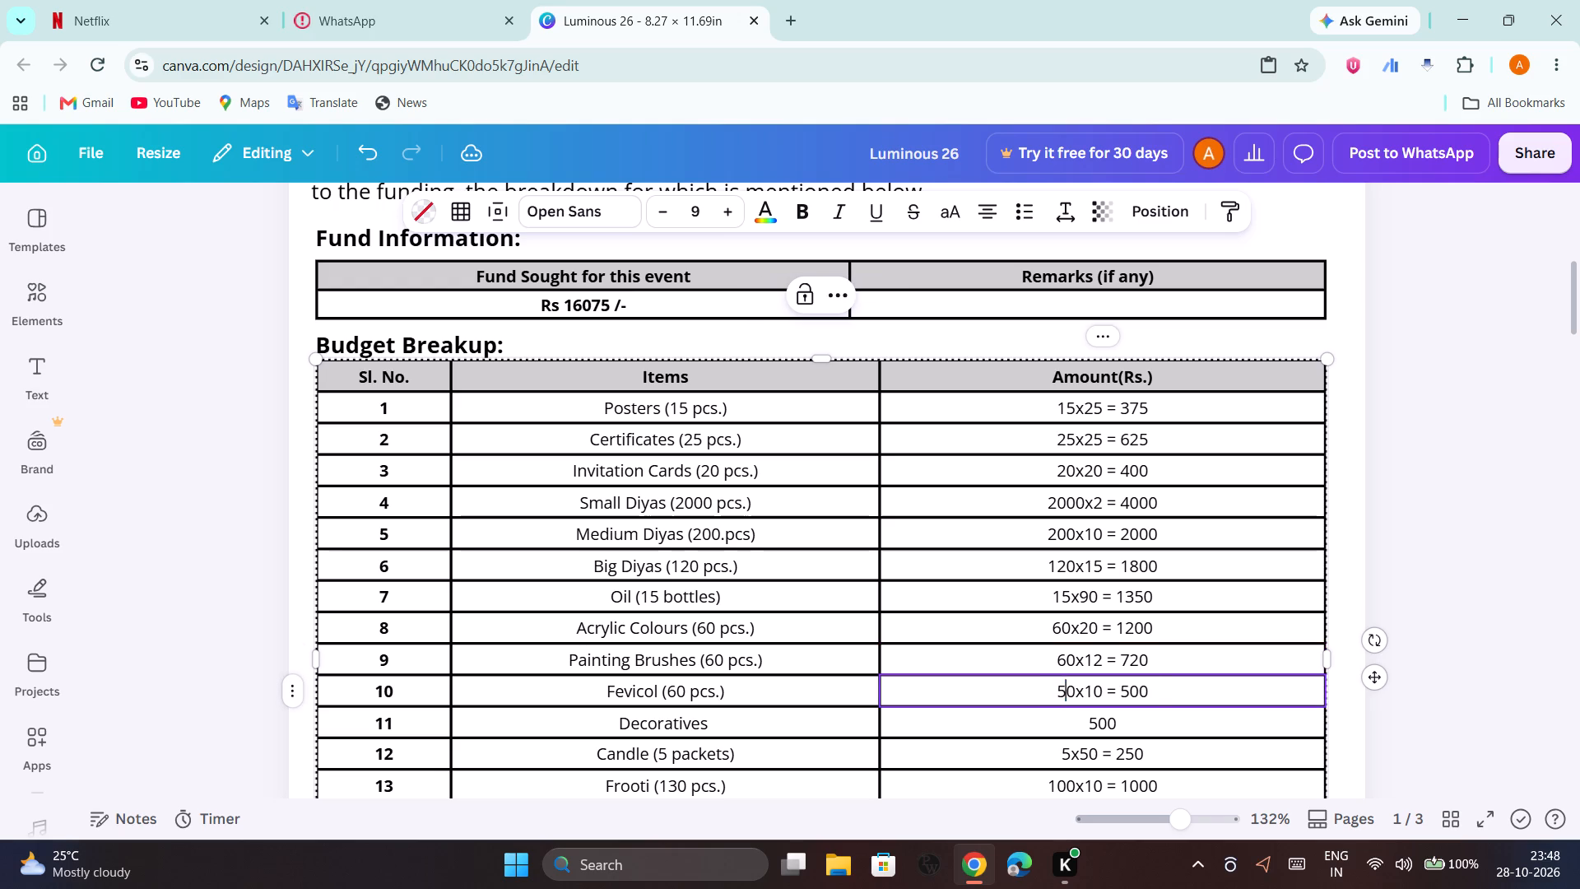
key("BackSpace")
key("6")
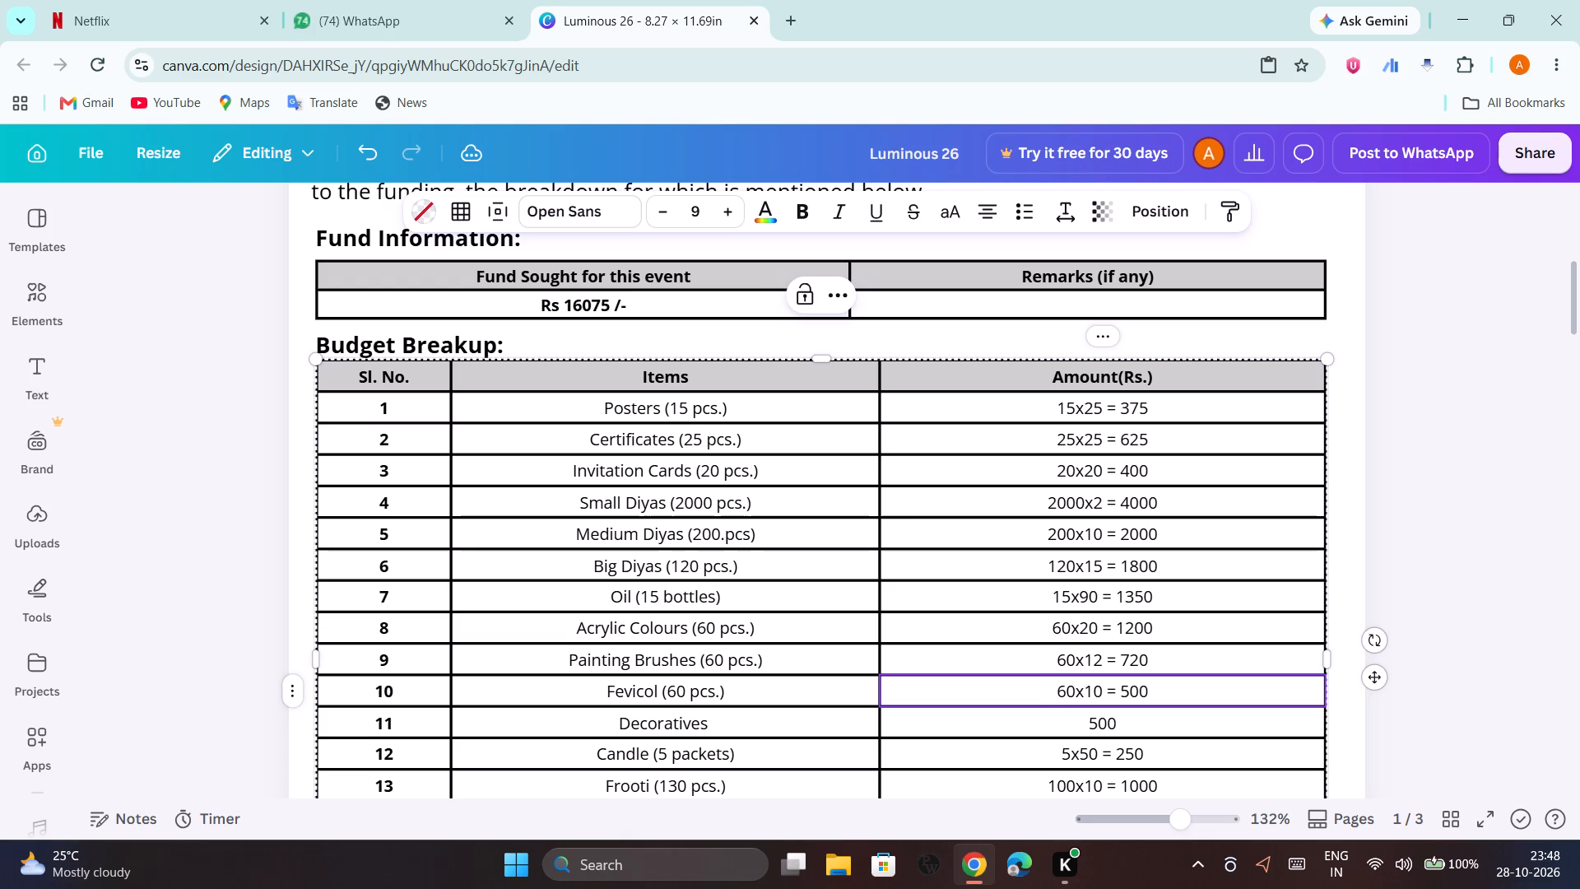
left_click(1130, 694)
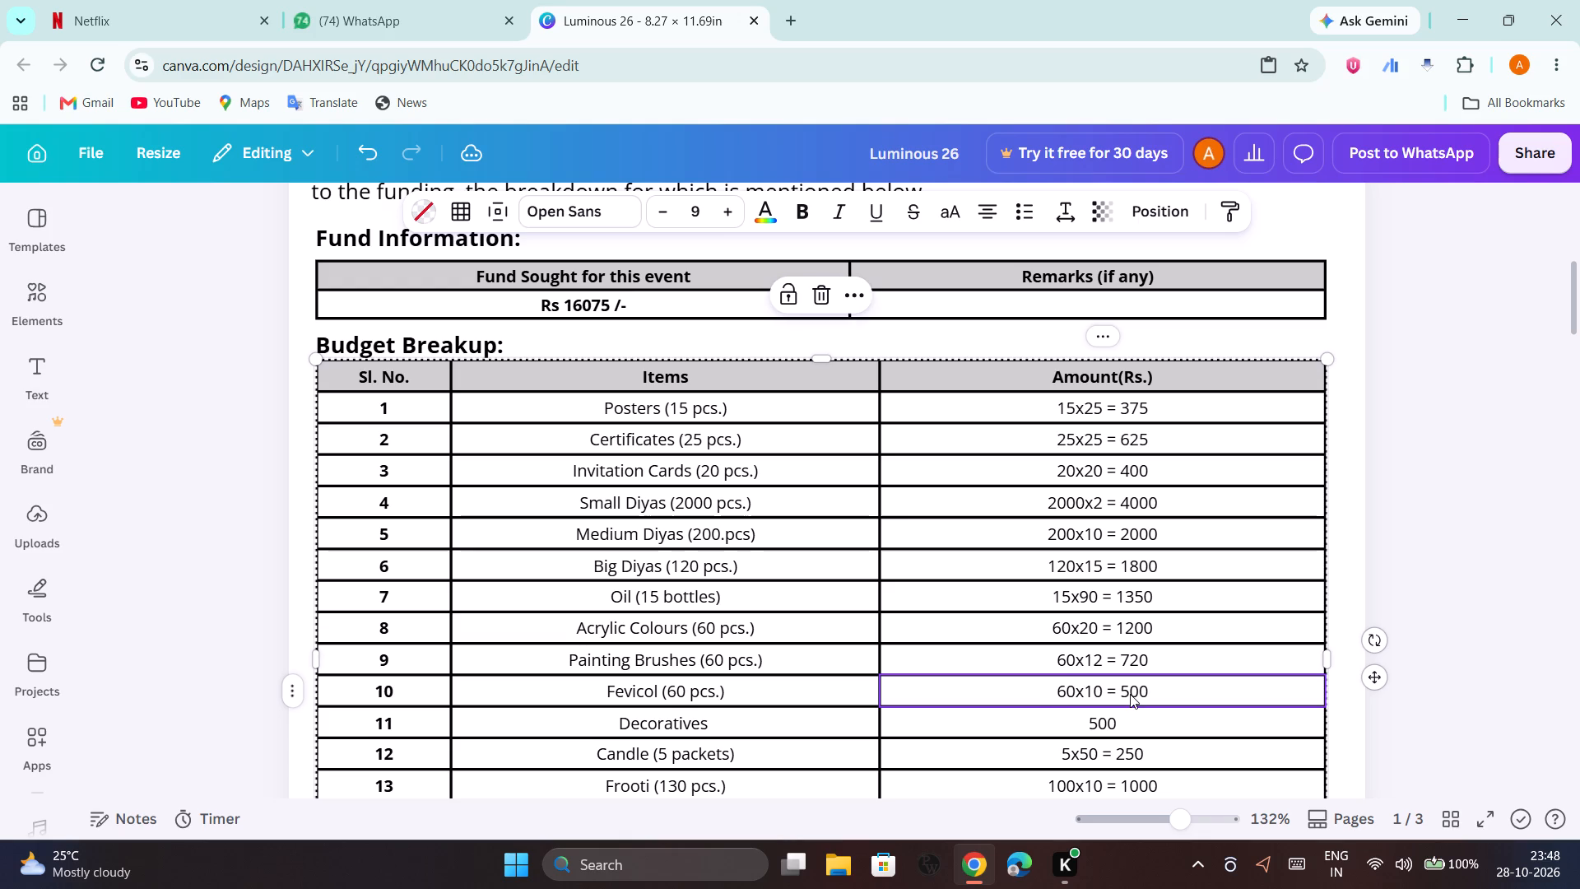
left_click(1128, 690)
left_click(1128, 690)
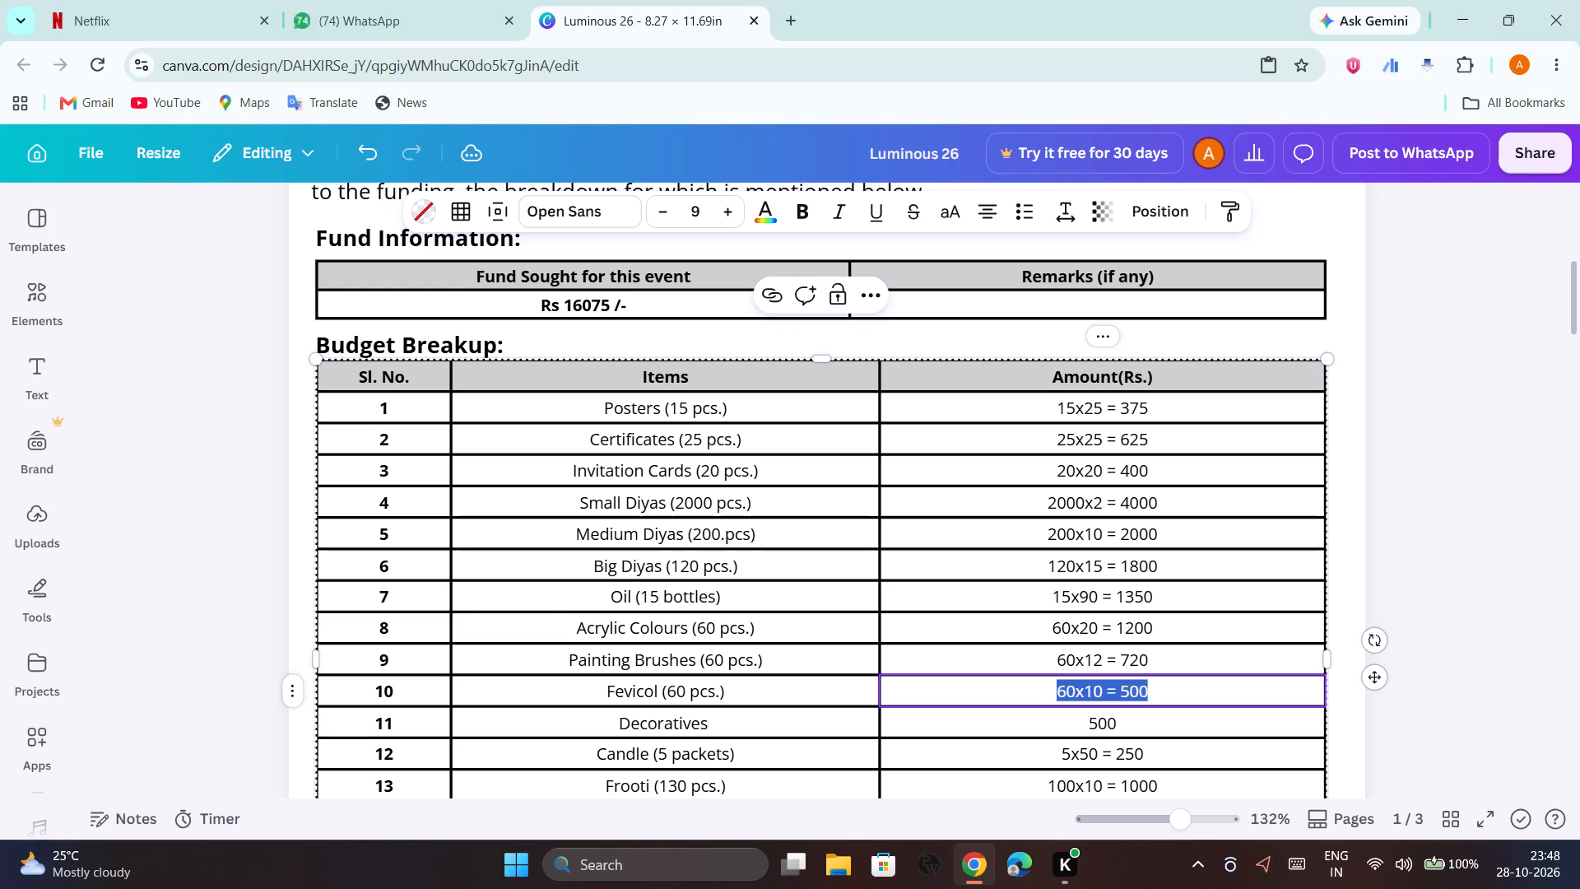
left_click(1128, 690)
key("BackSpace")
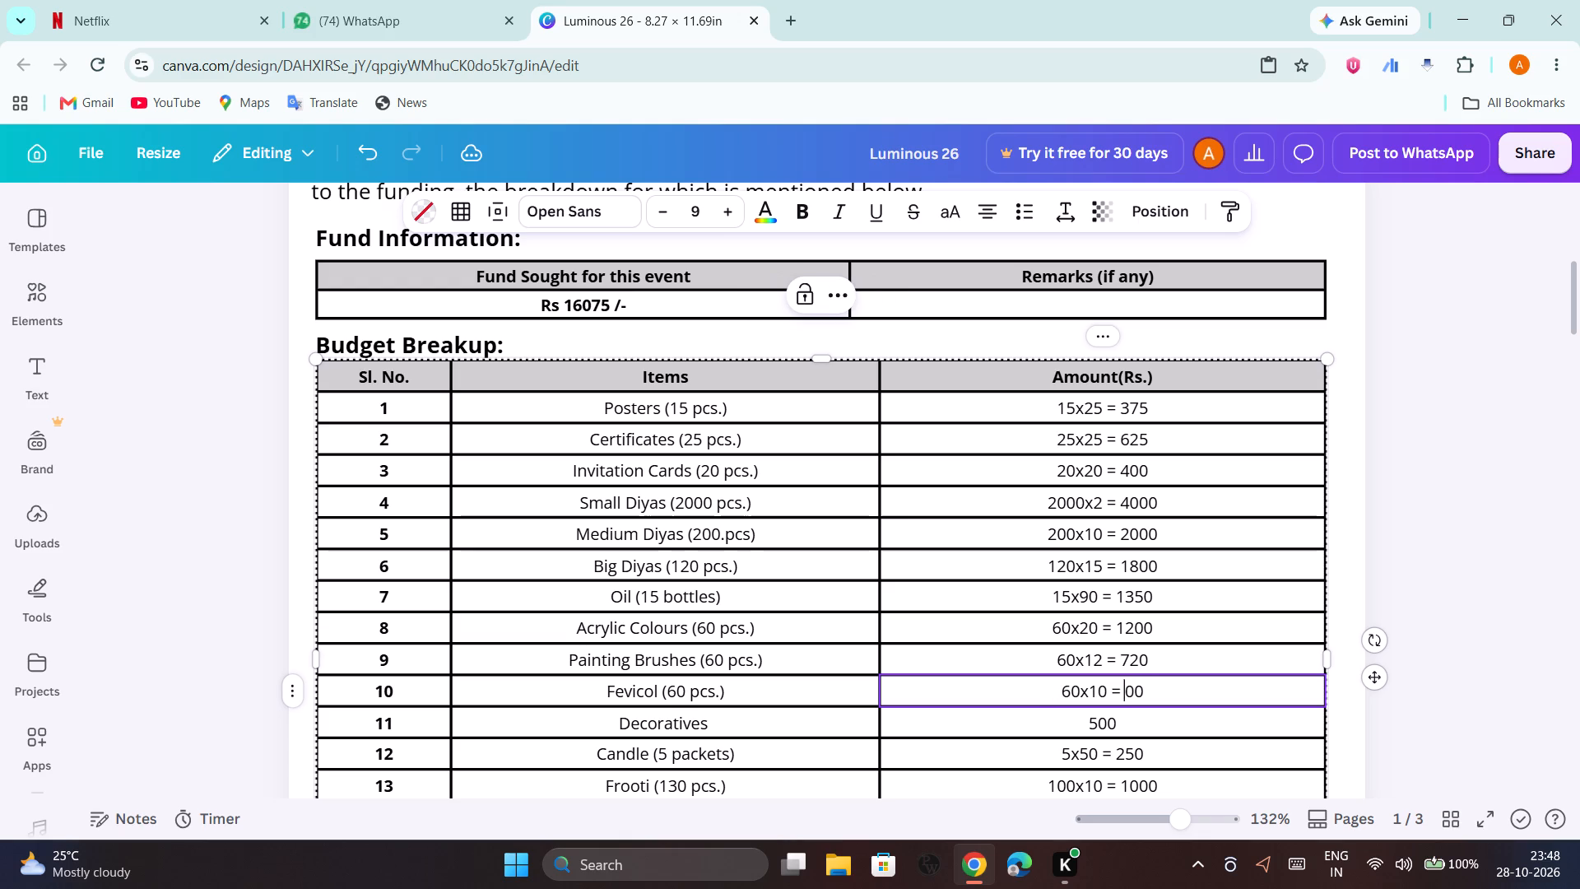
key("6")
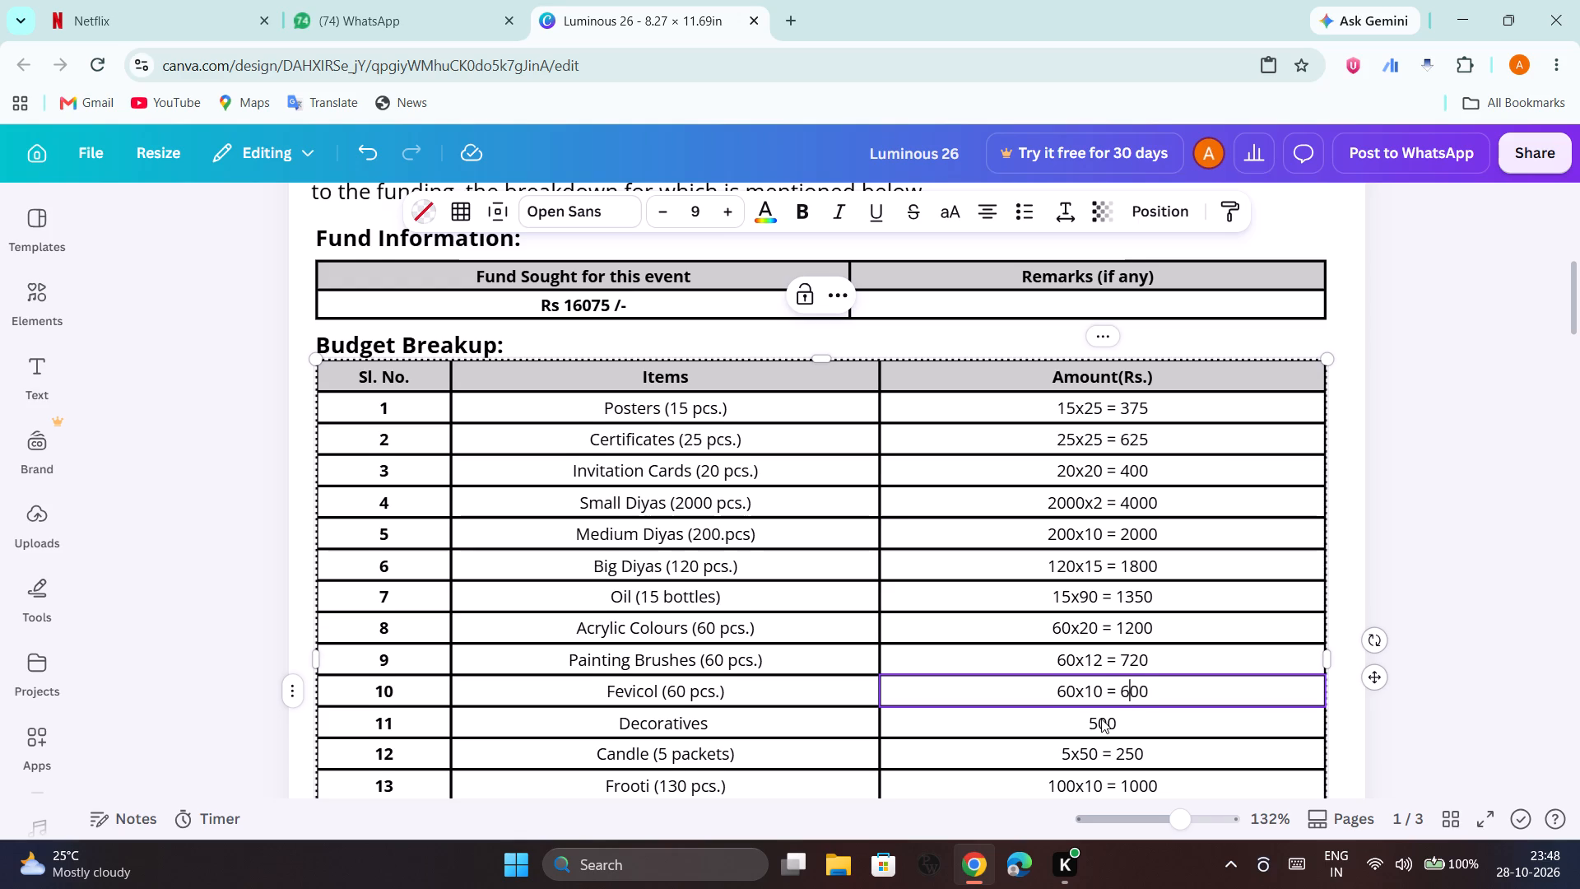
Change the calculated result in the Frooti row's Amount cell to 1300.
scroll(1101, 719, "down", 2)
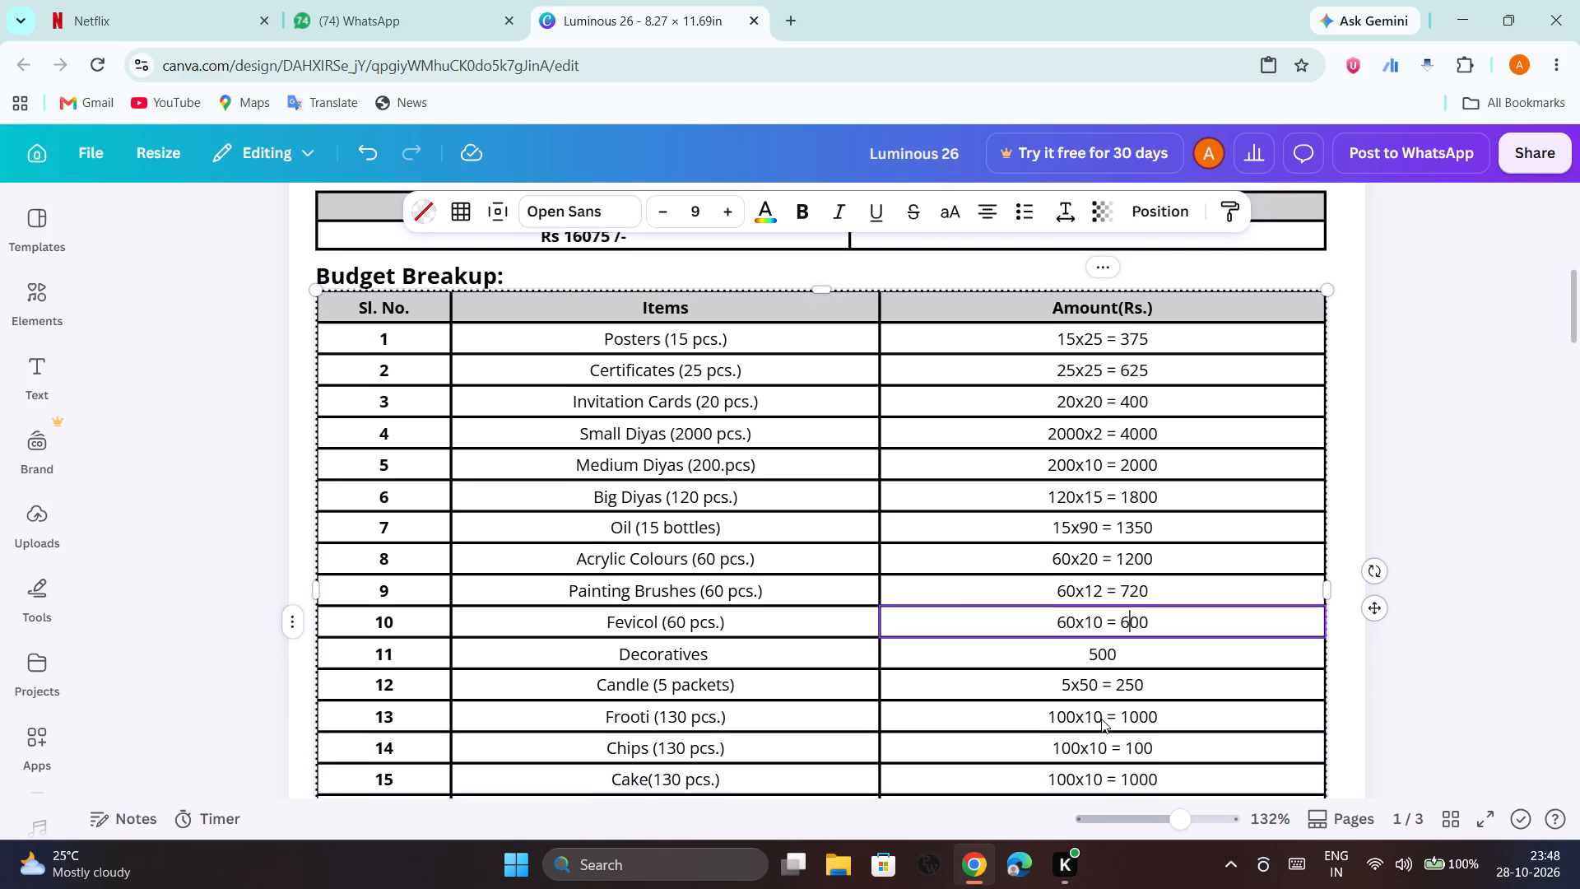
scroll(1101, 719, "down", 1)
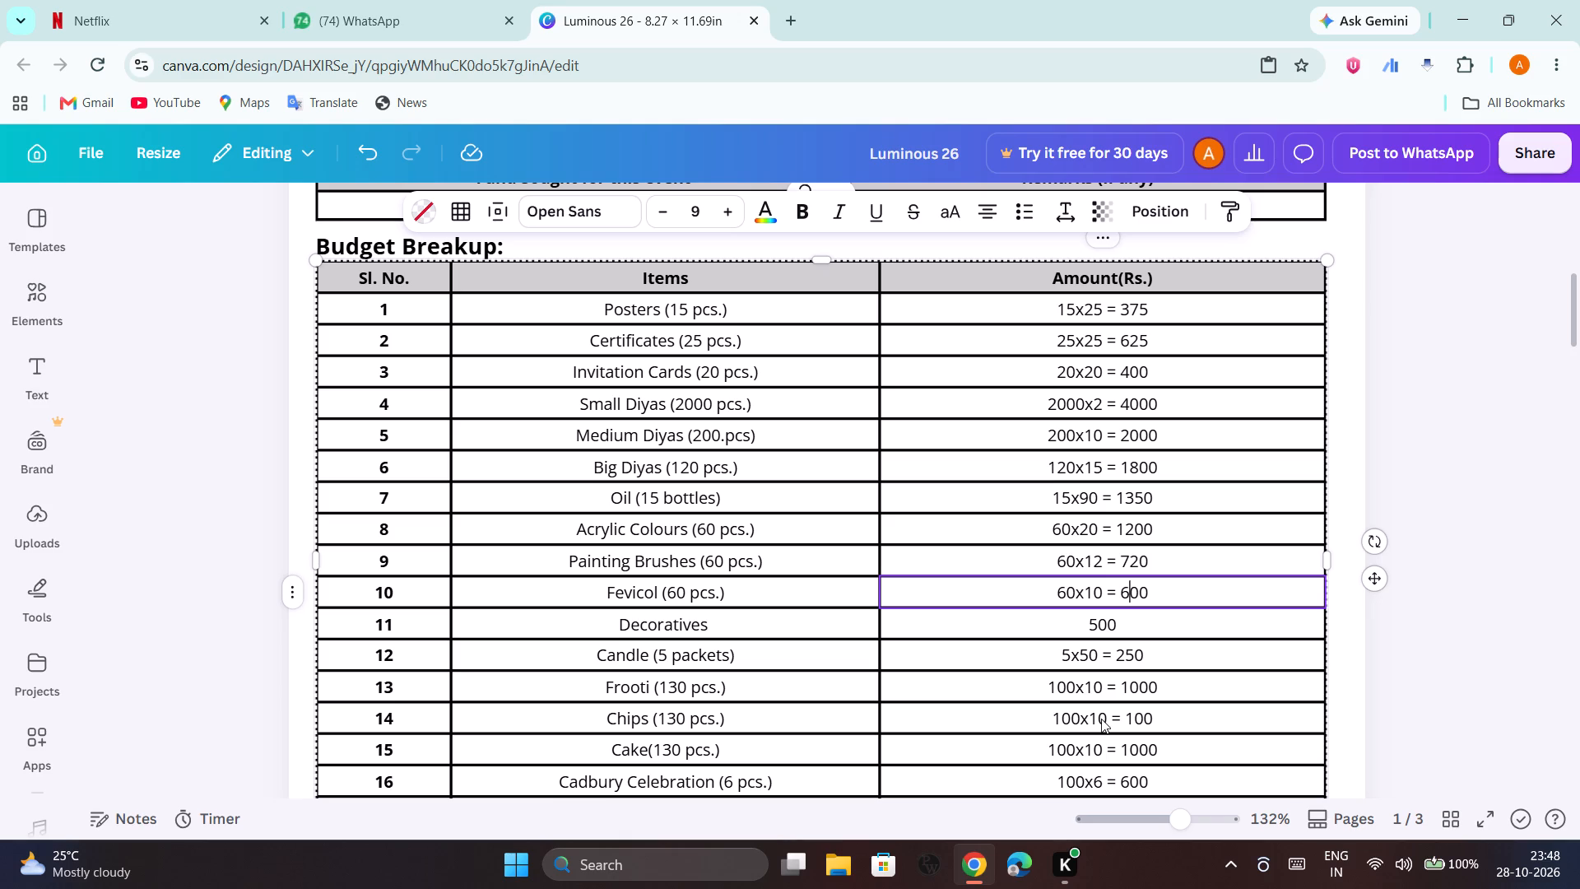
scroll(1089, 669, "down", 1)
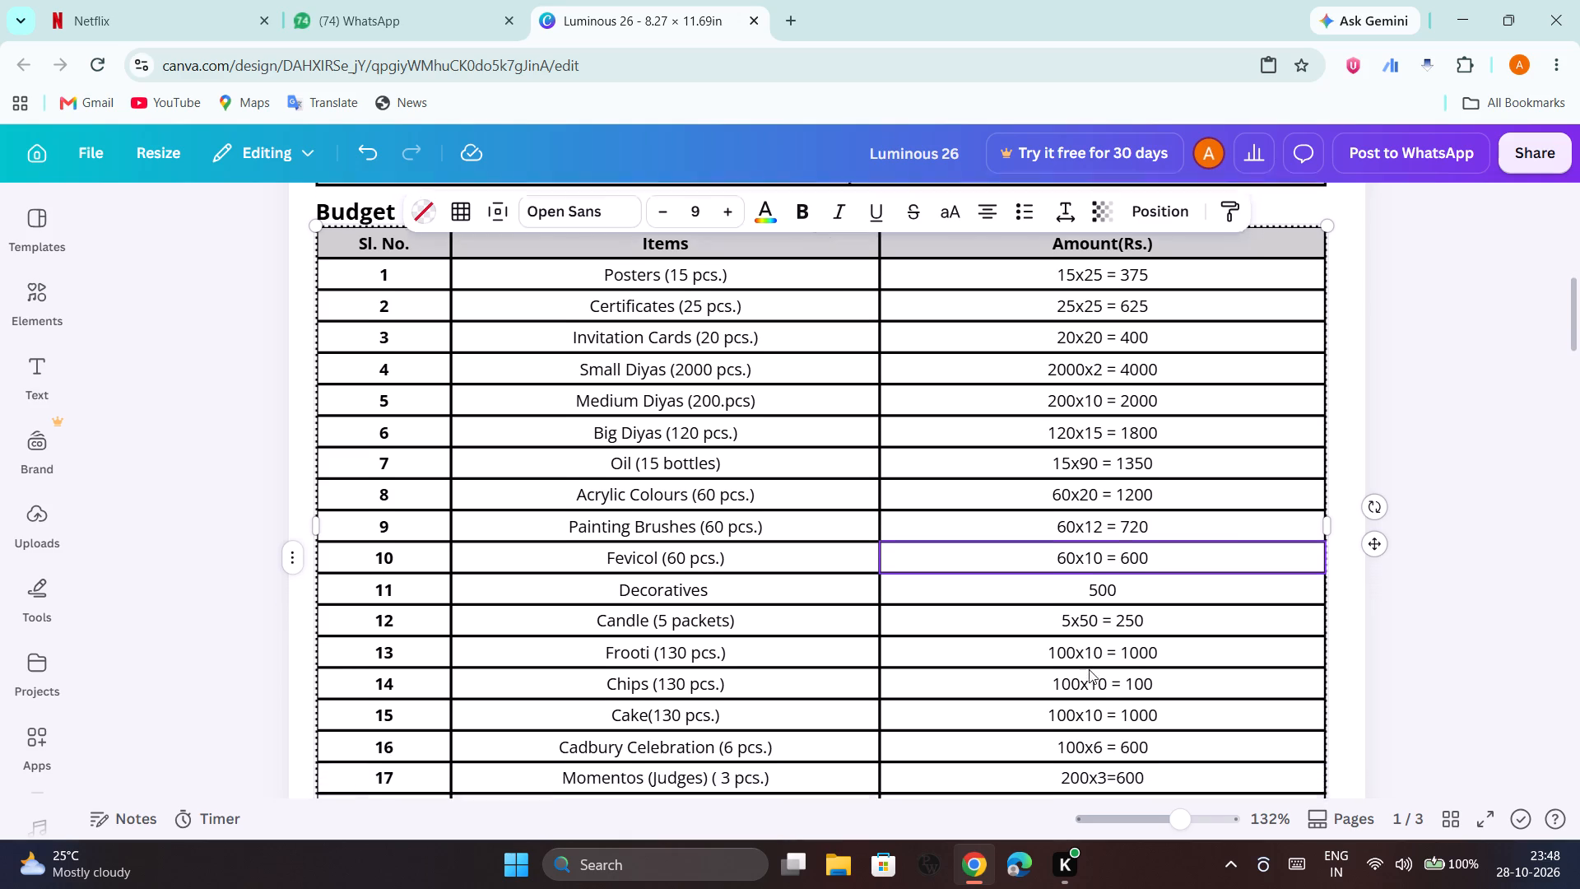
scroll(1089, 669, "down", 1)
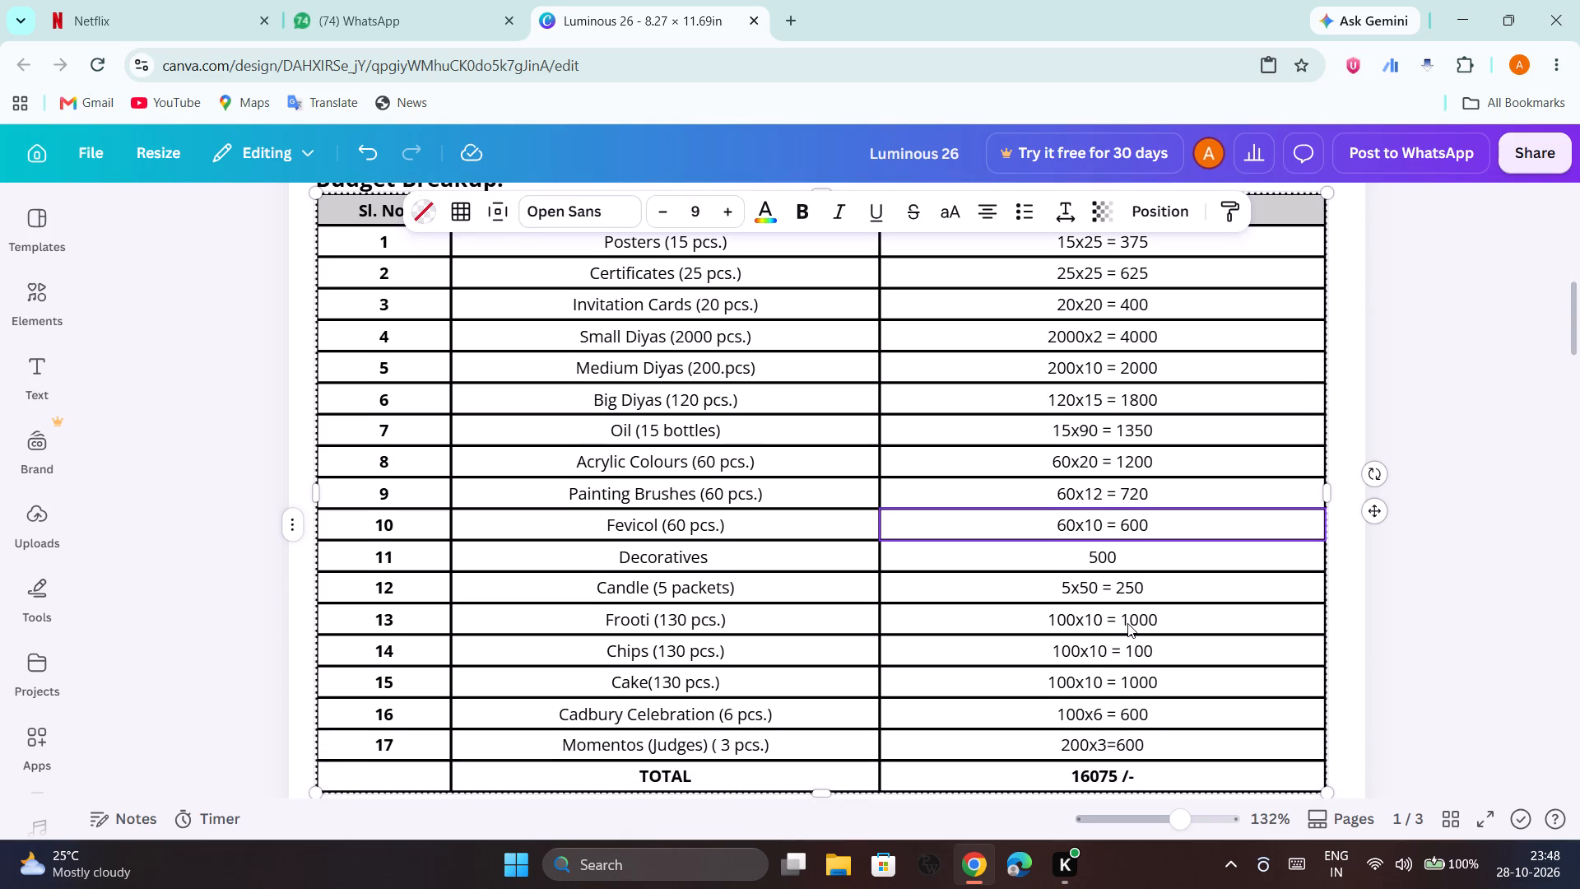
left_click(1127, 623)
left_click(1127, 623)
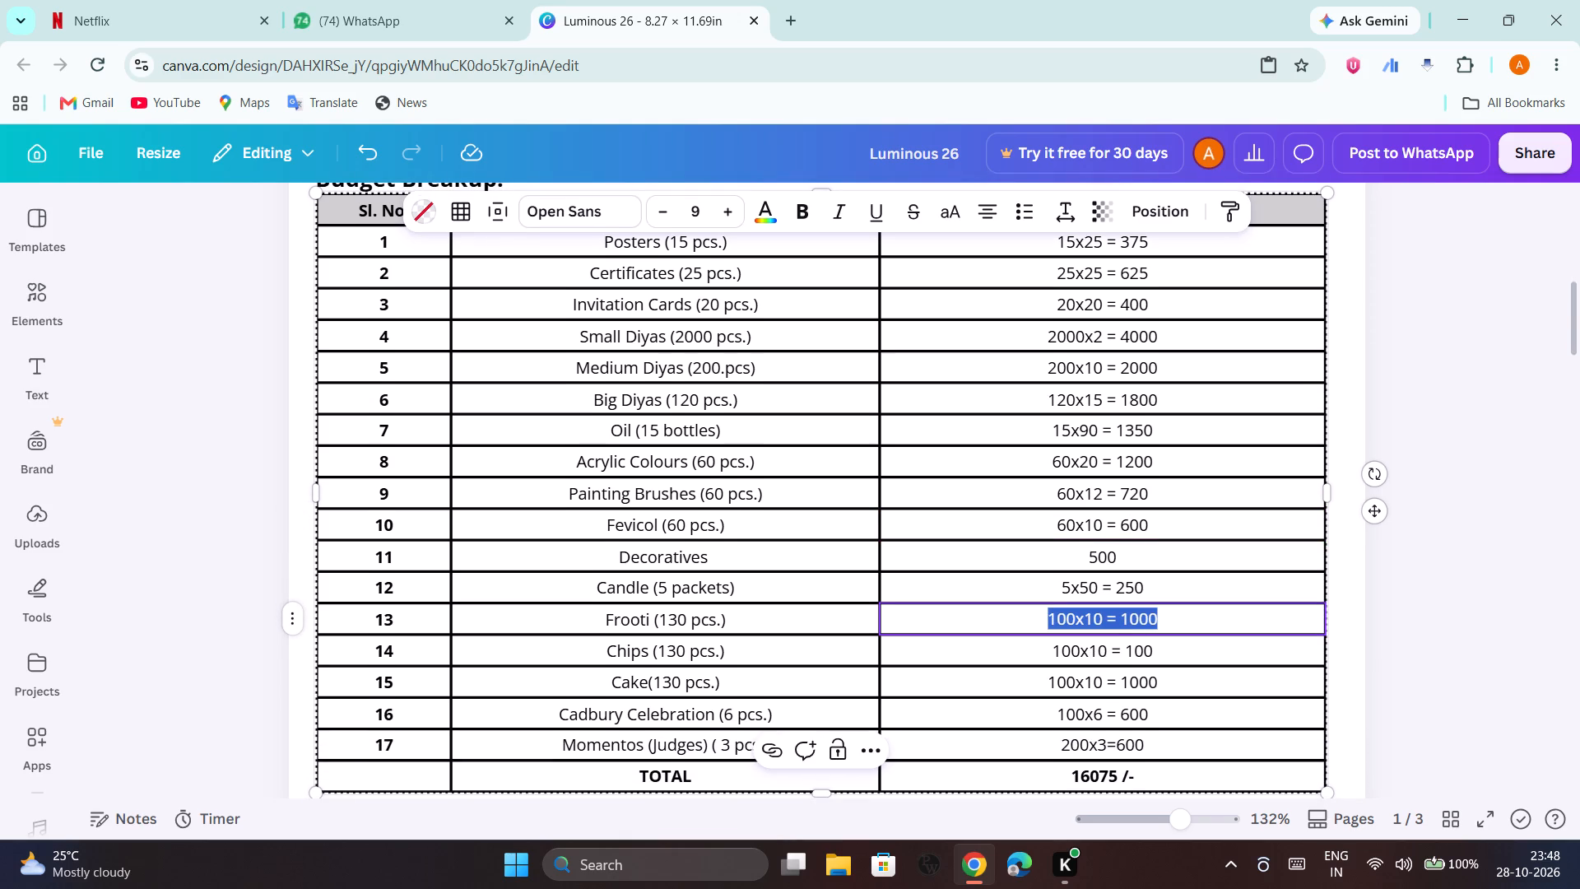
left_click(1136, 621)
key("BackSpace")
key("3")
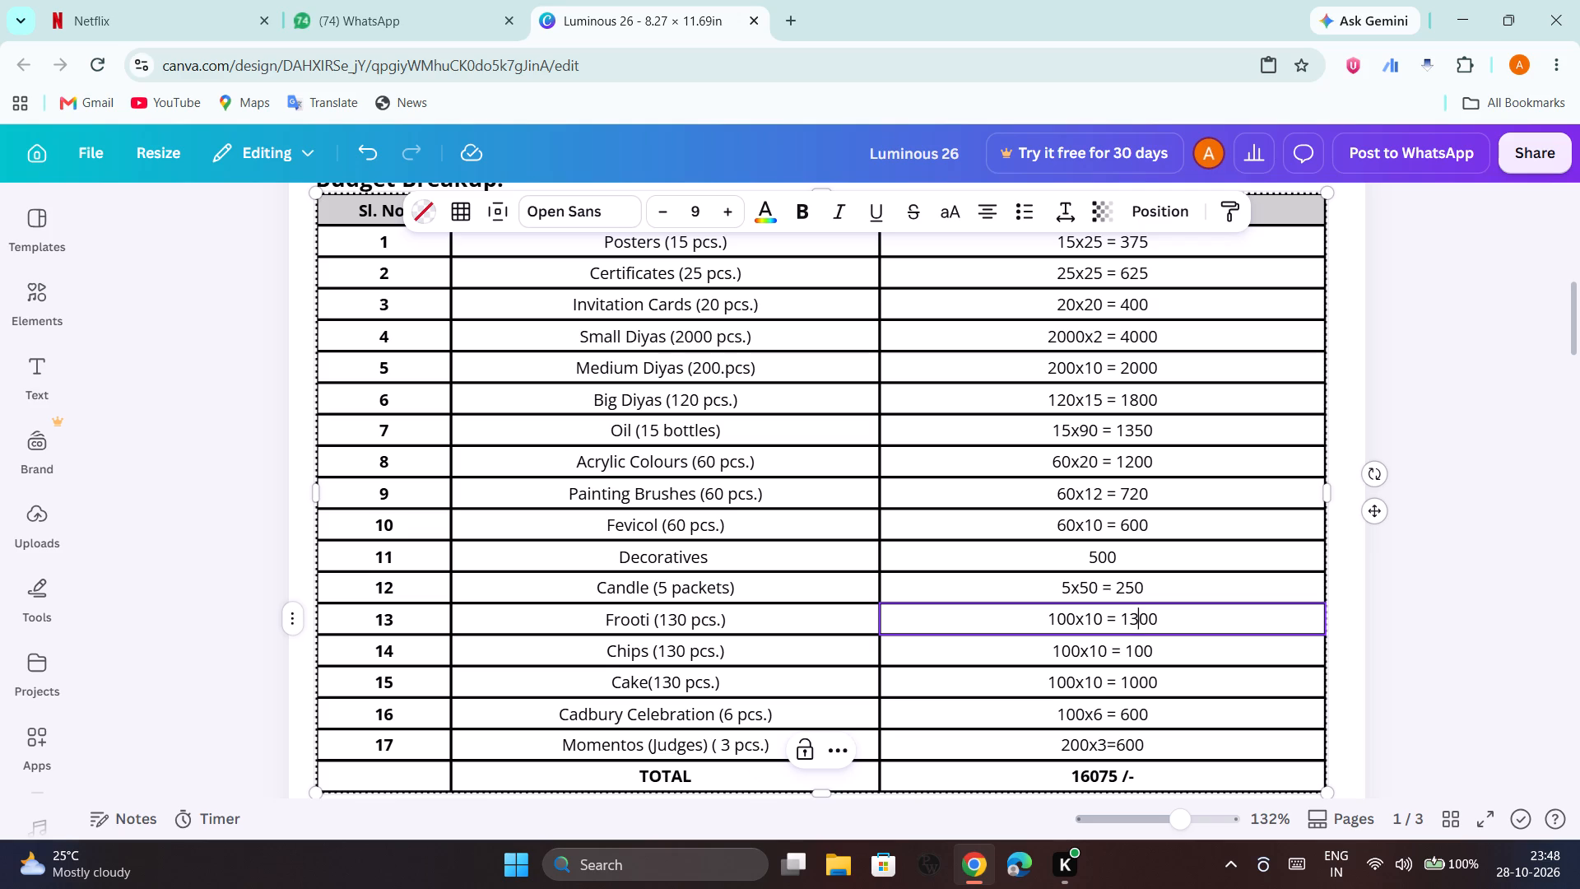
Change the calculated results in the Chips and Cake rows' Amount cells to 1300.
left_click(1141, 649)
left_click(1141, 649)
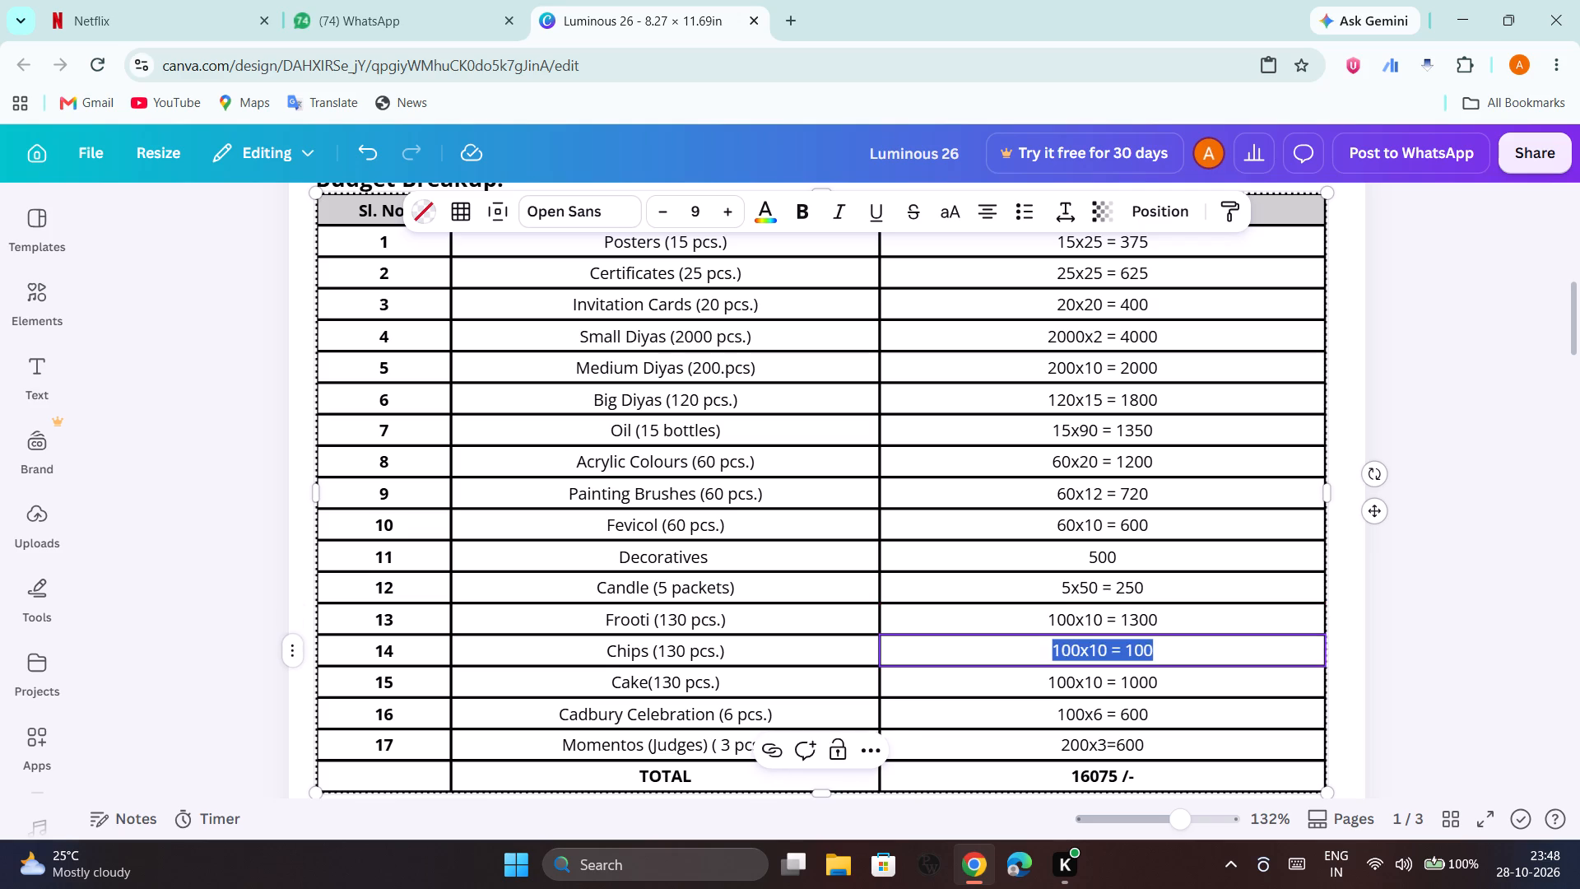
left_click(1141, 649)
key("Left")
key("3")
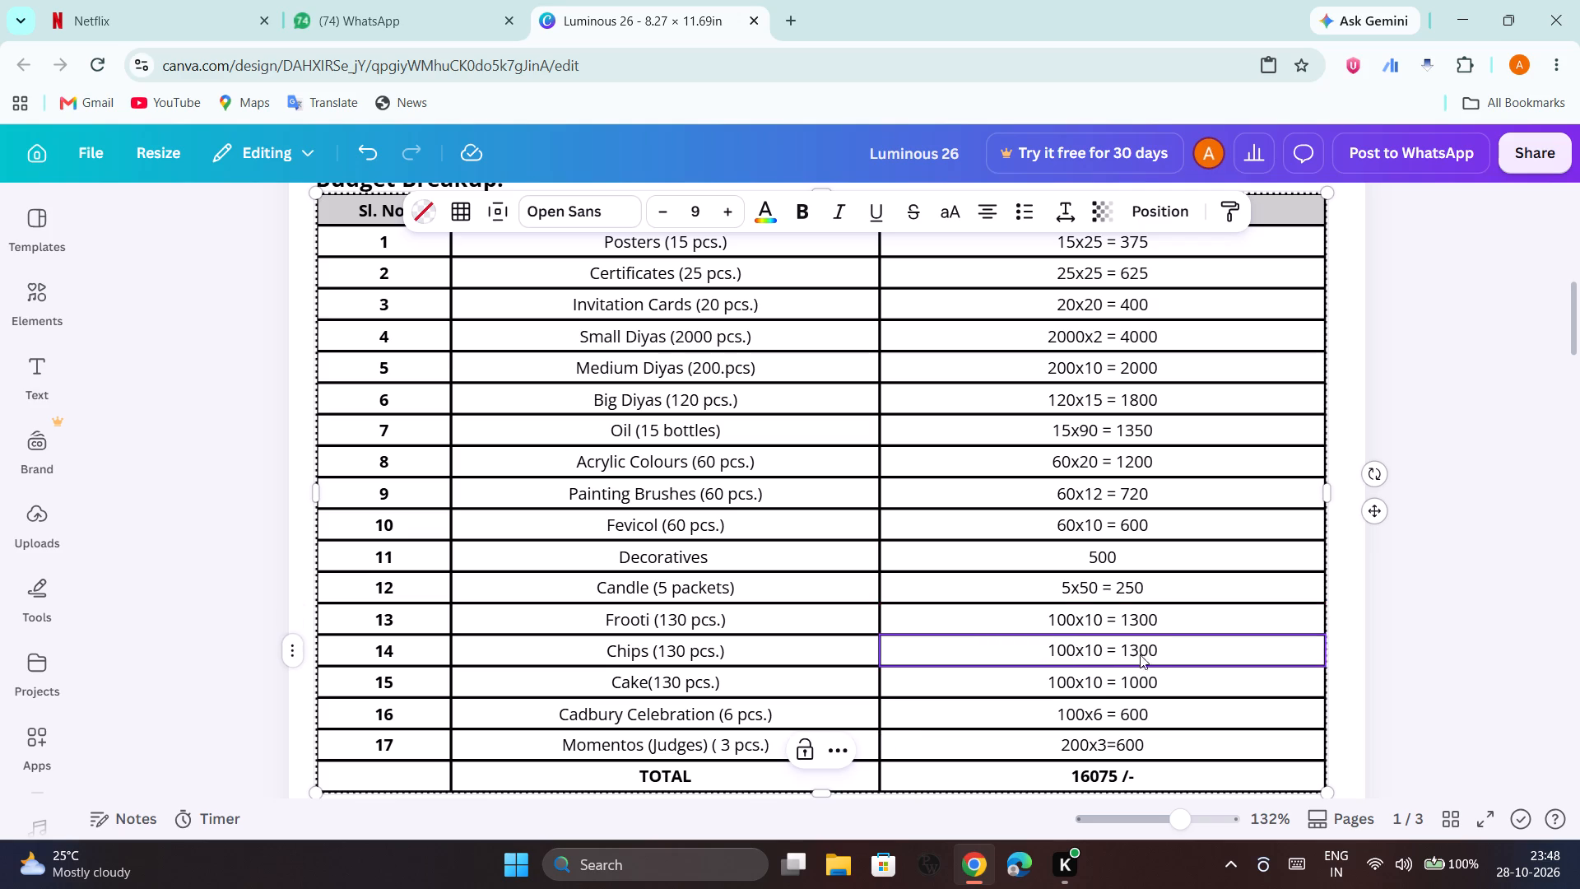
double_click(1135, 681)
left_click(1135, 681)
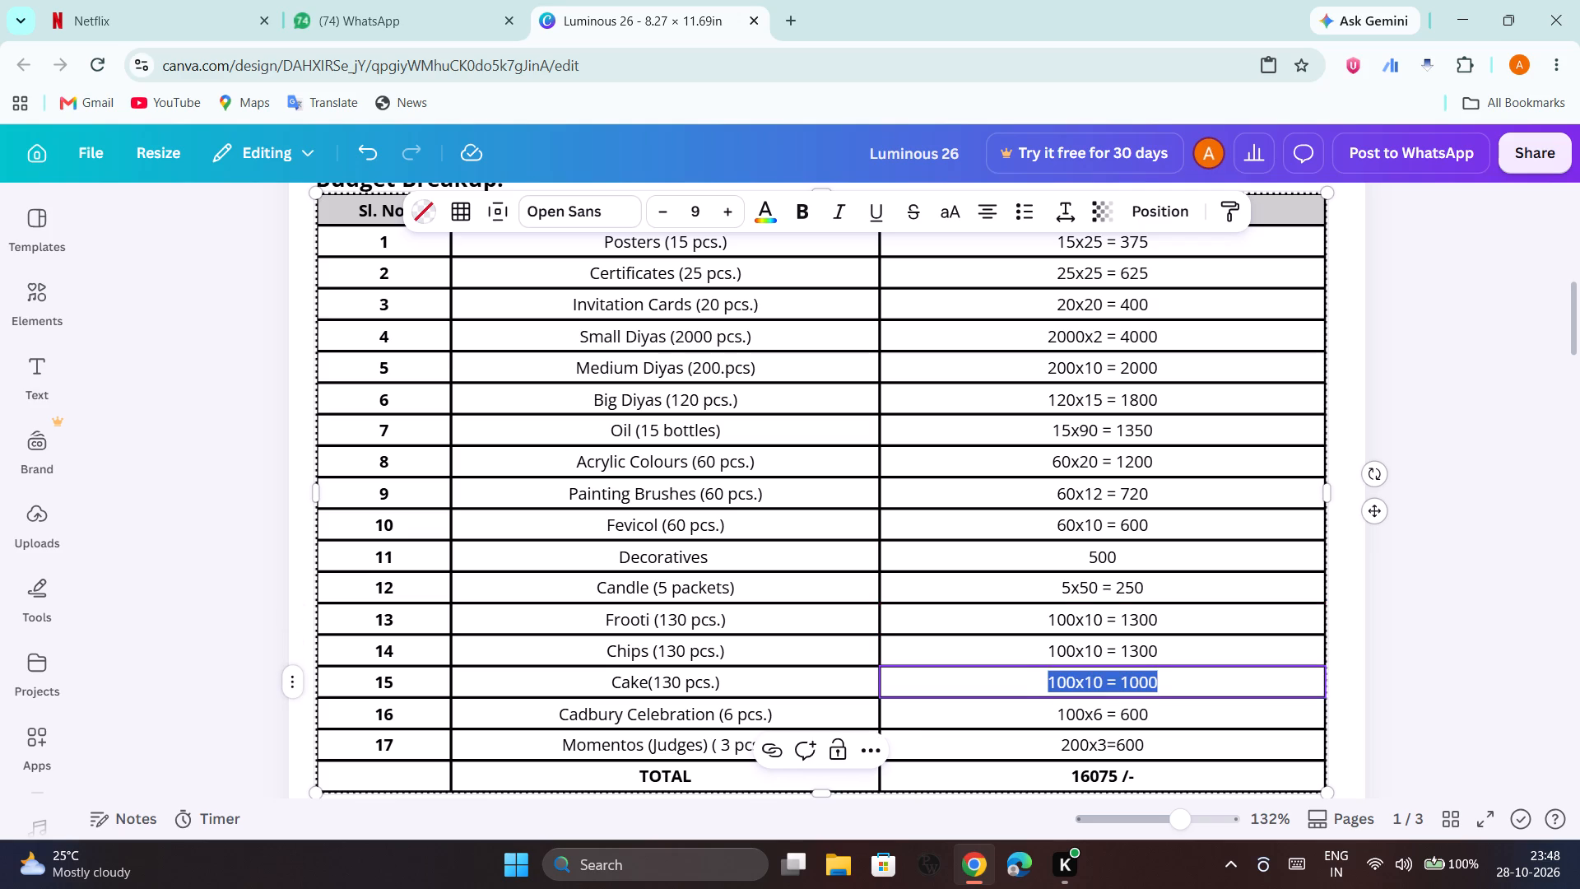
key("BackSpace")
key("3")
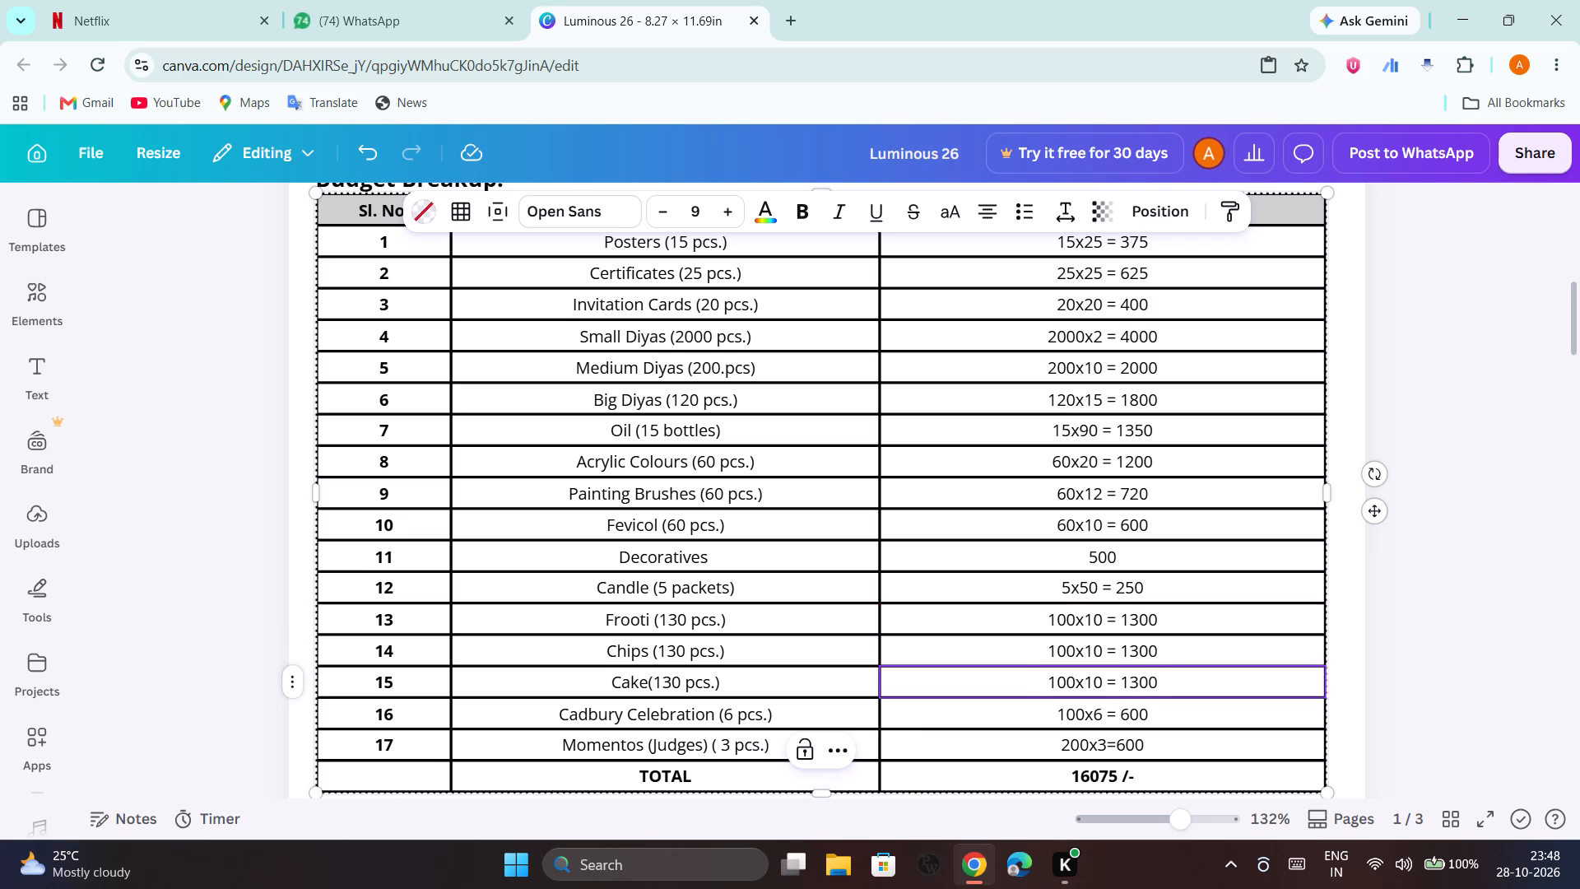
left_click(1064, 626)
left_click(1064, 626)
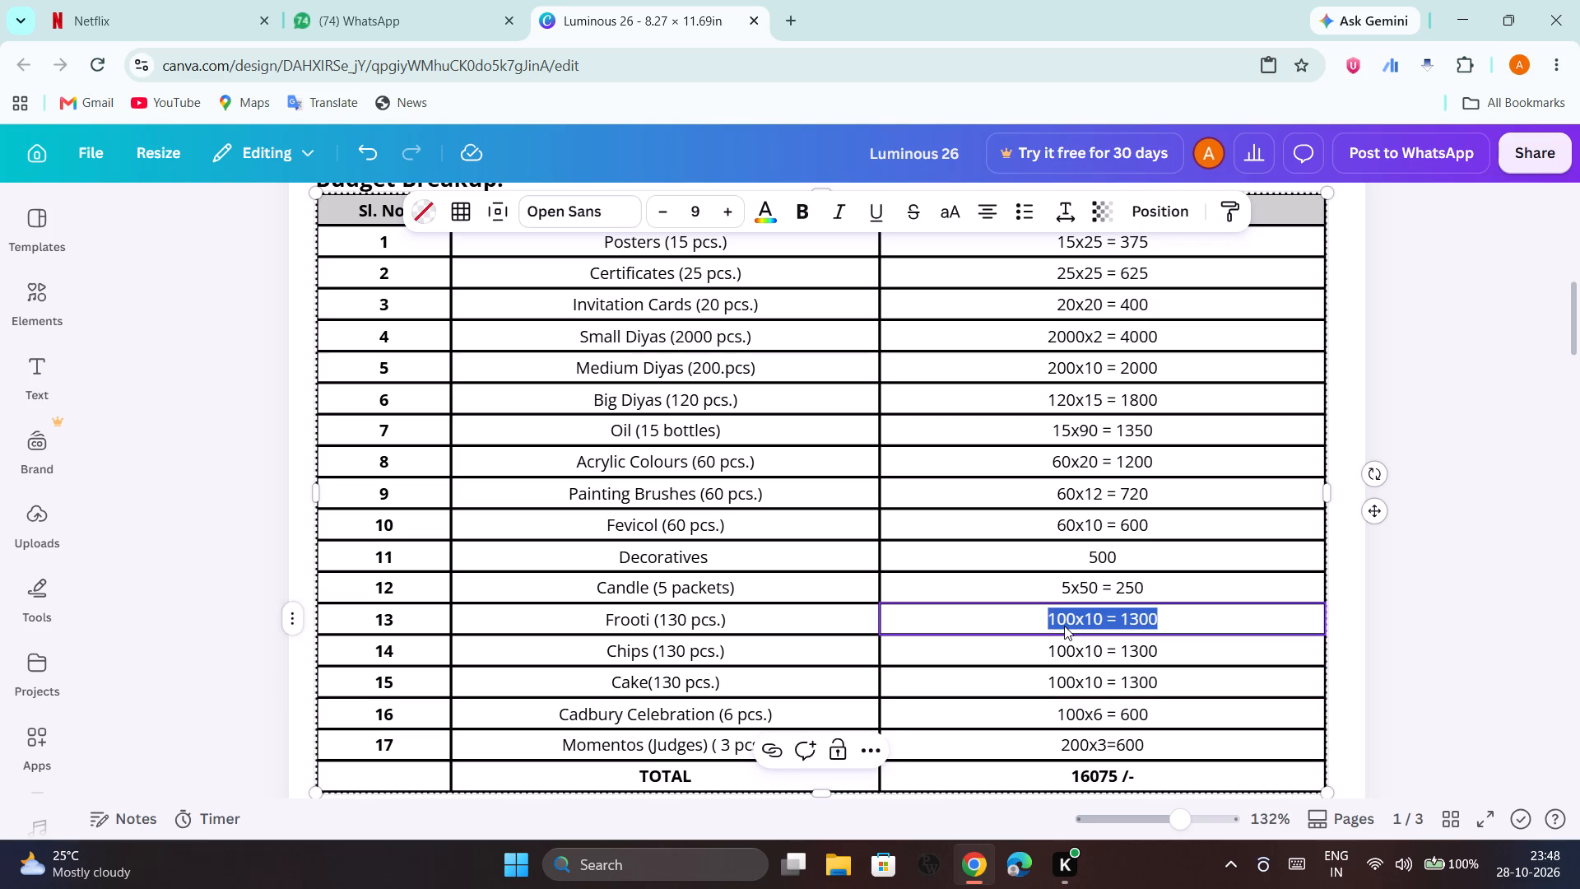
left_click(1064, 626)
double_click(1068, 615)
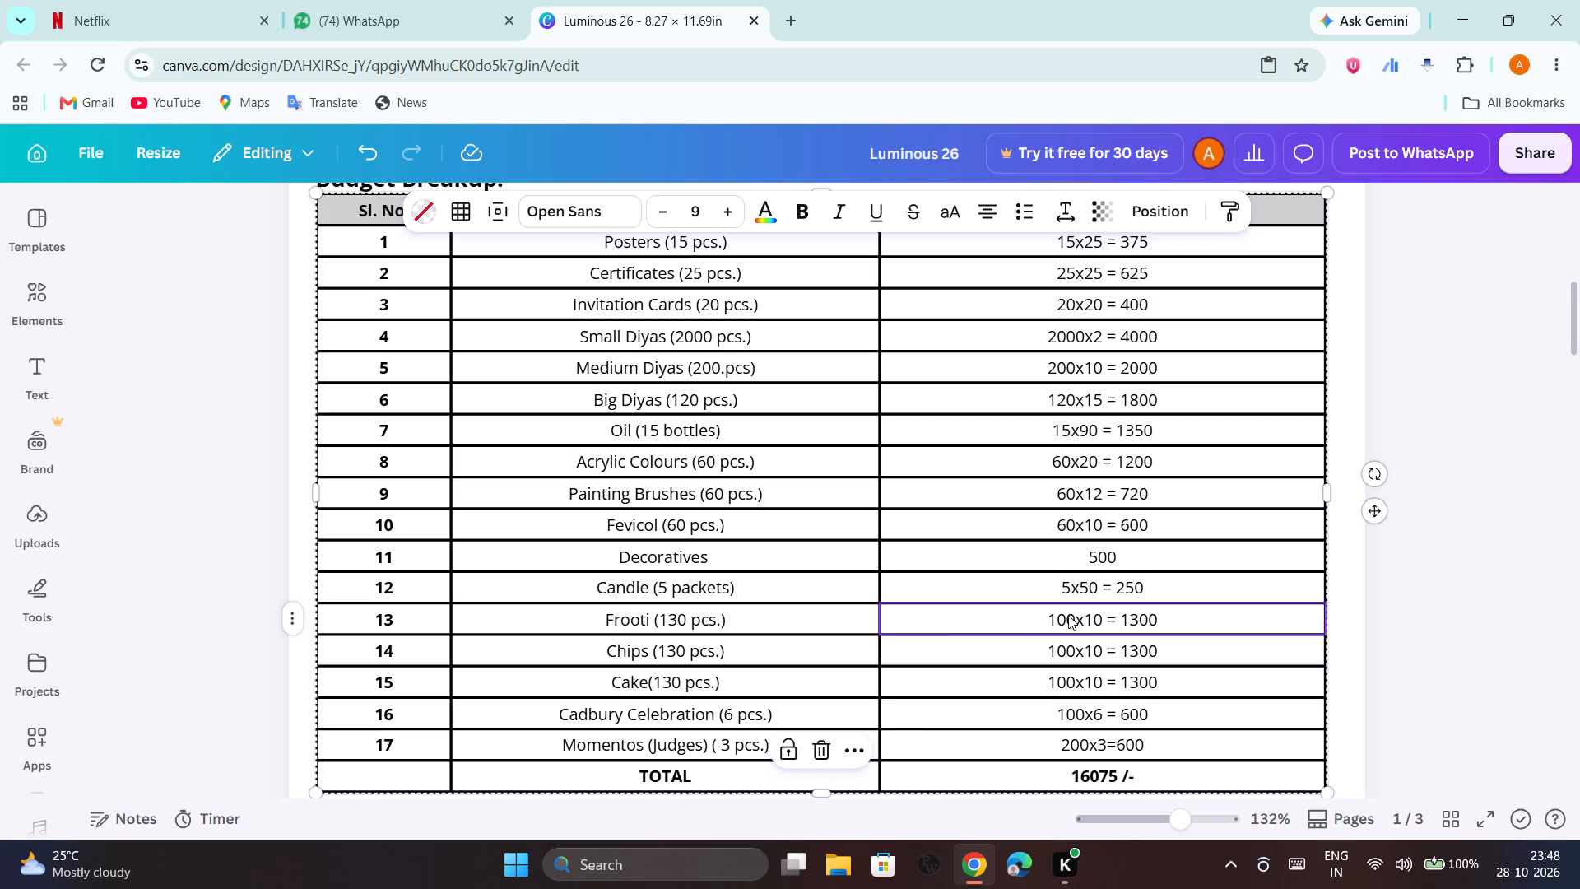
double_click(1068, 615)
double_click(1068, 615)
left_click(1065, 622)
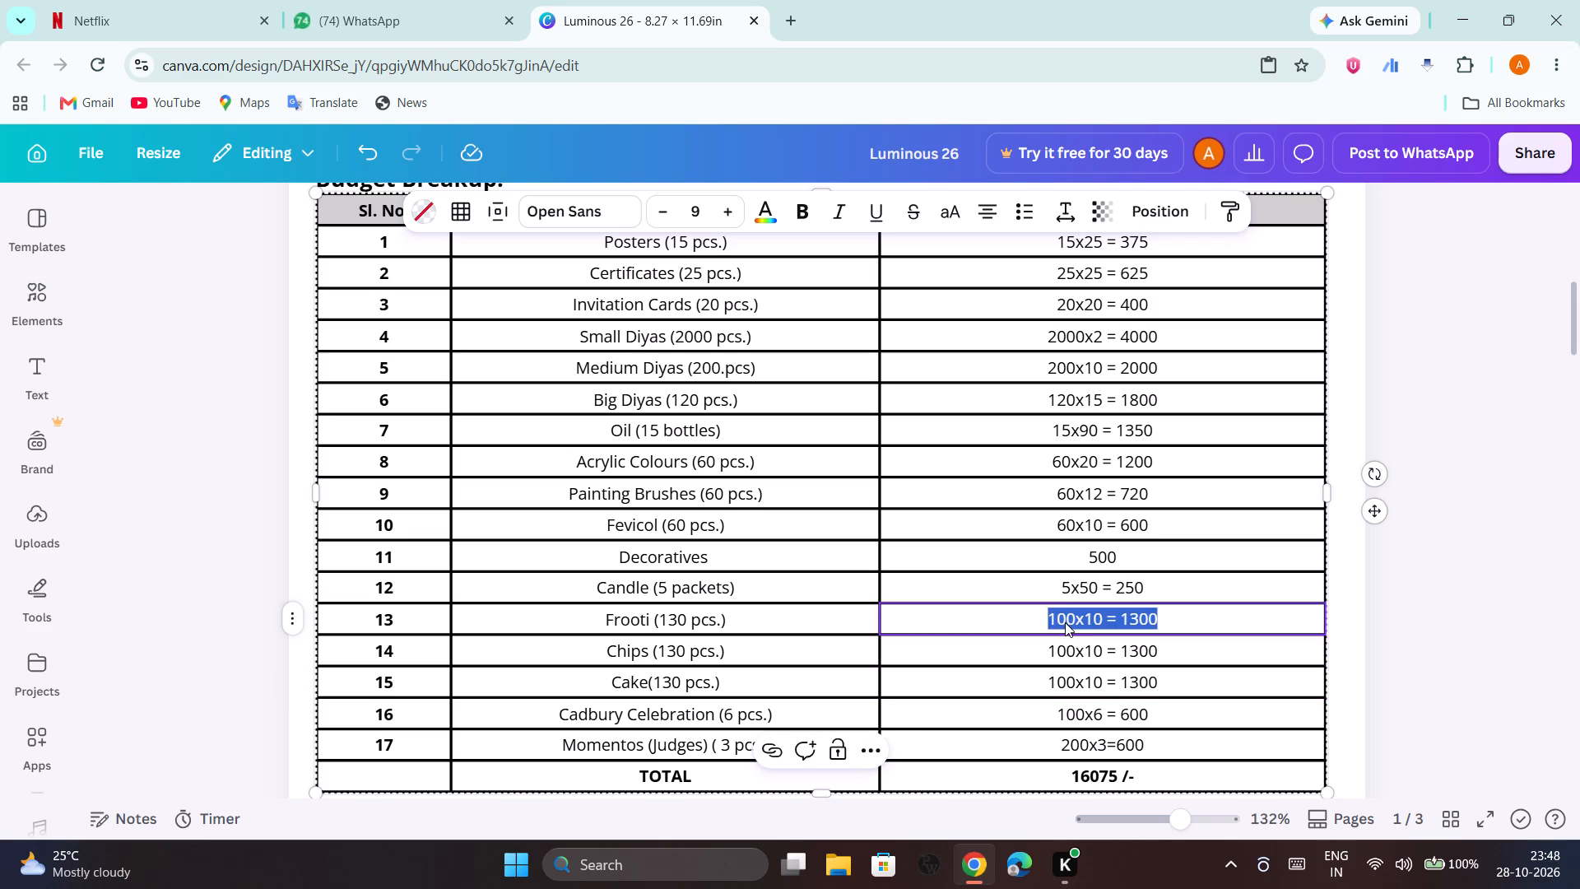
triple_click(1065, 622)
double_click(1062, 616)
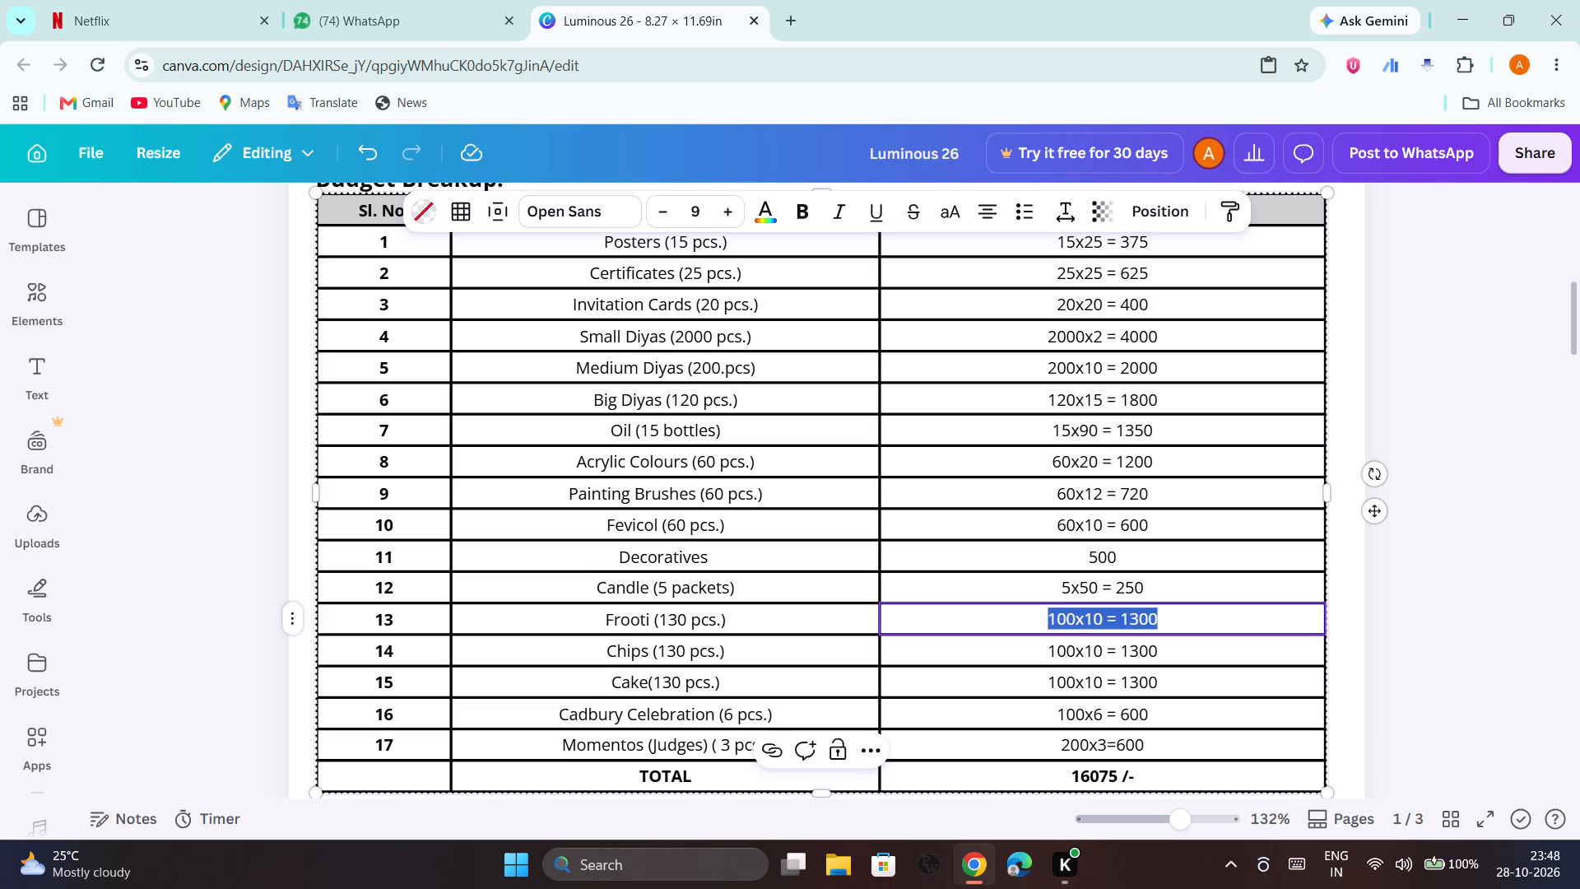
left_click(1062, 616)
key("BackSpace")
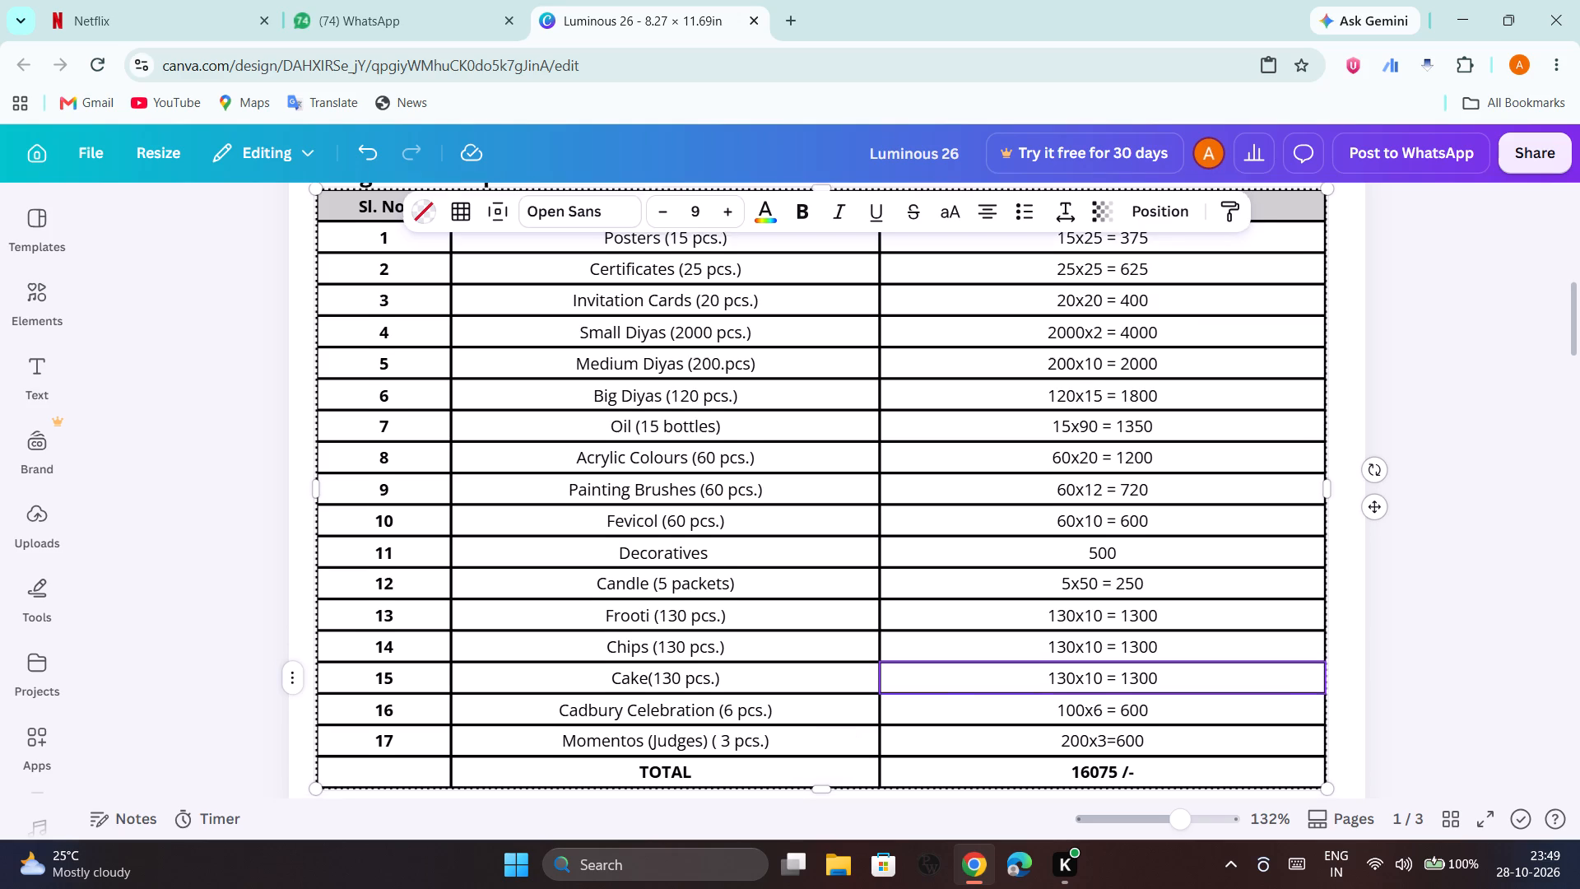
Change the amount in the TOTAL row of page 1's Budget Breakup table to 18920 /-.
scroll(1062, 616, "down", 1)
left_click(1090, 752)
left_click(1090, 752)
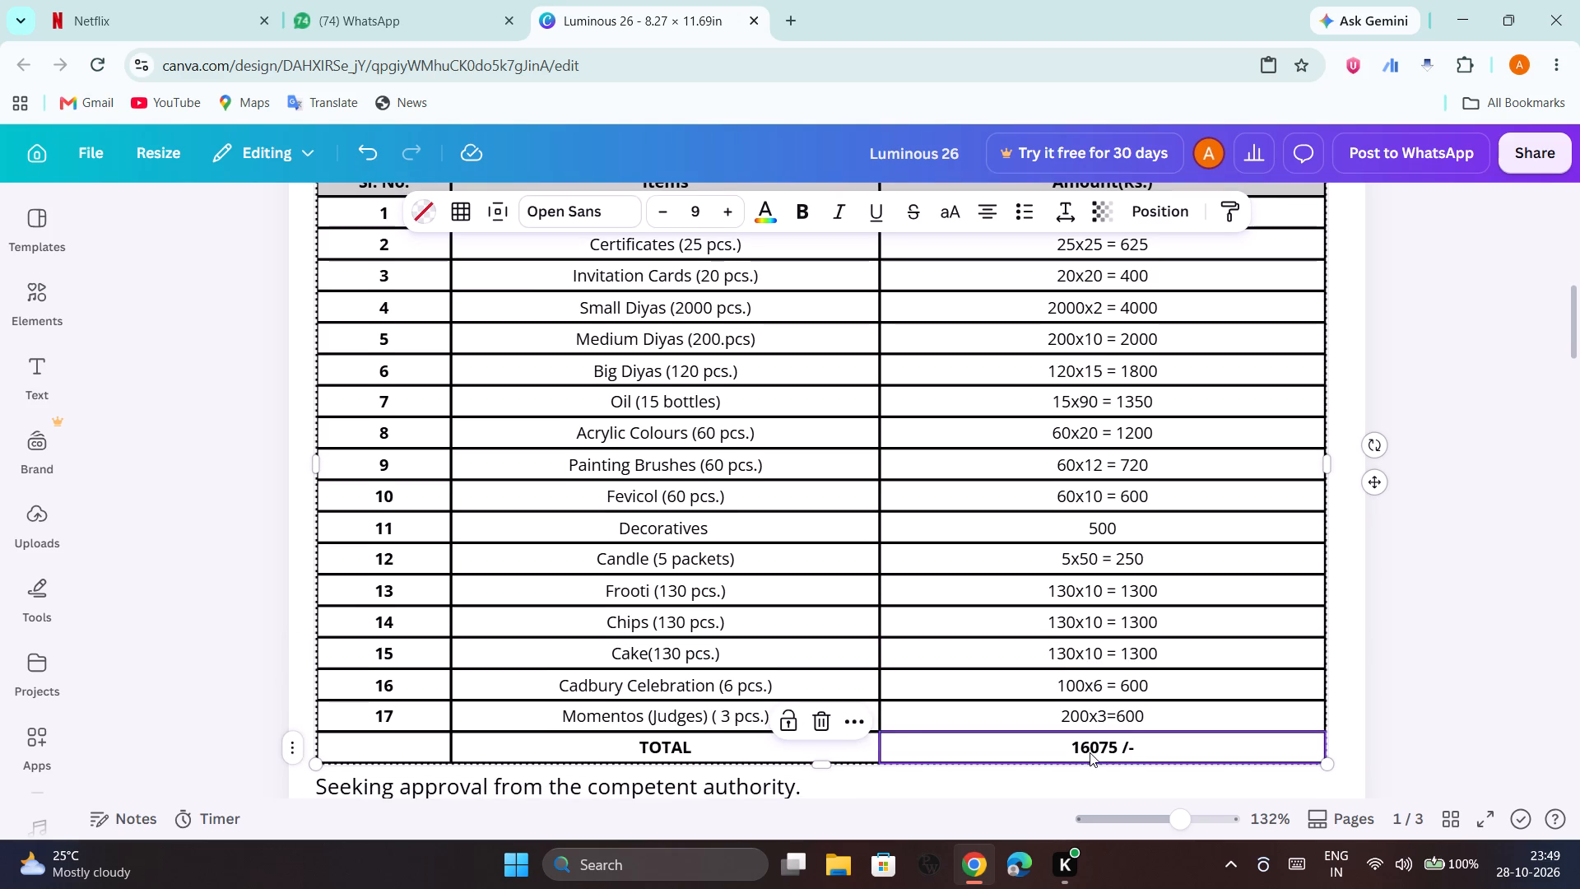
left_click(1090, 752)
key("BackSpace")
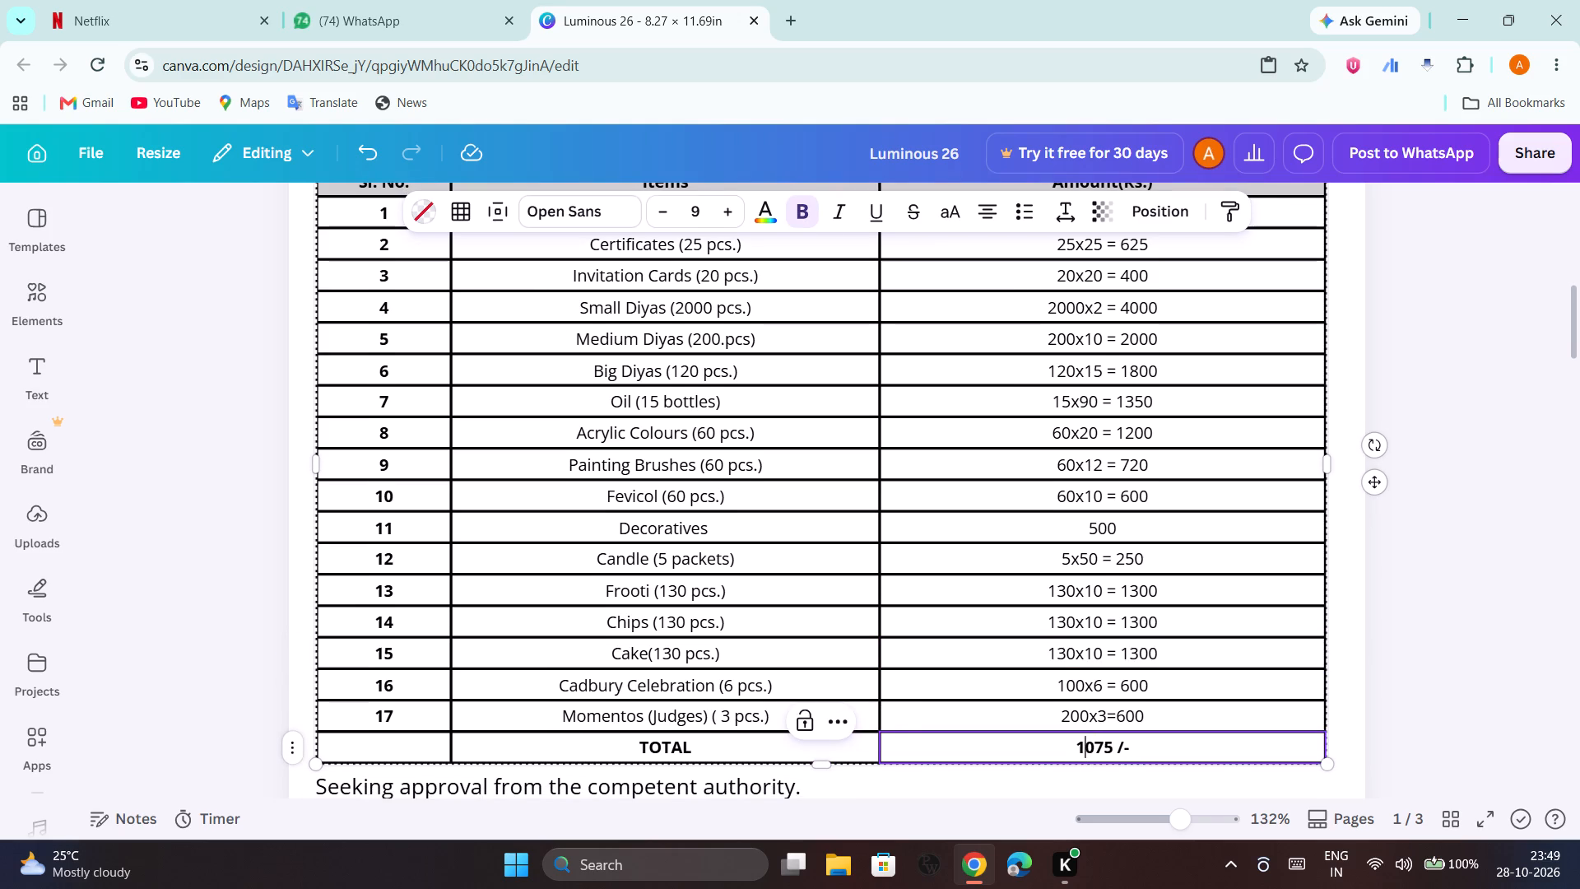
key("8")
key("Right")
key("Right")
key("Right")
key("BackSpace")
key("BackSpace")
key("BackSpace")
type("920")
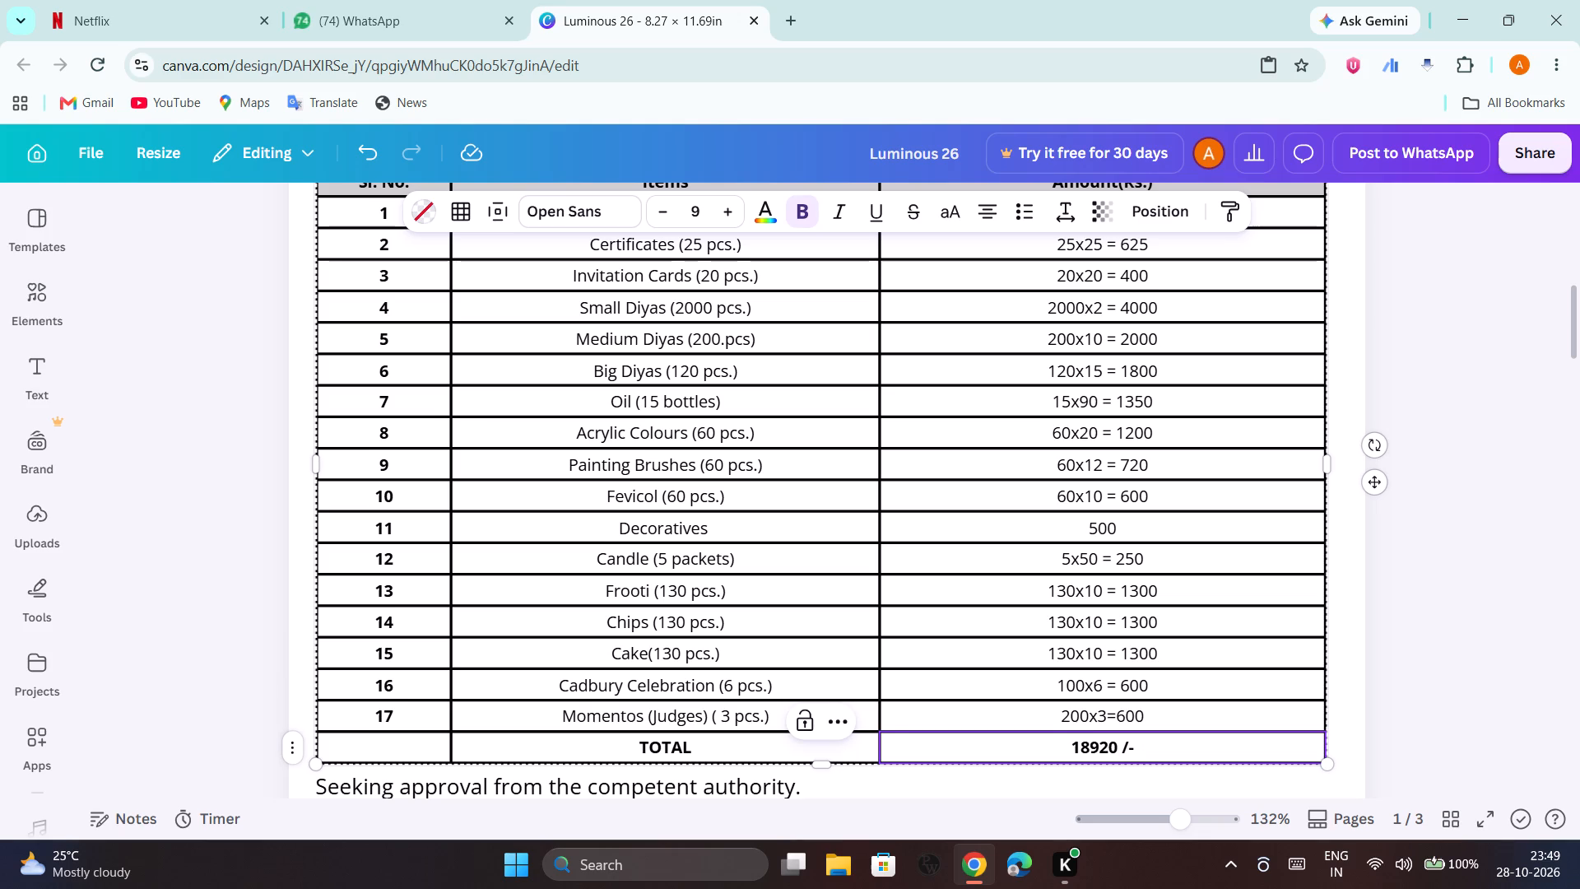
key("Right")
key("BackSpace")
key("space")
Change the amount in the TOTAL row of the page 2 letter's budget table to 18920 /-.
scroll(1052, 550, "up", 1)
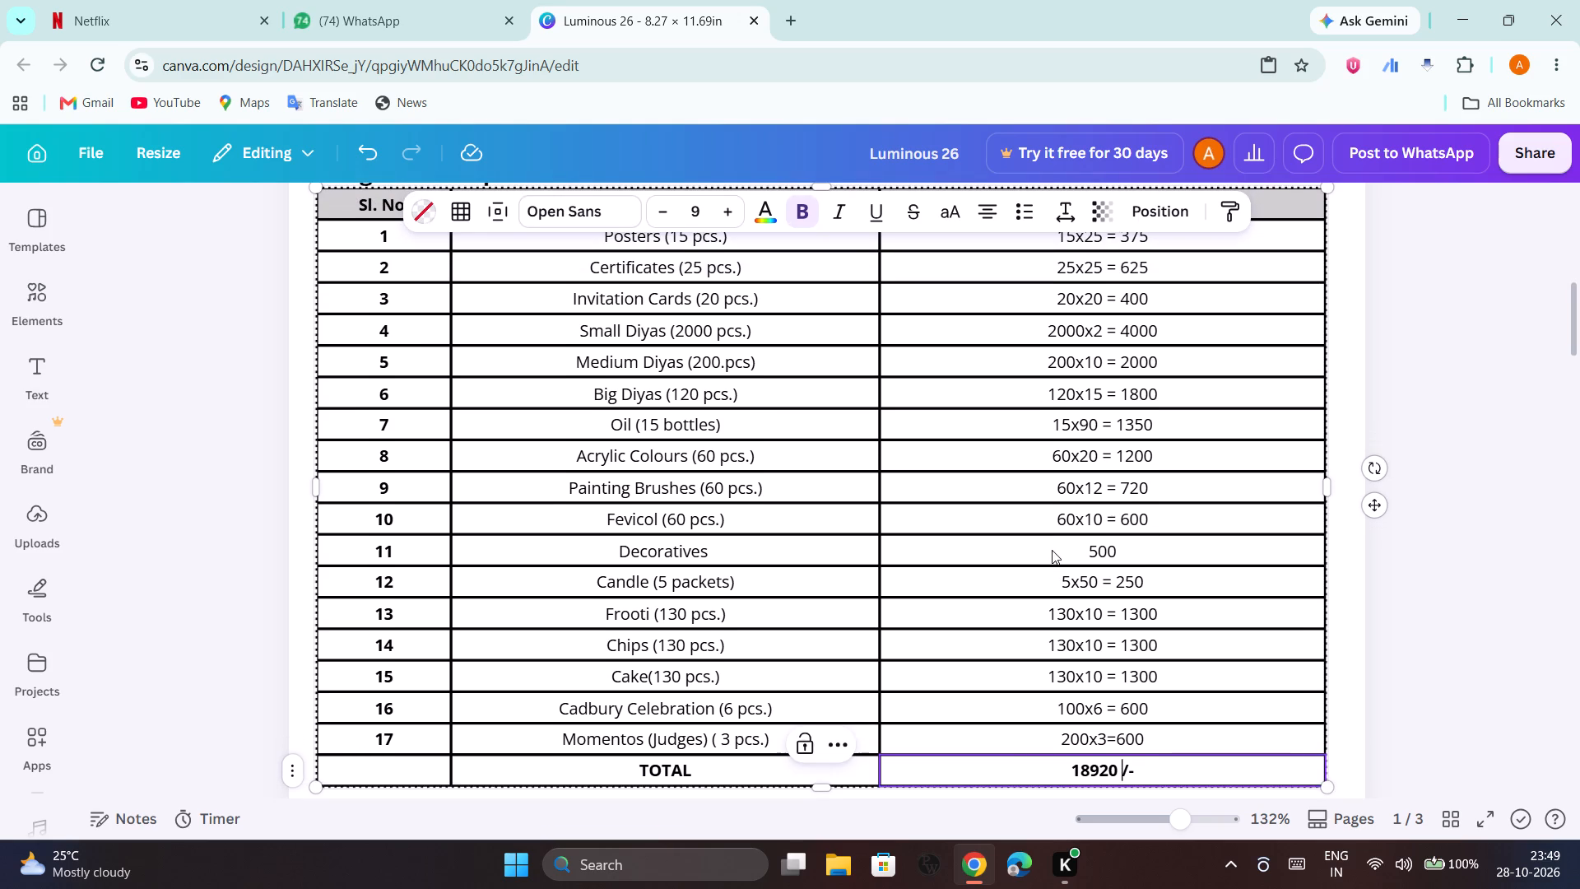
scroll(1052, 550, "up", 1)
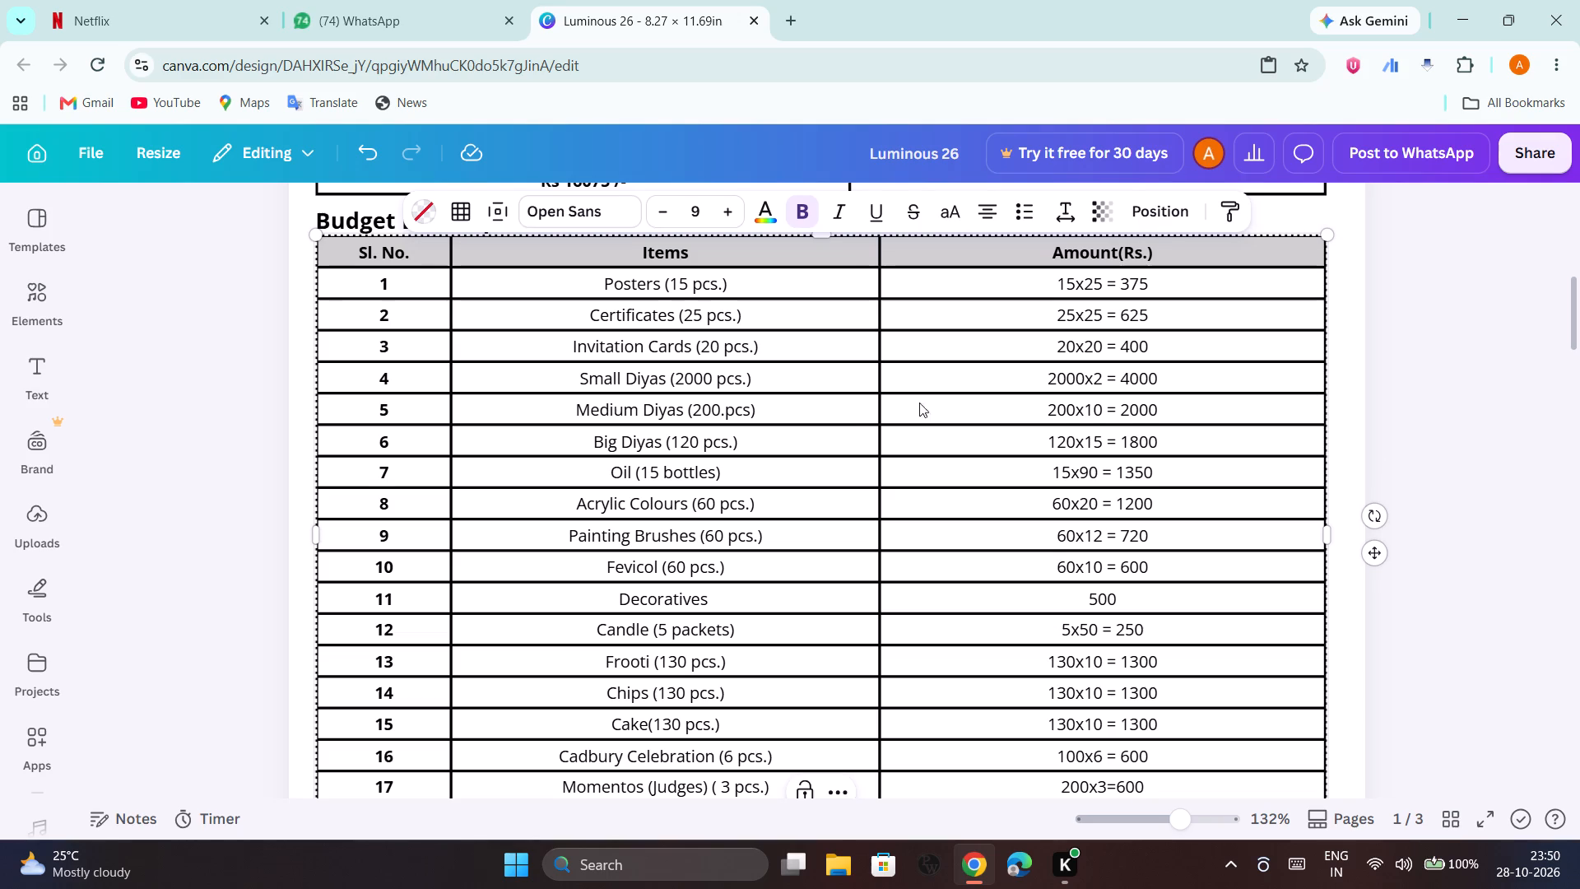
scroll(836, 429, "down", 1)
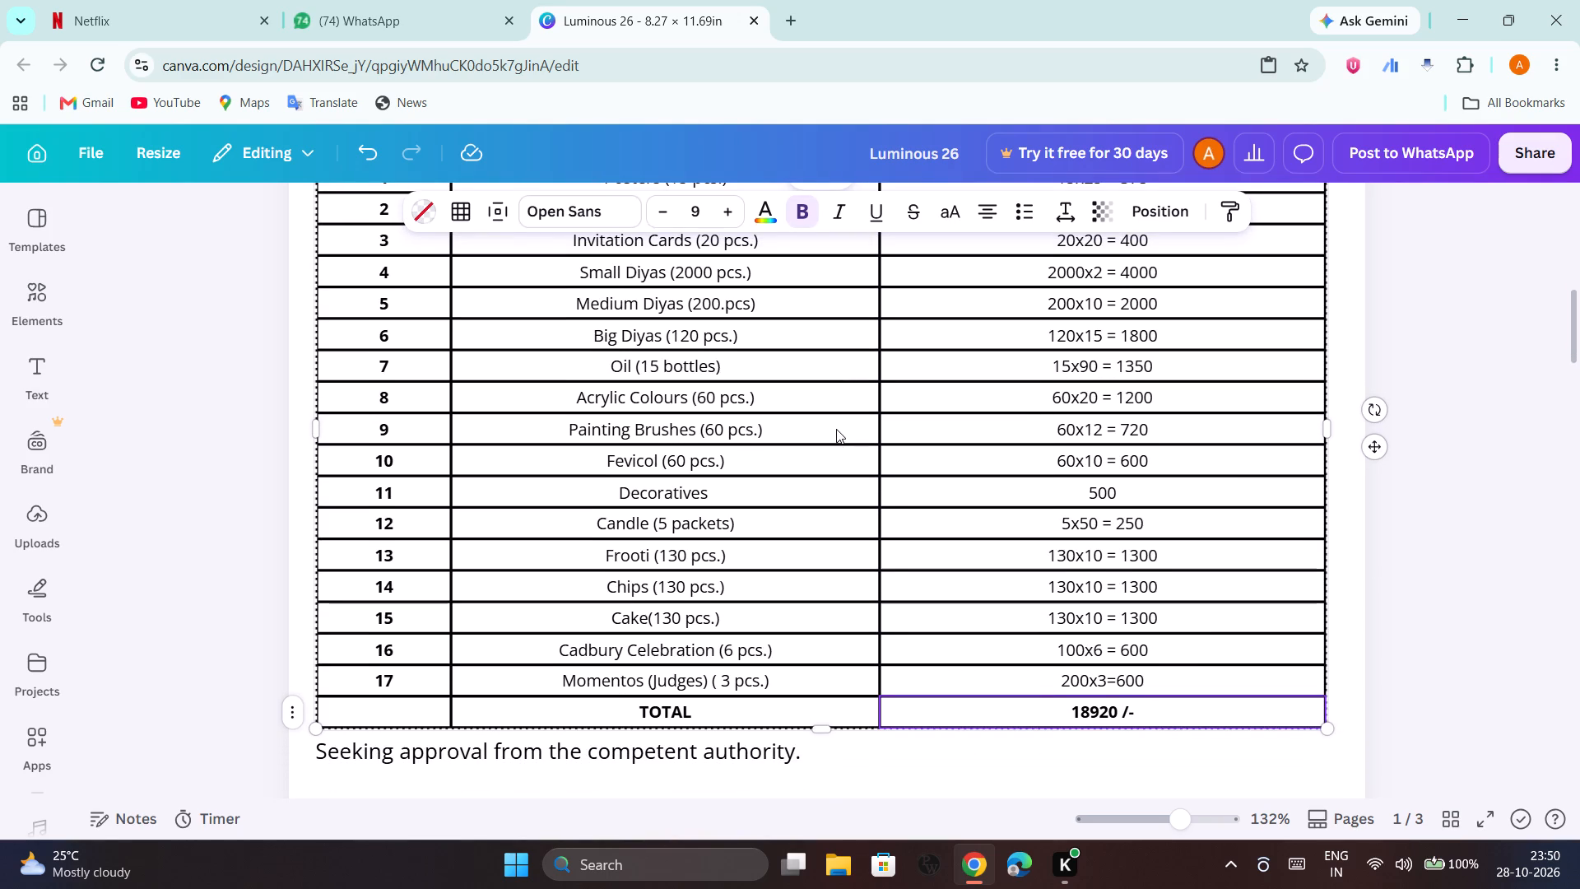
scroll(836, 429, "up", 1)
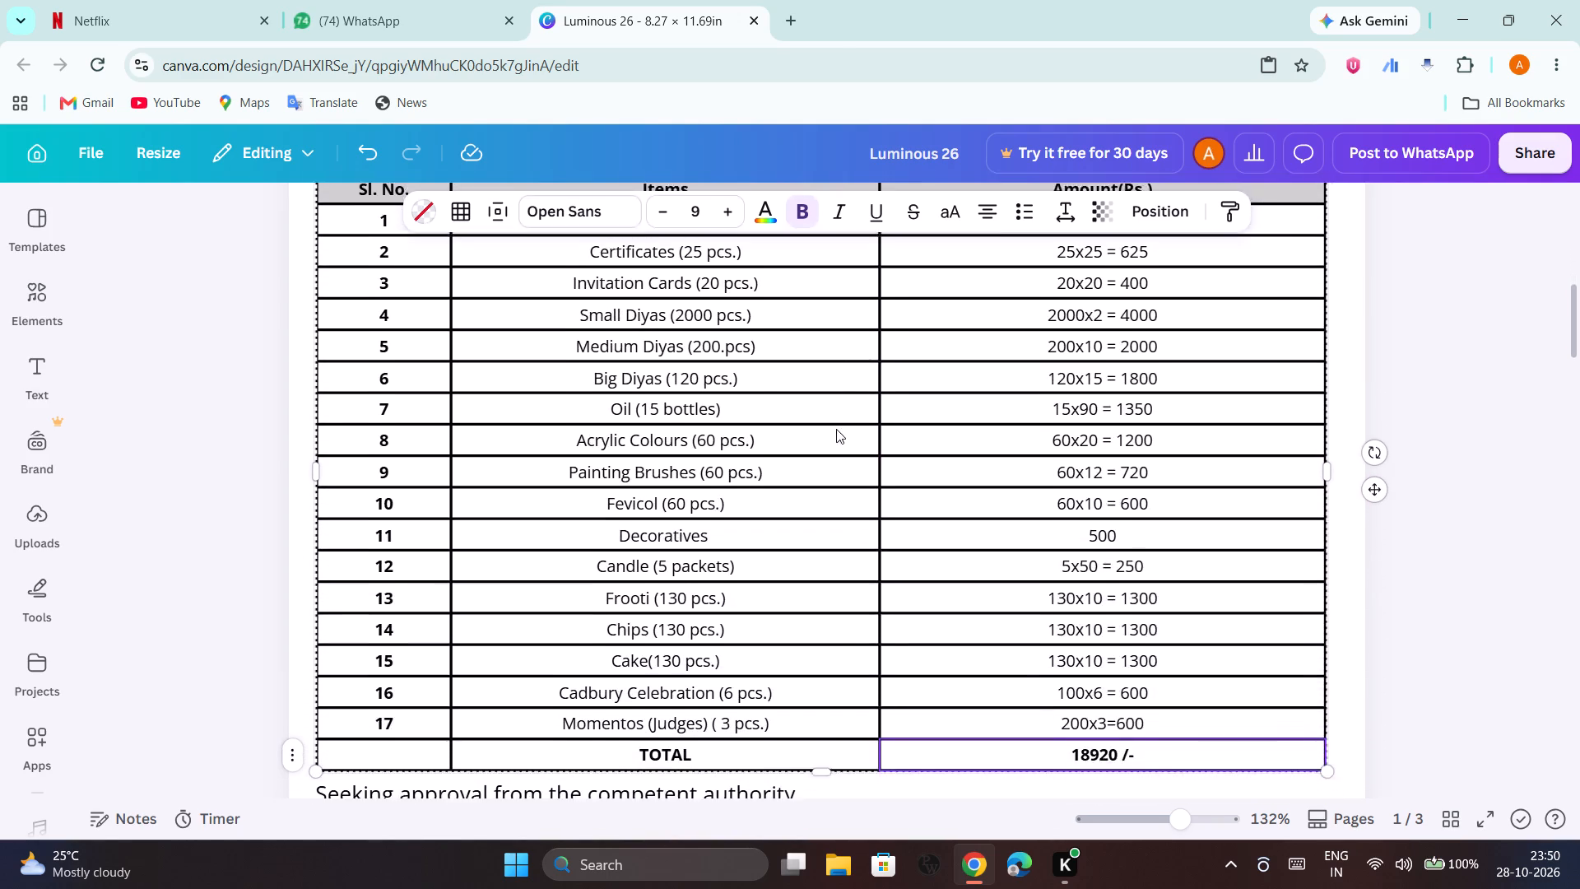
scroll(836, 429, "up", 1)
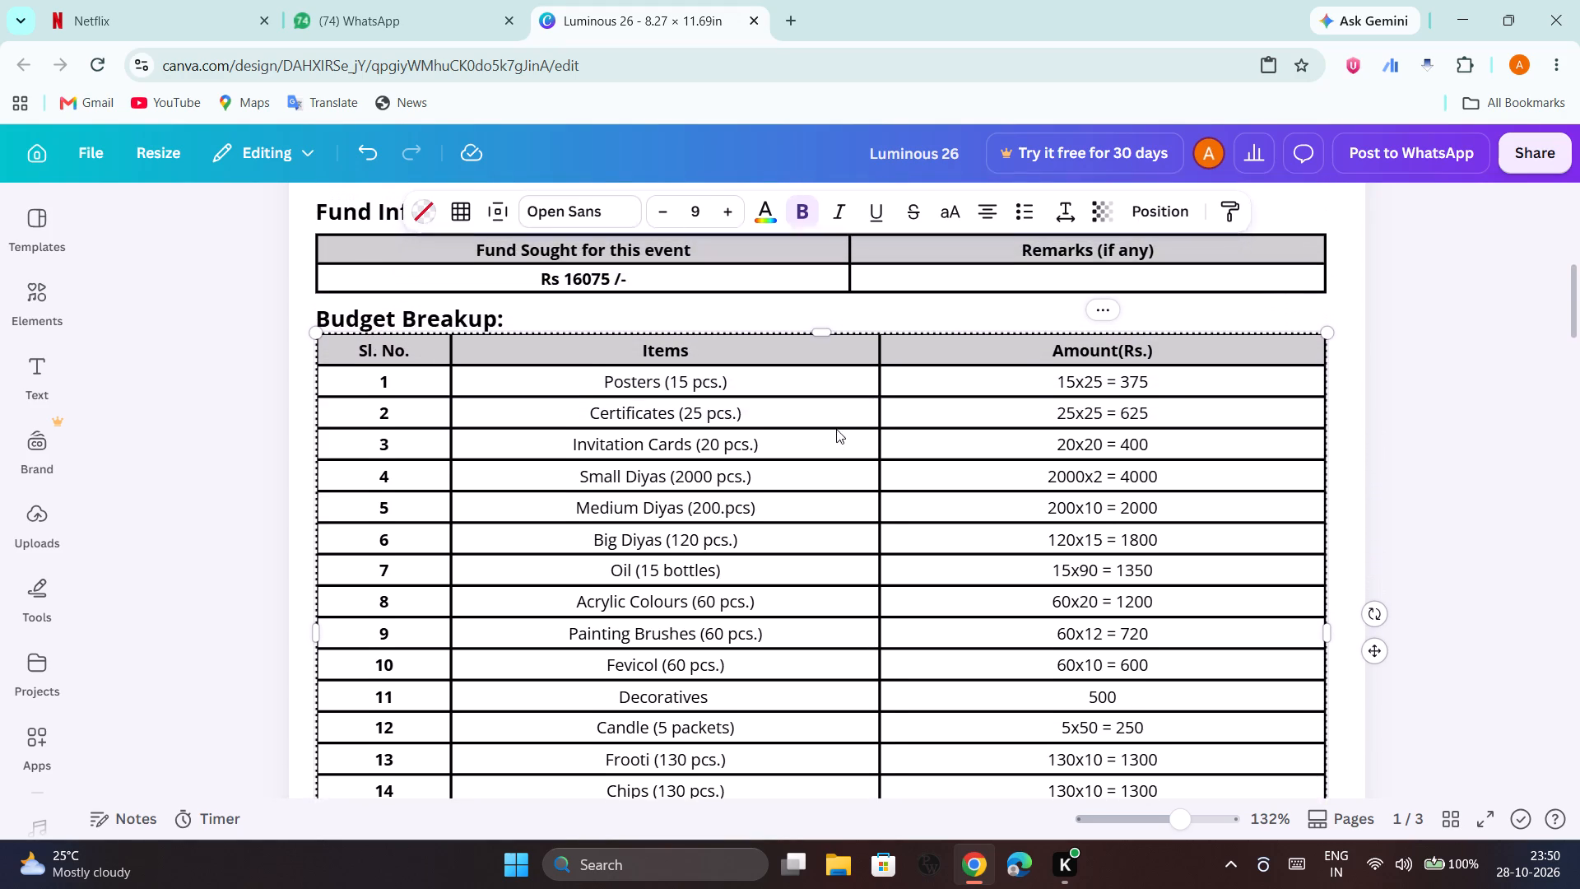
scroll(836, 429, "up", 1)
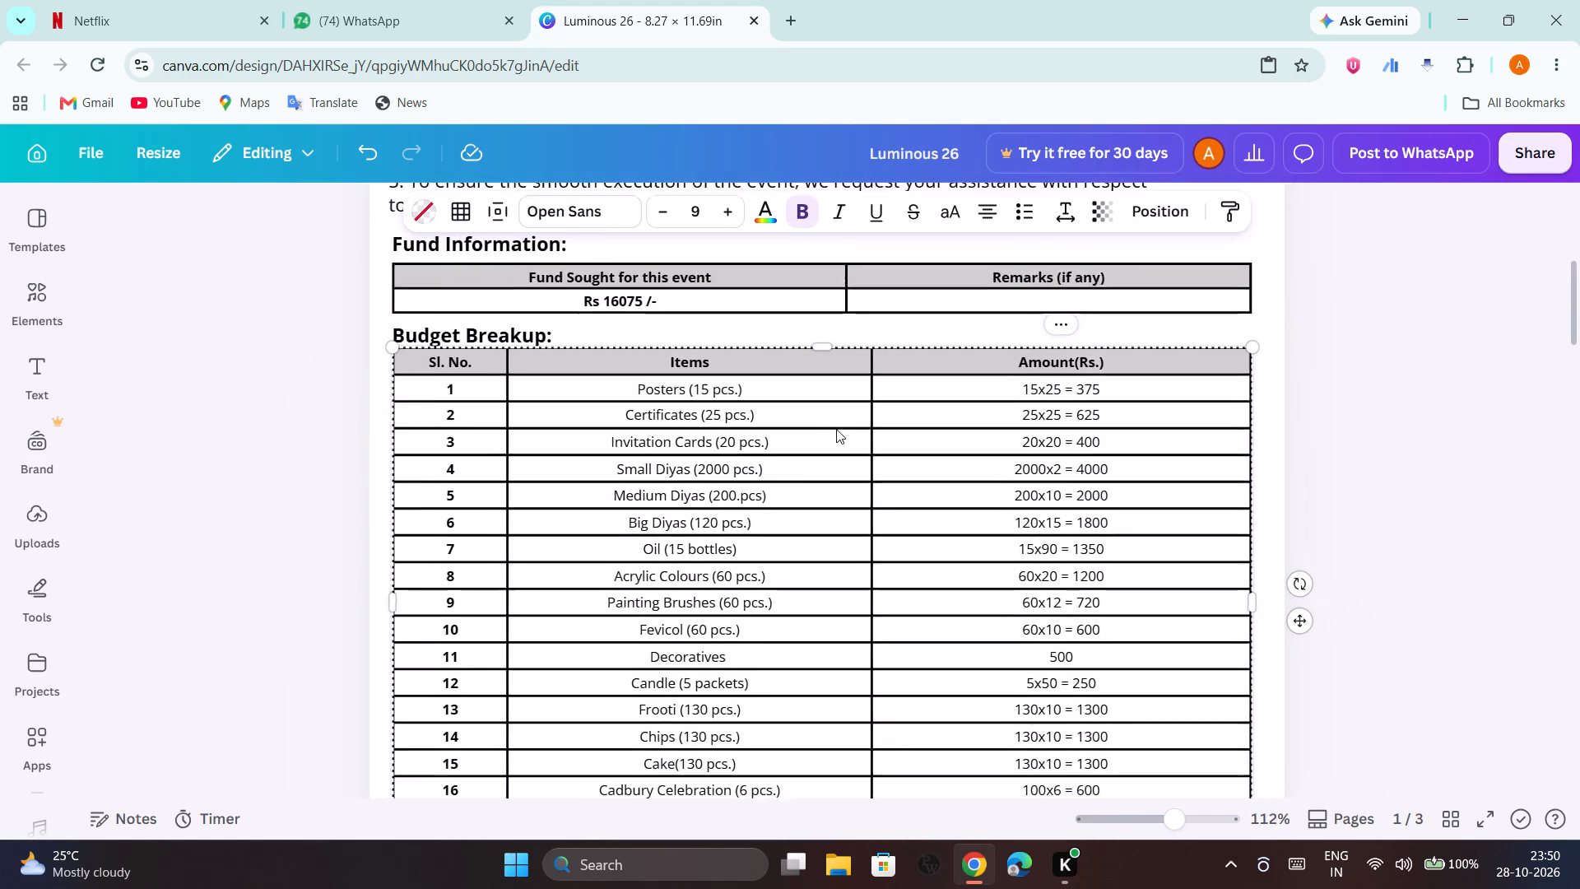
scroll(836, 429, "down", 5)
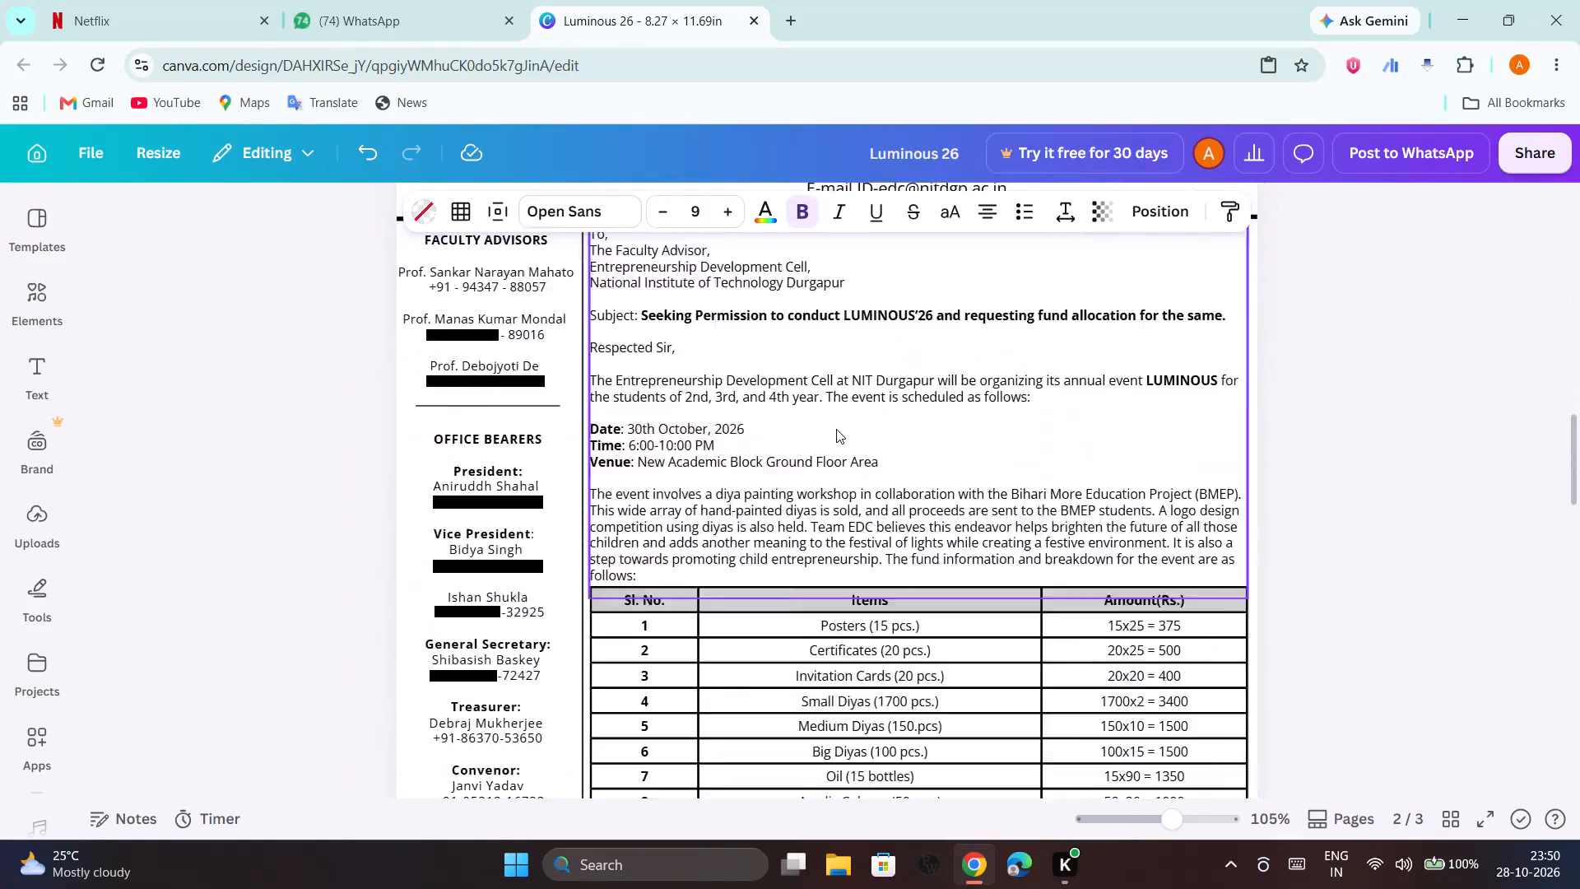
scroll(836, 429, "down", 5)
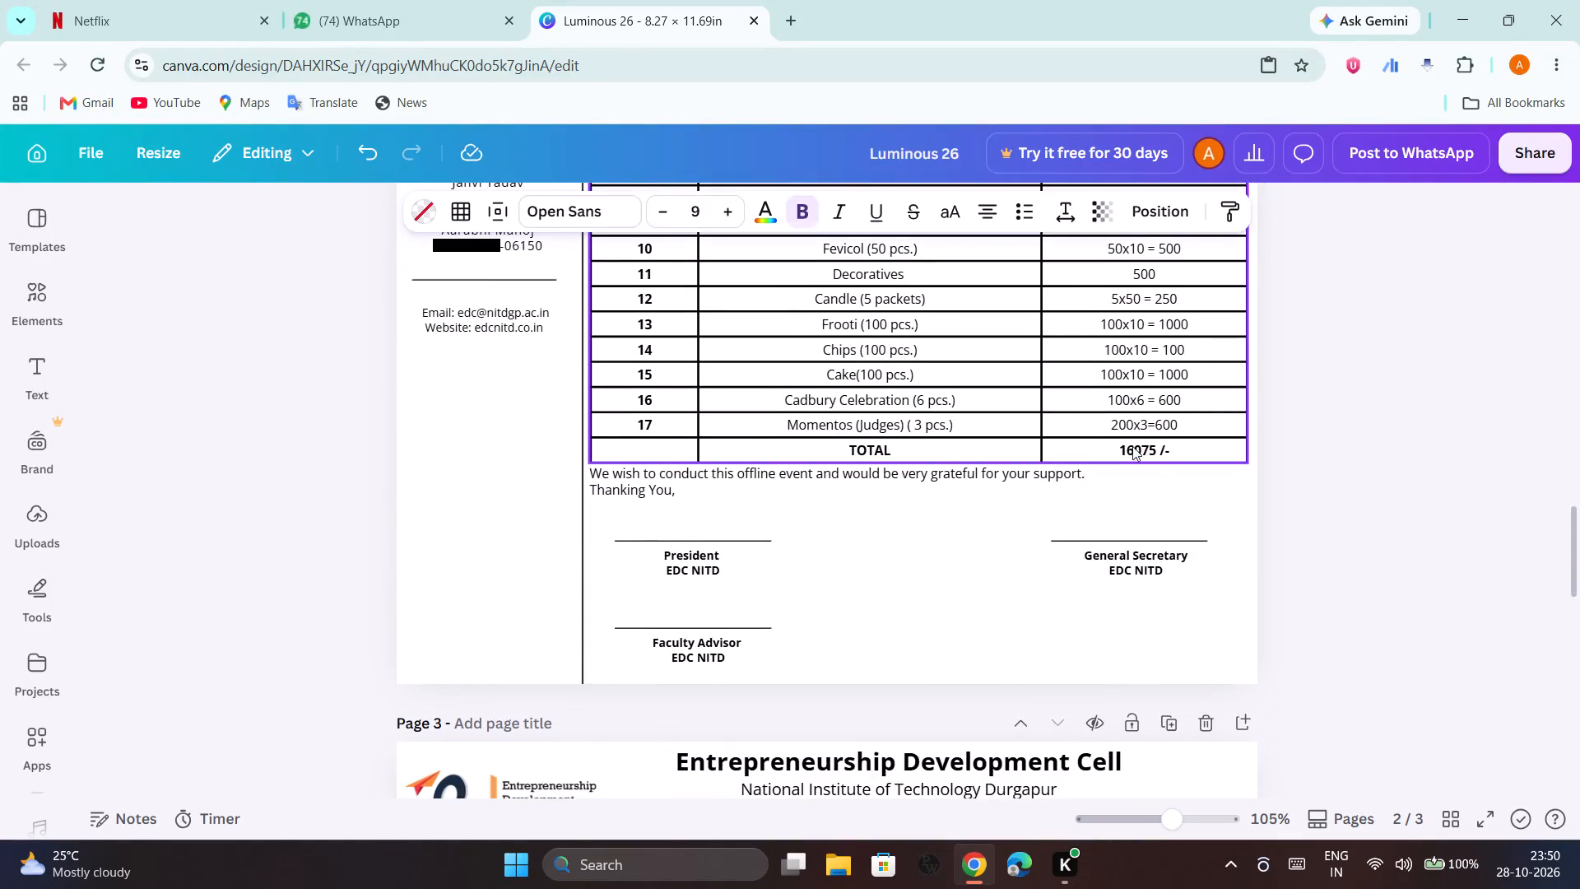
double_click(1143, 450)
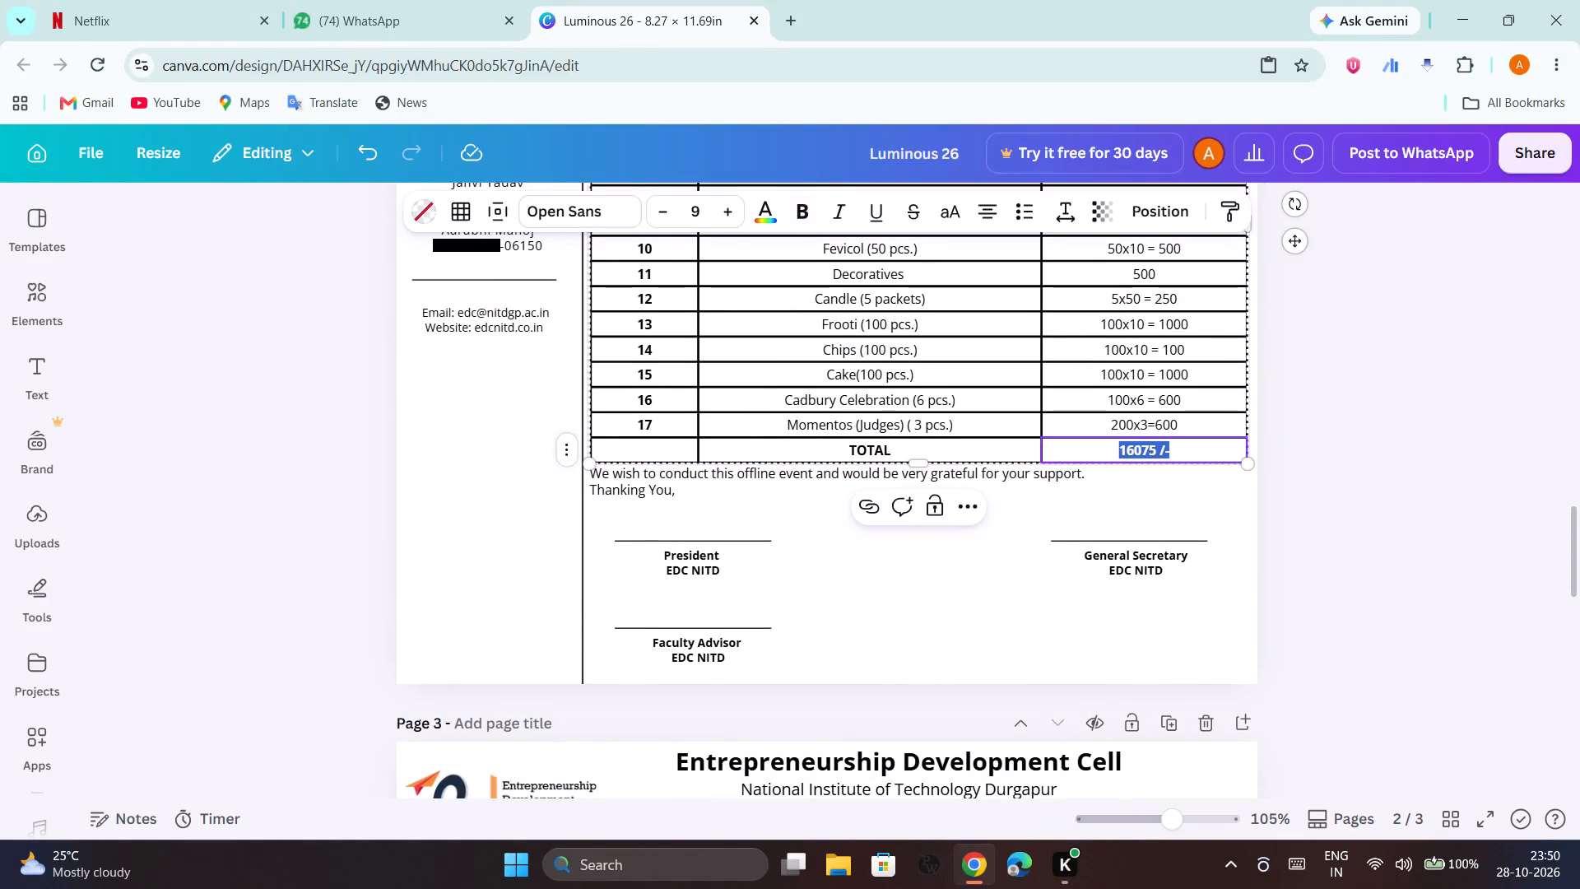
left_click(1155, 452)
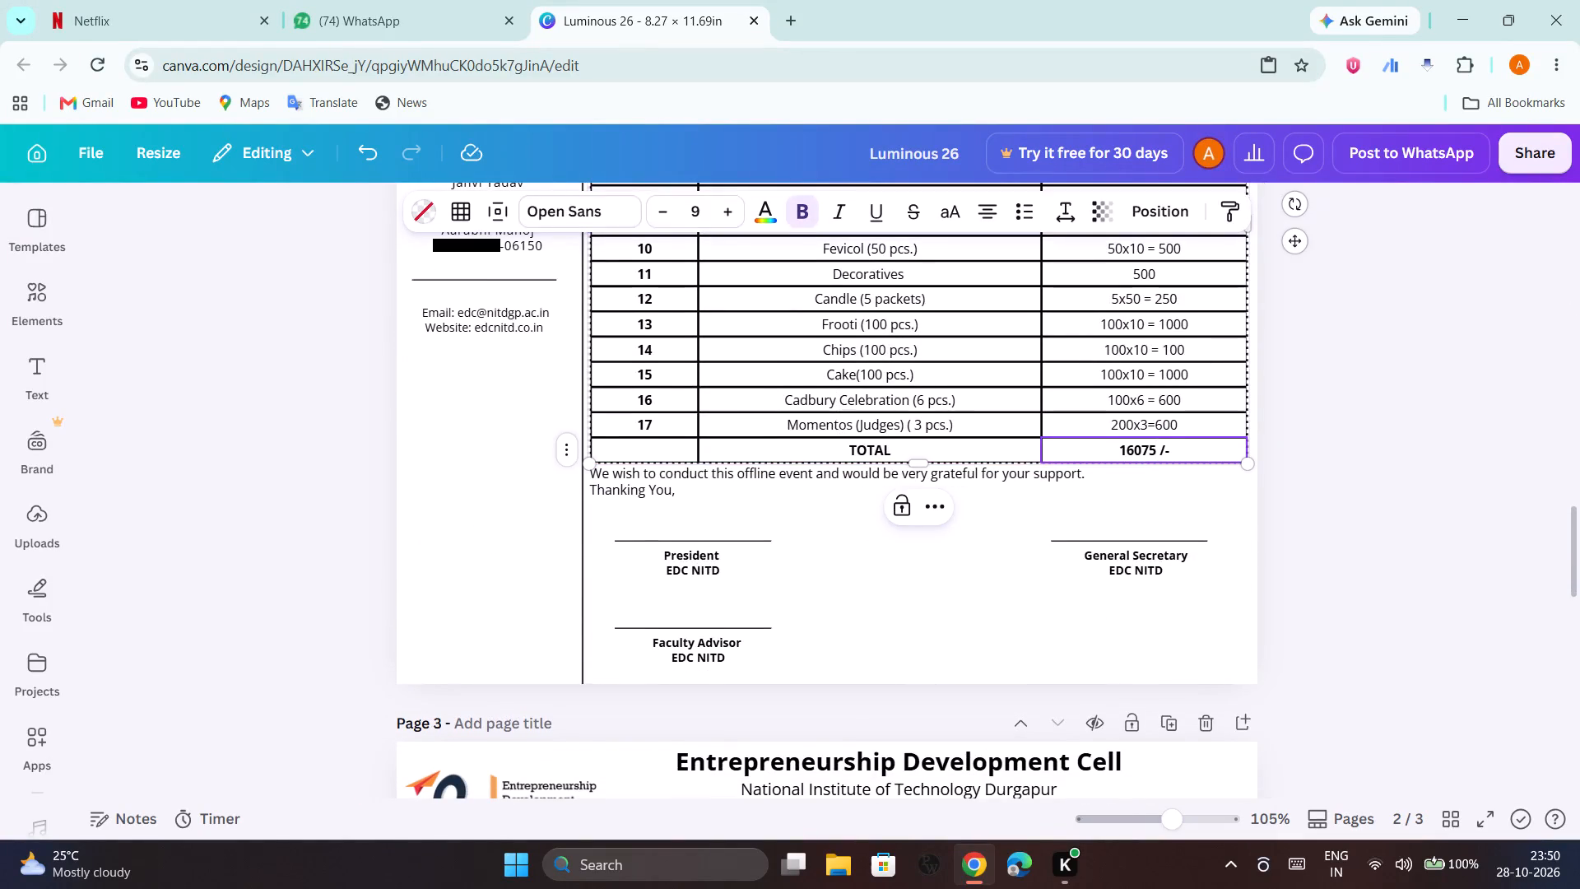
key("BackSpace")
key("BackSpace")
key("BackSpace")
key("BackSpace")
key("8")
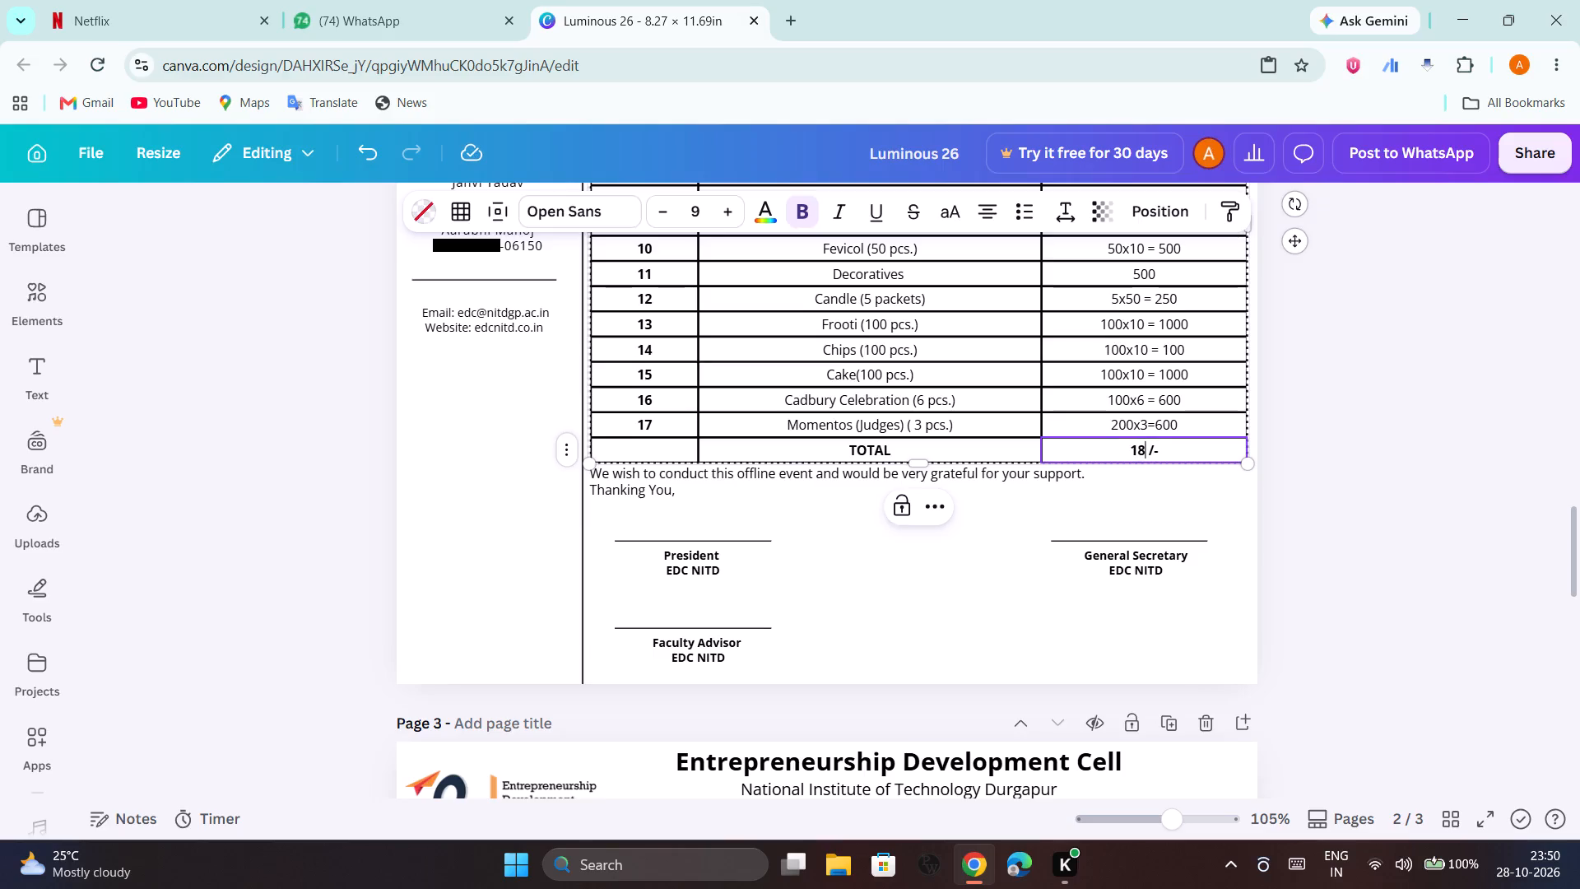
type("920")
Update the Fund Sought for this event cell in page 1's Fund Information table to Rs 18920 /-.
scroll(1155, 452, "up", 1)
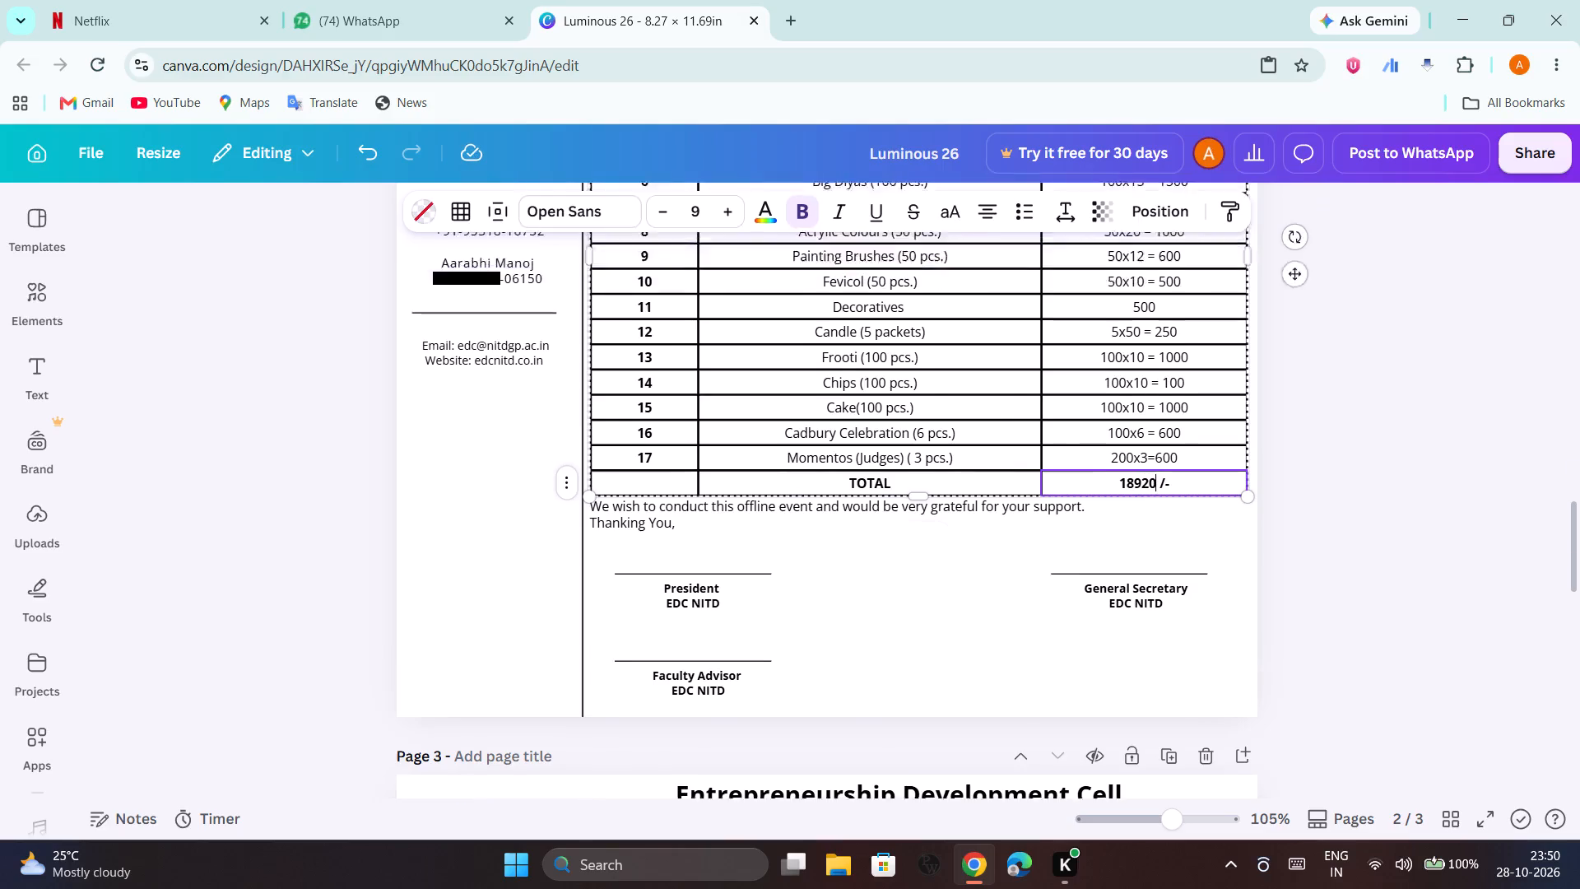
scroll(1155, 452, "up", 8)
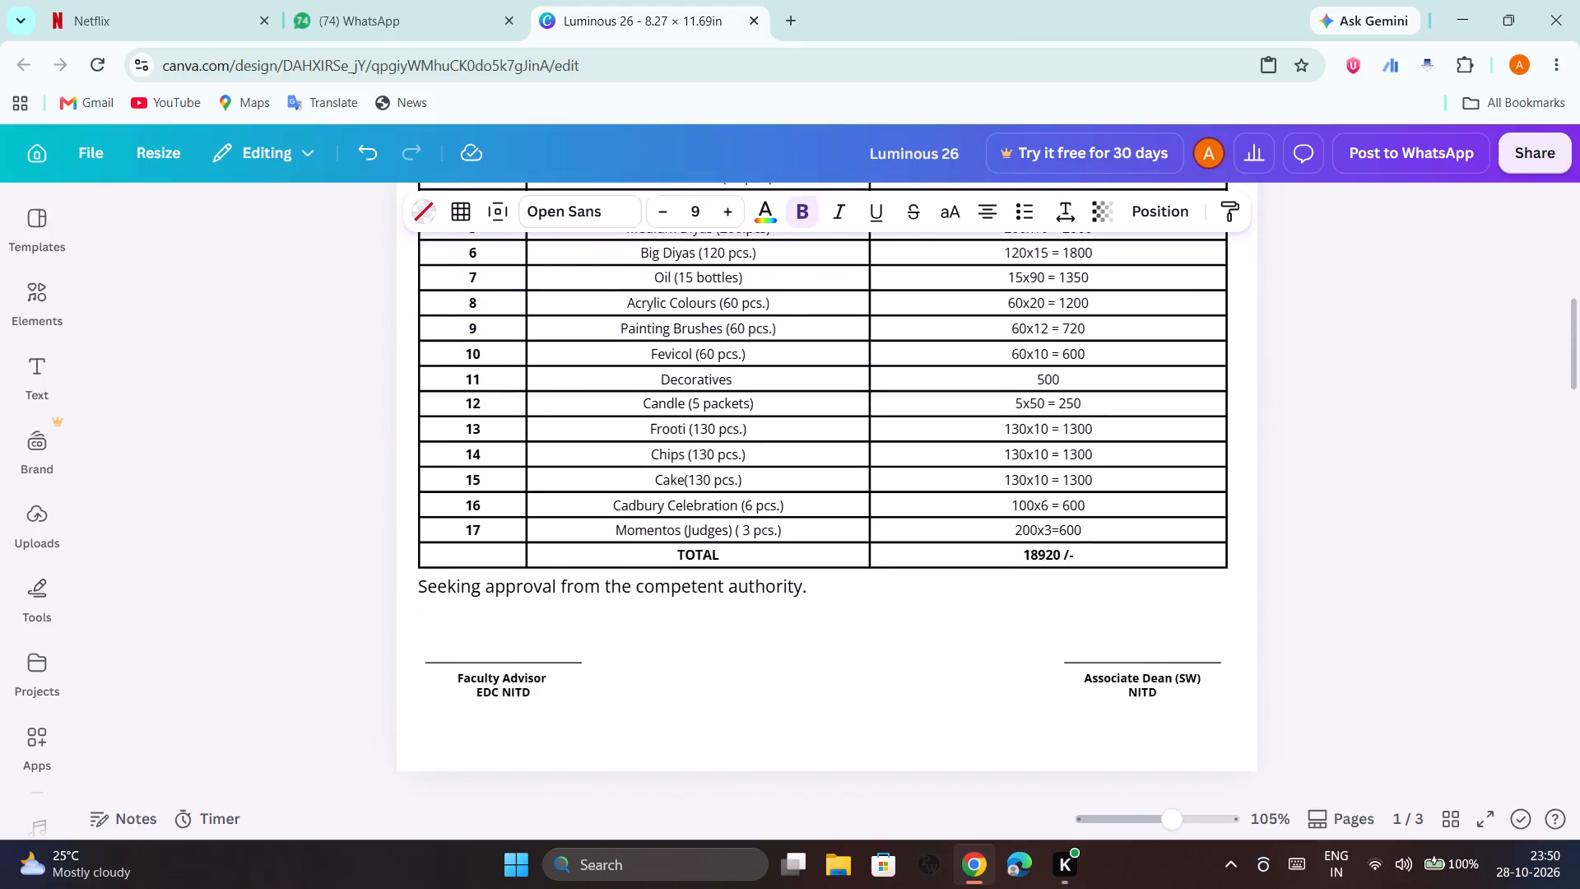
scroll(1155, 452, "up", 6)
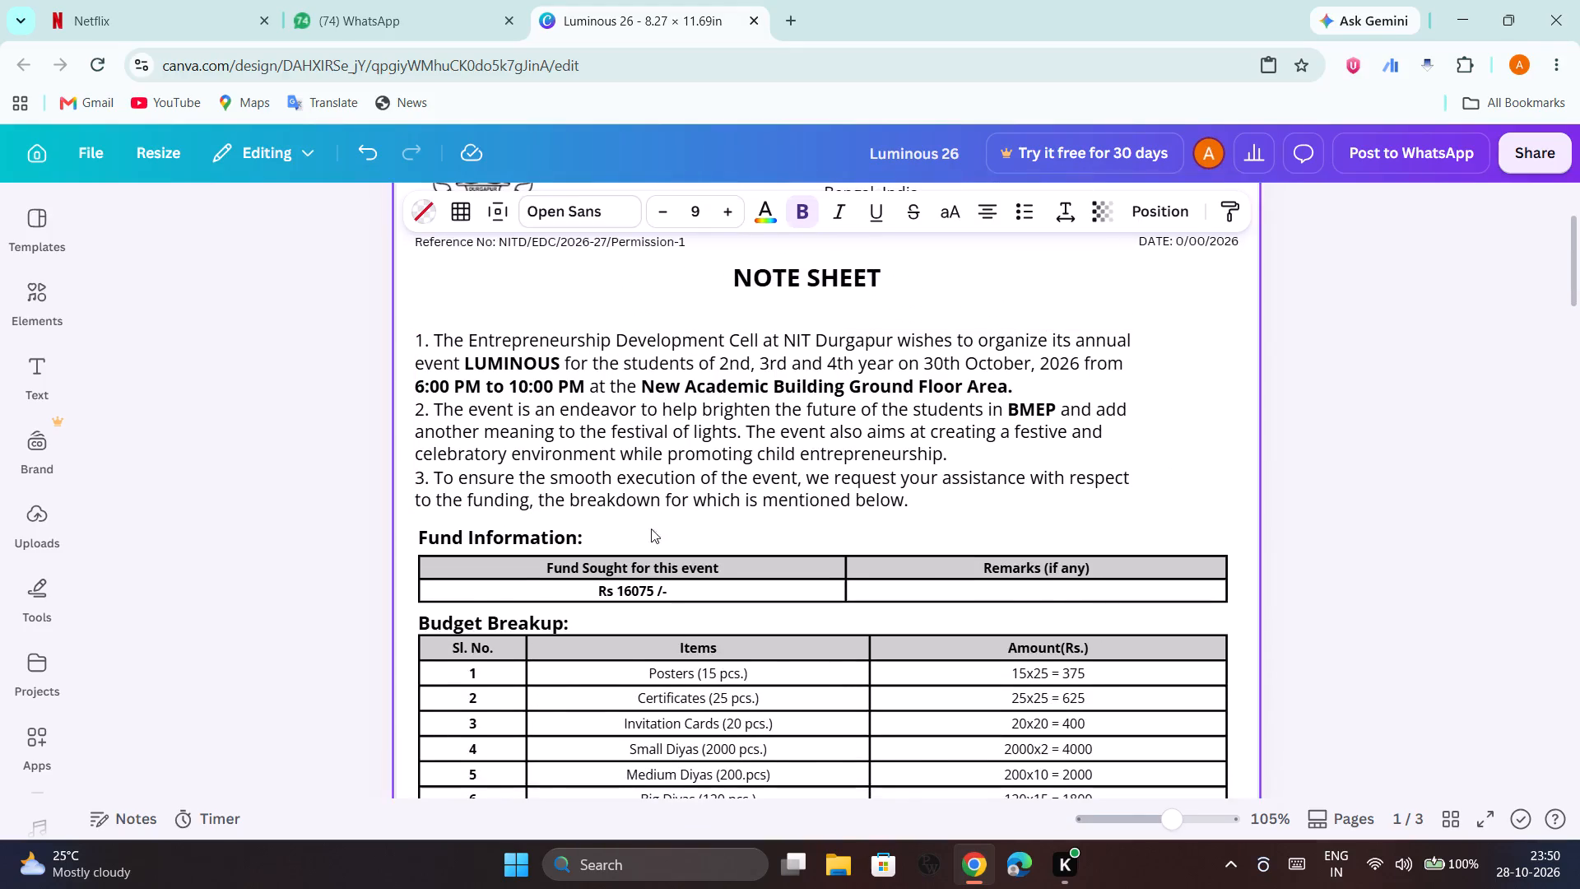
double_click(651, 591)
left_click(651, 591)
triple_click(651, 591)
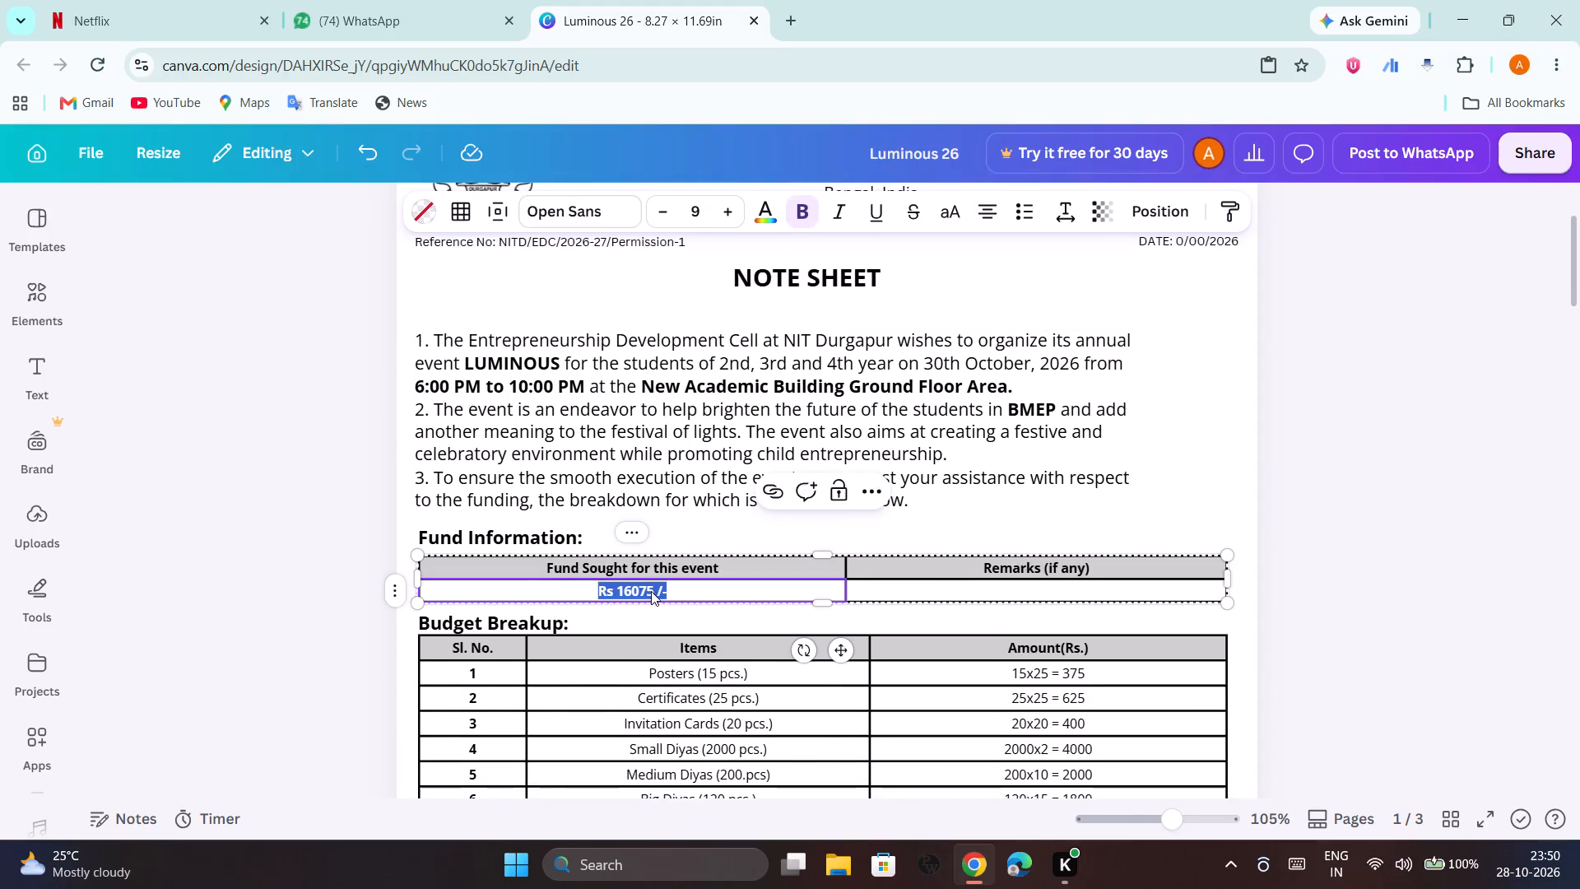
left_click(644, 592)
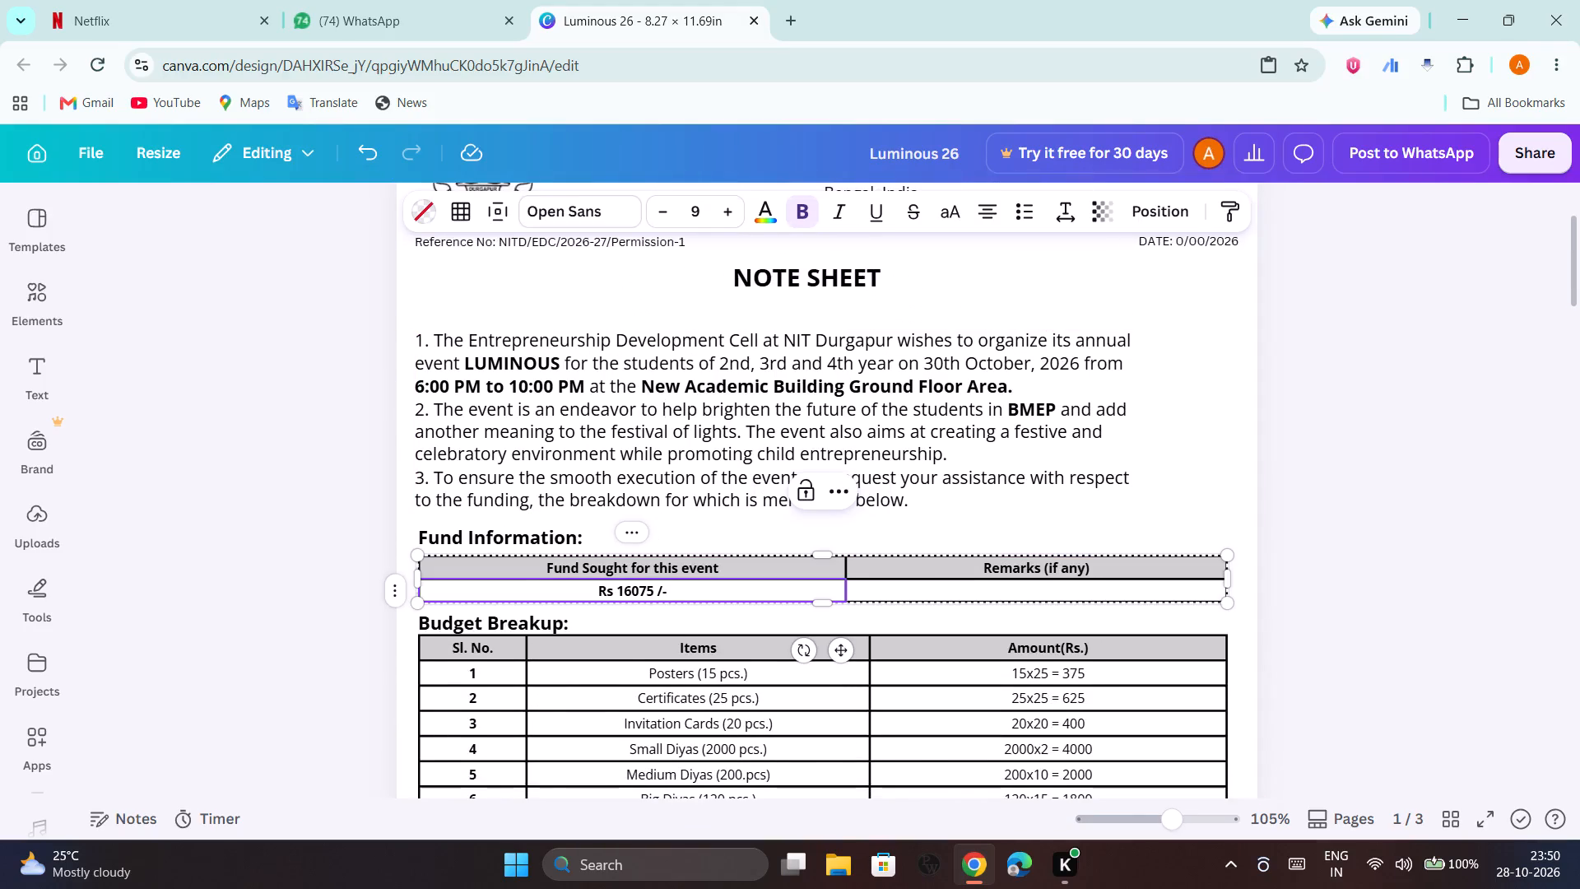
key("Right")
key("BackSpace")
key("BackSpace")
key("BackSpace")
key("BackSpace")
type("8920")
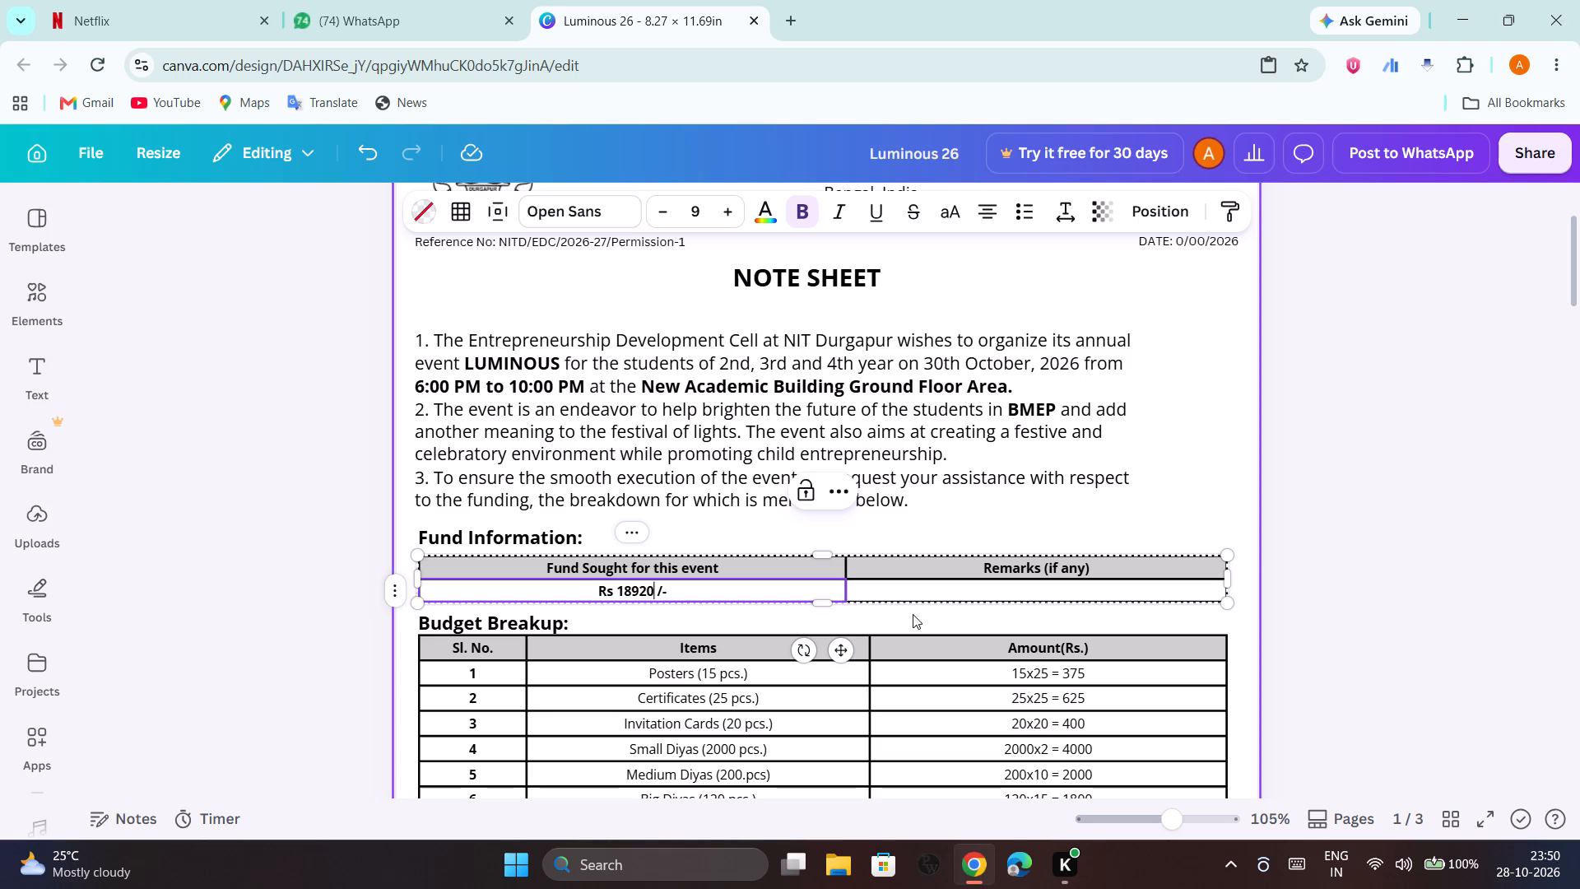
scroll(839, 683, "down", 1)
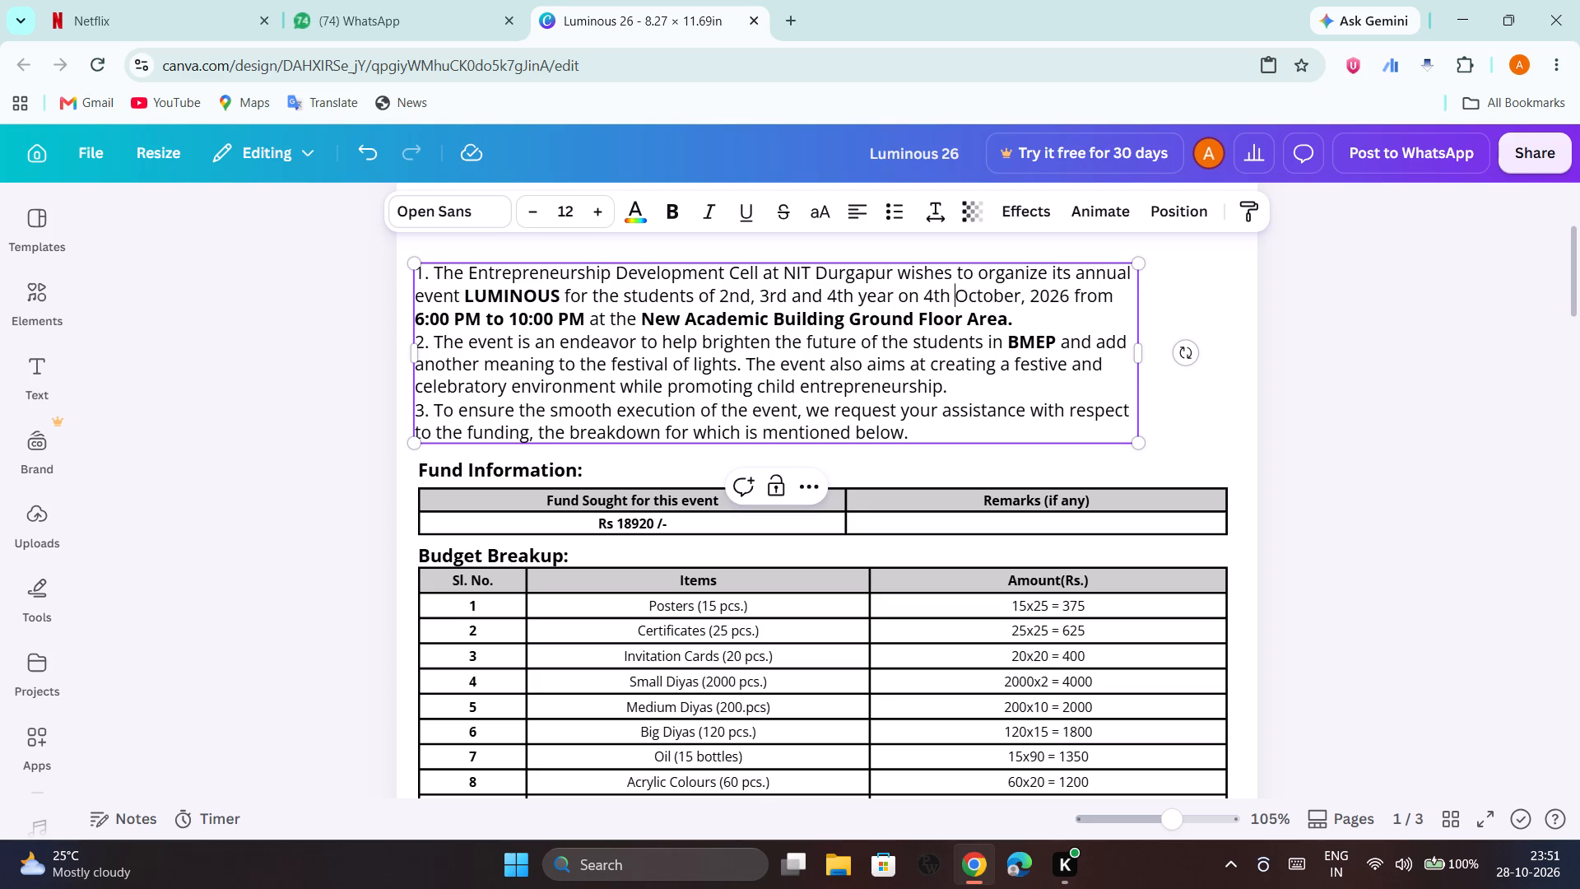
left_click(1020, 302)
key("BackSpace")
key("BackSpace")
key("BackSpace")
key("BackSpace")
key("BackSpace")
key("BackSpace")
key("BackSpace")
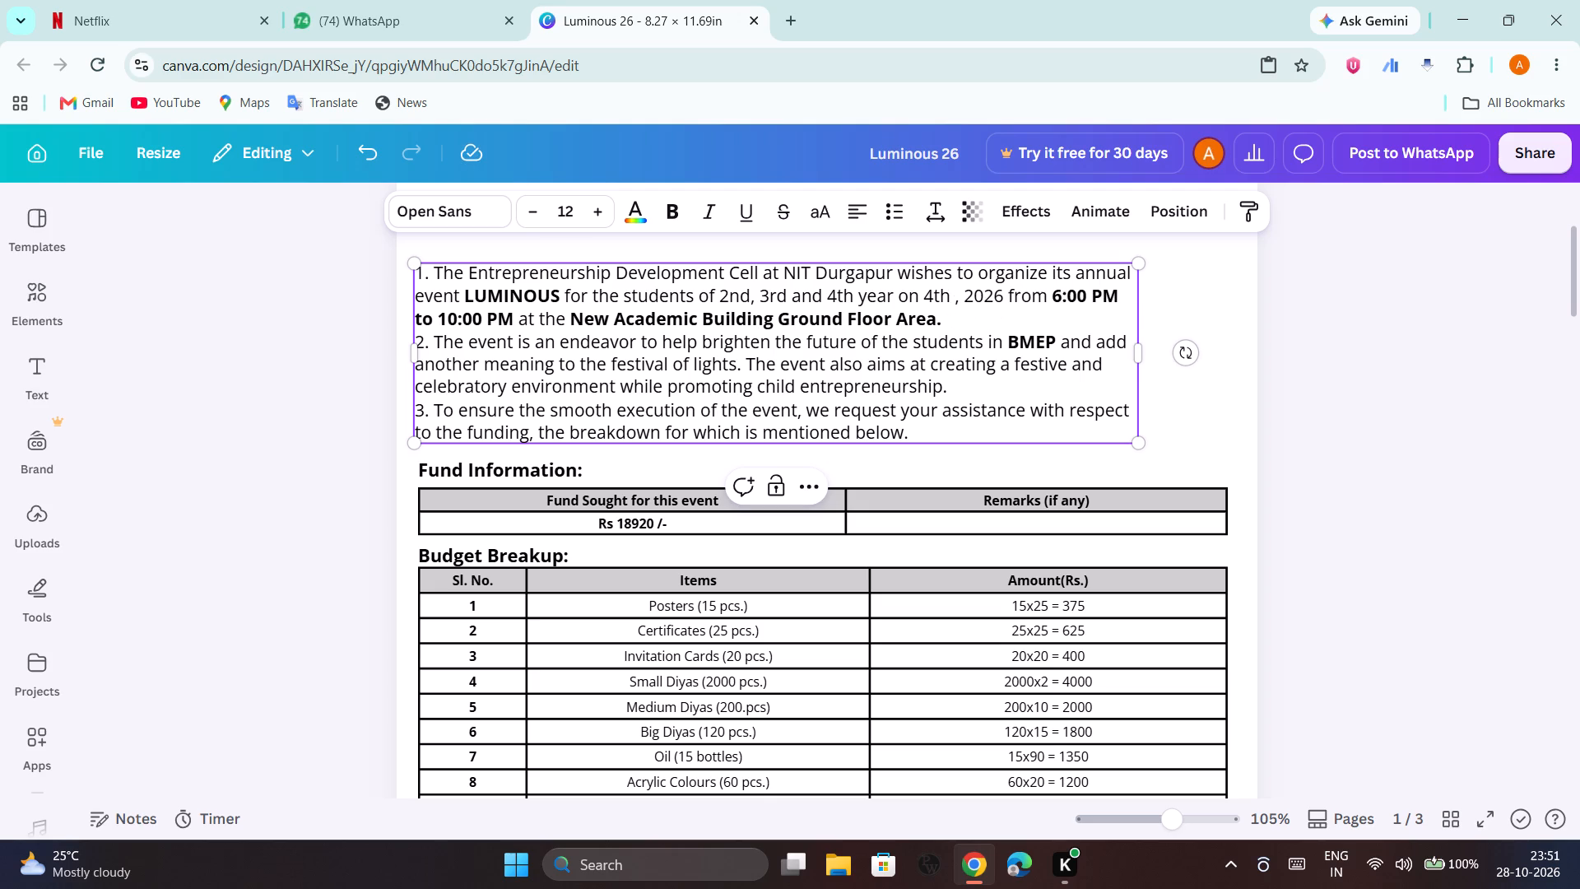
key("n")
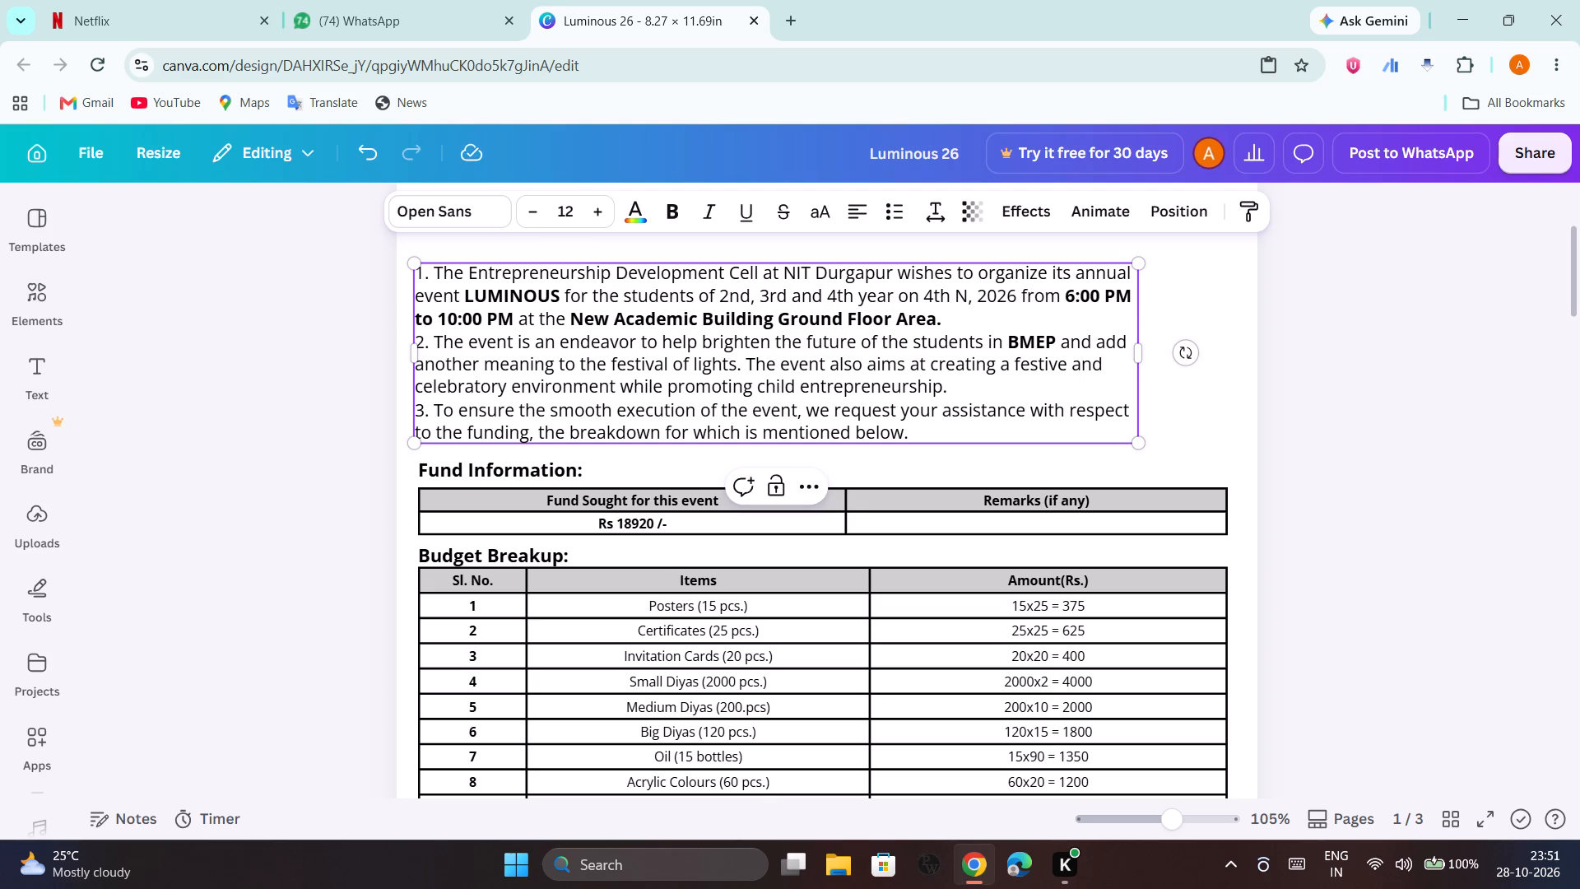
type("ovember")
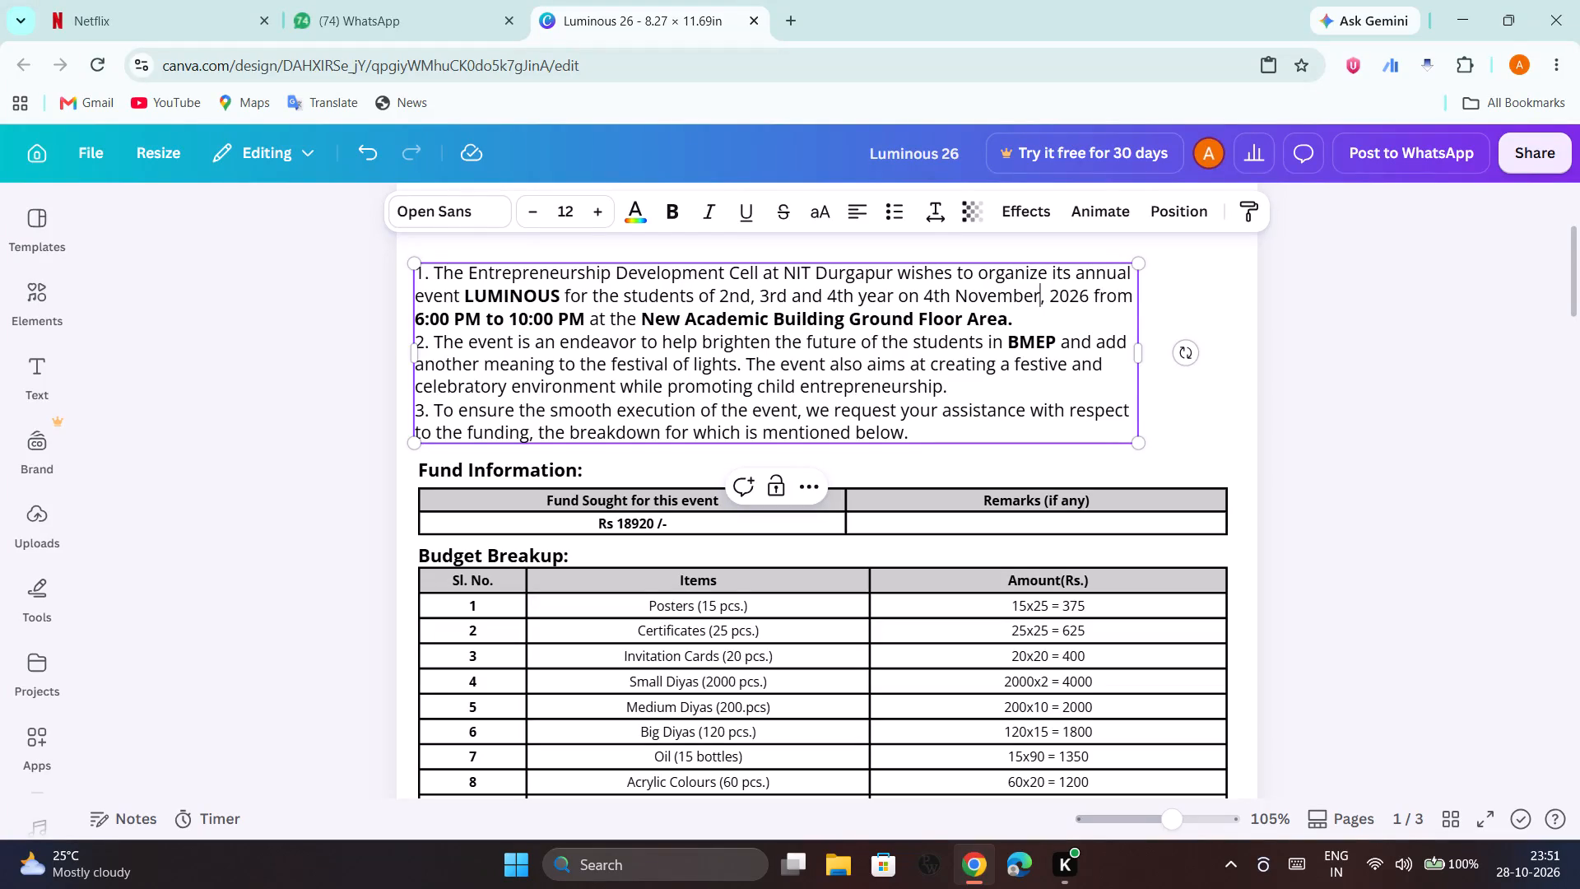
Add spaces around the equals sign in the Momentos (Judges) amount of page 1's Budget Breakup table, making it 200x3 = 600.
scroll(968, 390, "down", 2)
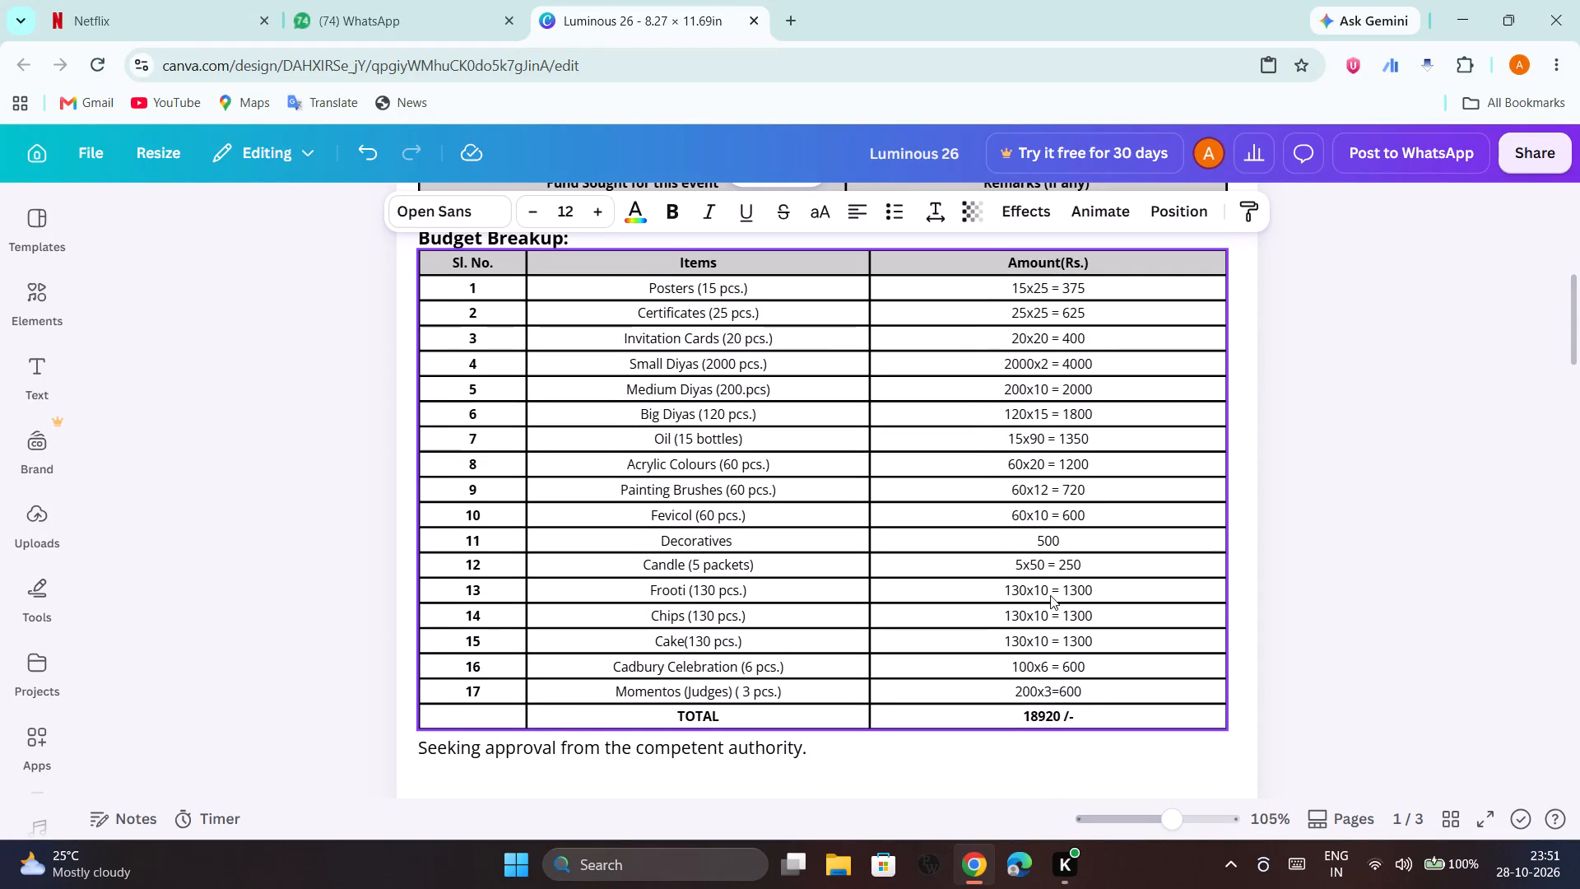
left_click(1057, 693)
left_click(1057, 693)
left_click(1057, 693)
left_click(1057, 693)
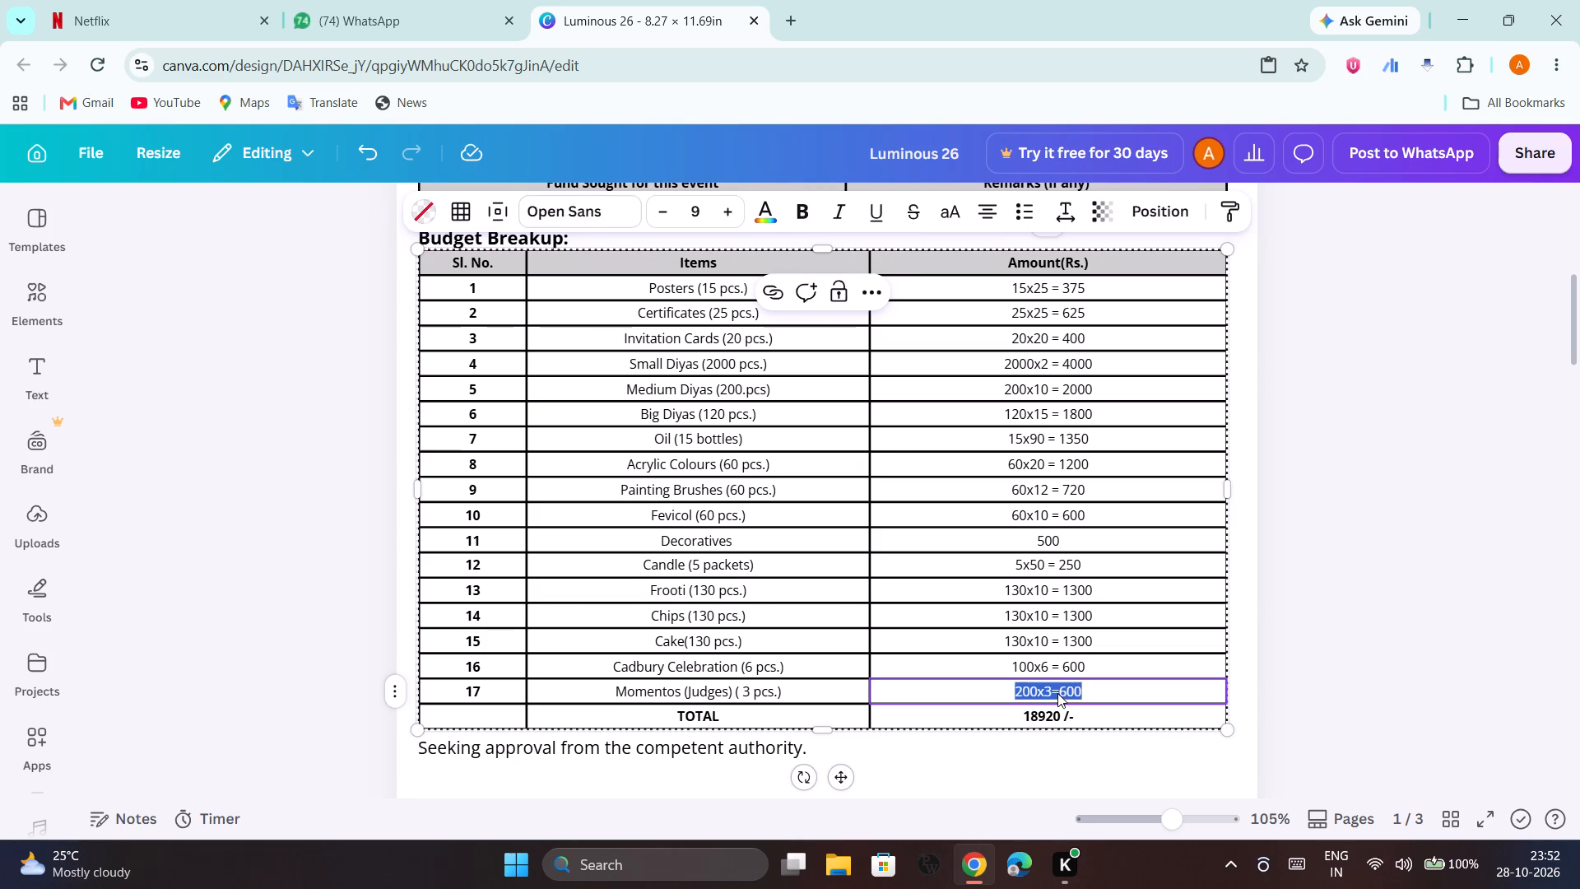
triple_click(1057, 687)
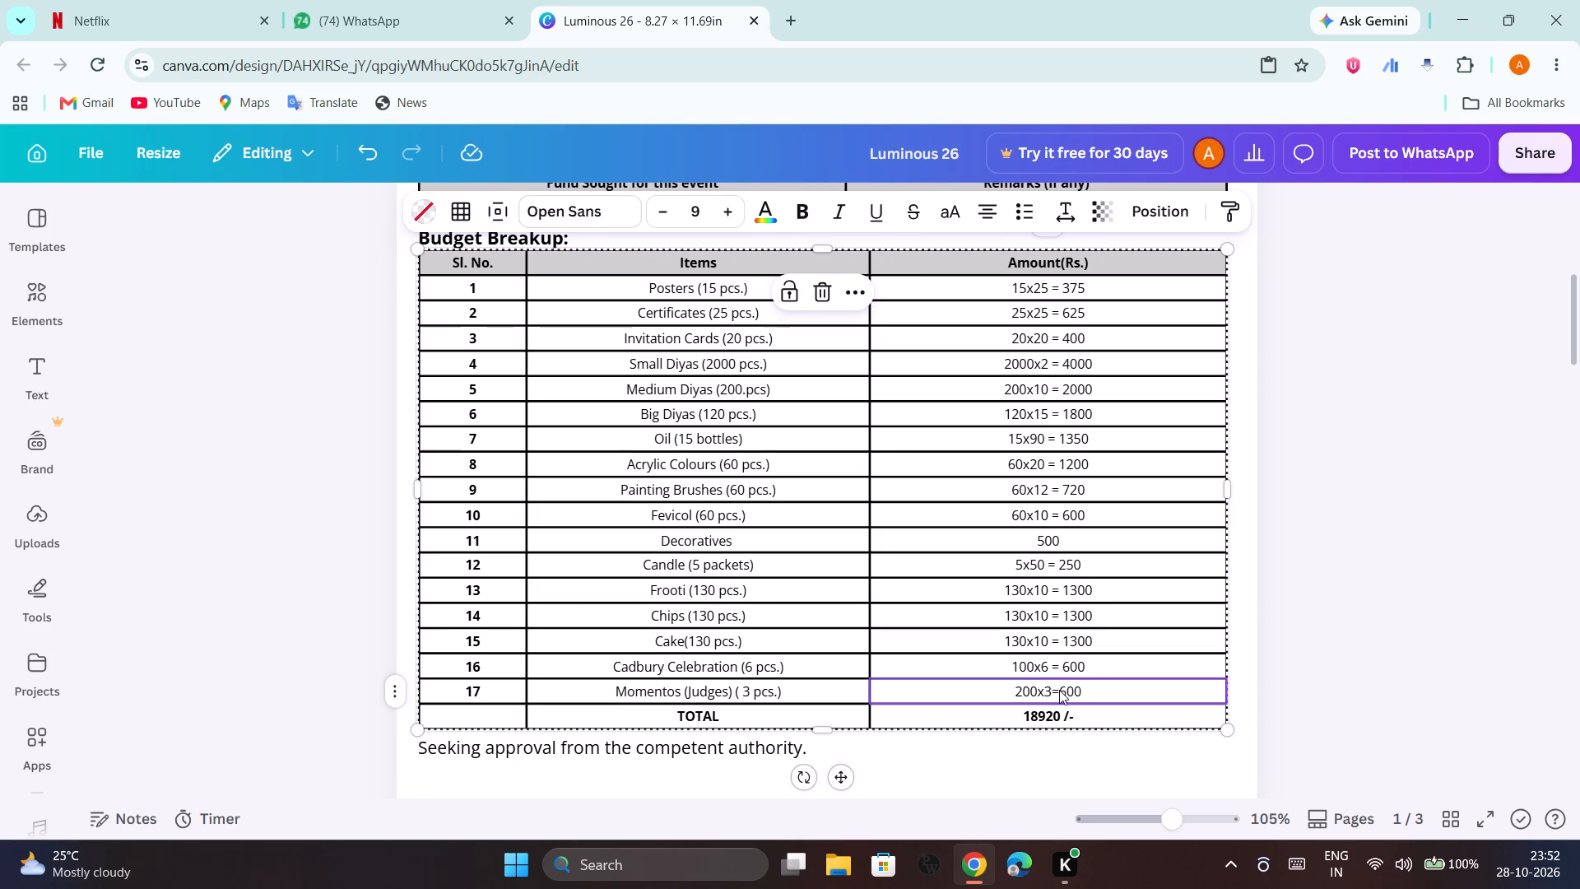
left_click(1059, 690)
double_click(1059, 690)
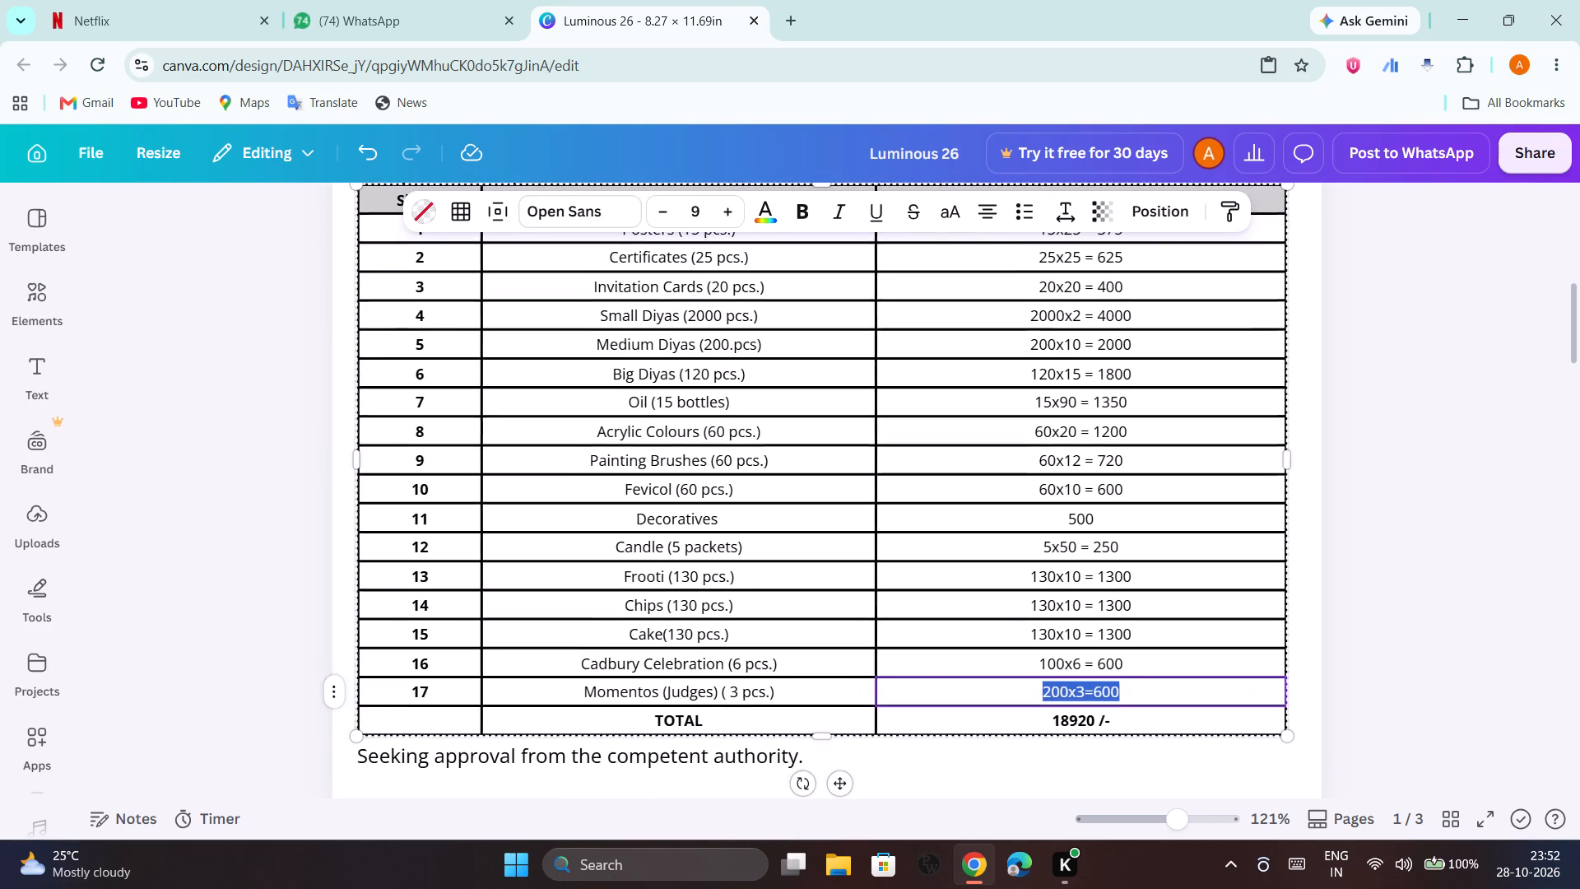
left_click(1083, 692)
key("space")
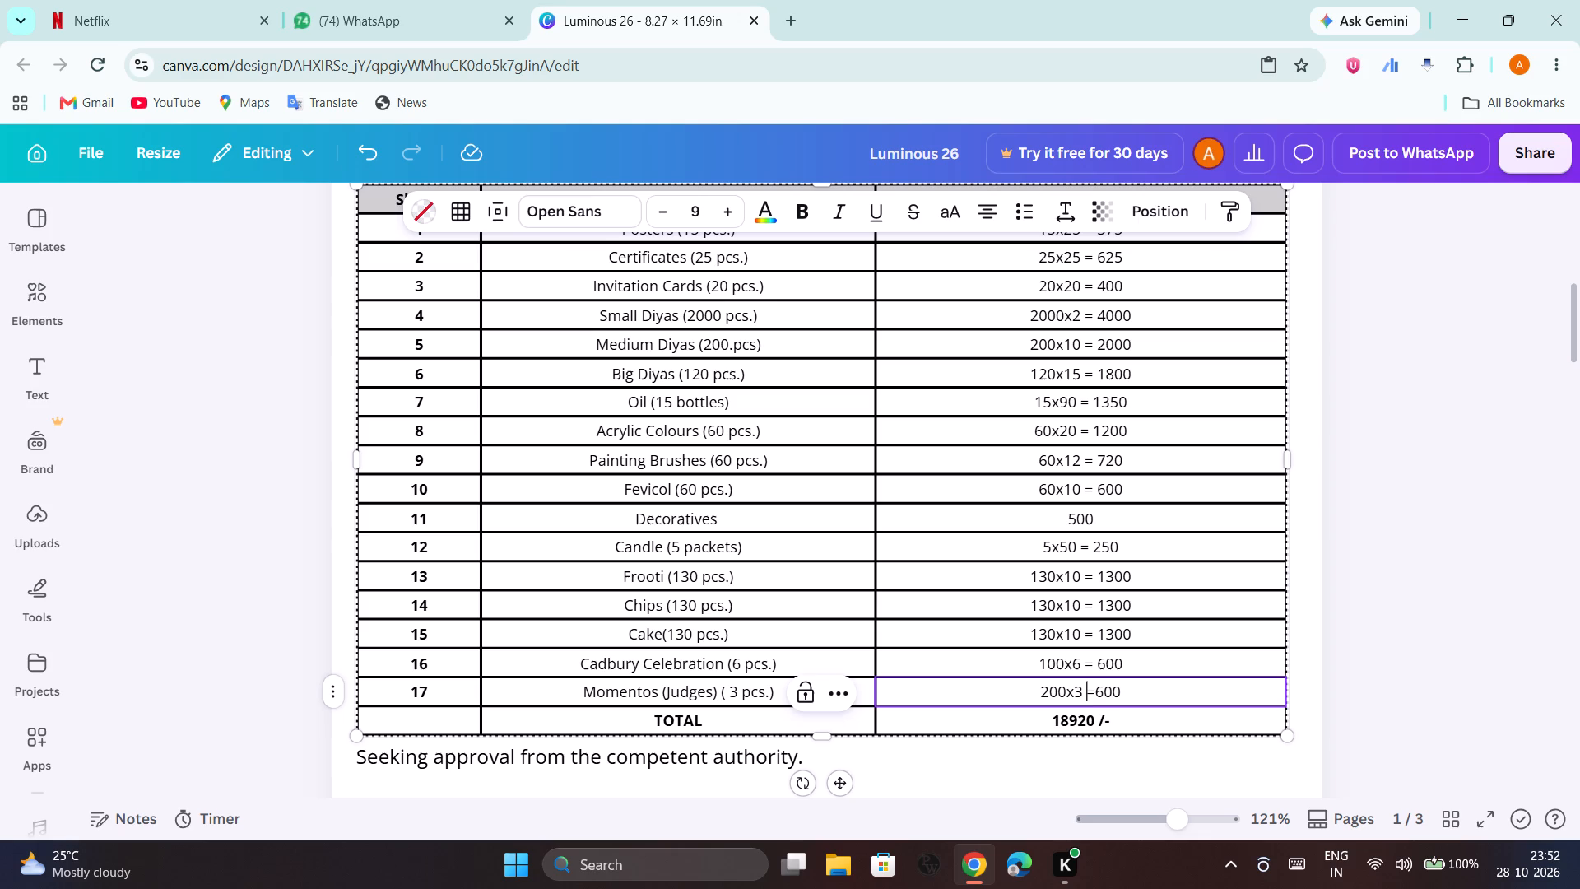
left_click(1094, 690)
key("space")
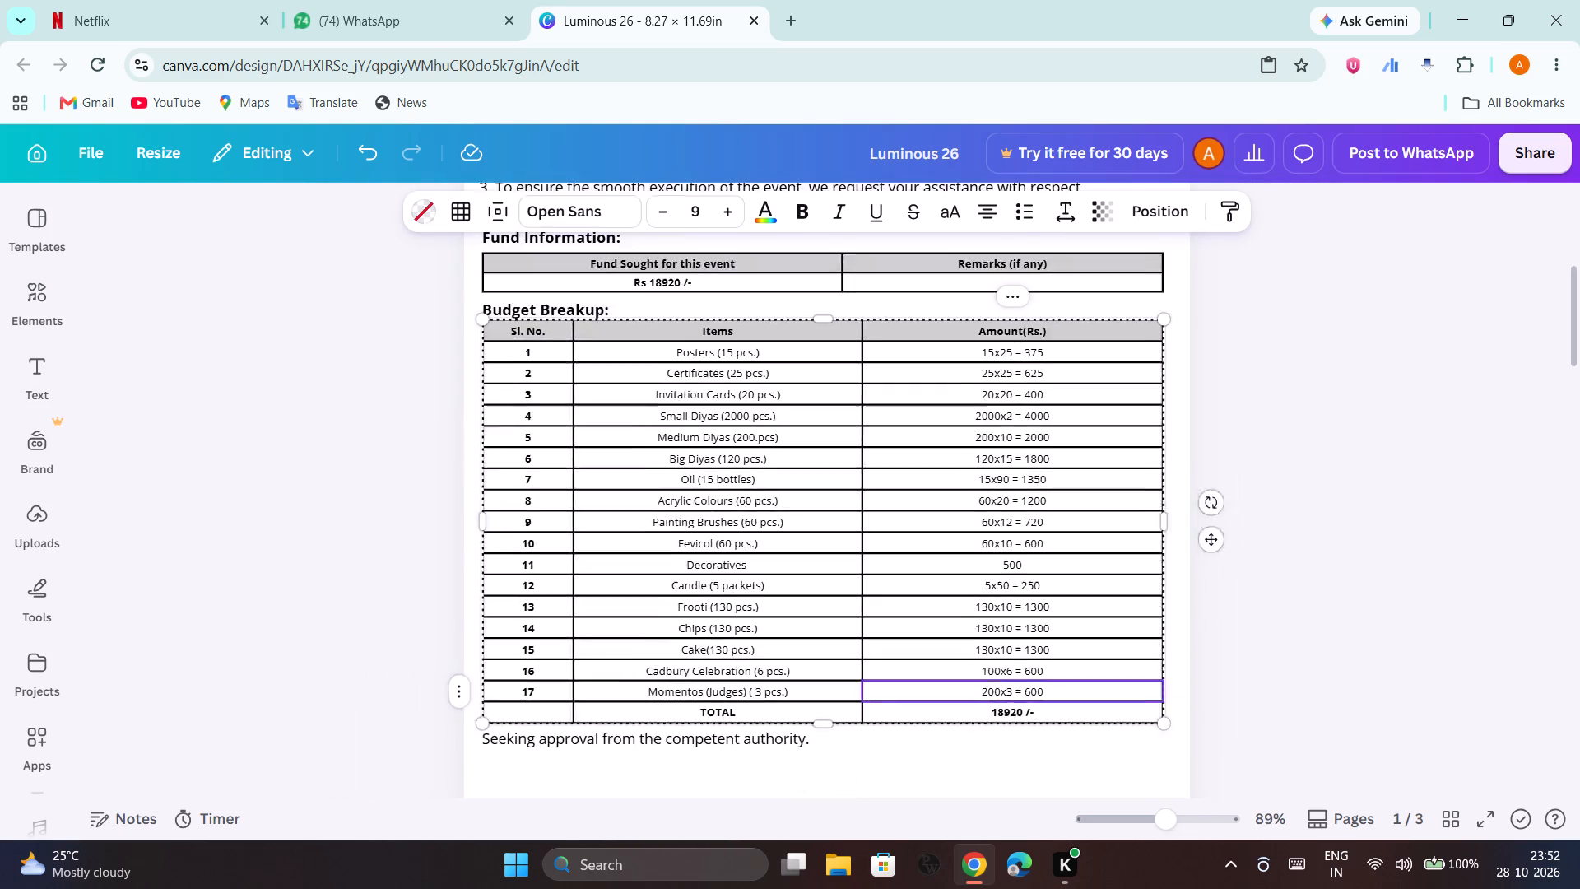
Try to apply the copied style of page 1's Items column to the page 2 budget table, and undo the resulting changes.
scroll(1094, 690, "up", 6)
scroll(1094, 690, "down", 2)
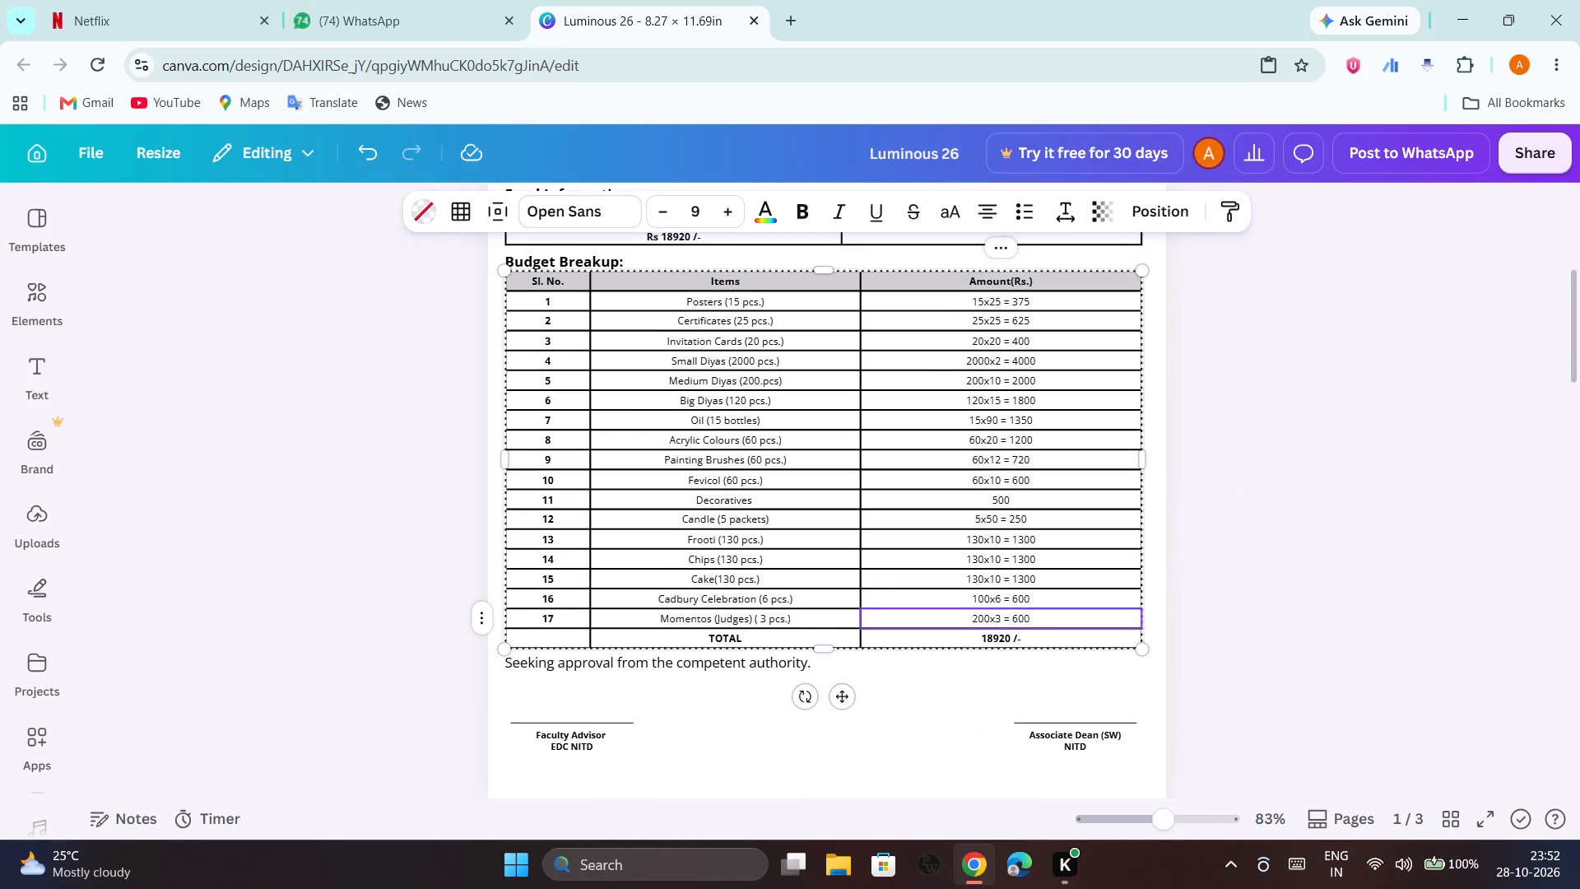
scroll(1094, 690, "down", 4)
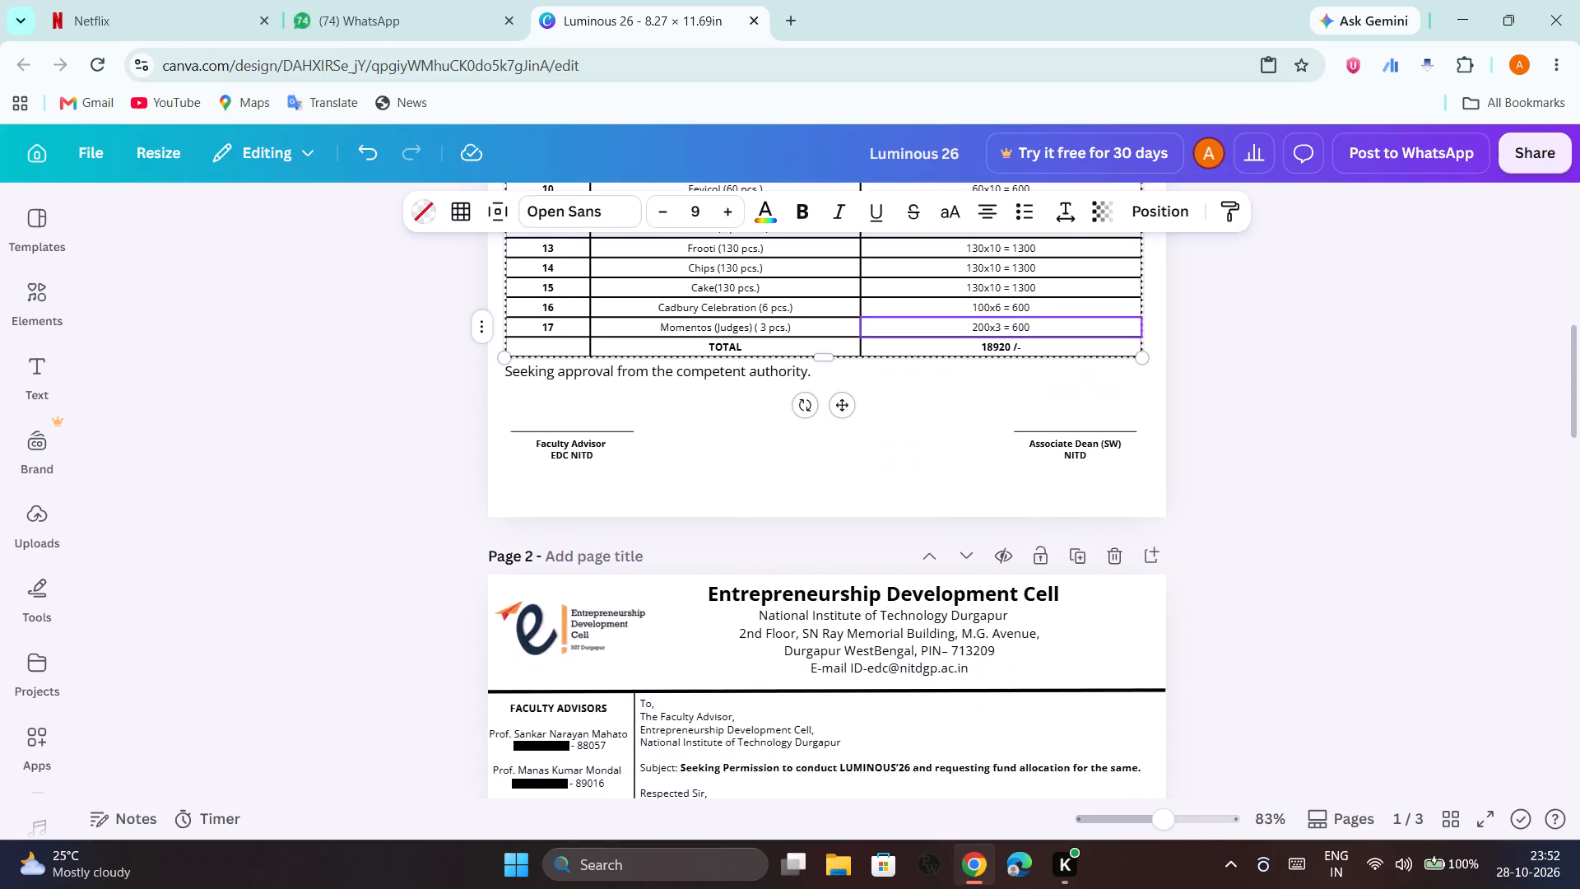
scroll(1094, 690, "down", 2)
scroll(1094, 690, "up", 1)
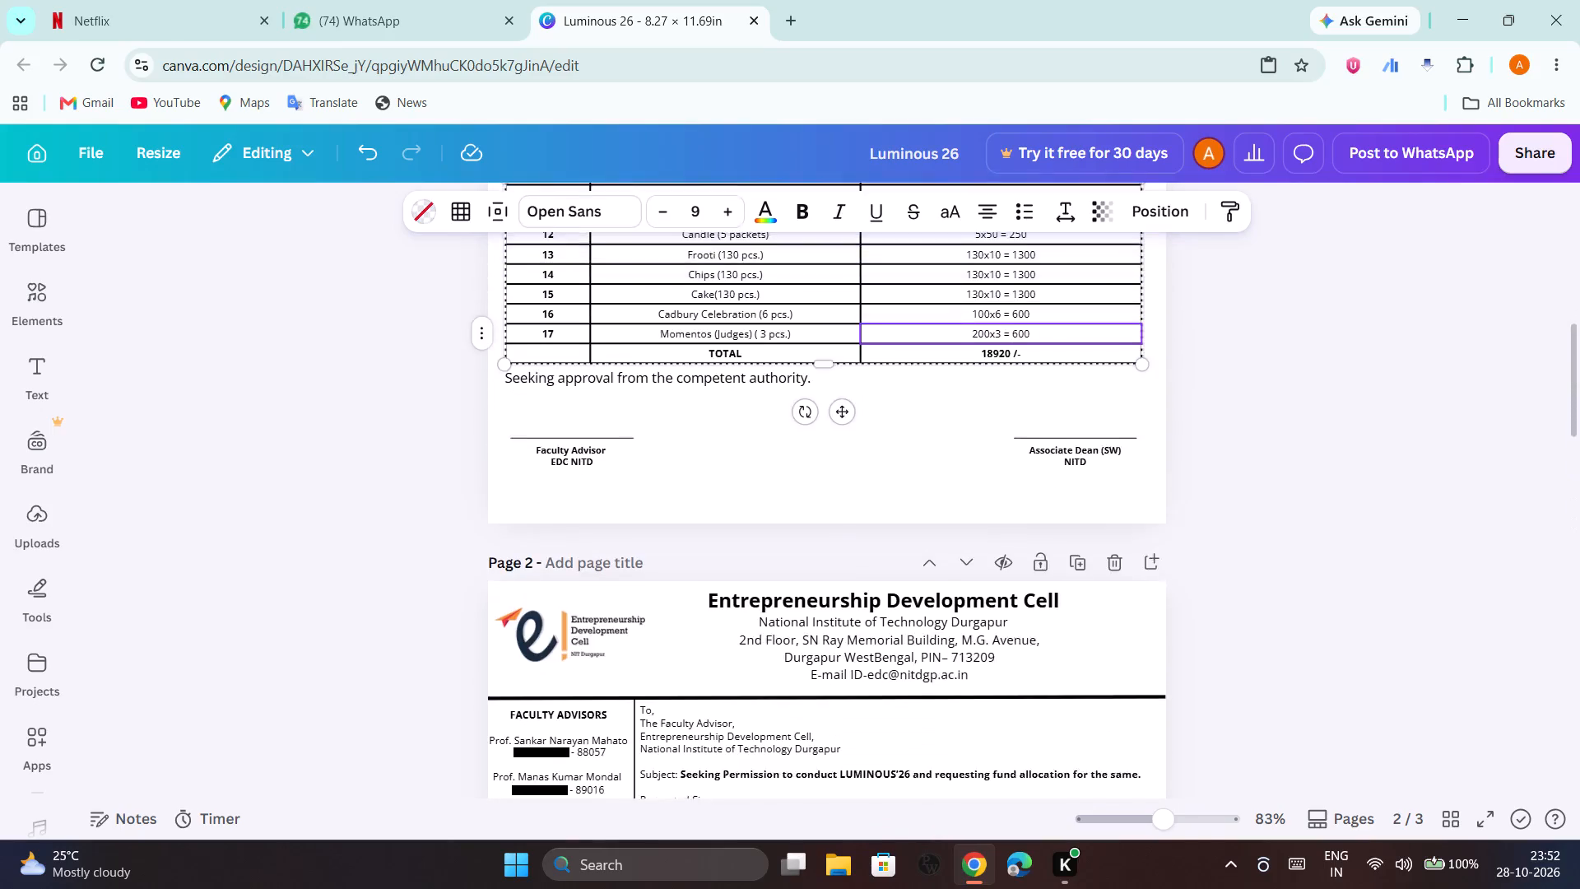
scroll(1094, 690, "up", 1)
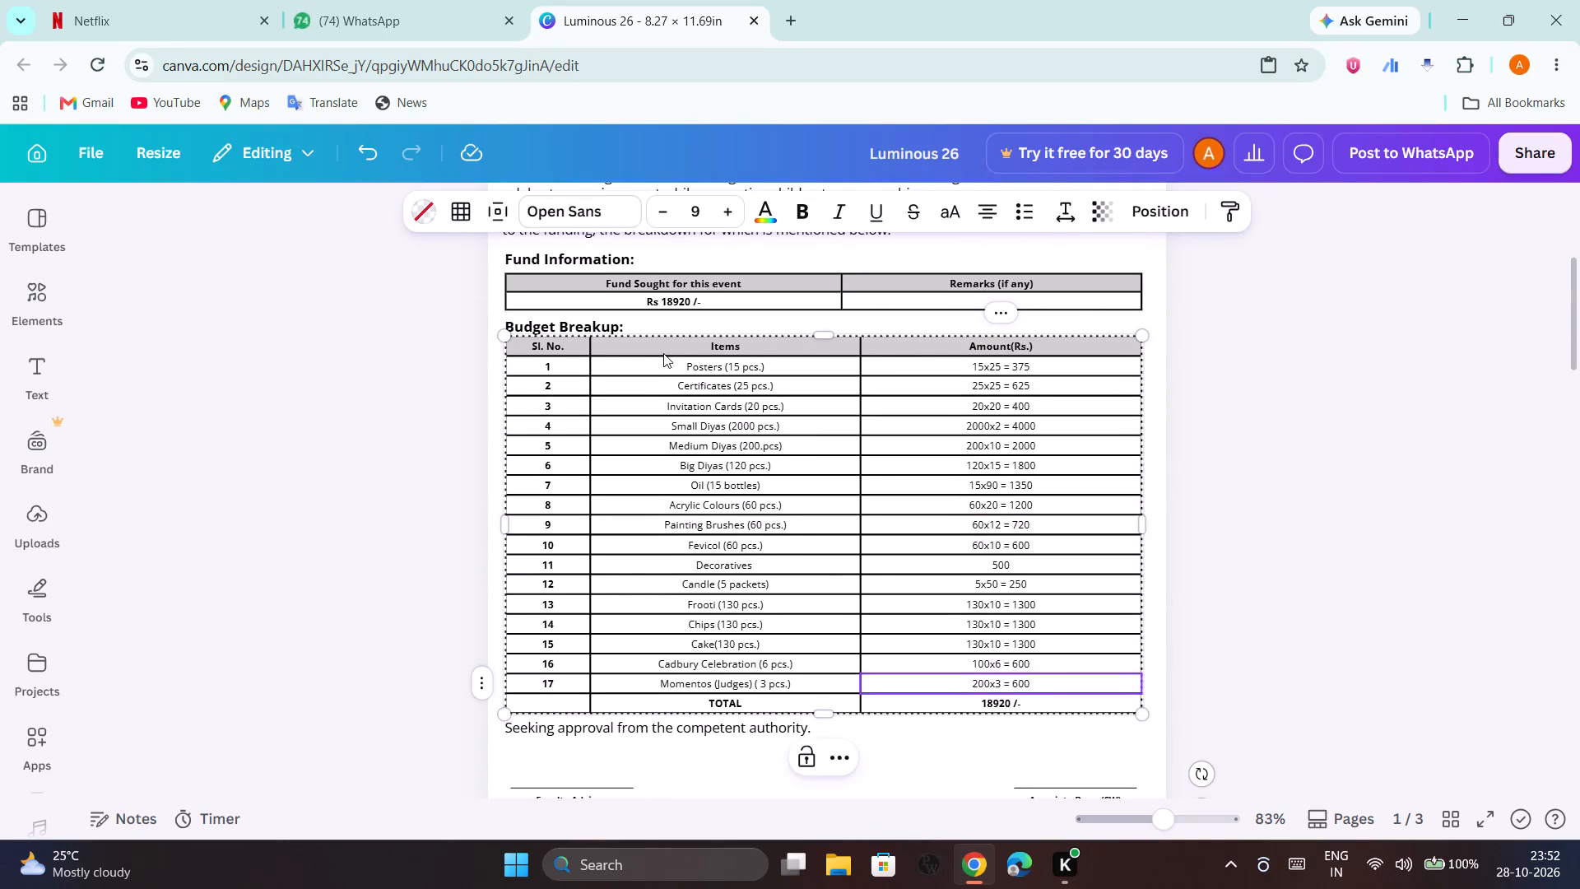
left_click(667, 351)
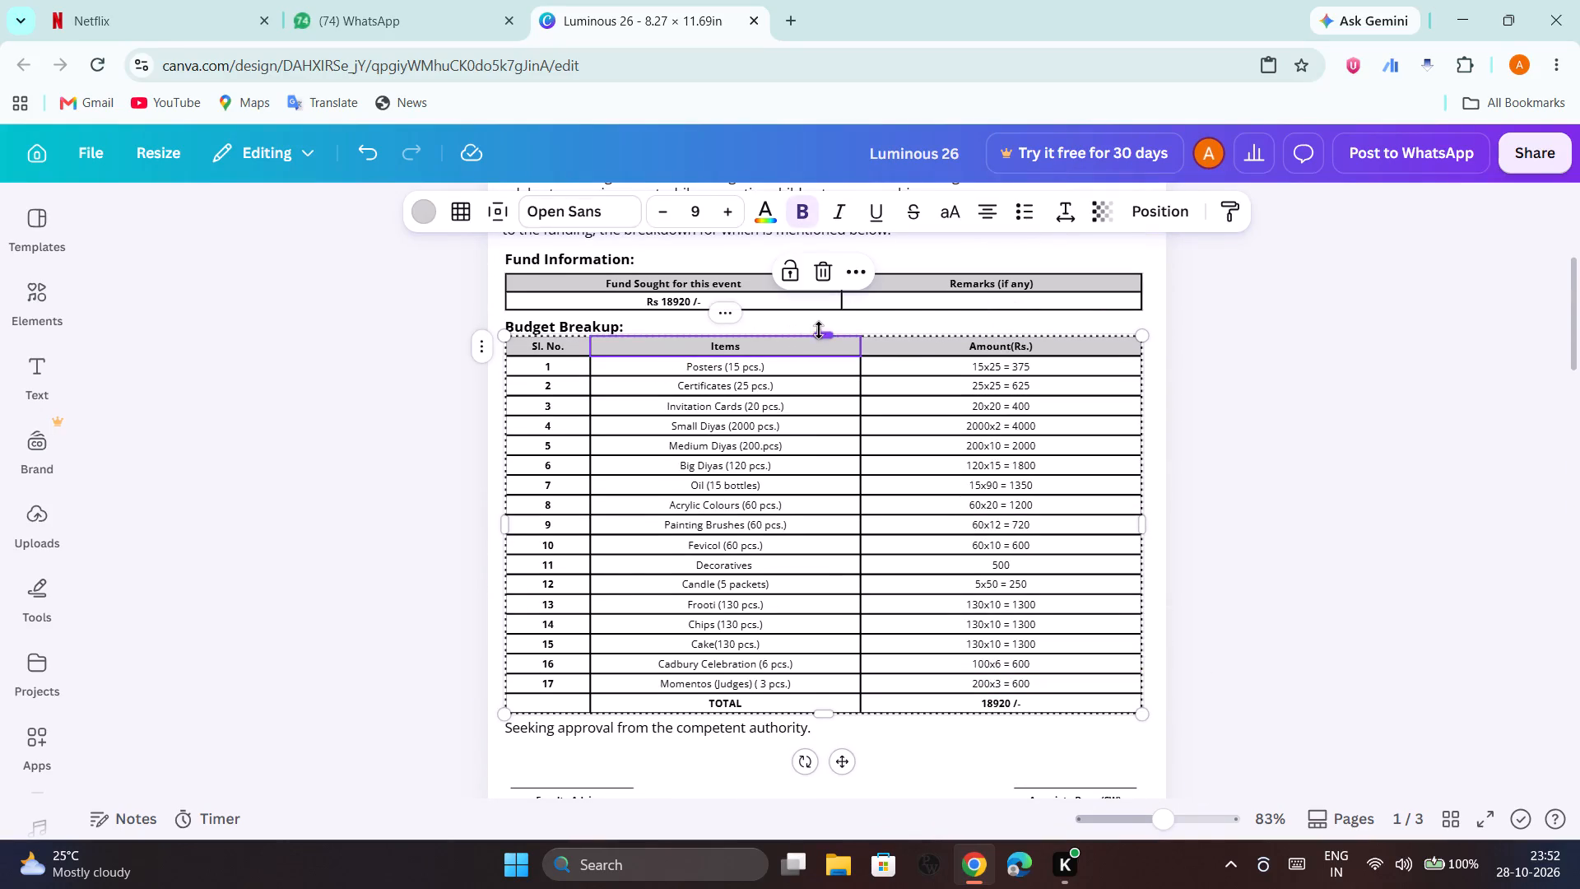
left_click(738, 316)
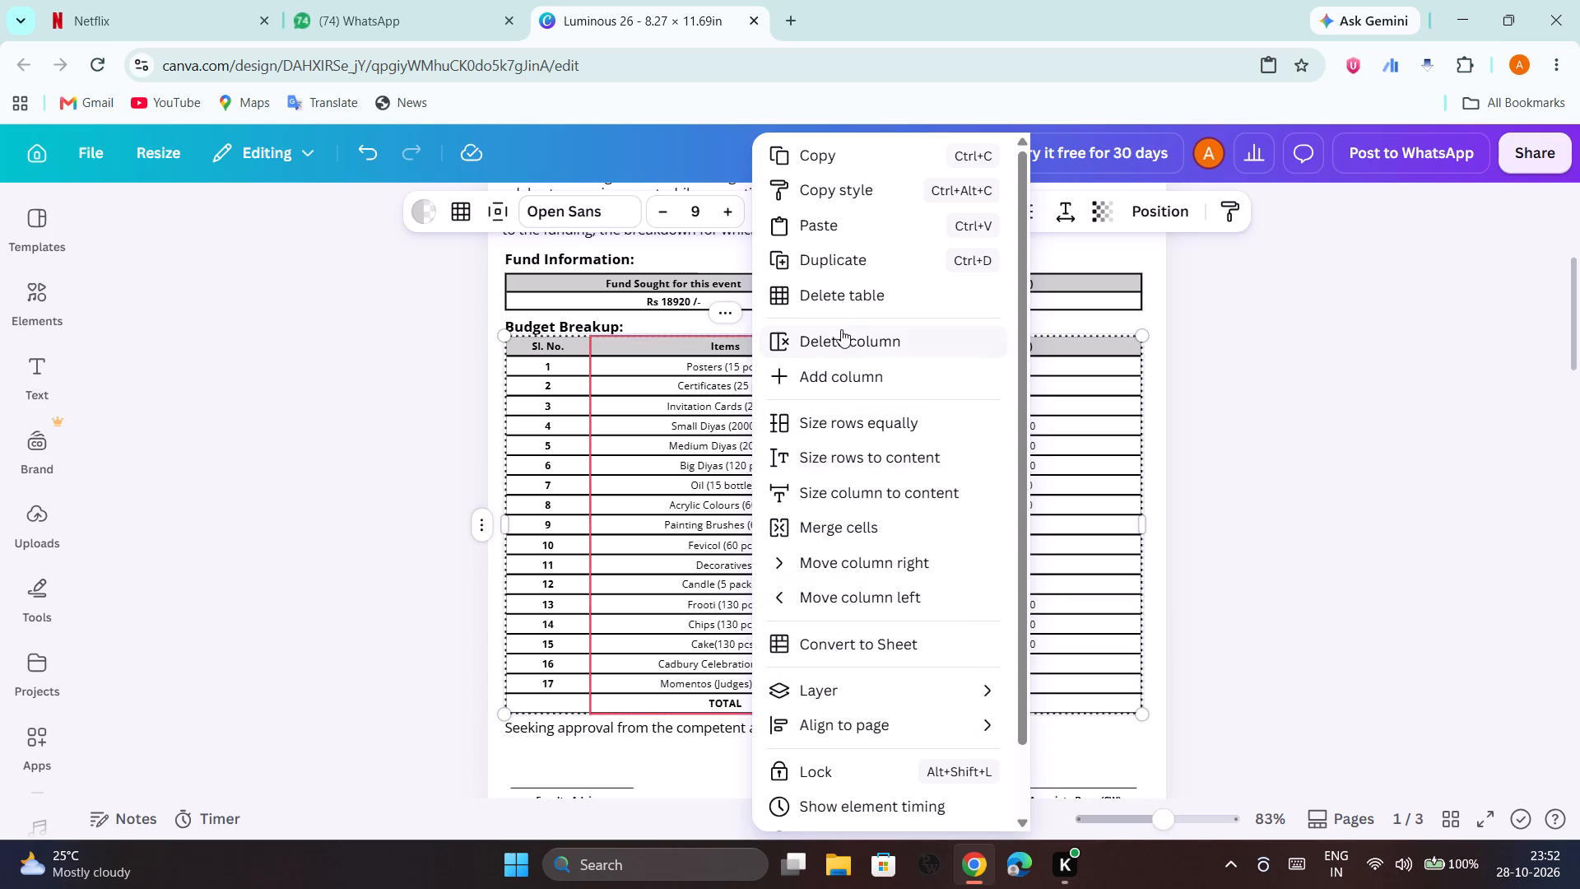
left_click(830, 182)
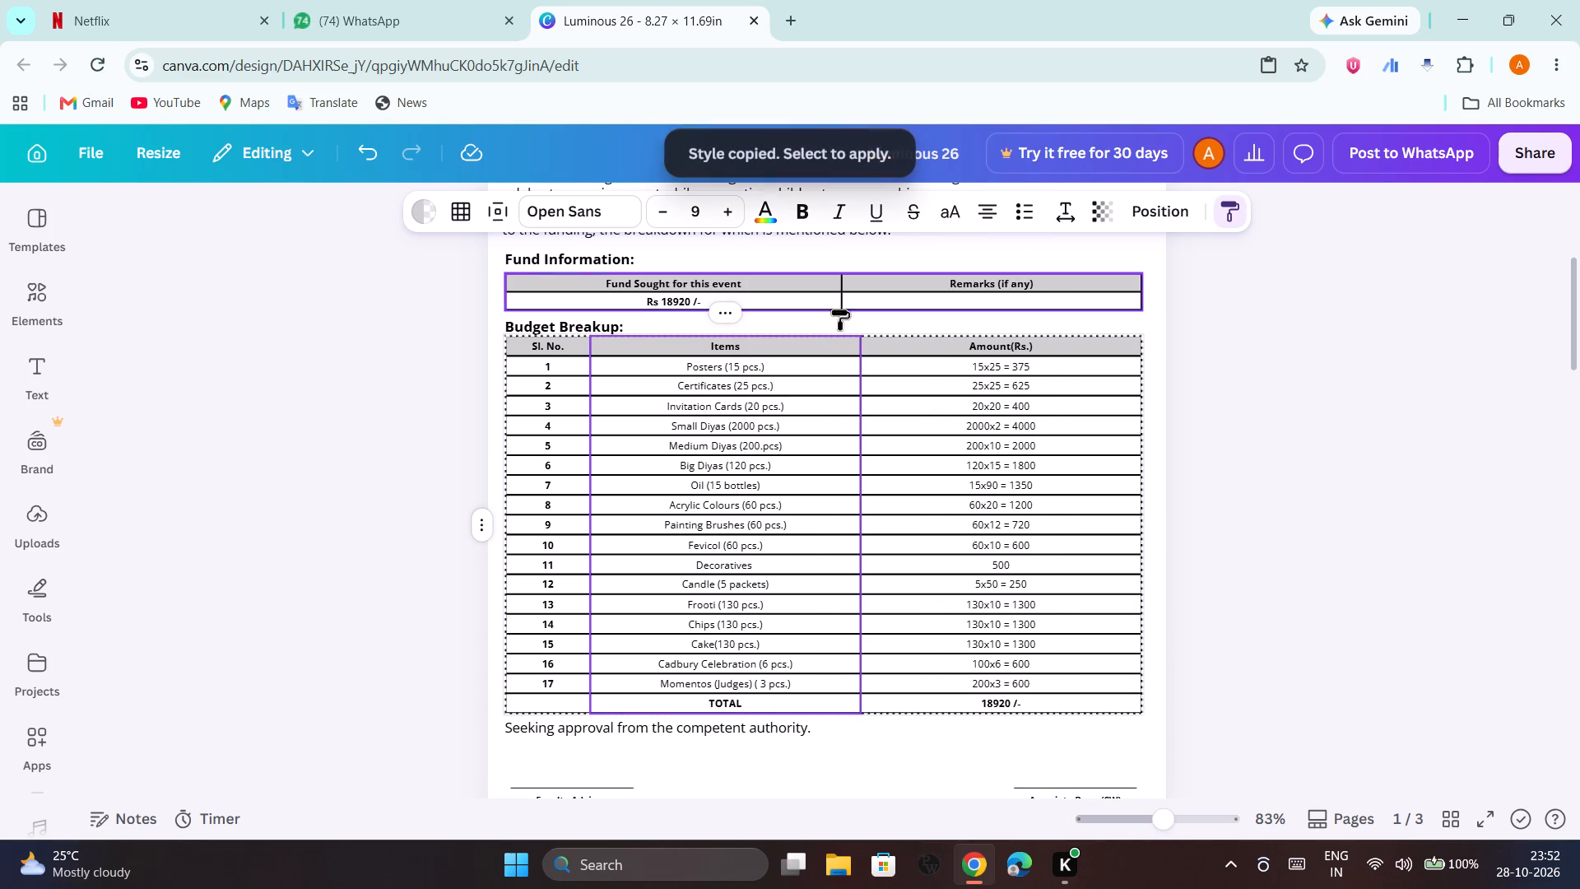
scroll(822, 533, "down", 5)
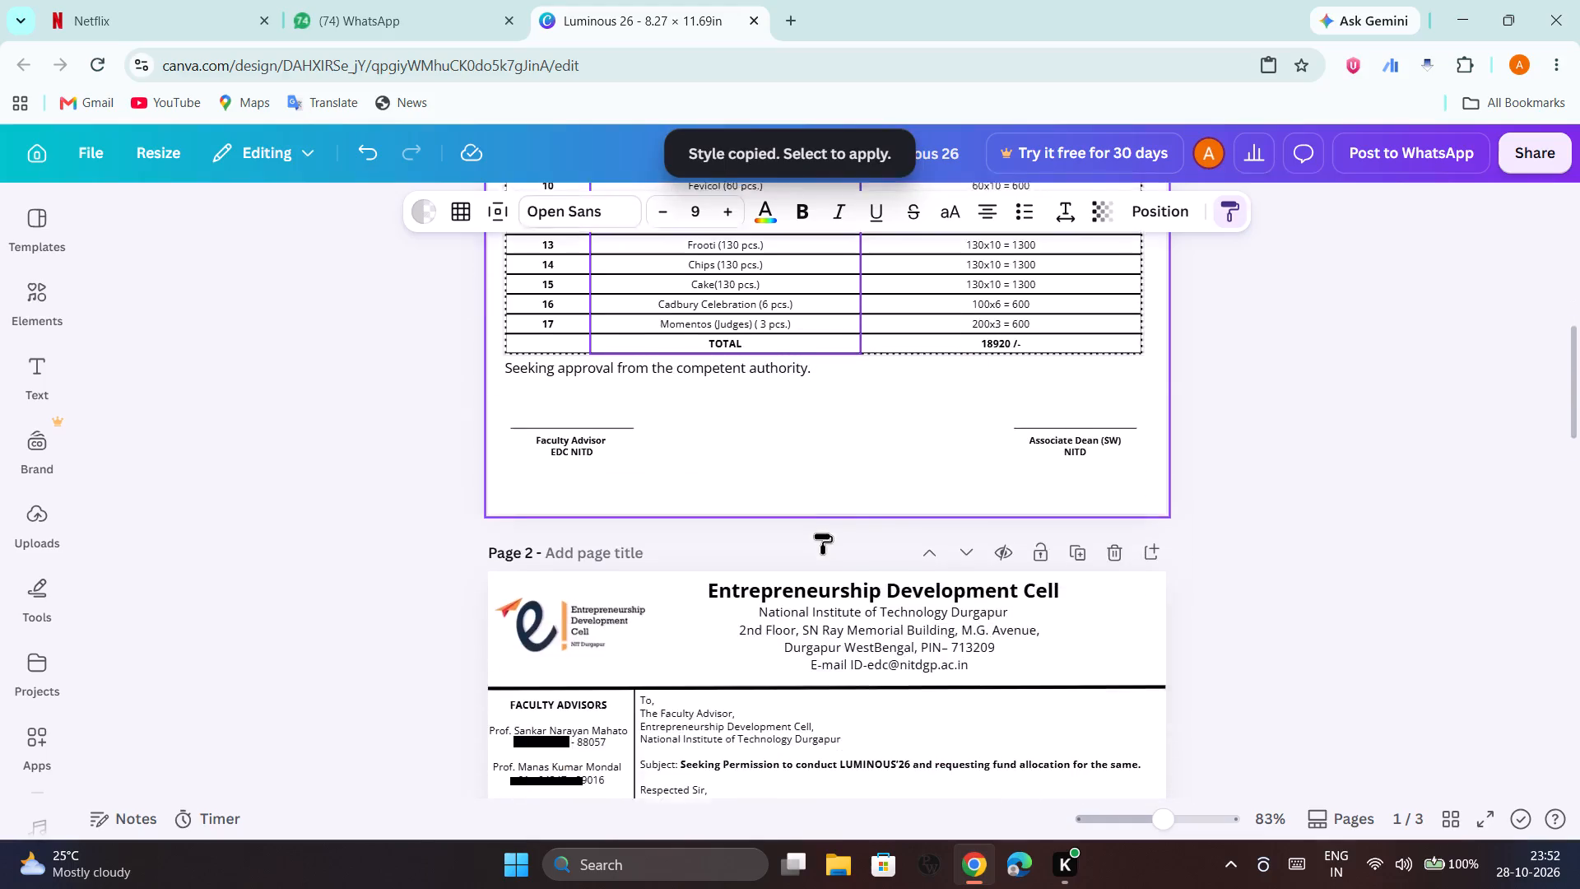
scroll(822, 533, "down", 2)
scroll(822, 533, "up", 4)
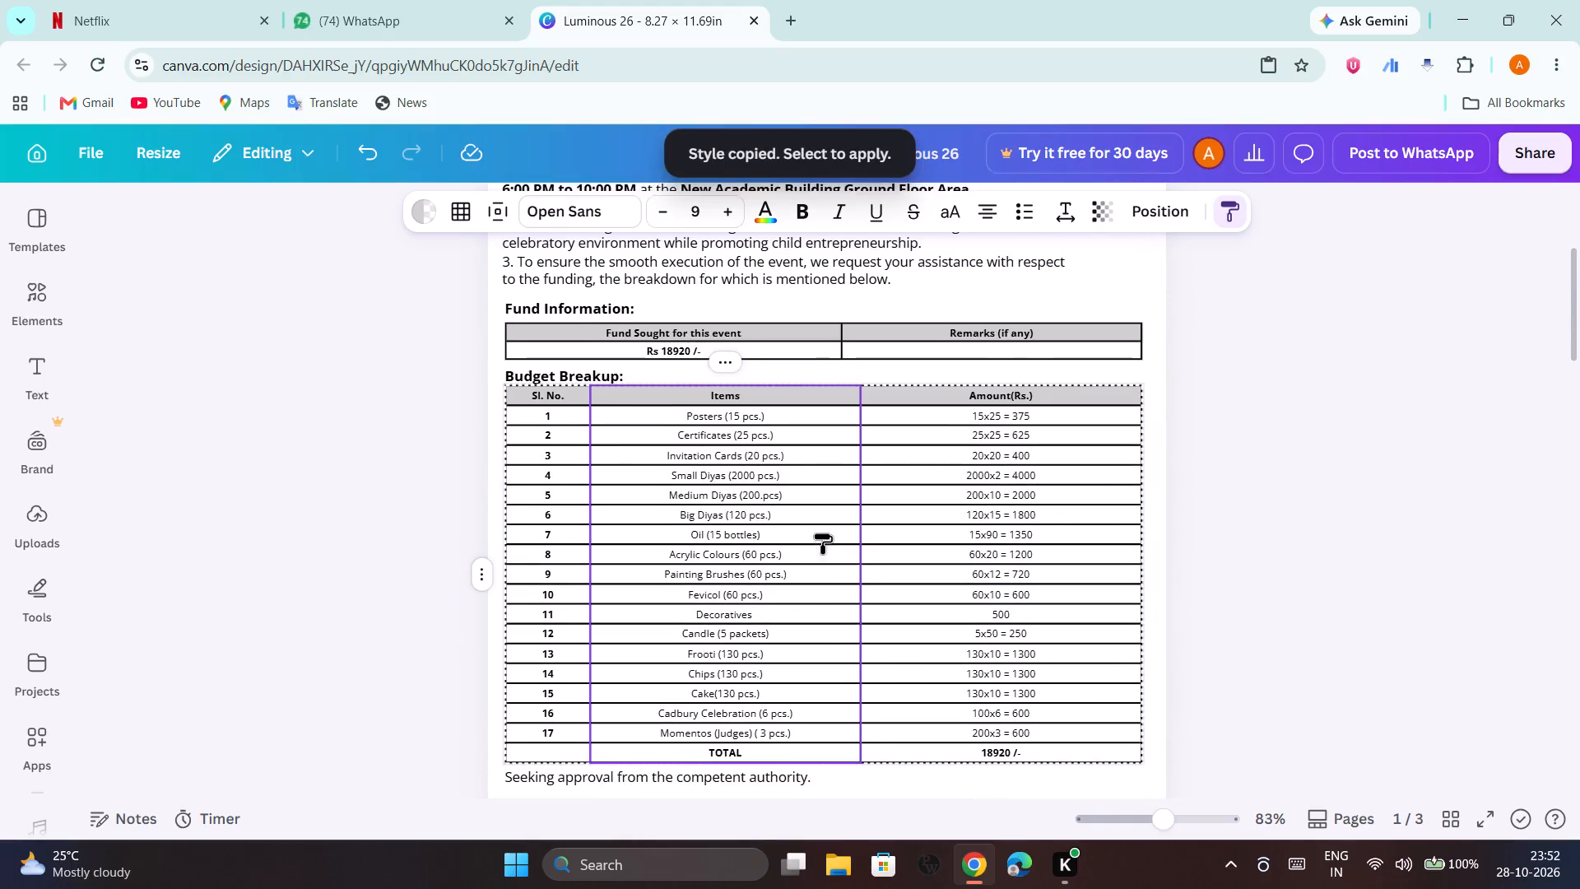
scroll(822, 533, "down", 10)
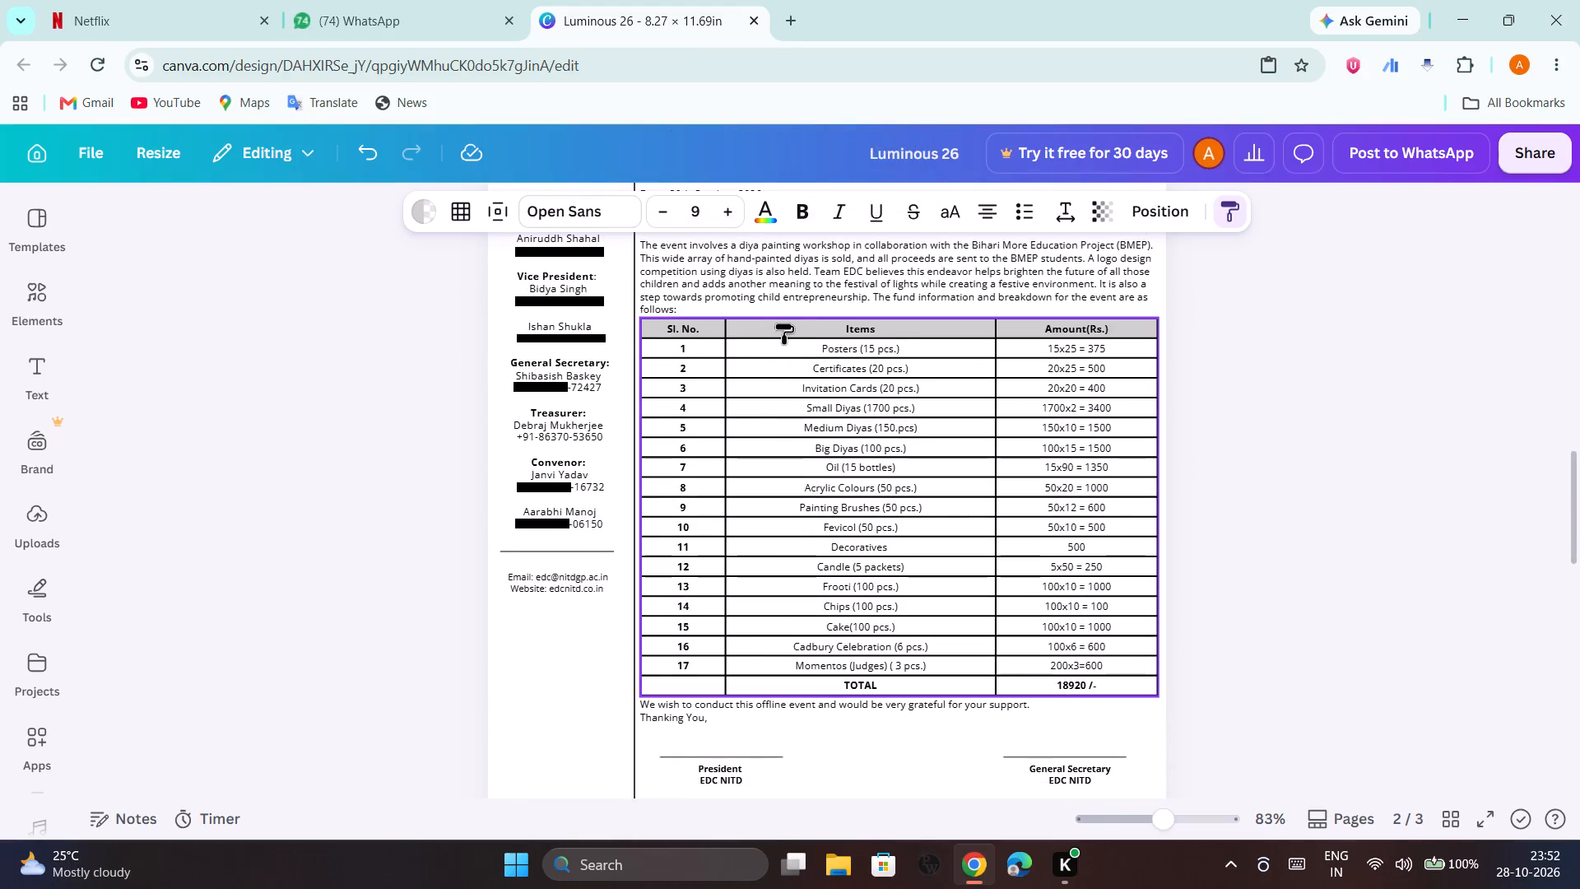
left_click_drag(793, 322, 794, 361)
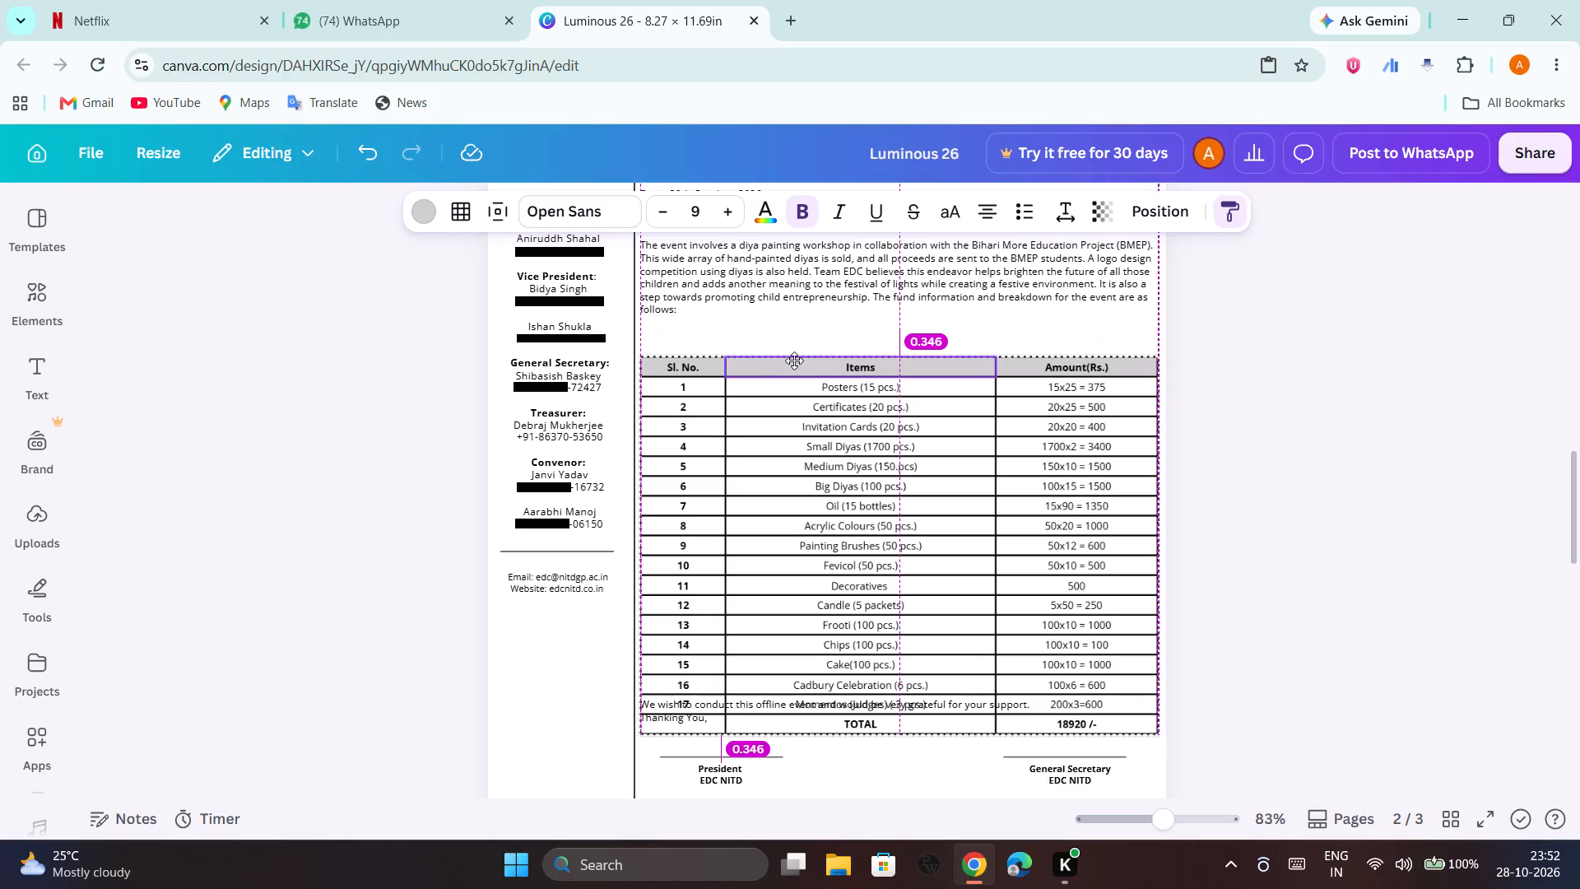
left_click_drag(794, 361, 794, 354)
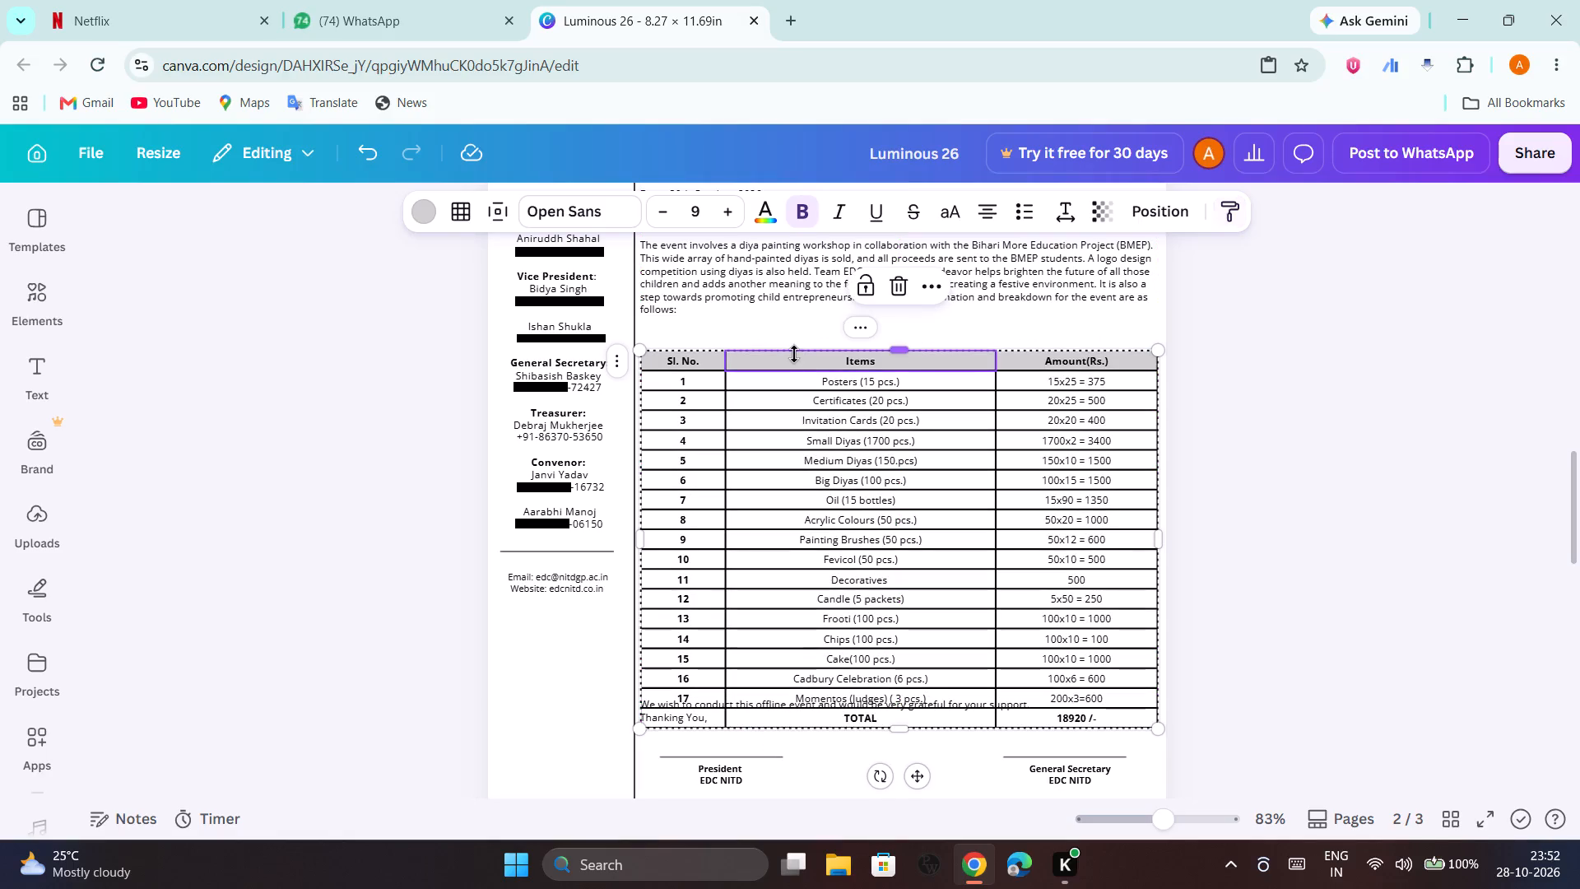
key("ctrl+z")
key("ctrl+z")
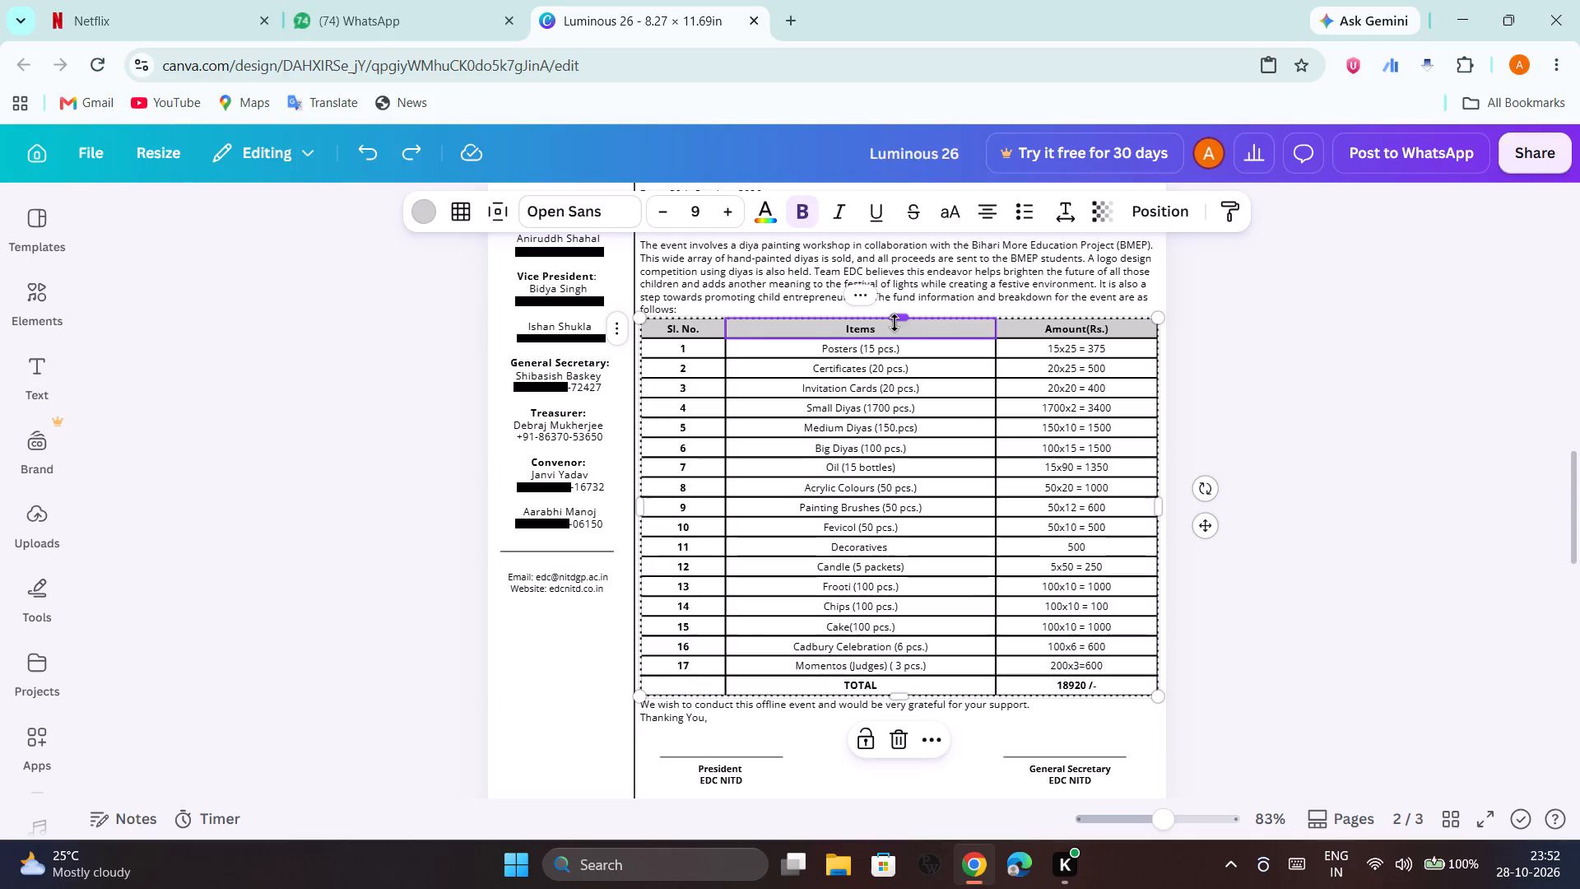
Review the page 2 letter, including its event details, budget table and signature block.
left_click(816, 701)
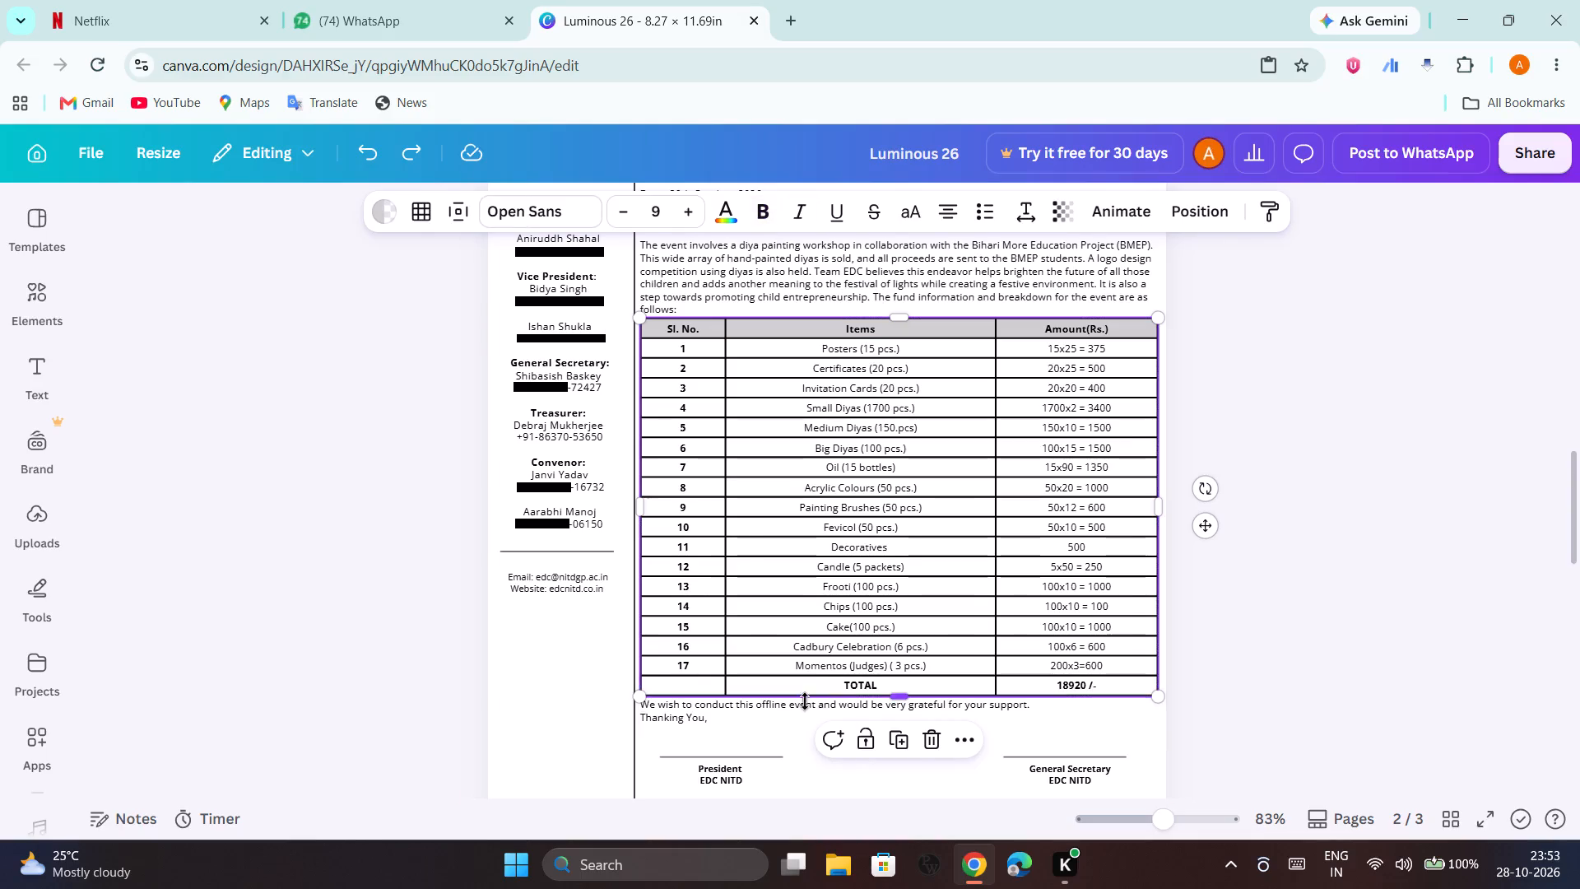
left_click(214, 601)
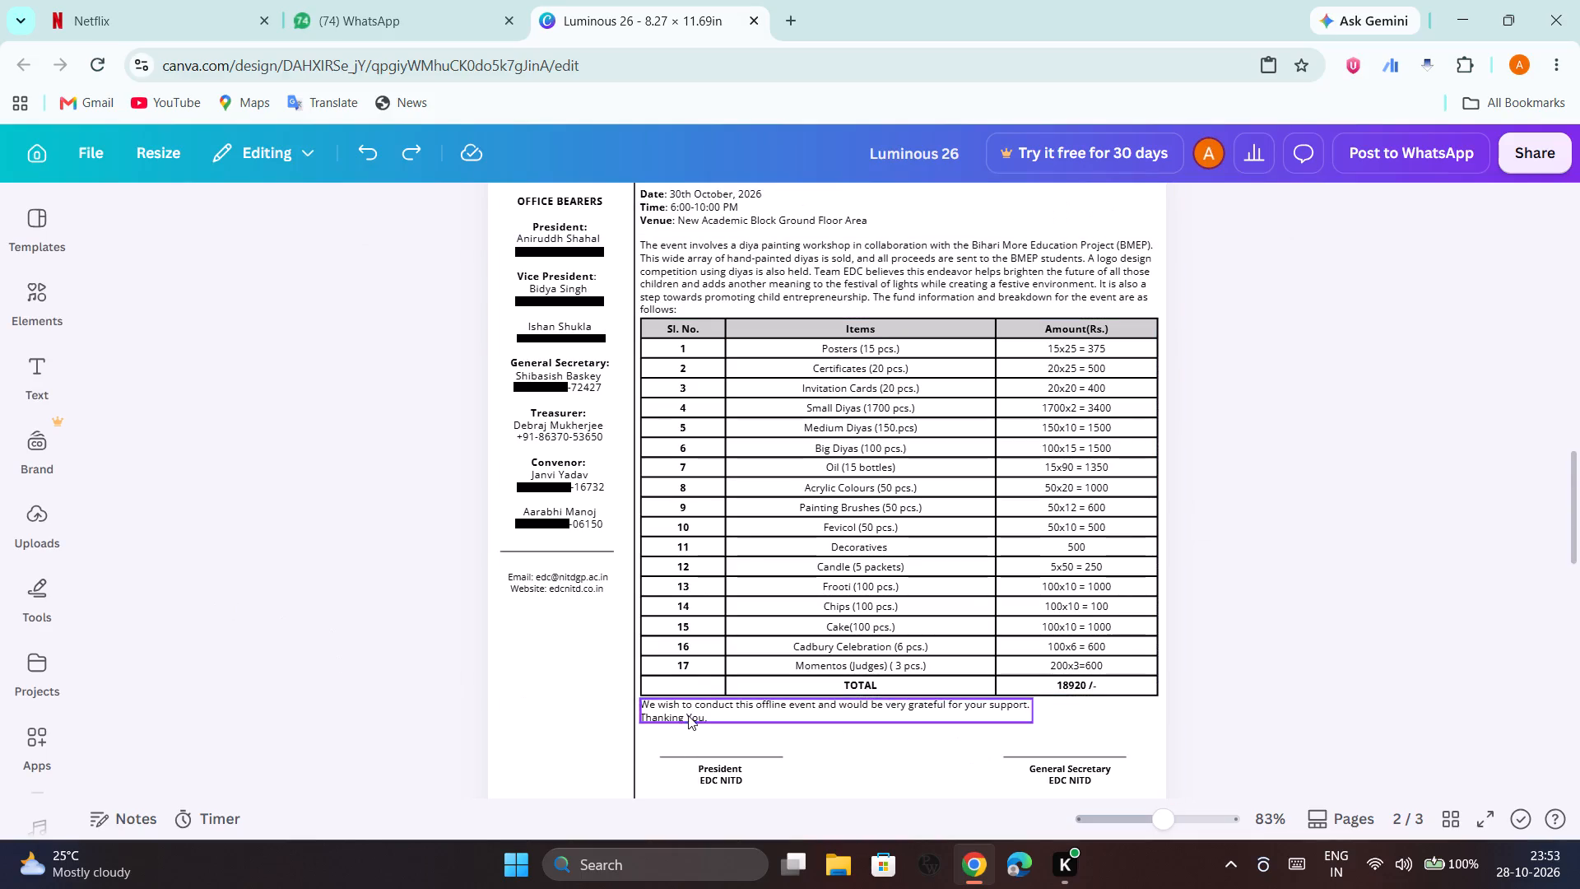
scroll(688, 715, "down", 1)
scroll(688, 715, "up", 2)
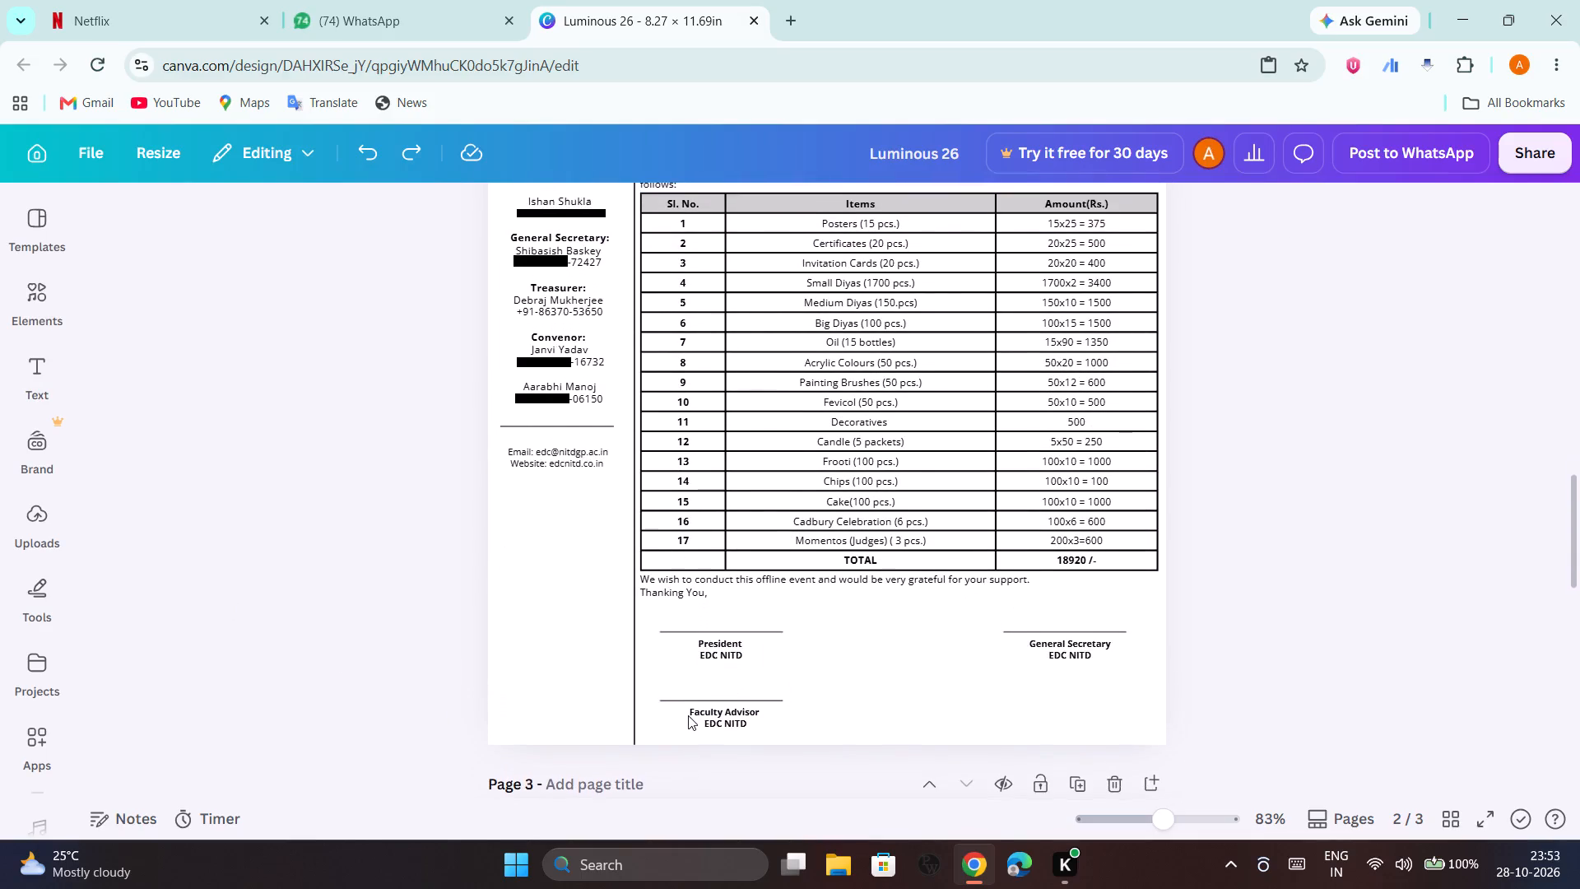
scroll(688, 715, "up", 1)
scroll(682, 516, "up", 1)
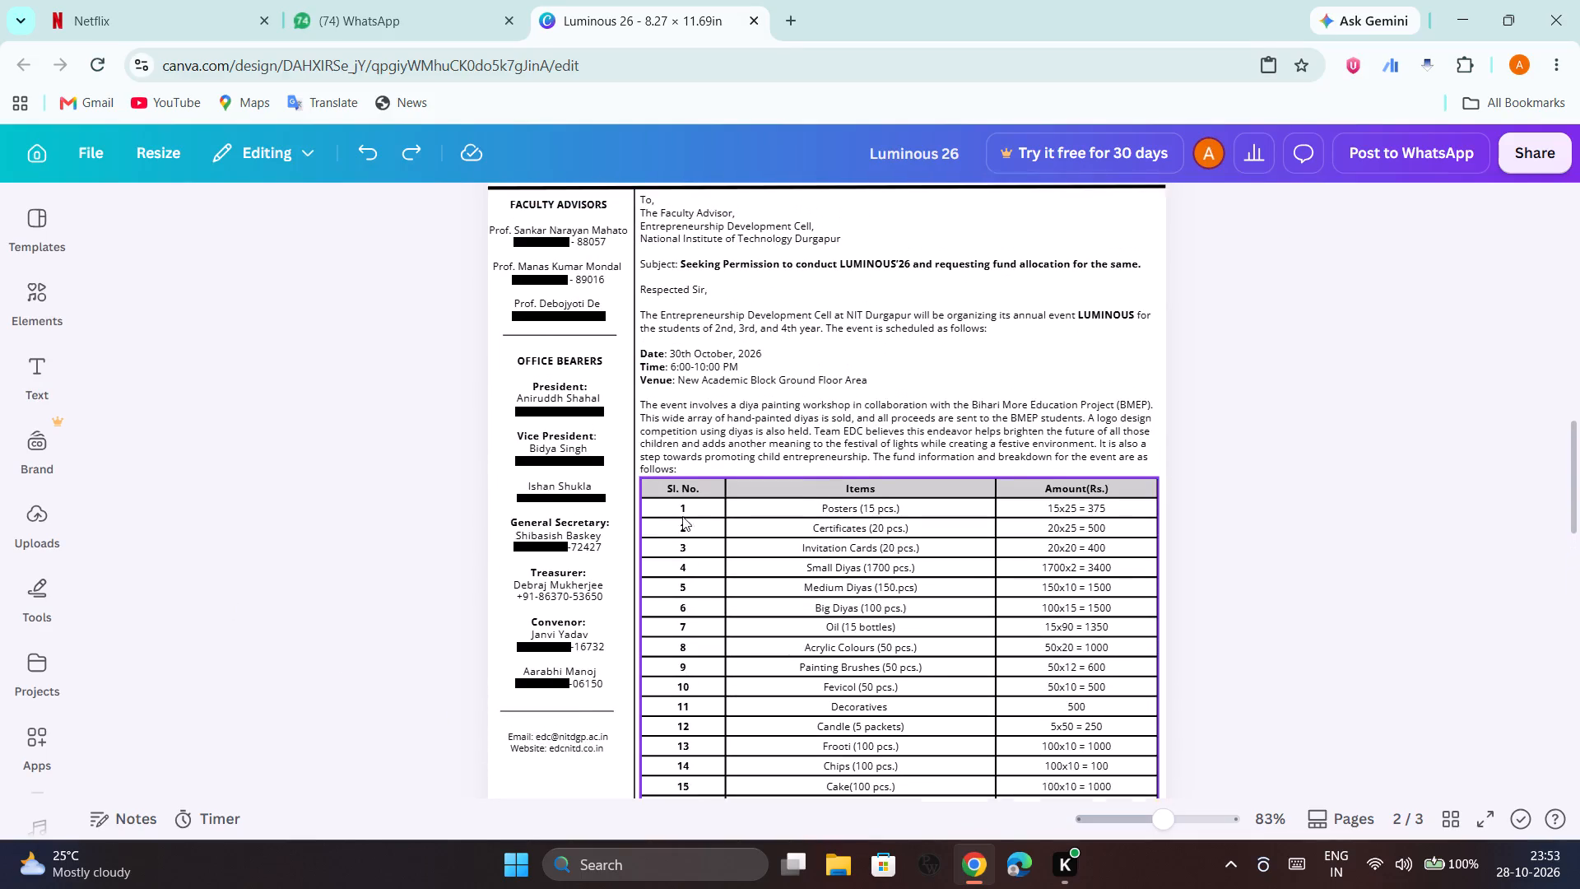
left_click(706, 414)
scroll(706, 414, "up", 1)
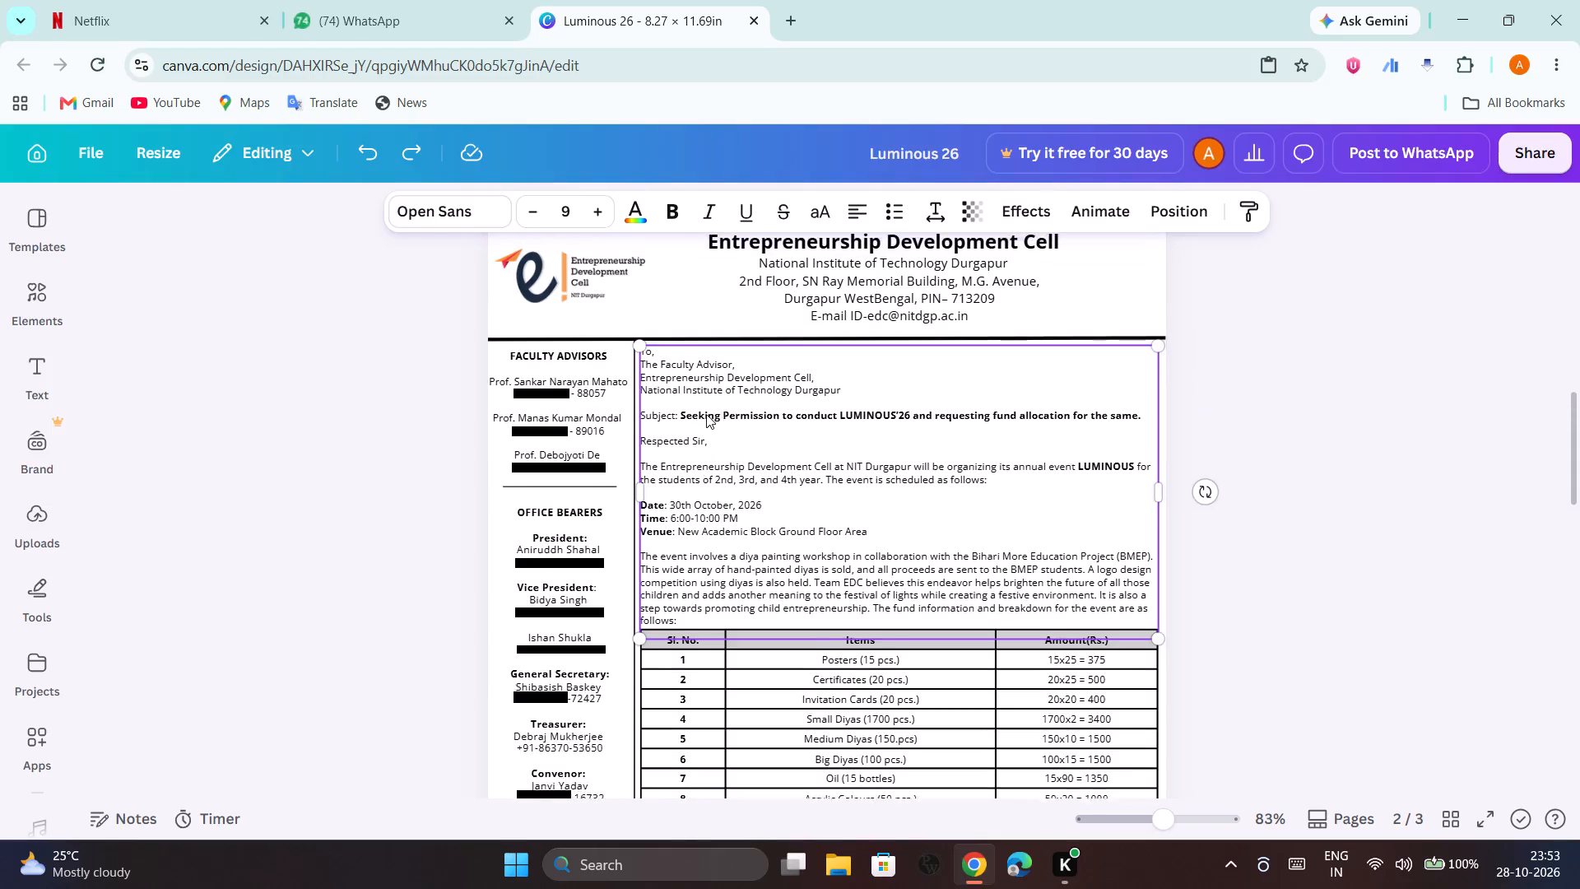
scroll(706, 414, "up", 1)
scroll(706, 414, "down", 2)
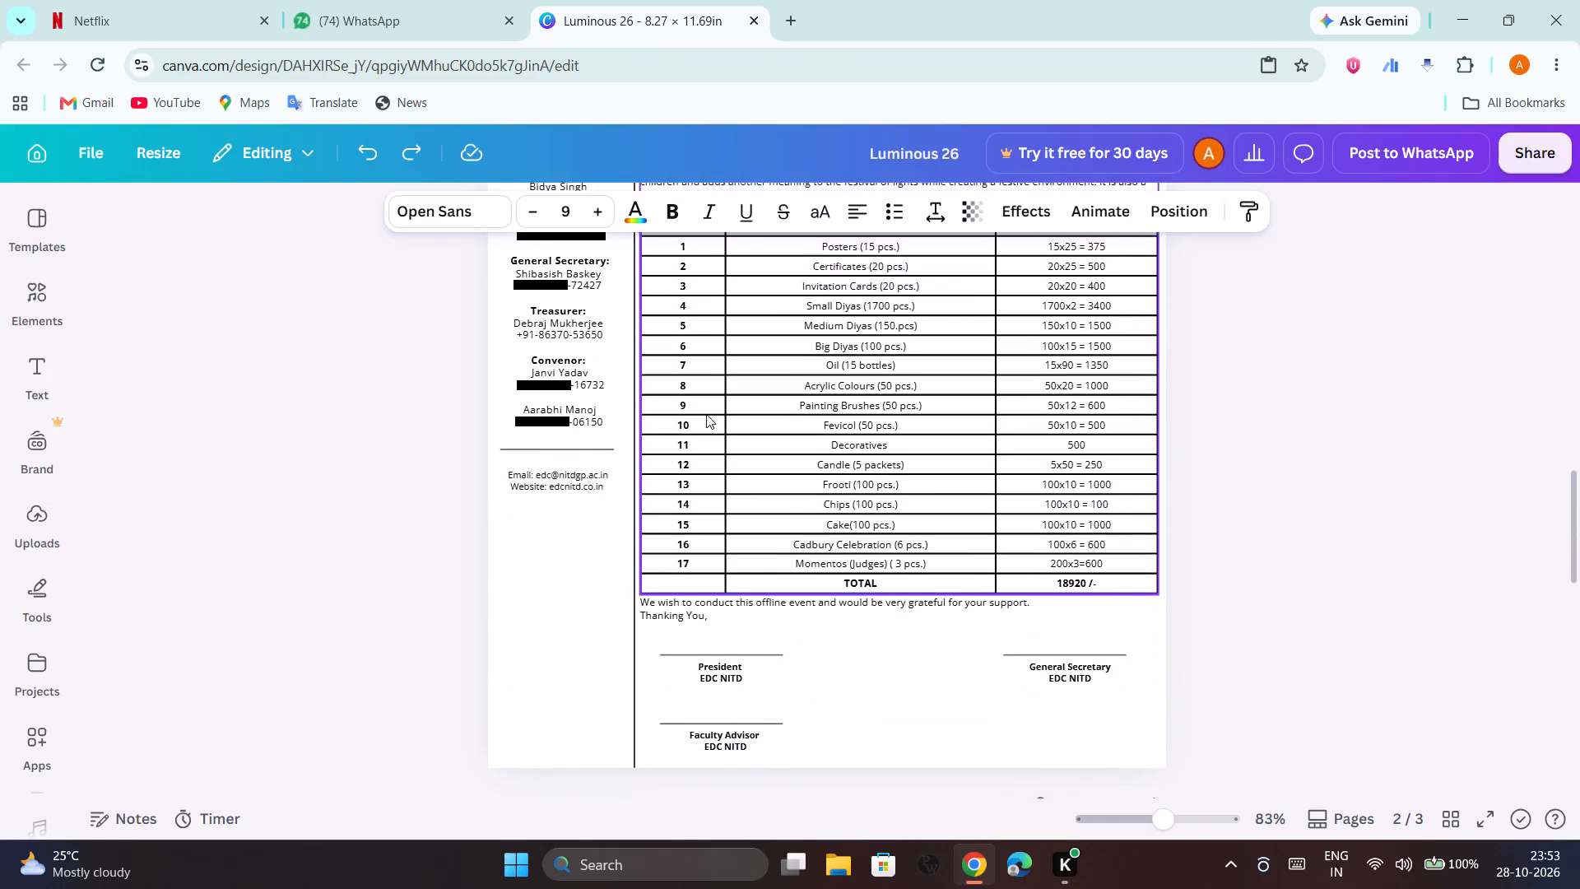
scroll(706, 414, "up", 1)
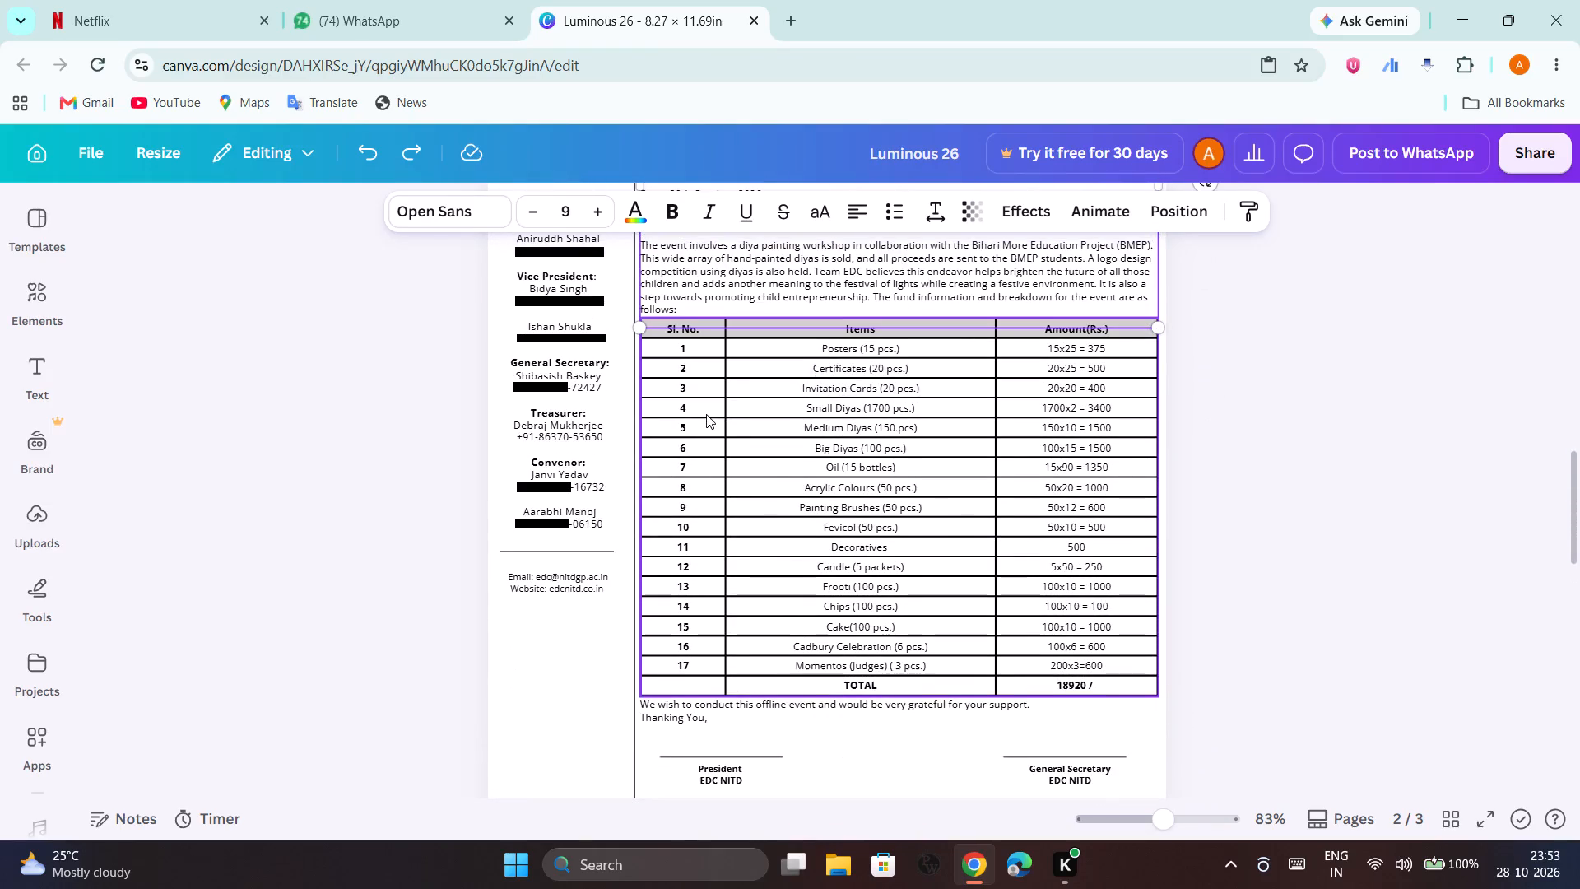
scroll(706, 414, "up", 1)
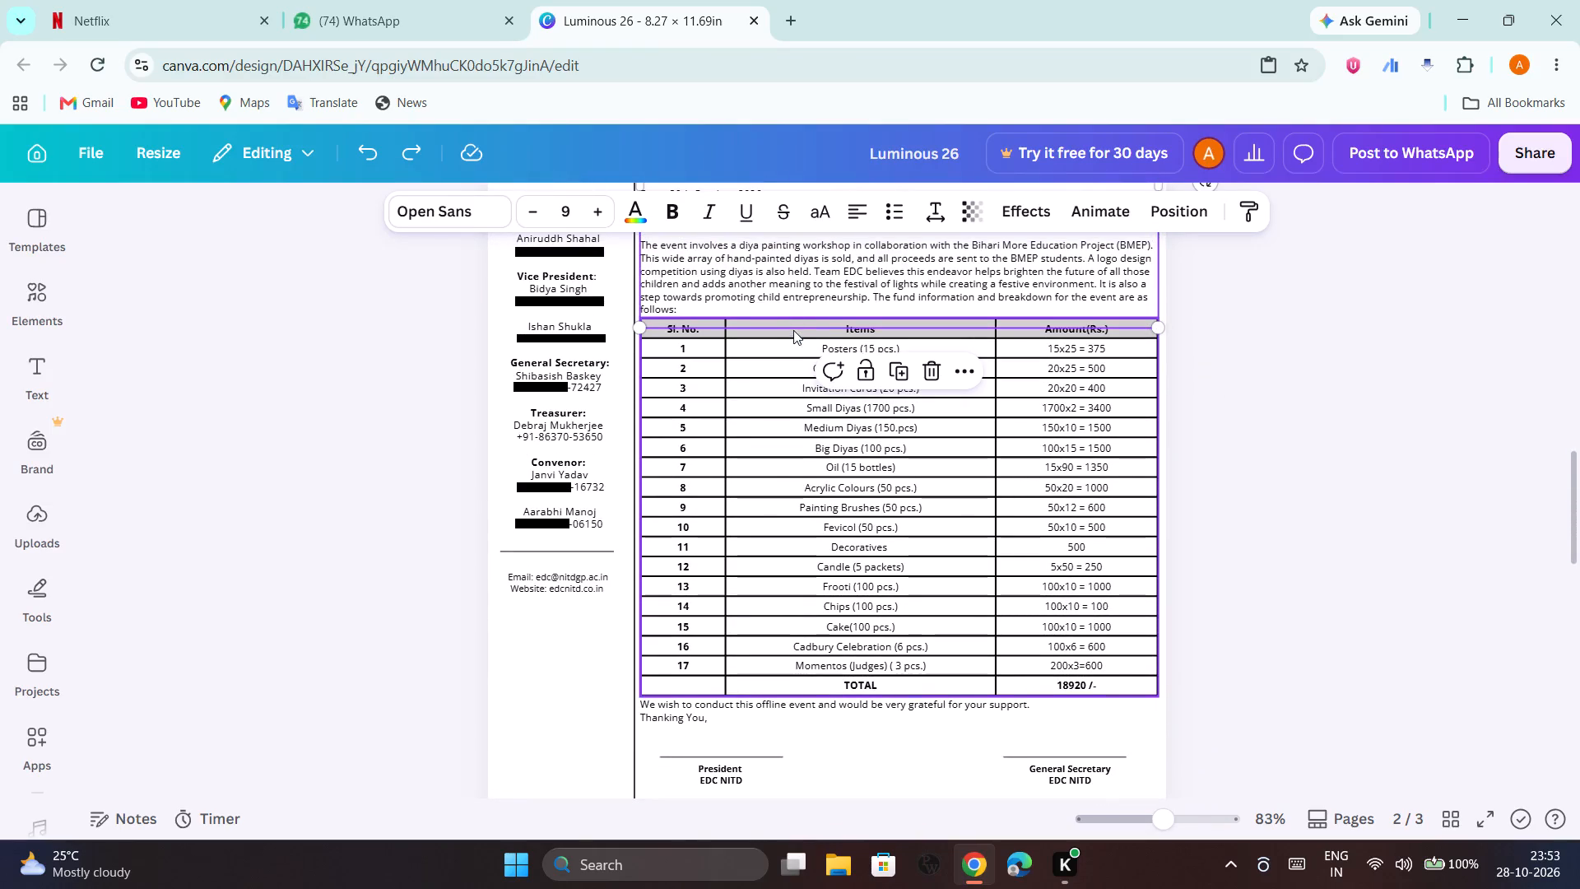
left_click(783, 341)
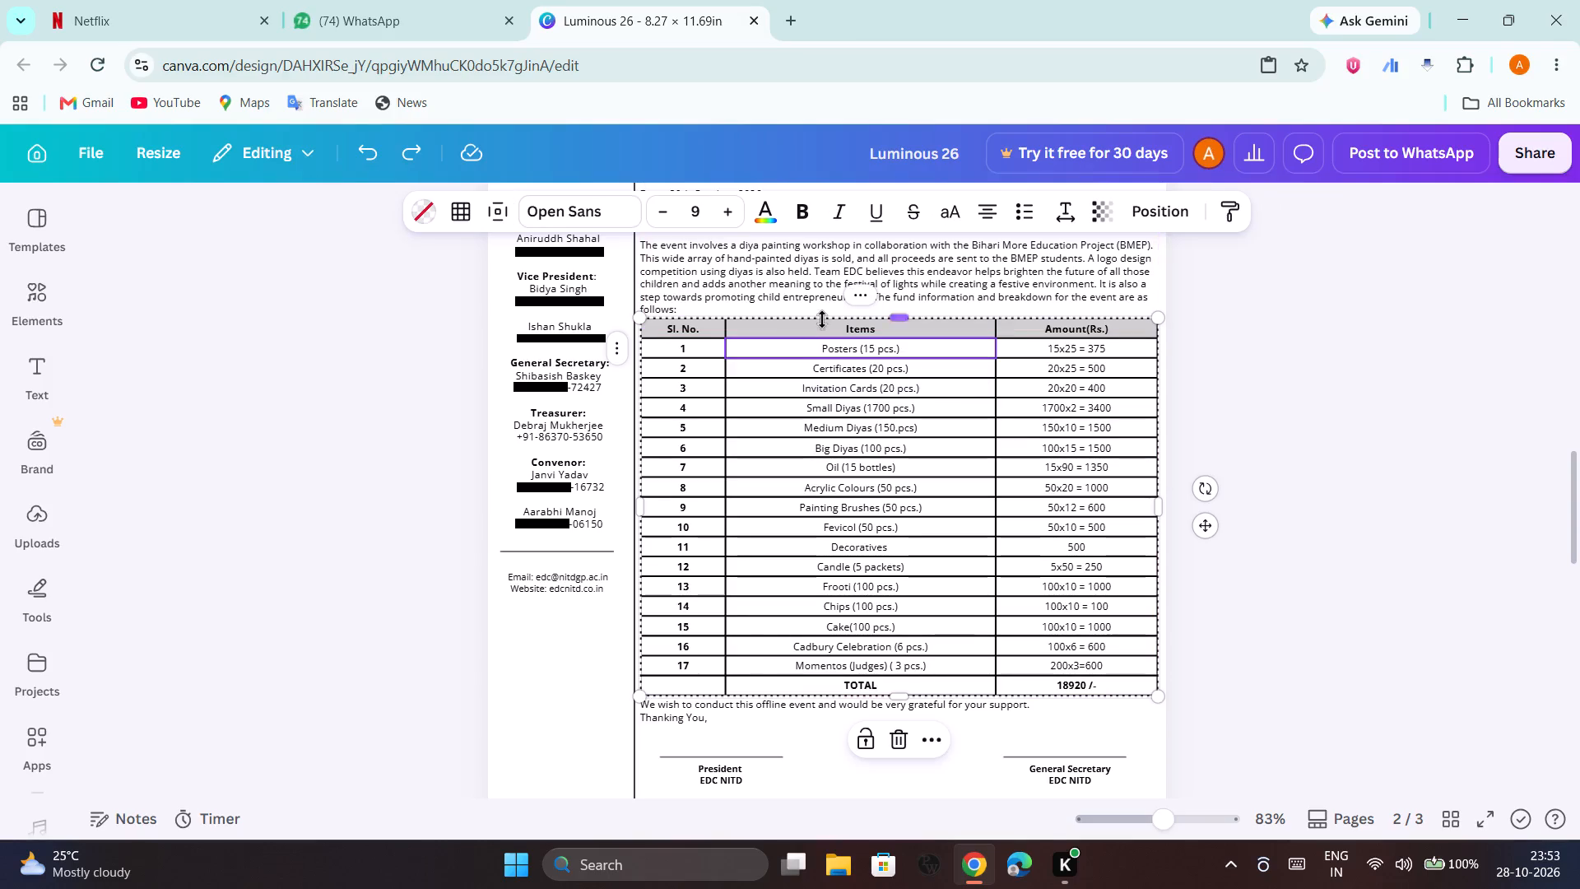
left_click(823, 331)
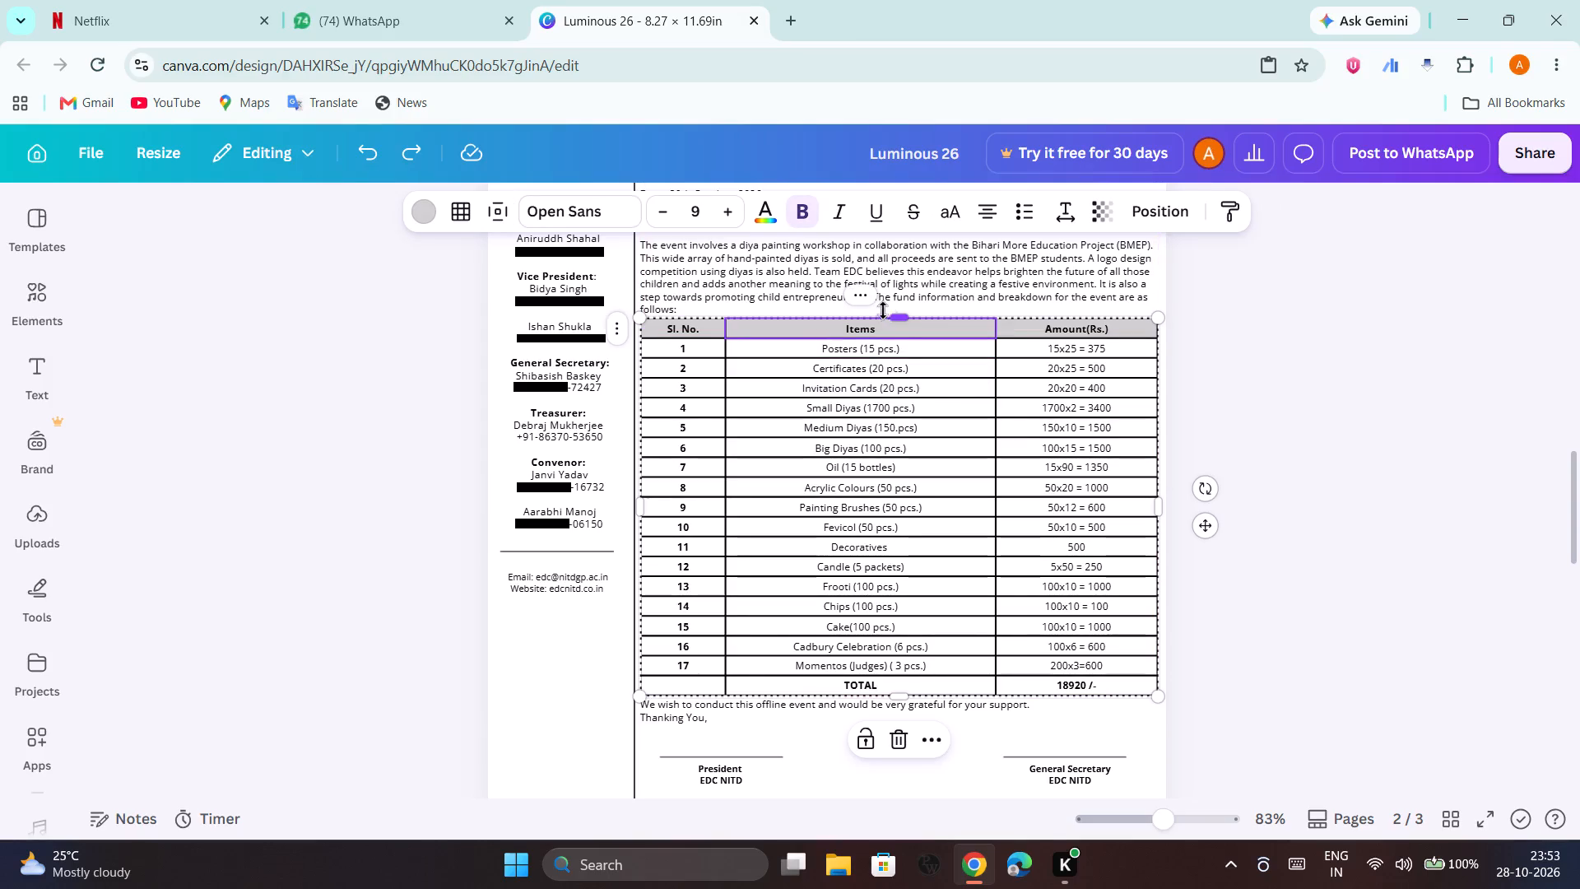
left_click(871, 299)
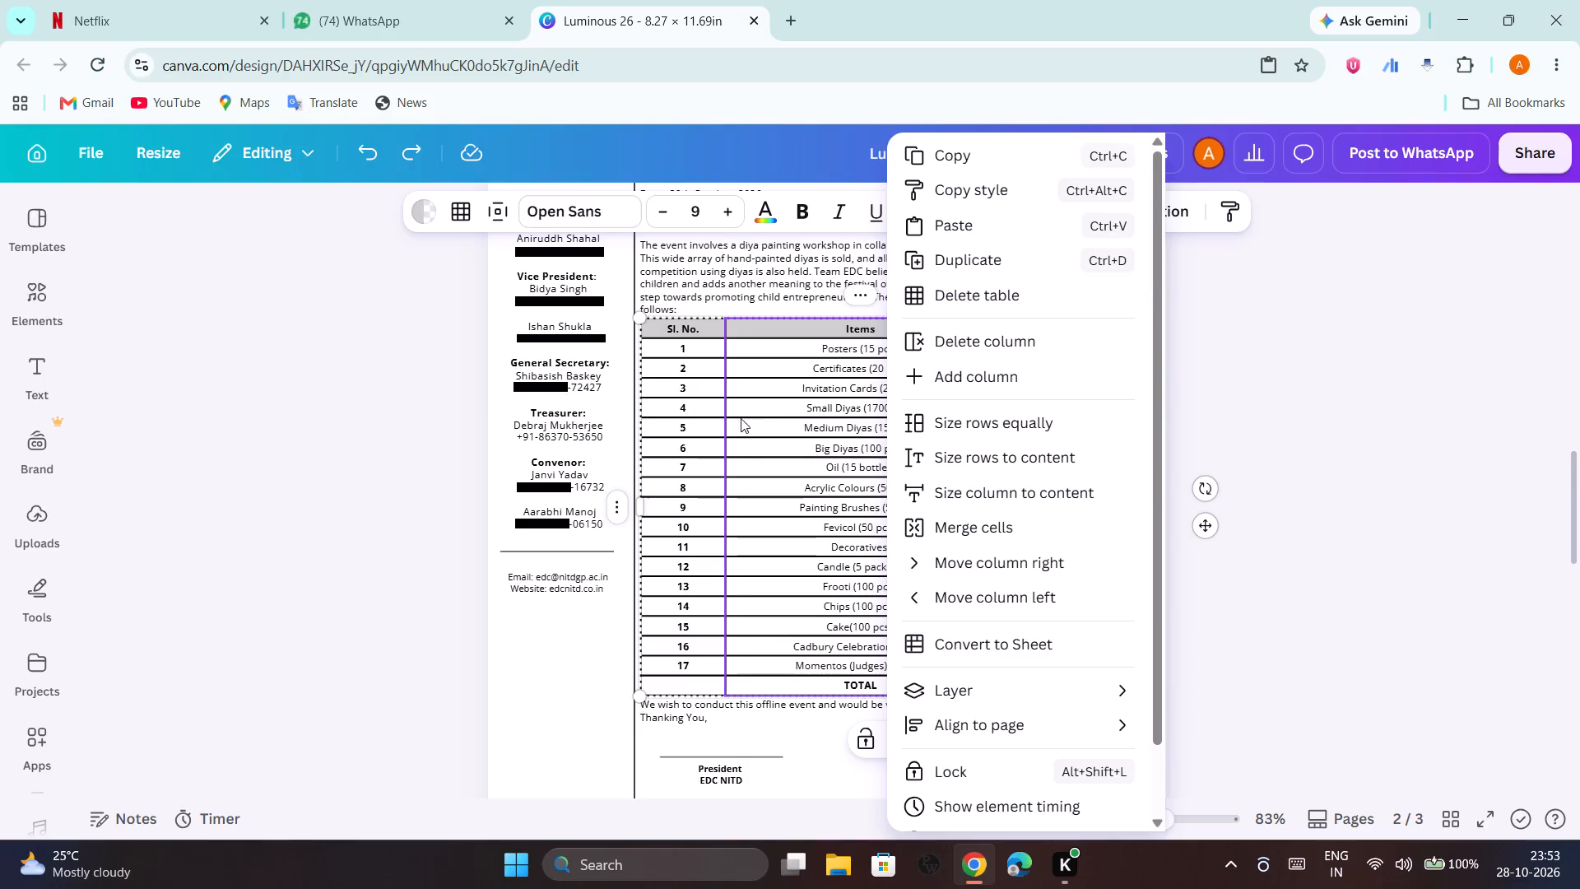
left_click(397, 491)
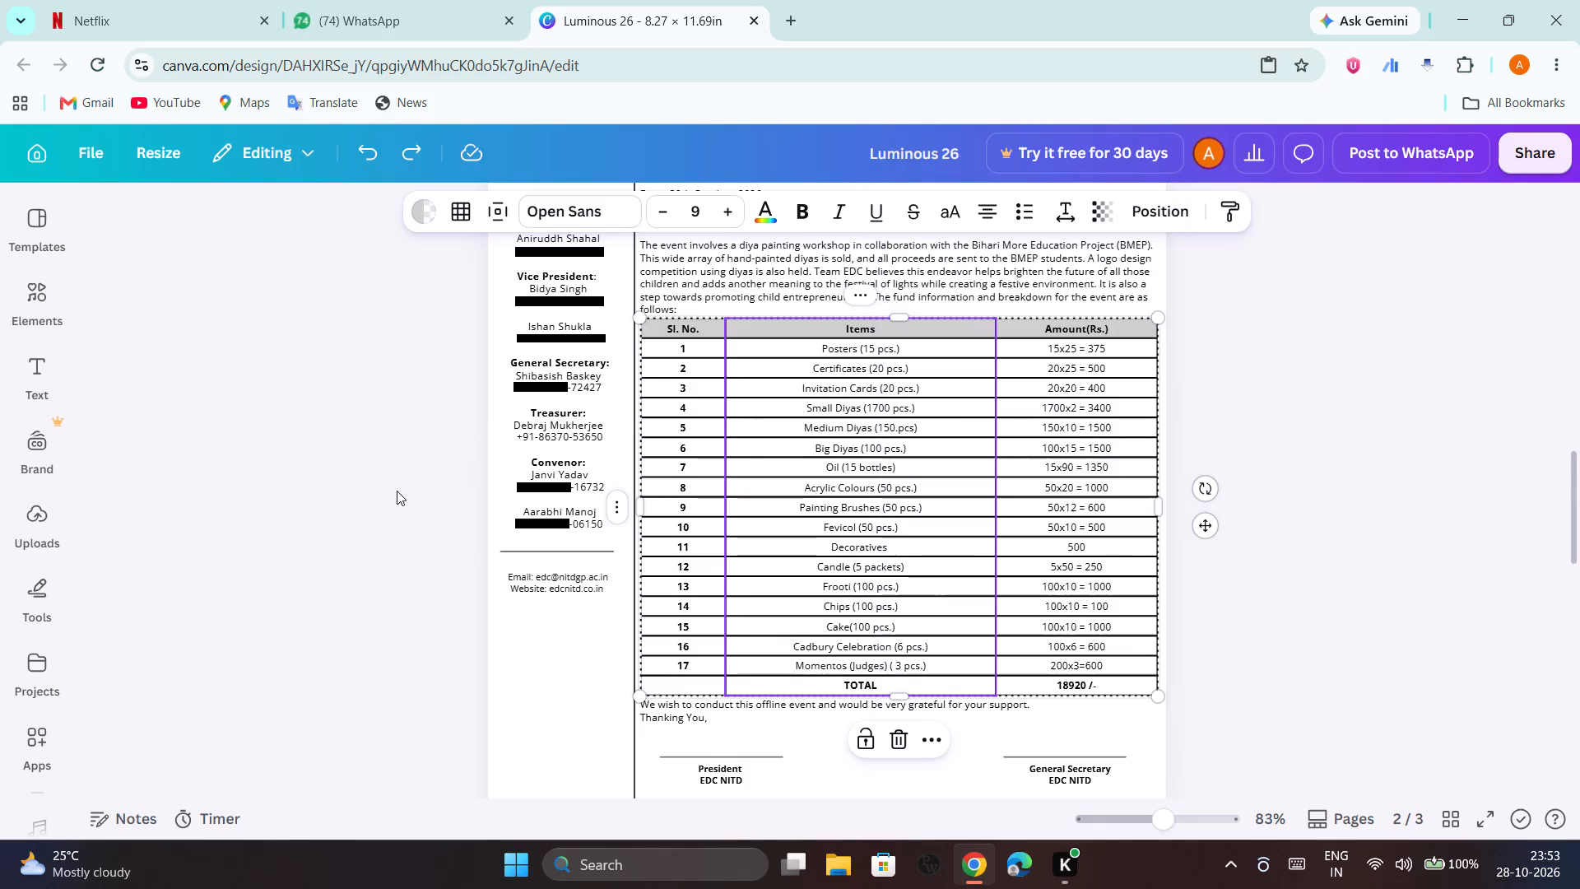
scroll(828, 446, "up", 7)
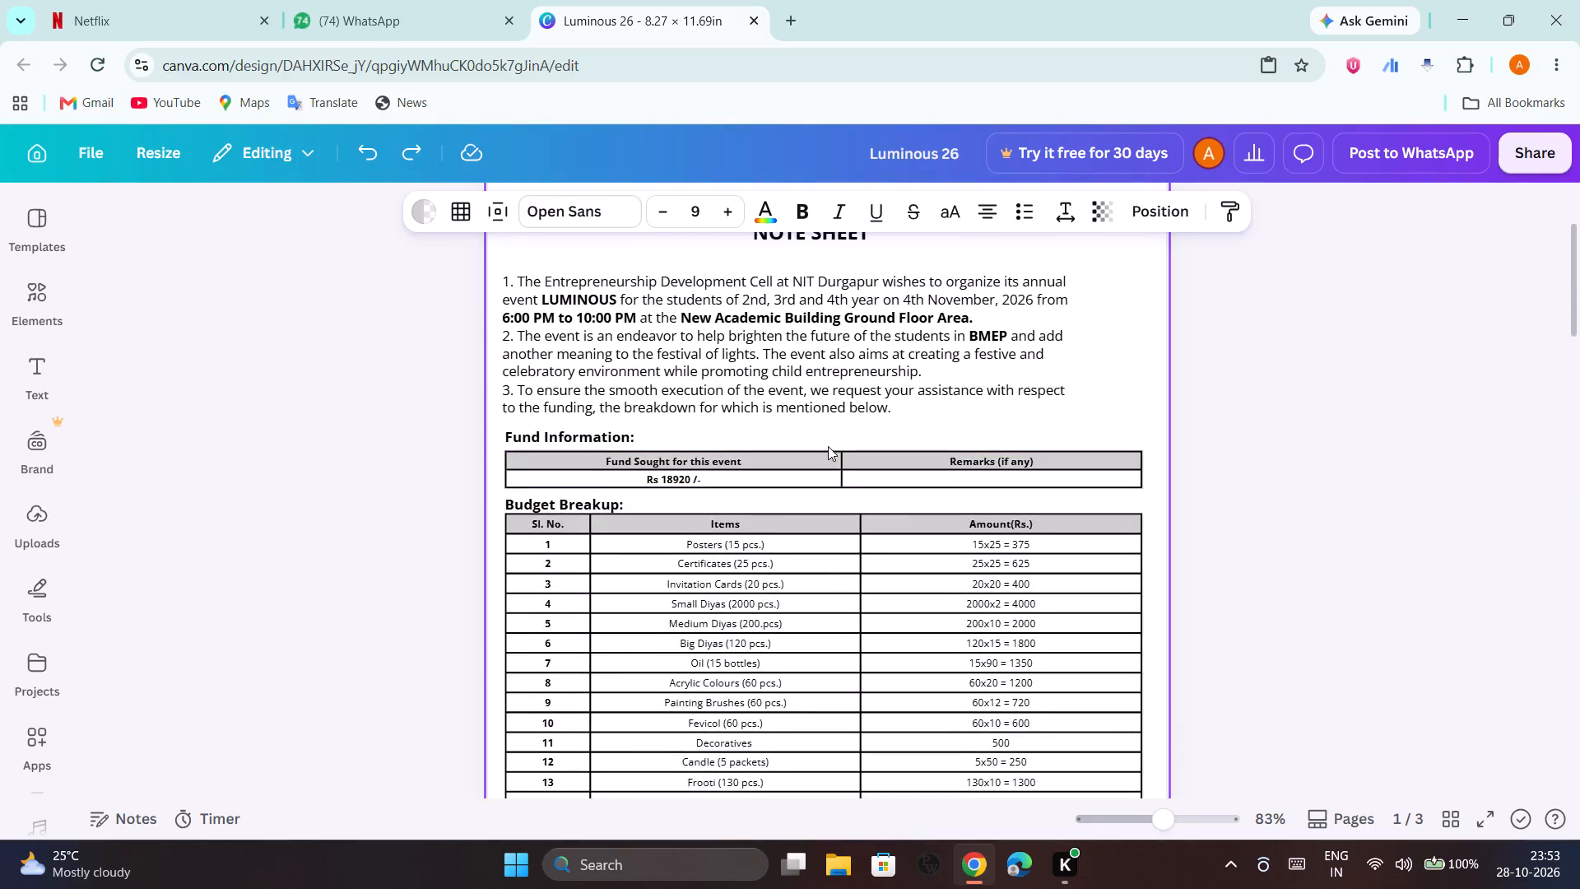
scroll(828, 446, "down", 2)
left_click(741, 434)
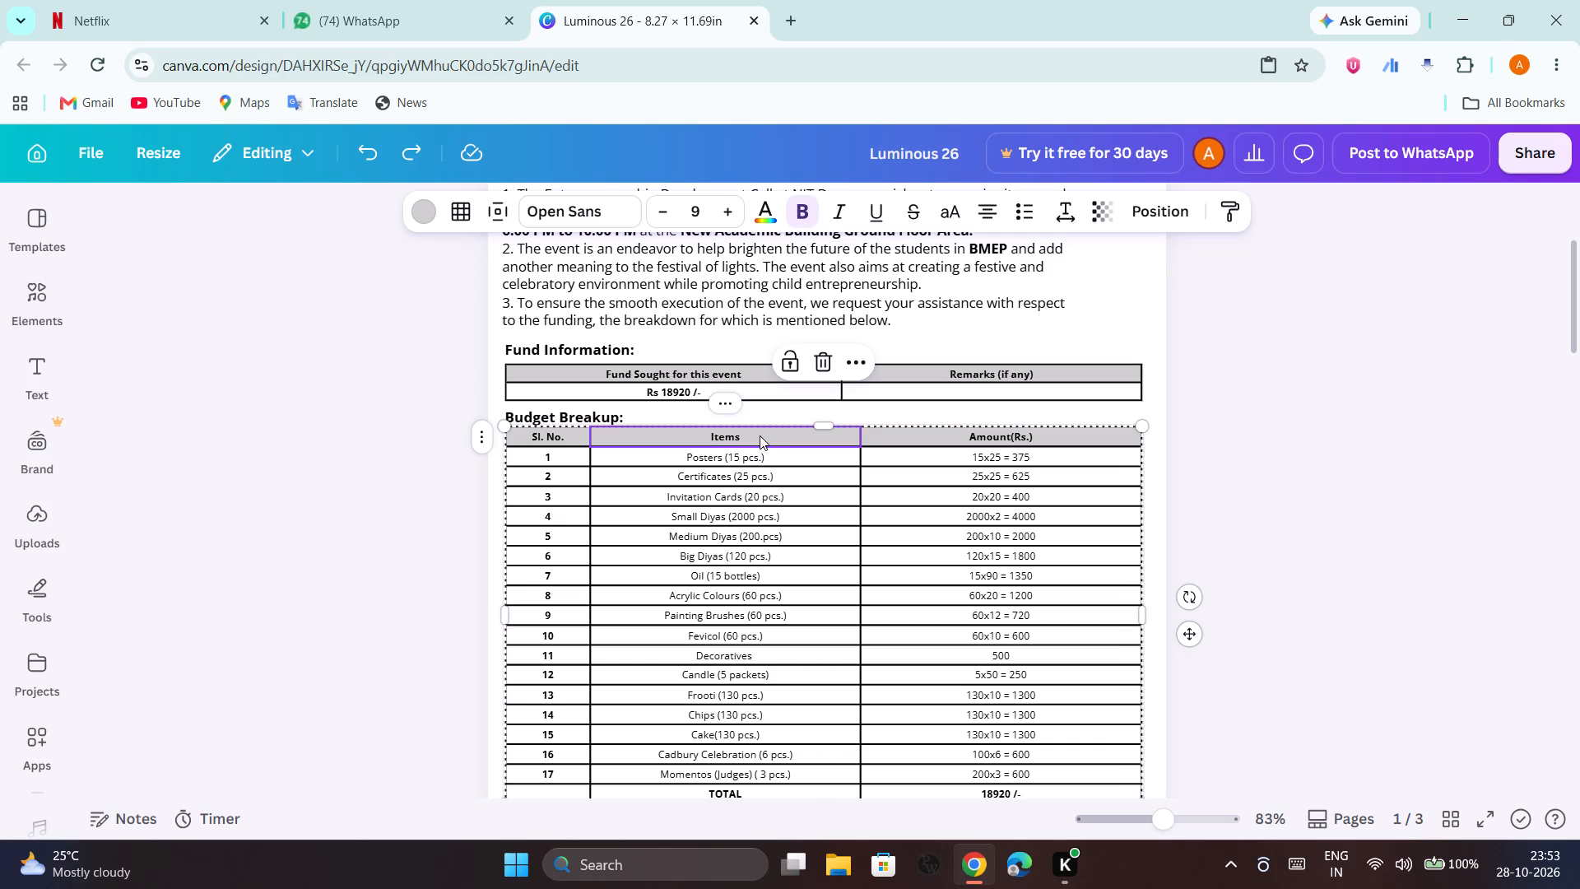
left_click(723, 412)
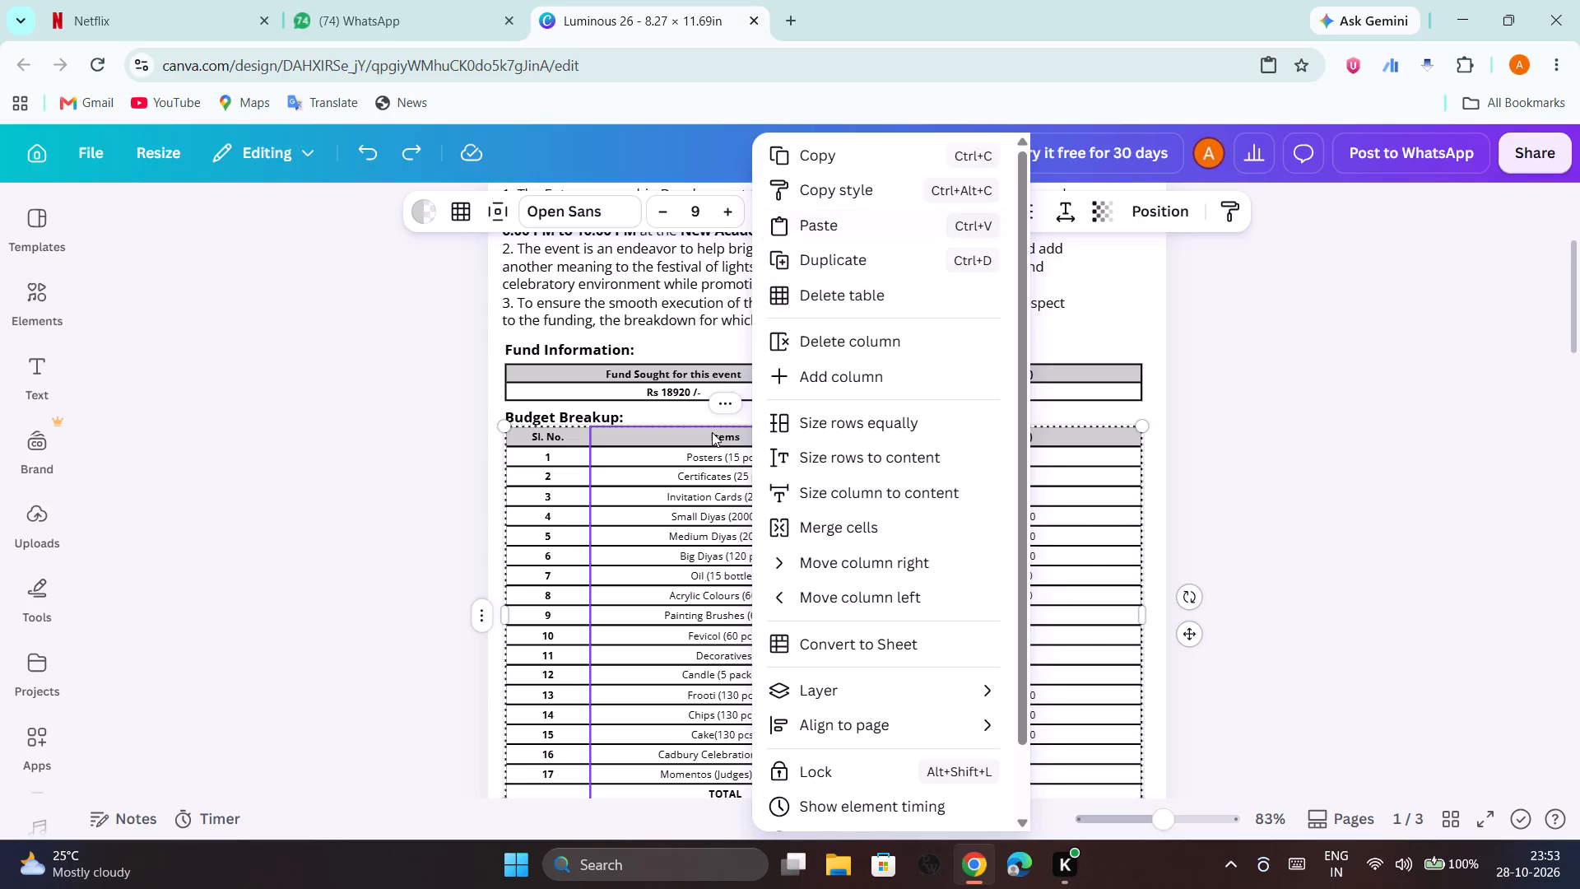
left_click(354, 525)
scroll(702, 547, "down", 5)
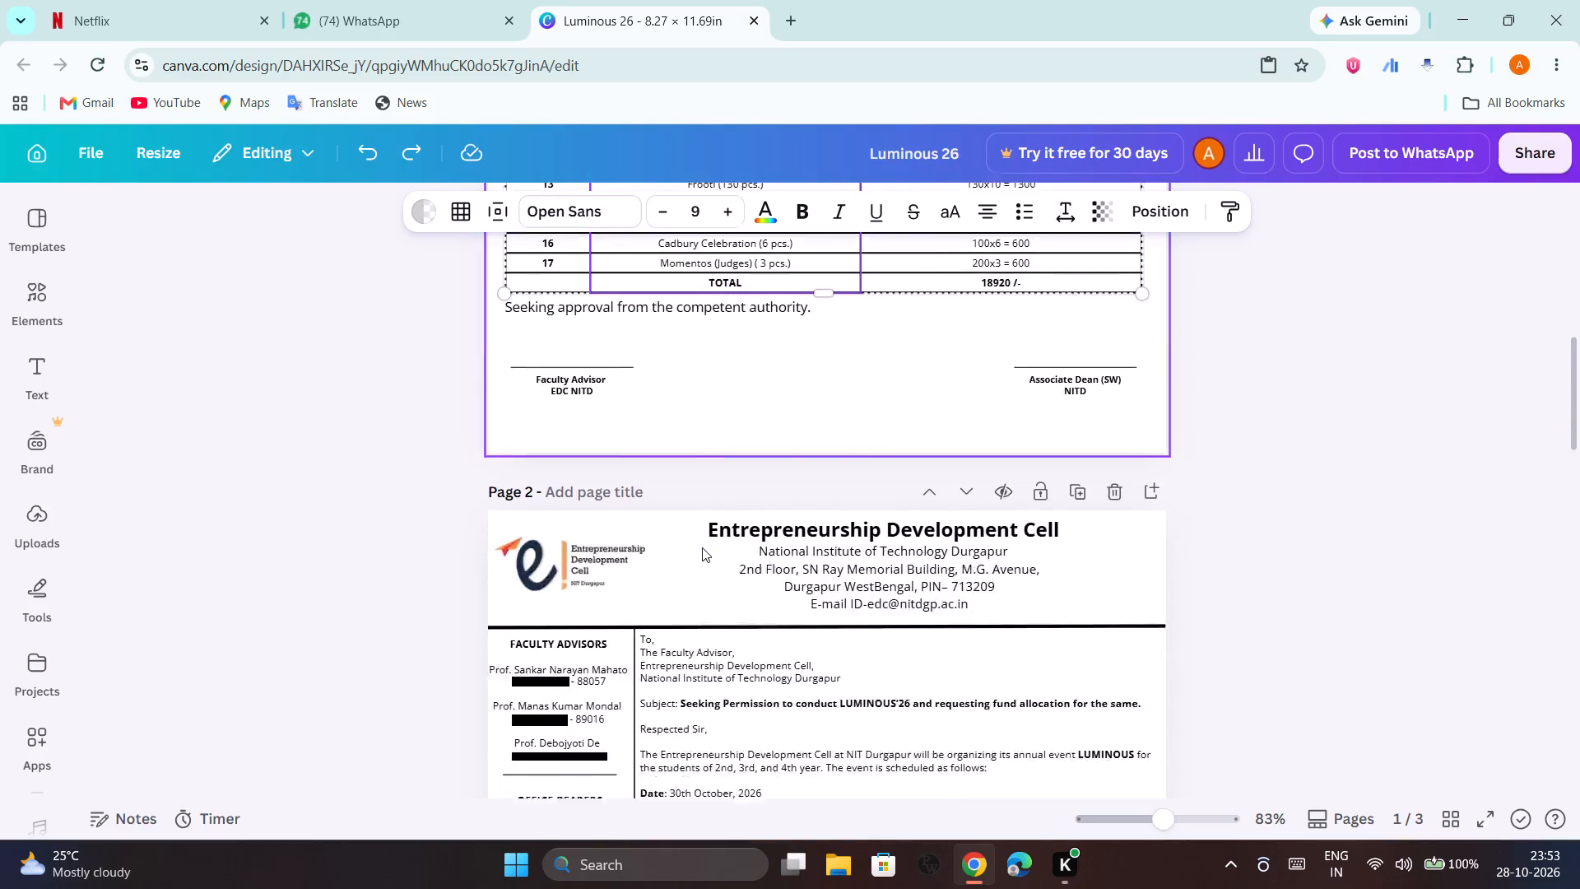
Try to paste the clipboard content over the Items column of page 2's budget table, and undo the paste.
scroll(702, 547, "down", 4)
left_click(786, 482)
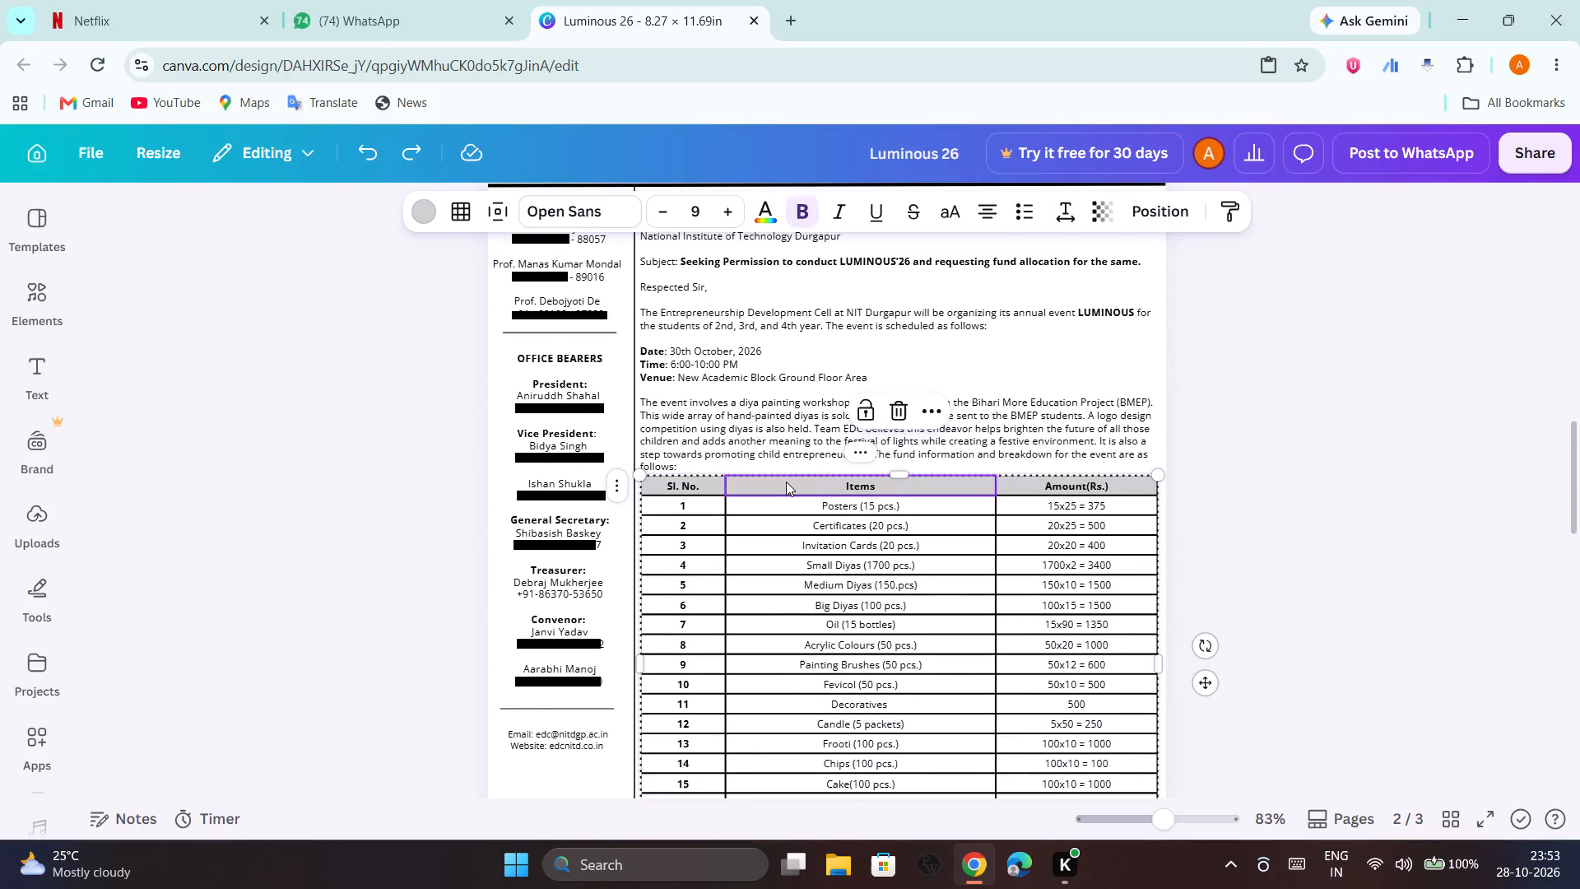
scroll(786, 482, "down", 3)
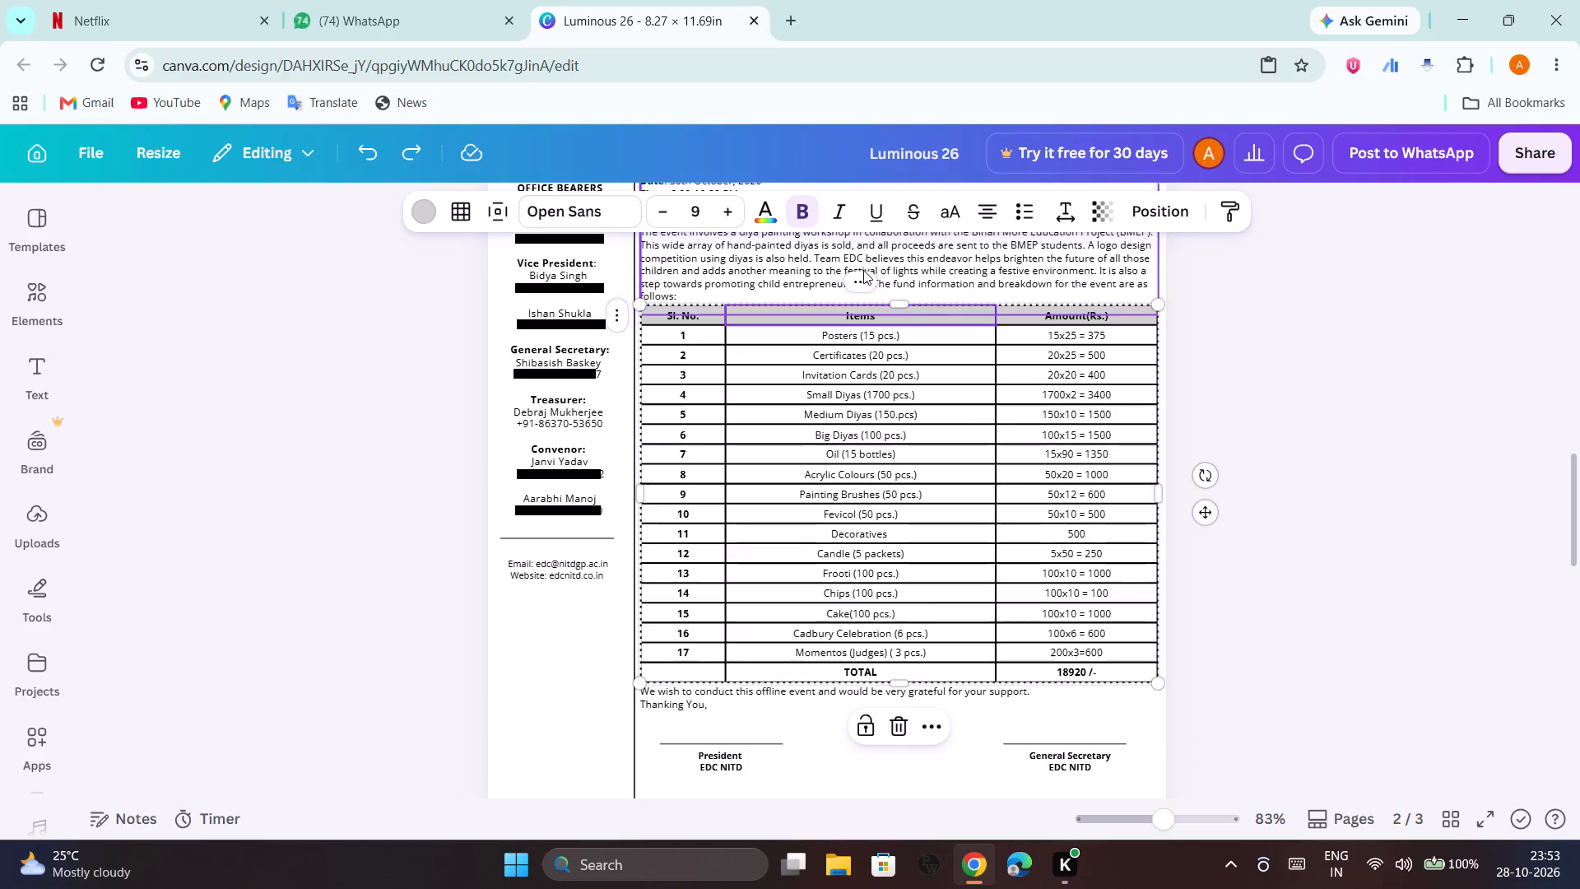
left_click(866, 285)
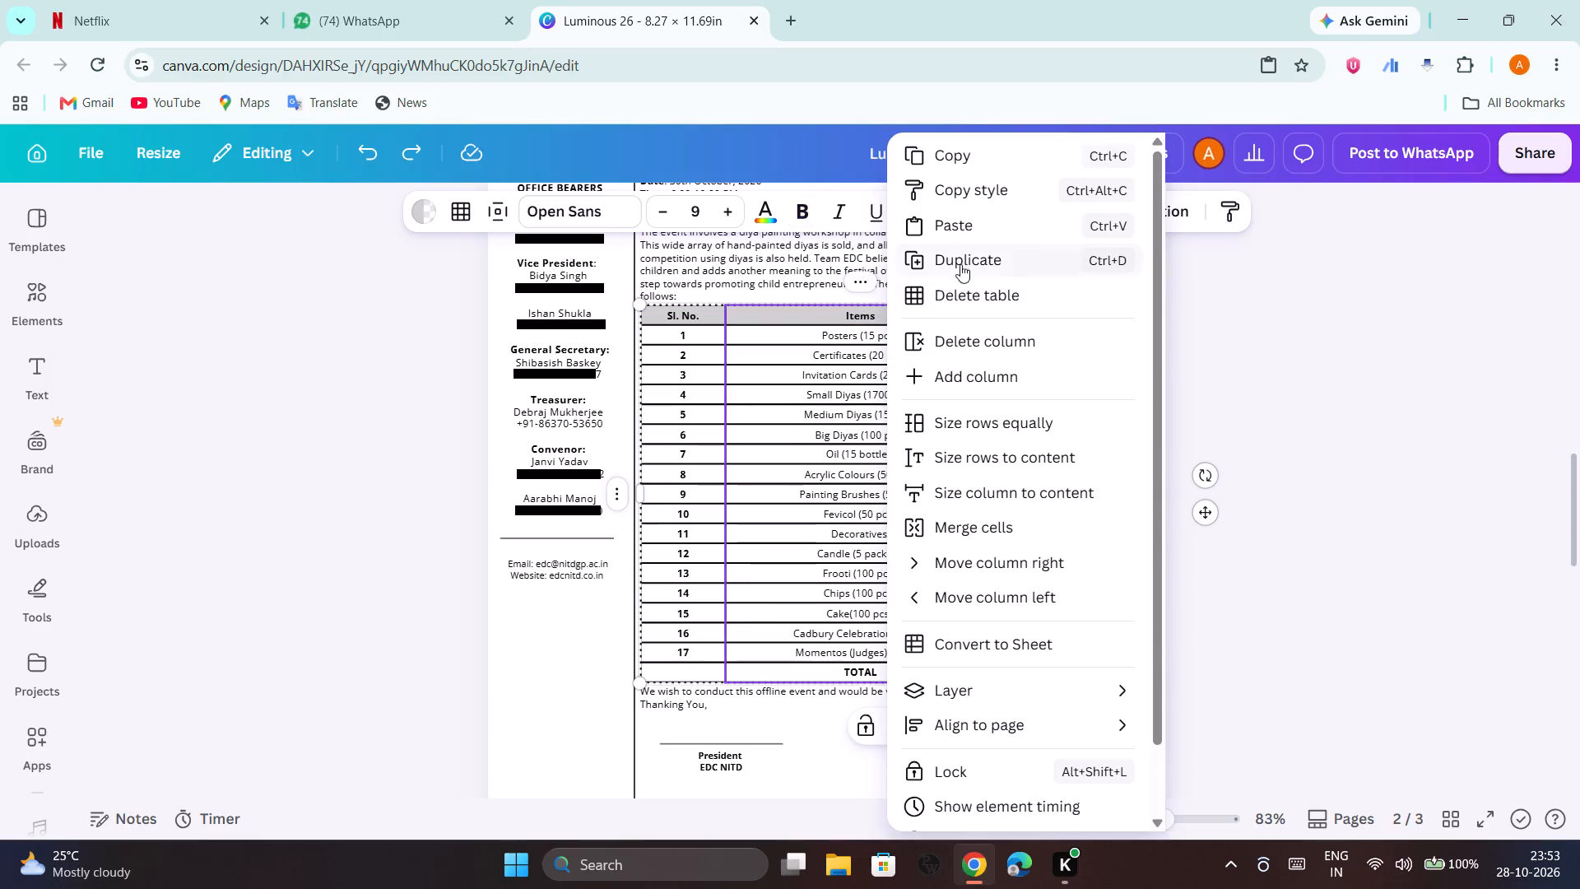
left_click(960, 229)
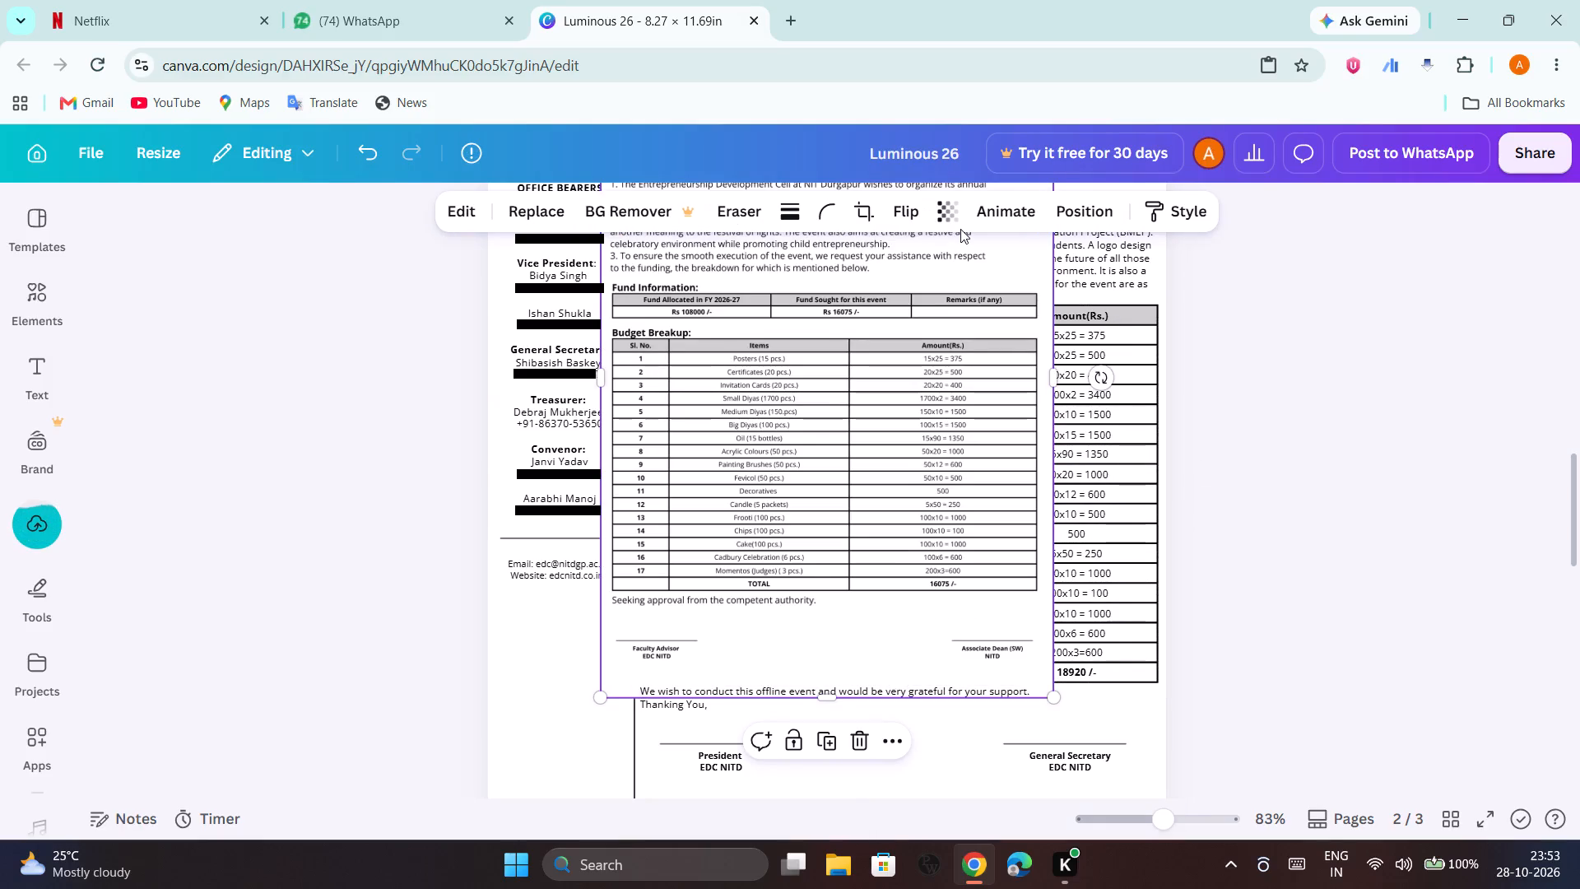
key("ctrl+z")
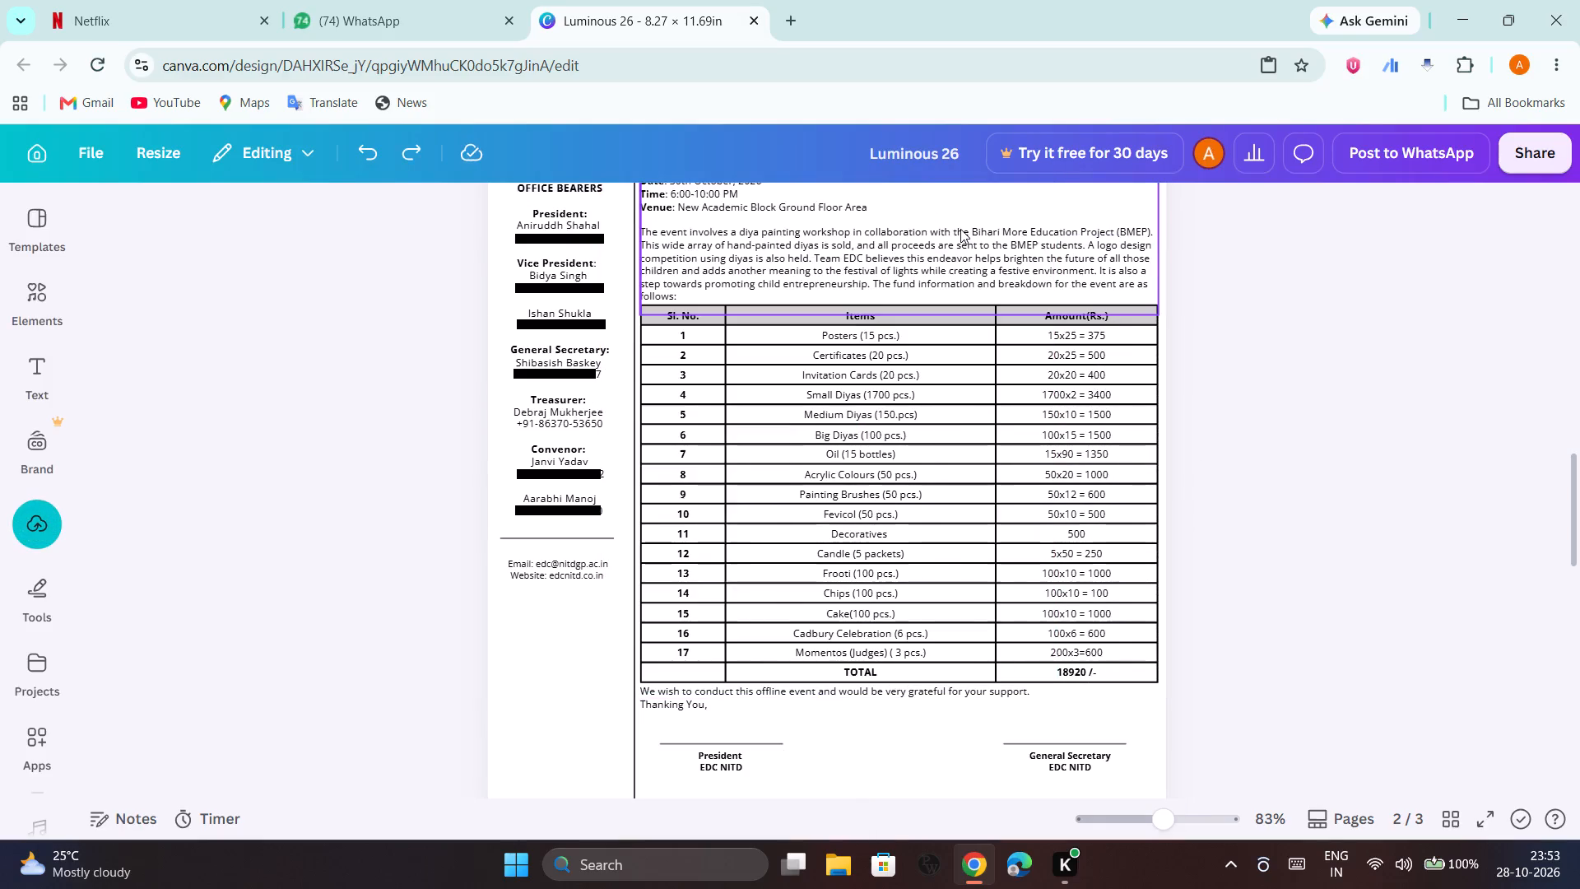
Copy the whole Items column of page 1's Budget Breakup table and paste it over the Items column of page 2's budget table.
scroll(960, 229, "up", 5)
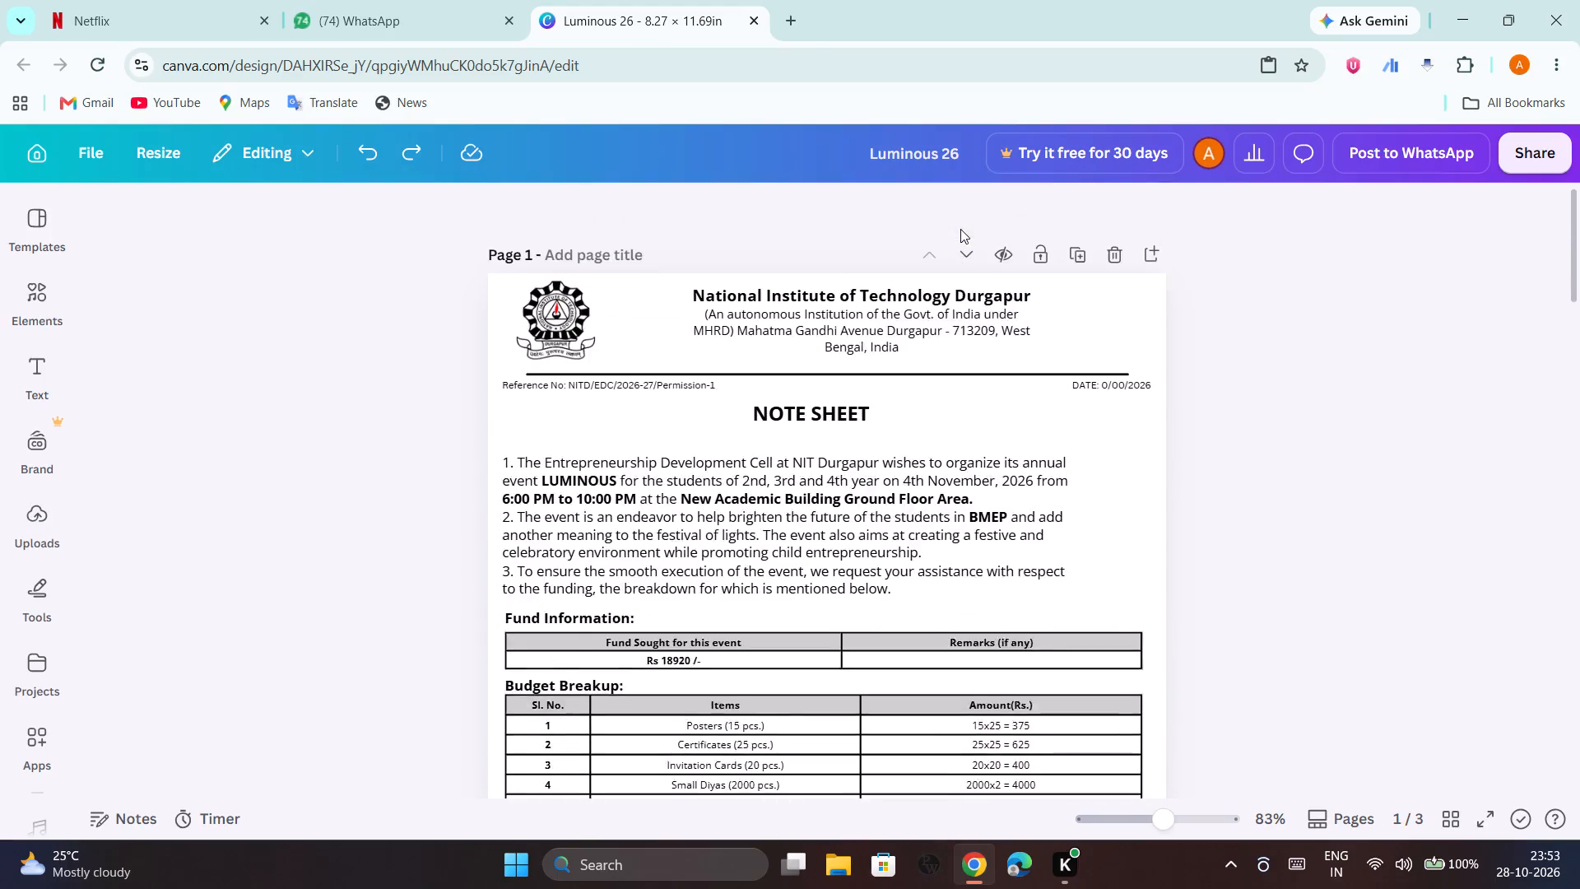
scroll(960, 229, "up", 2)
left_click(730, 454)
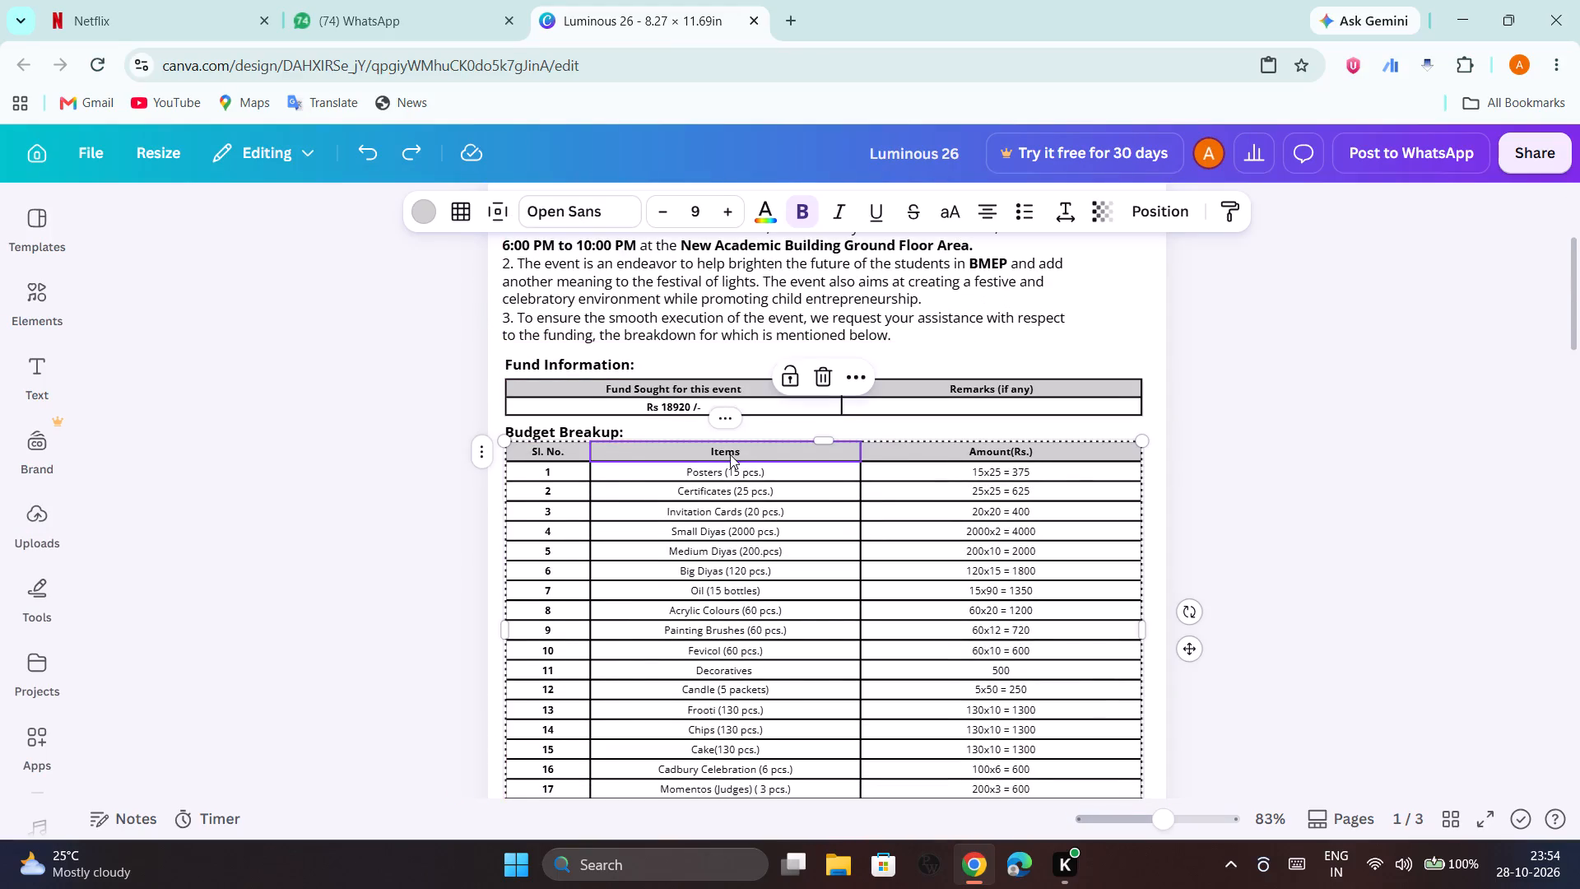
left_click(726, 415)
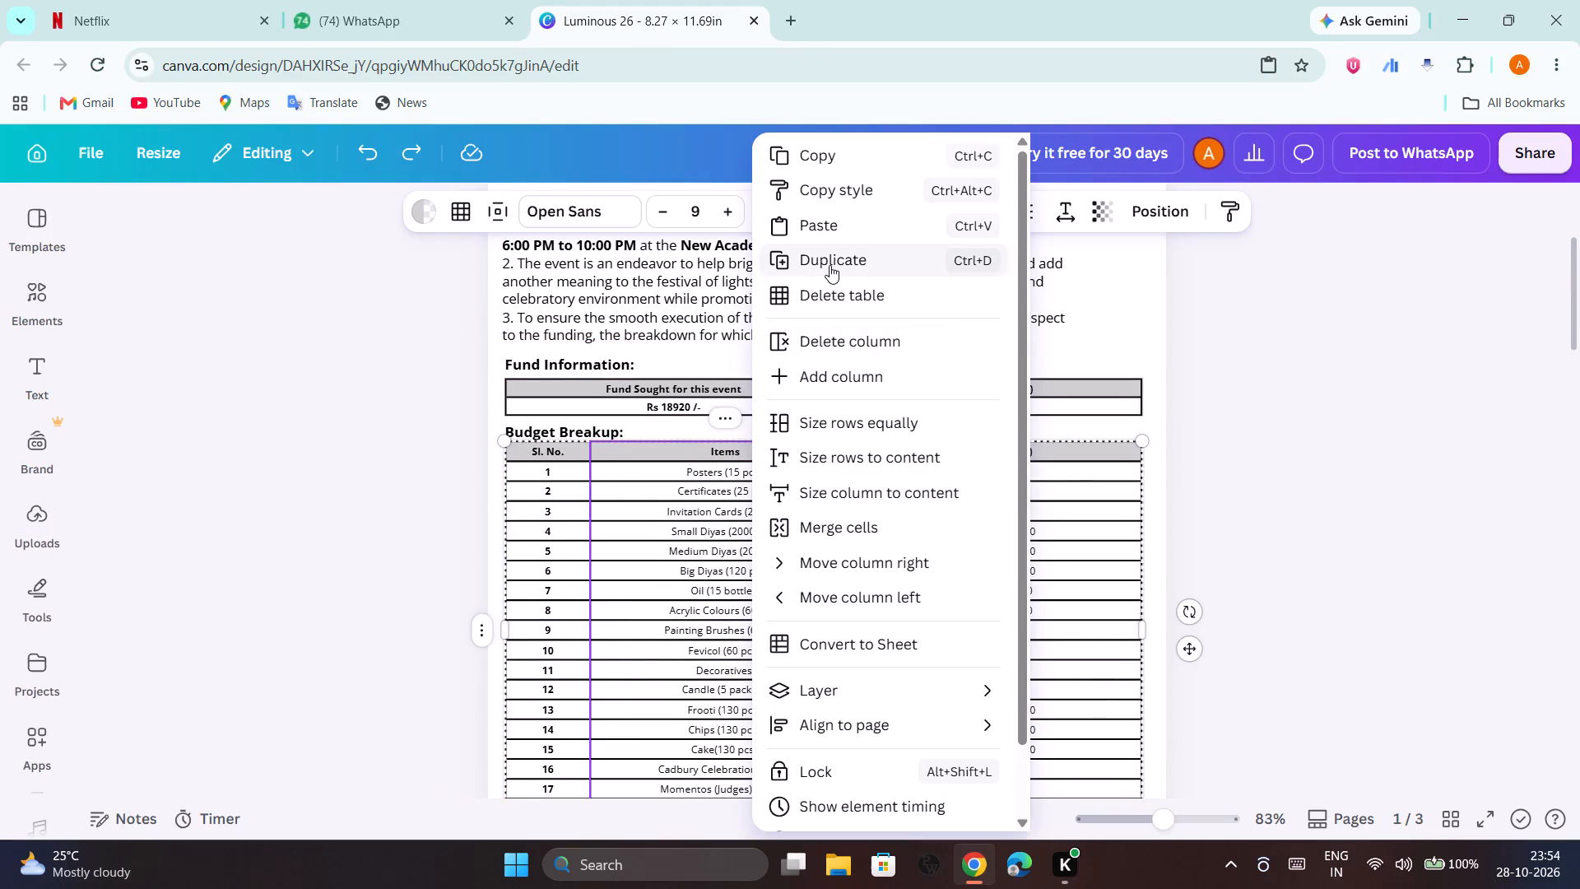
left_click(846, 153)
scroll(821, 698, "down", 3)
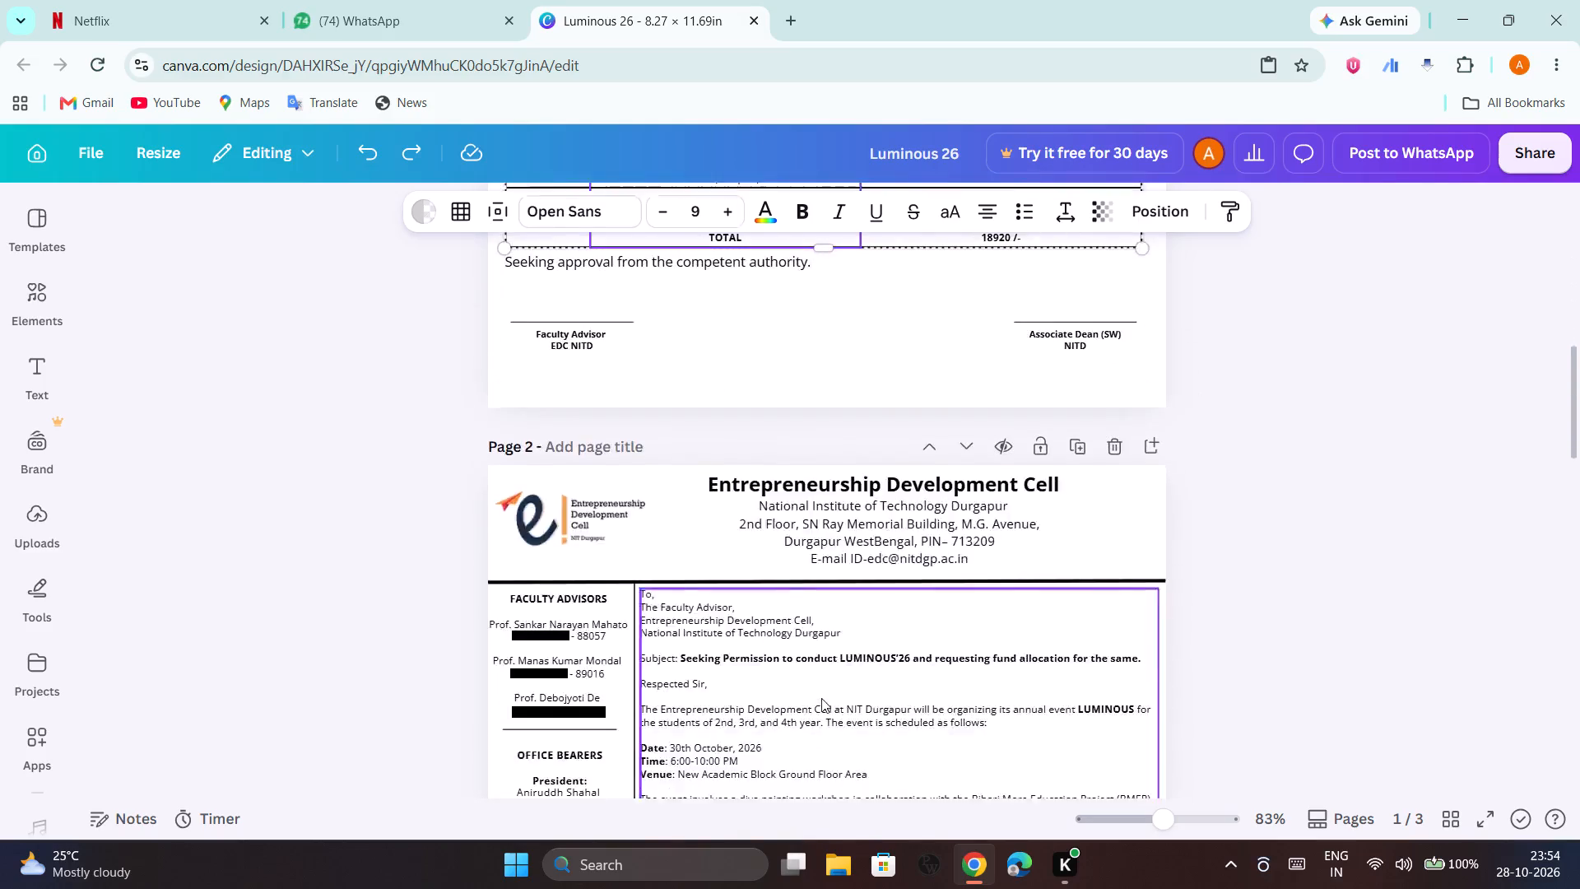
scroll(821, 698, "down", 4)
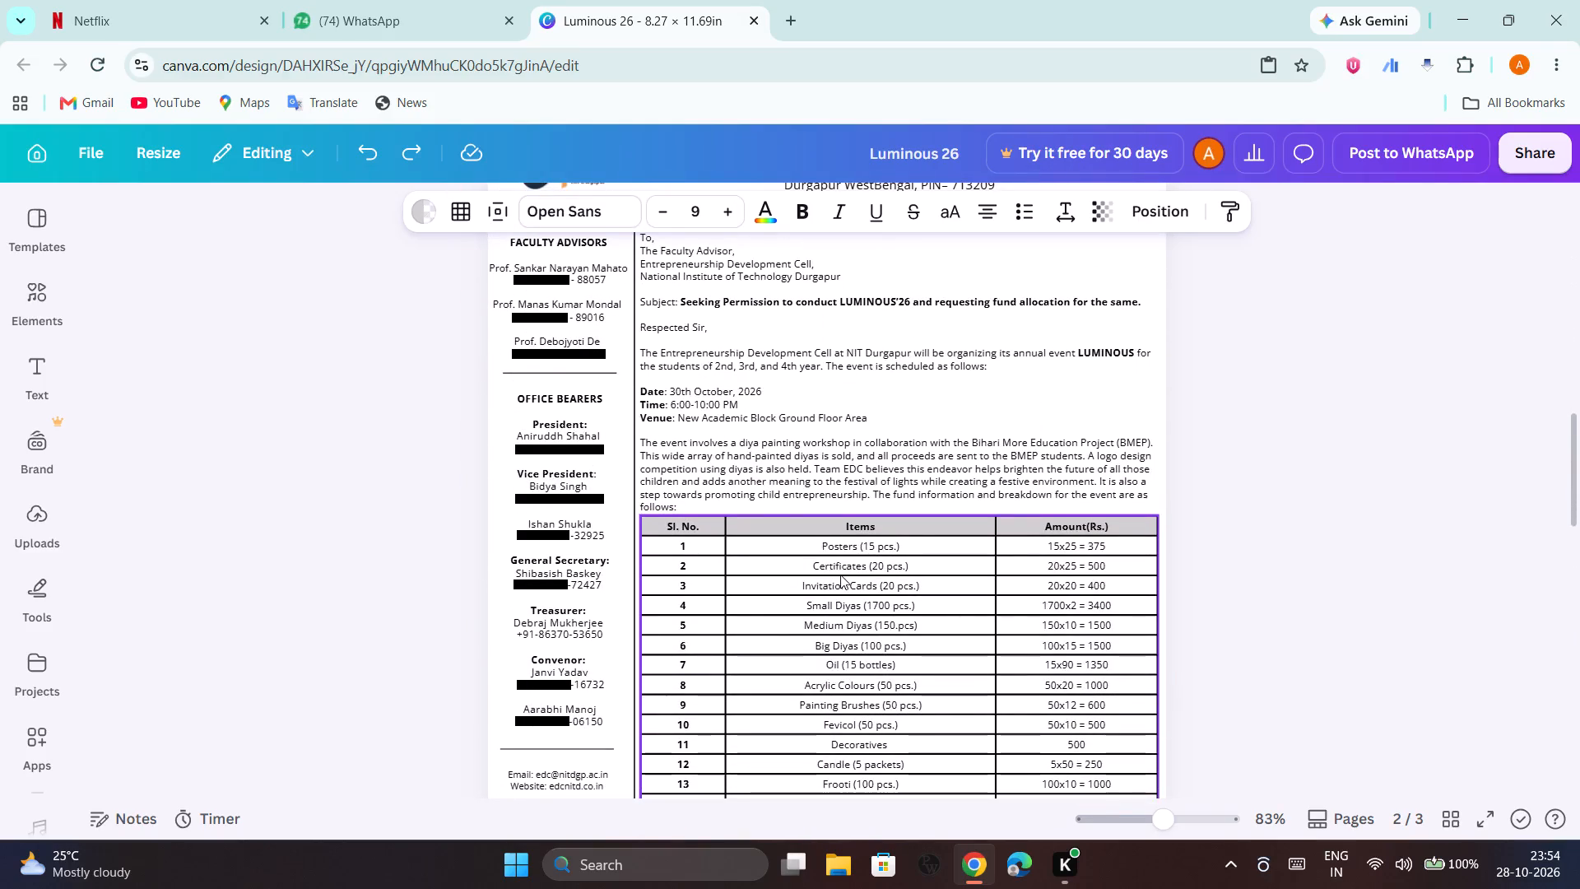
left_click(857, 529)
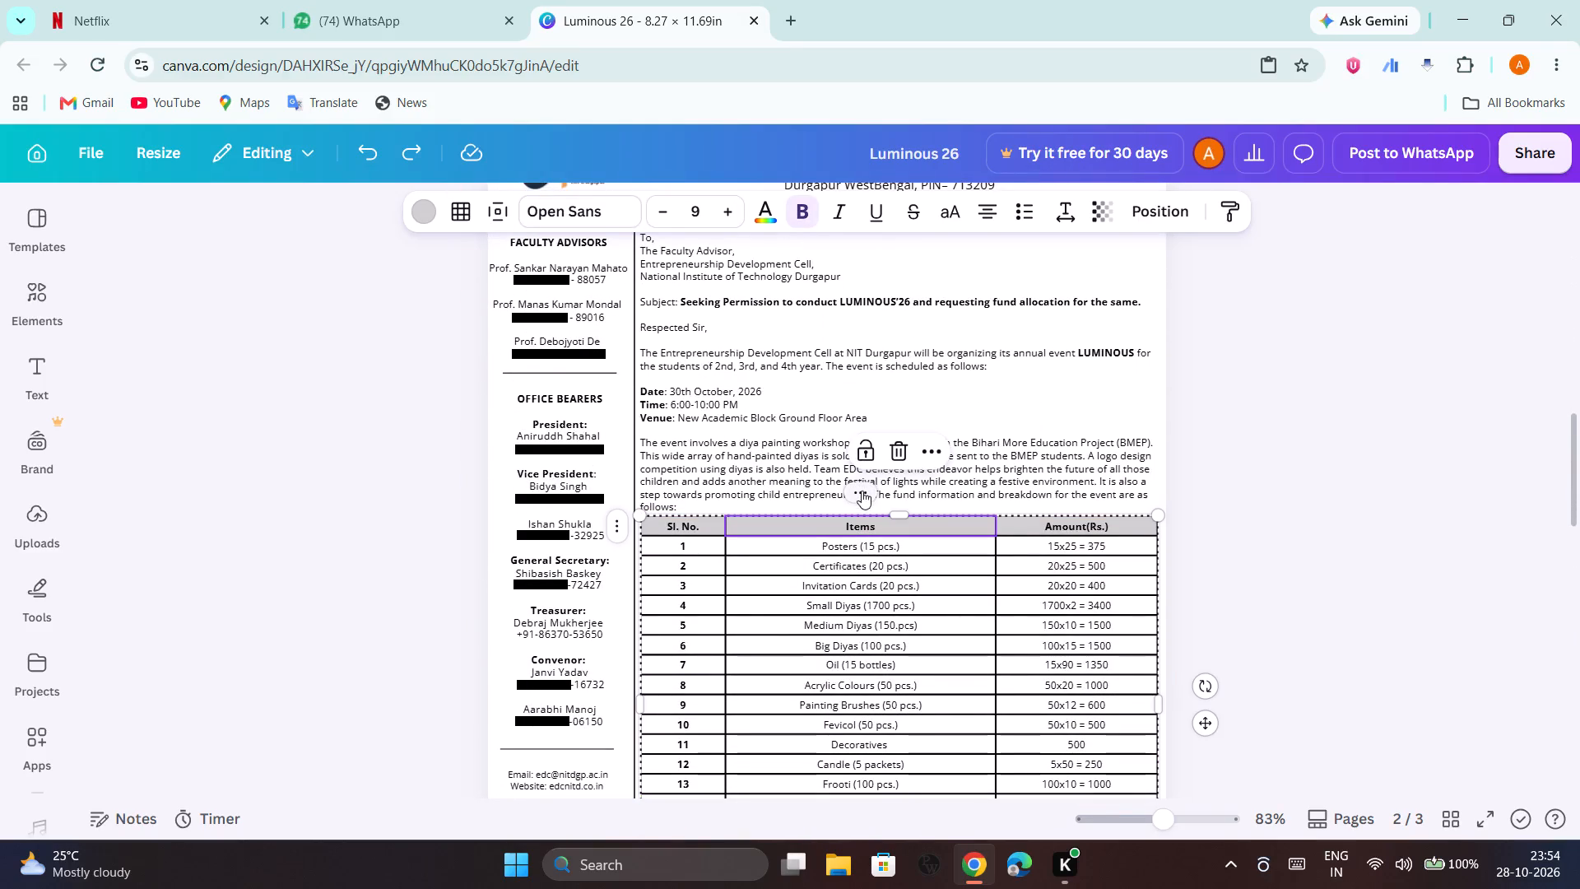
left_click(862, 491)
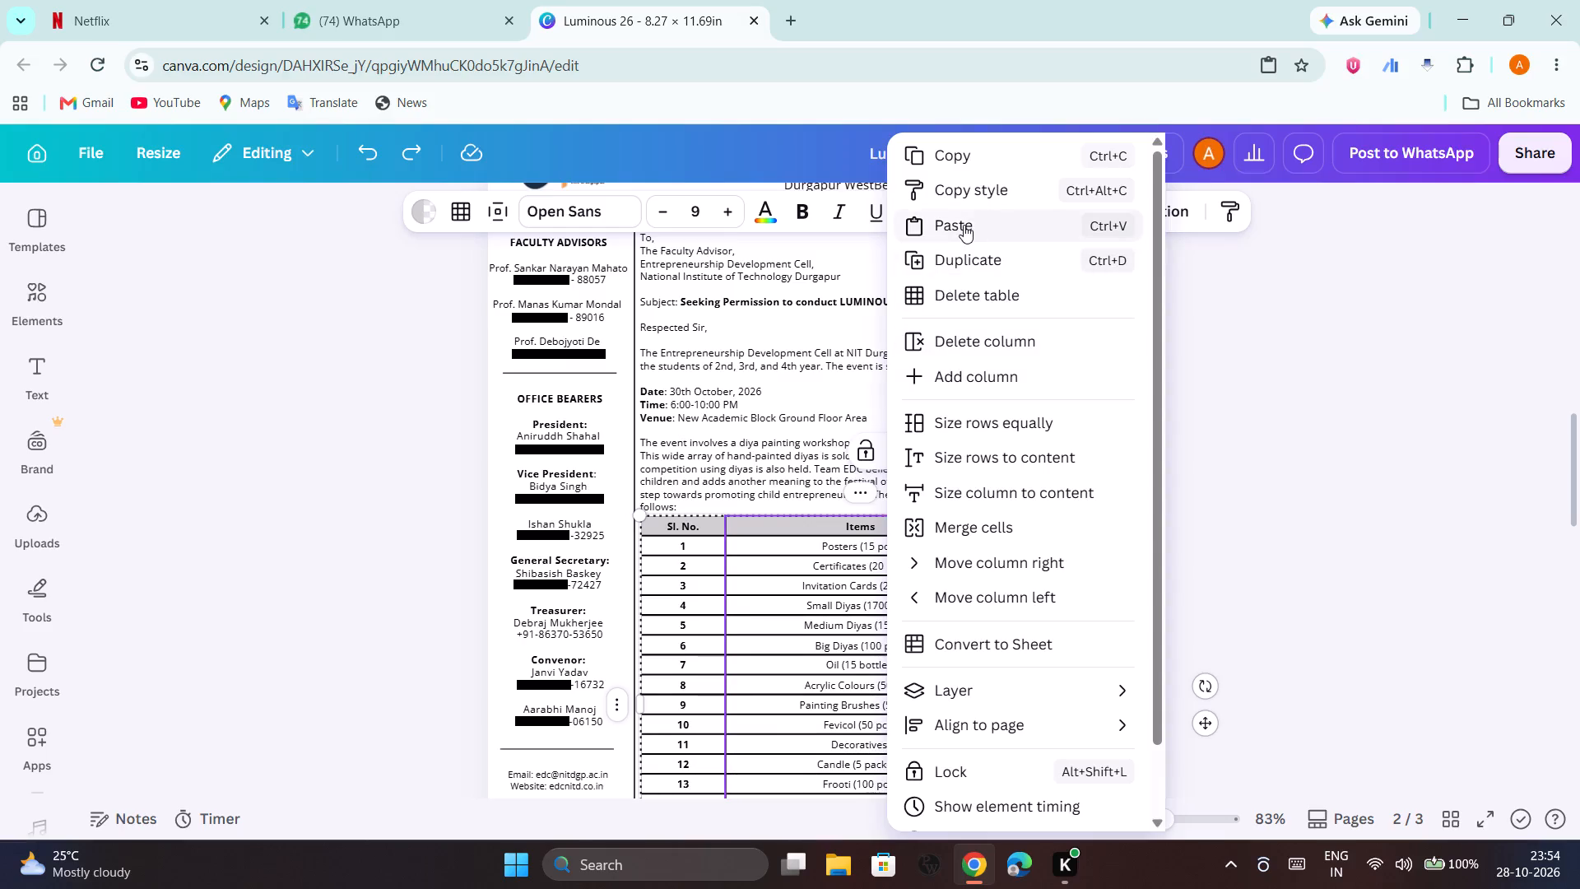
left_click(964, 225)
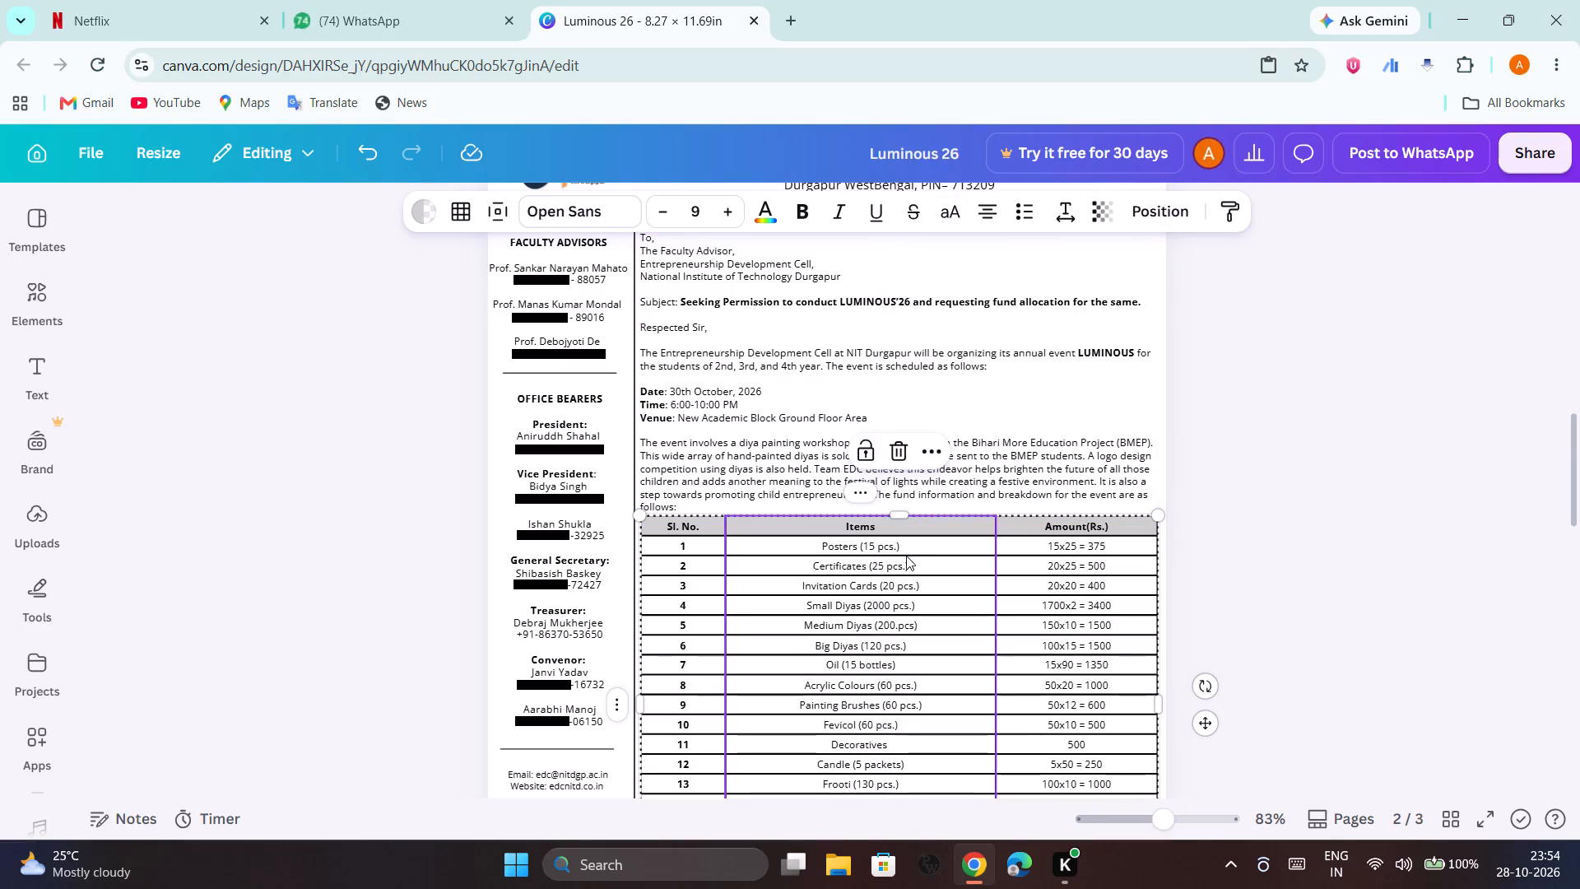
scroll(906, 556, "down", 2)
Copy page 1's Amount(Rs.) column from the Budget Breakup table and paste it over the Amount(Rs.) column of page 2's budget table.
scroll(906, 556, "up", 1)
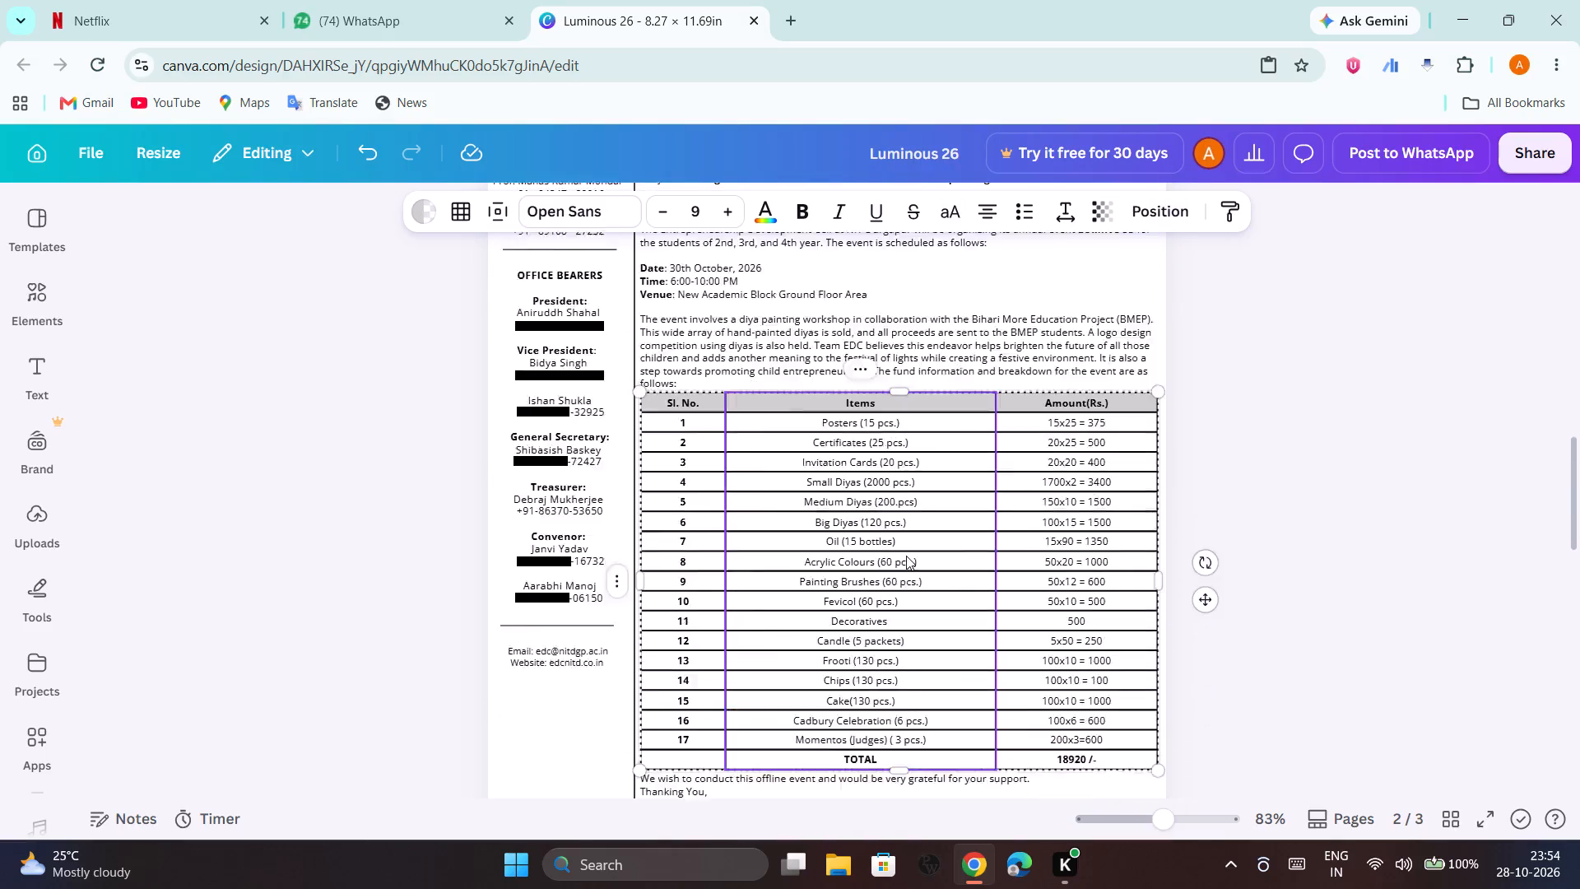
scroll(906, 556, "up", 5)
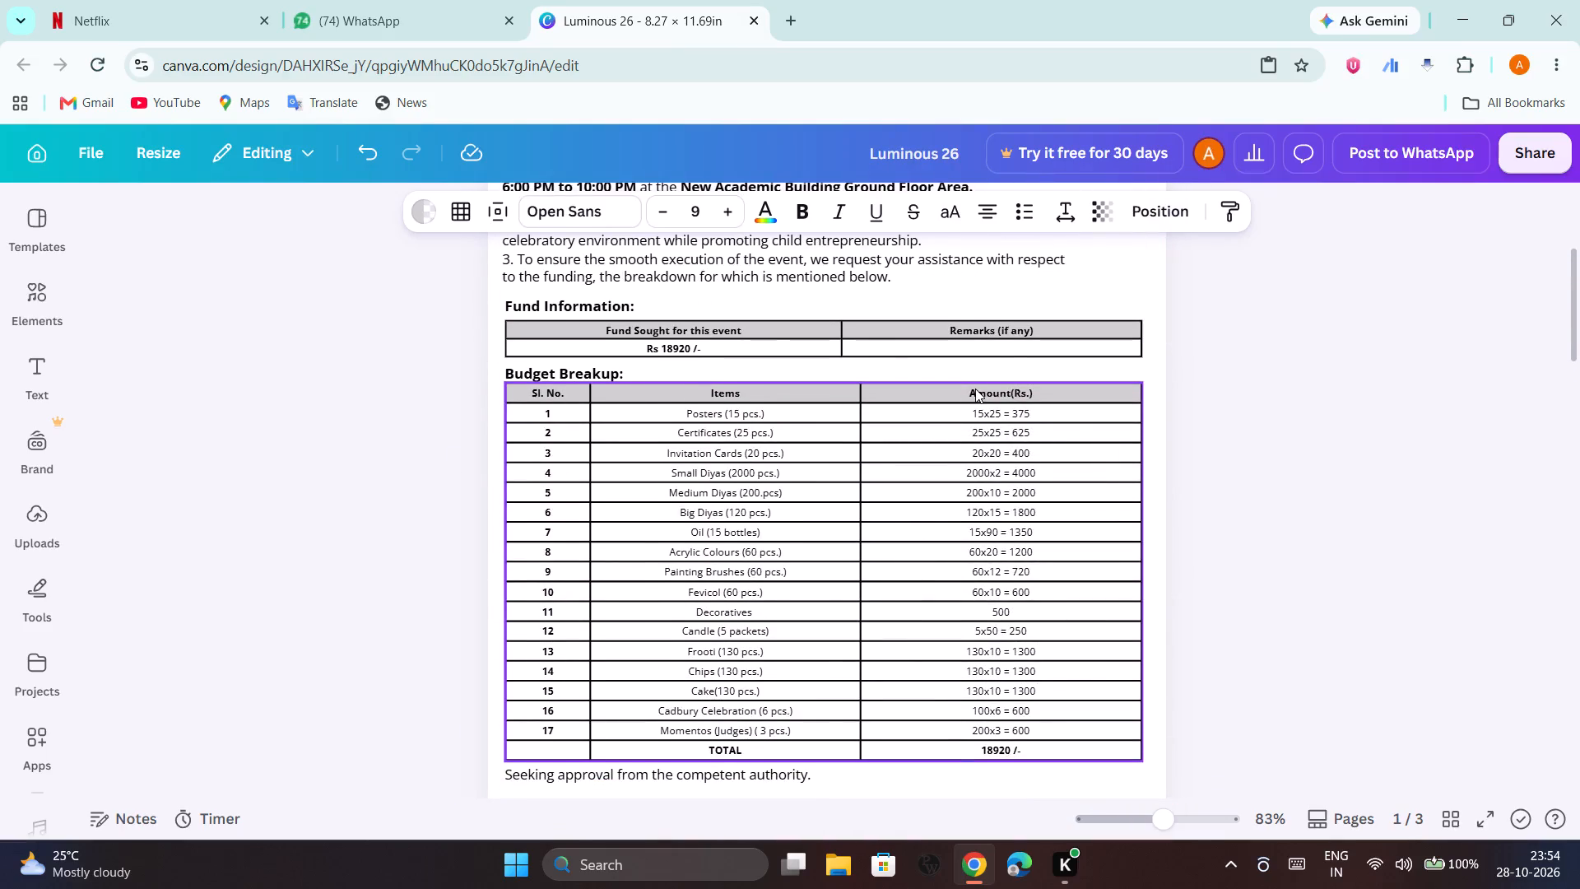
left_click(975, 389)
left_click(1000, 361)
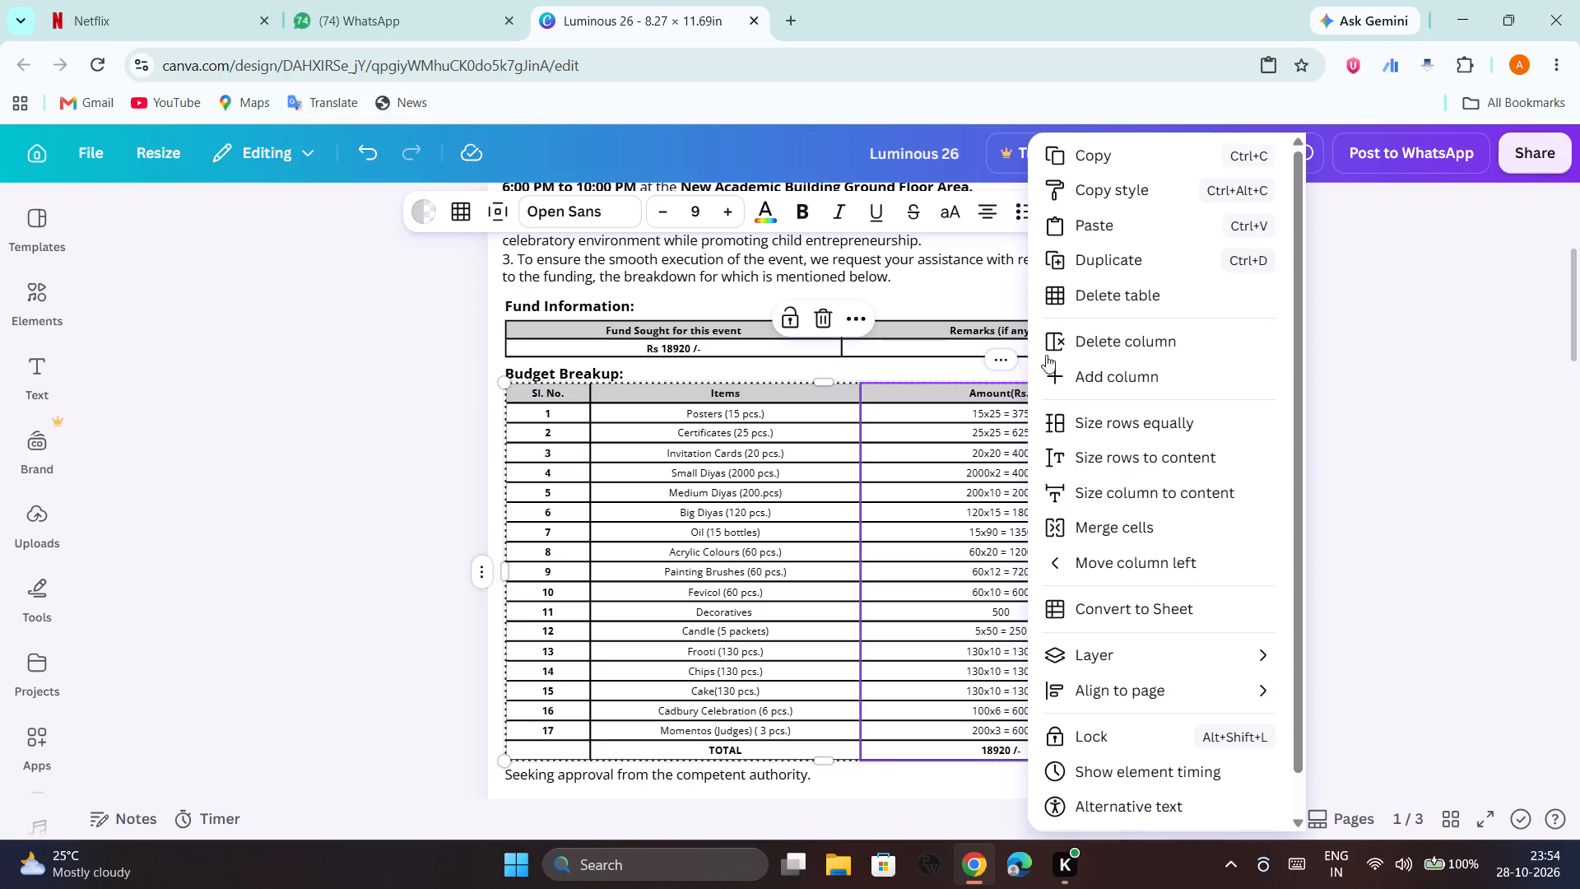
left_click(1108, 164)
scroll(1050, 632, "down", 6)
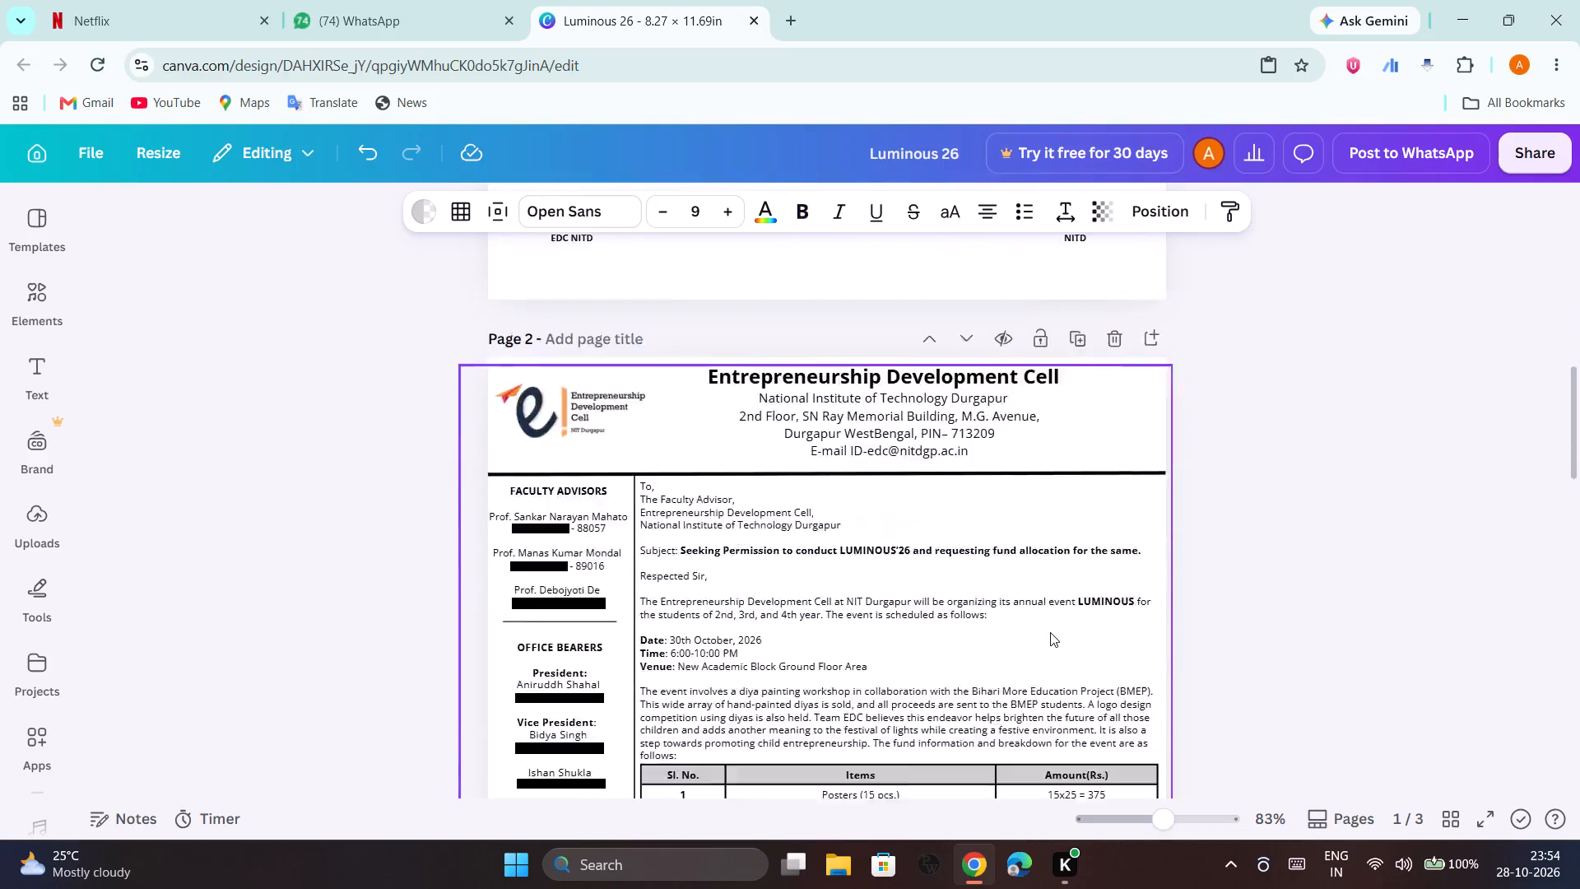
scroll(1050, 632, "down", 4)
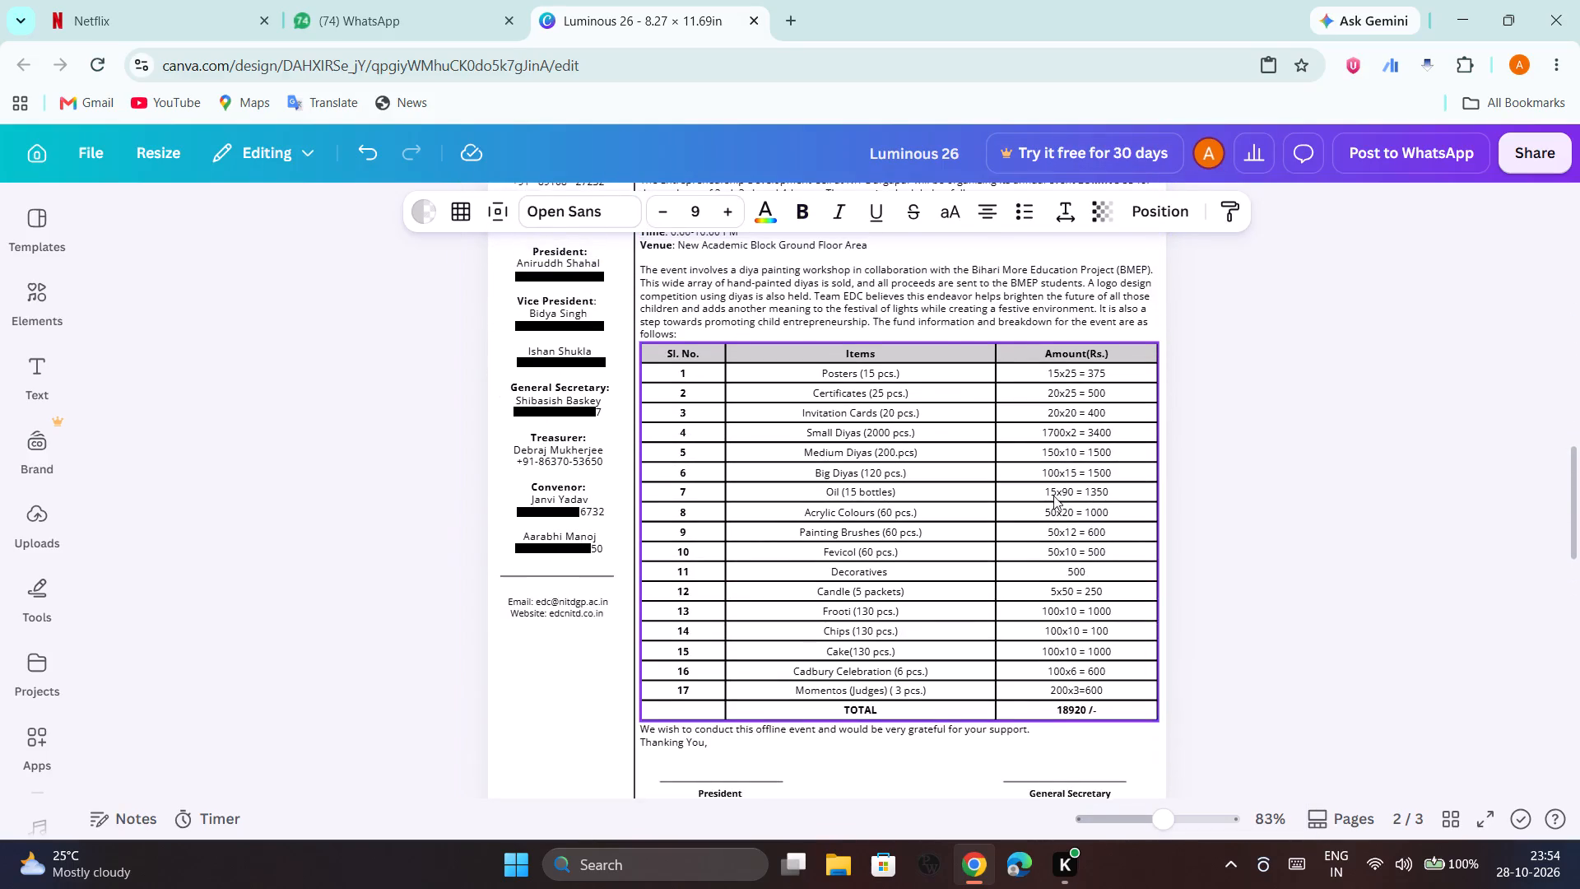
left_click(1081, 356)
left_click(1076, 329)
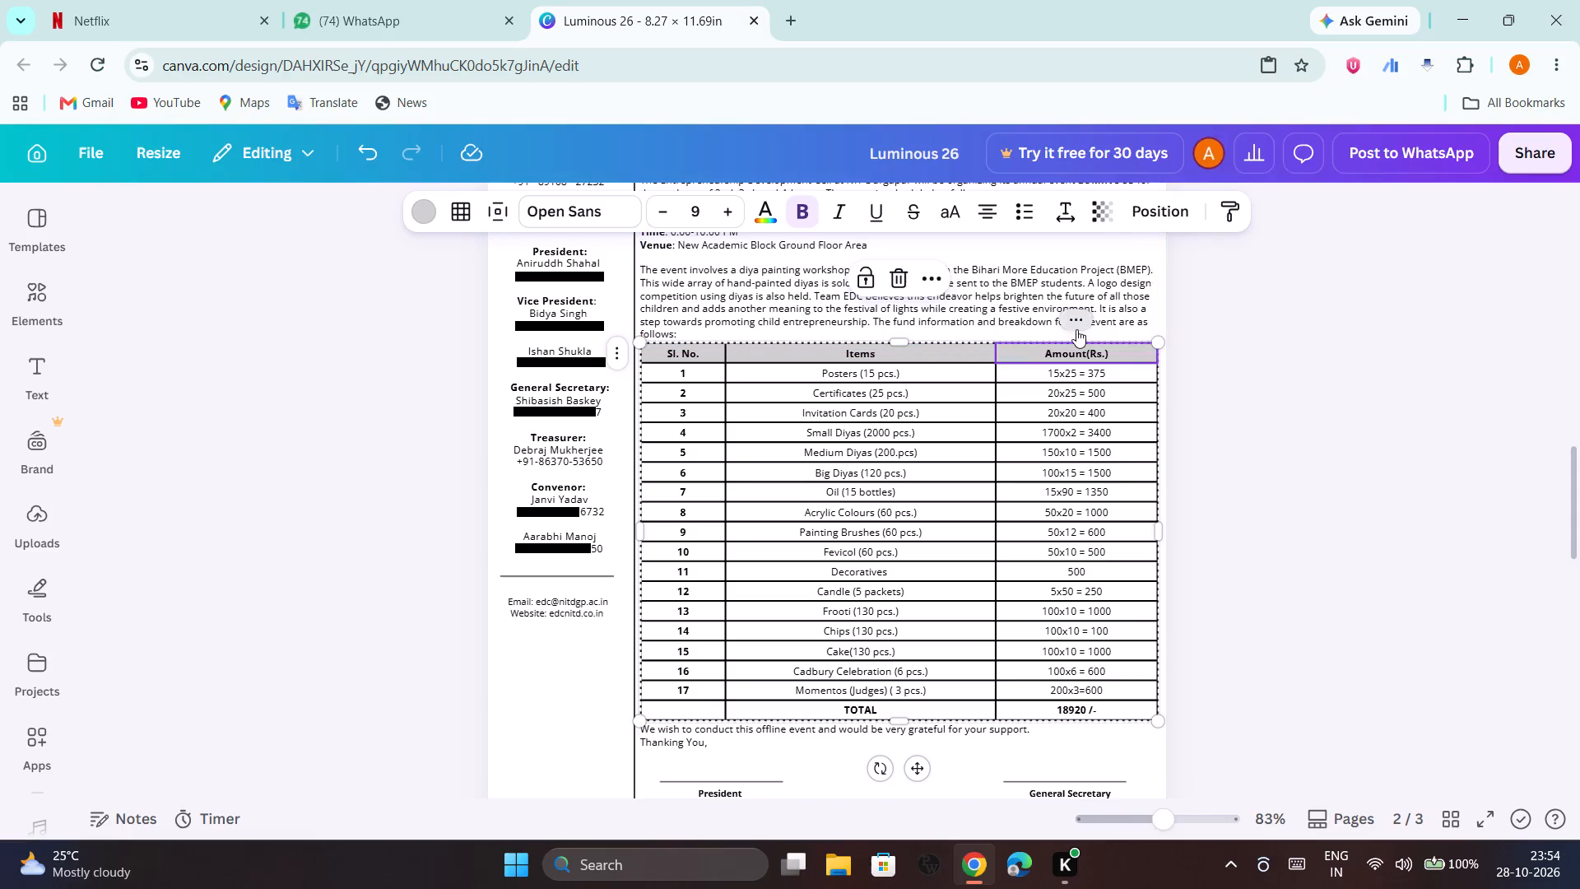
left_click(1157, 221)
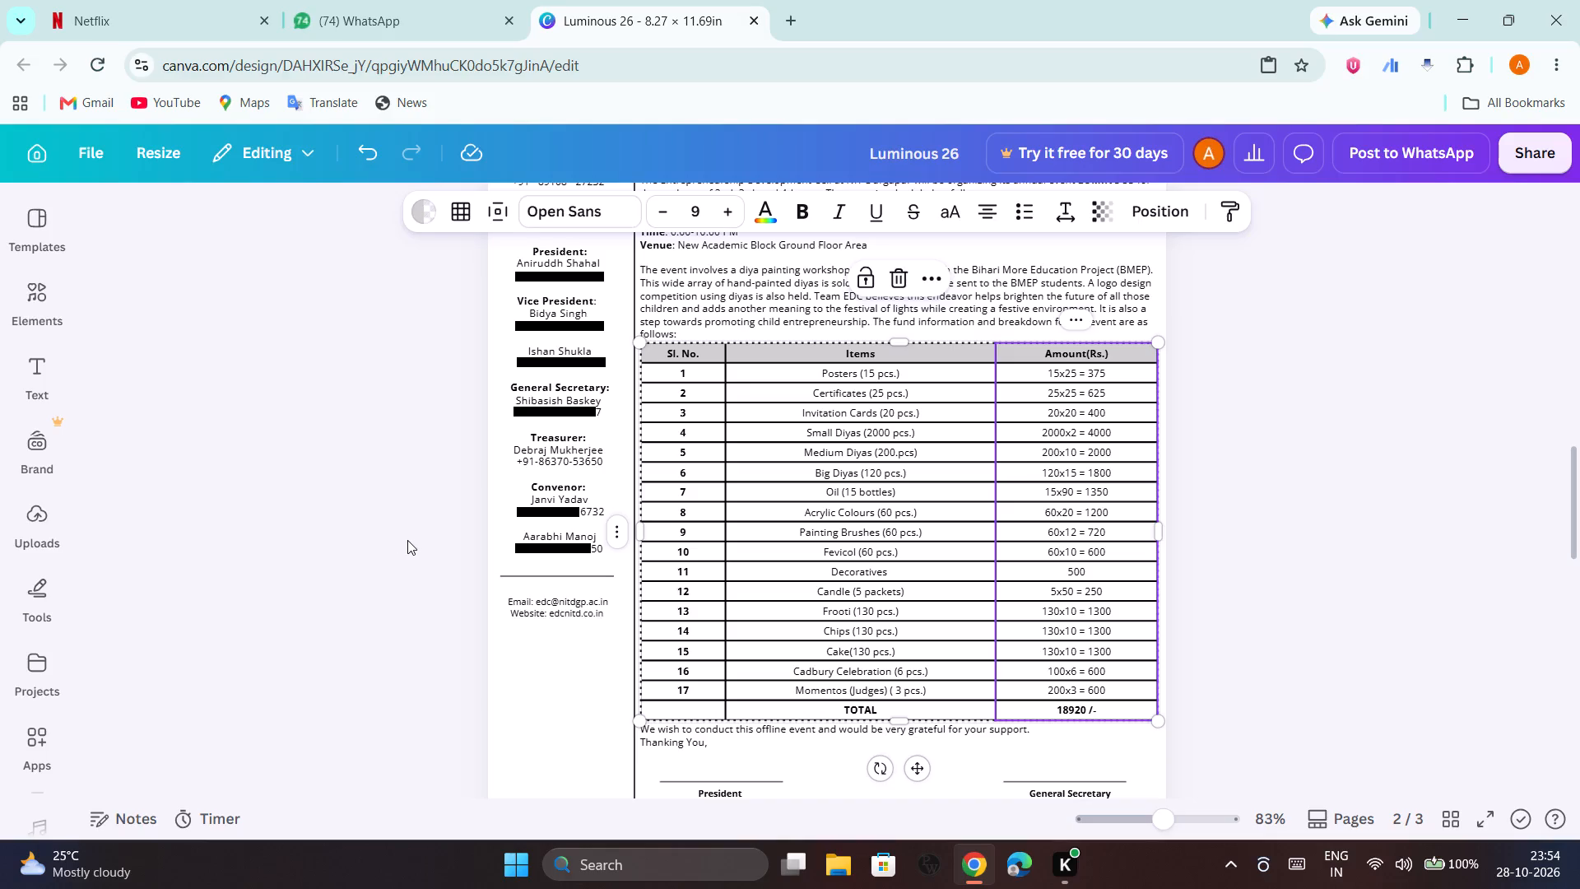
left_click(339, 533)
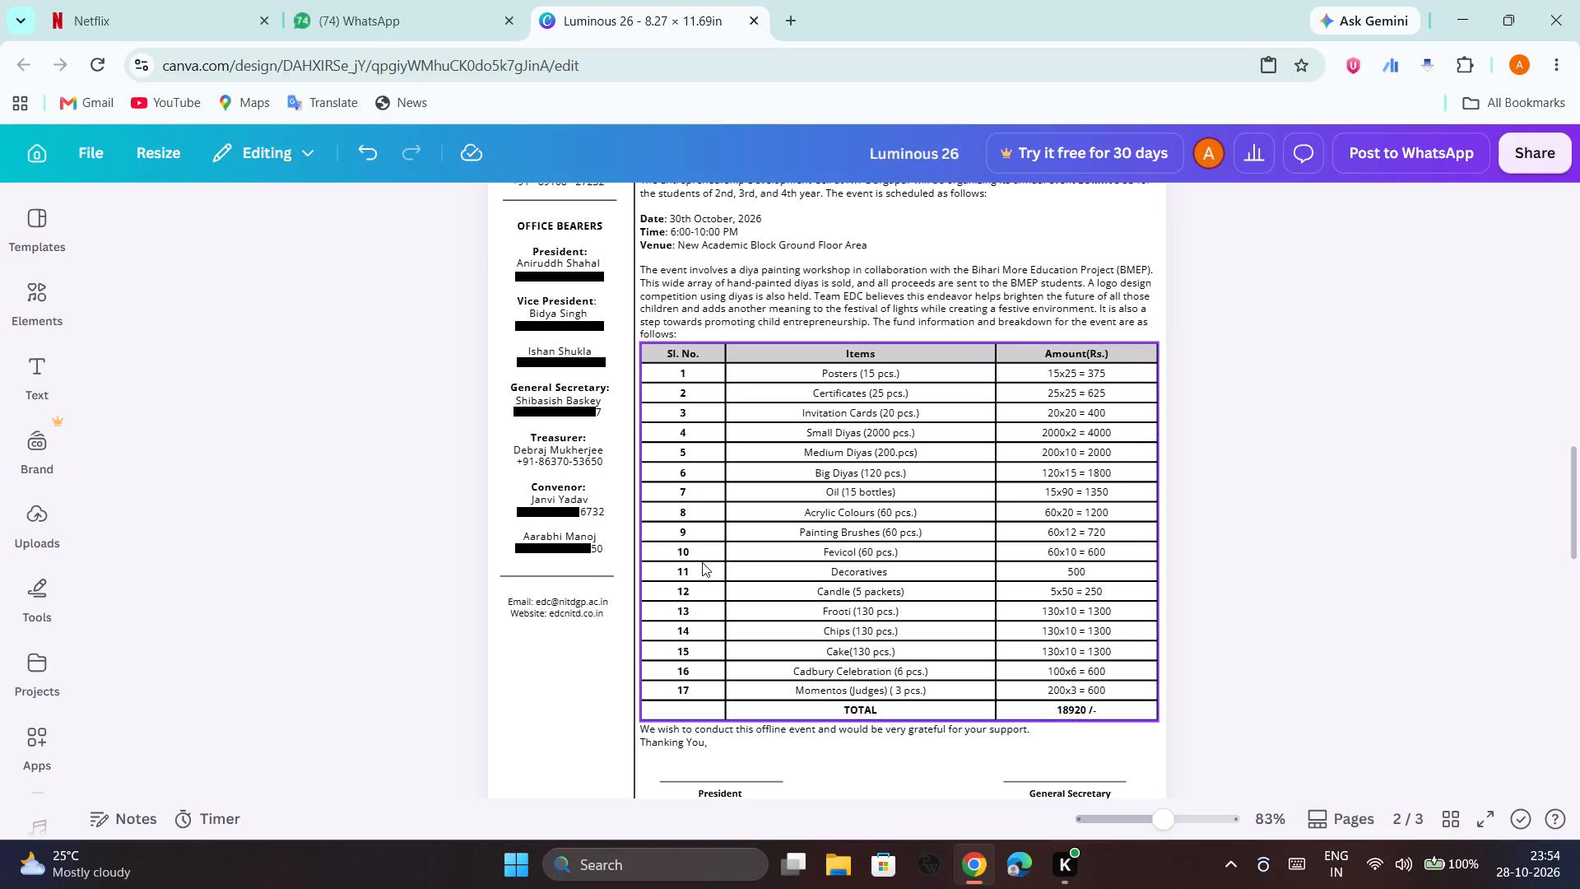
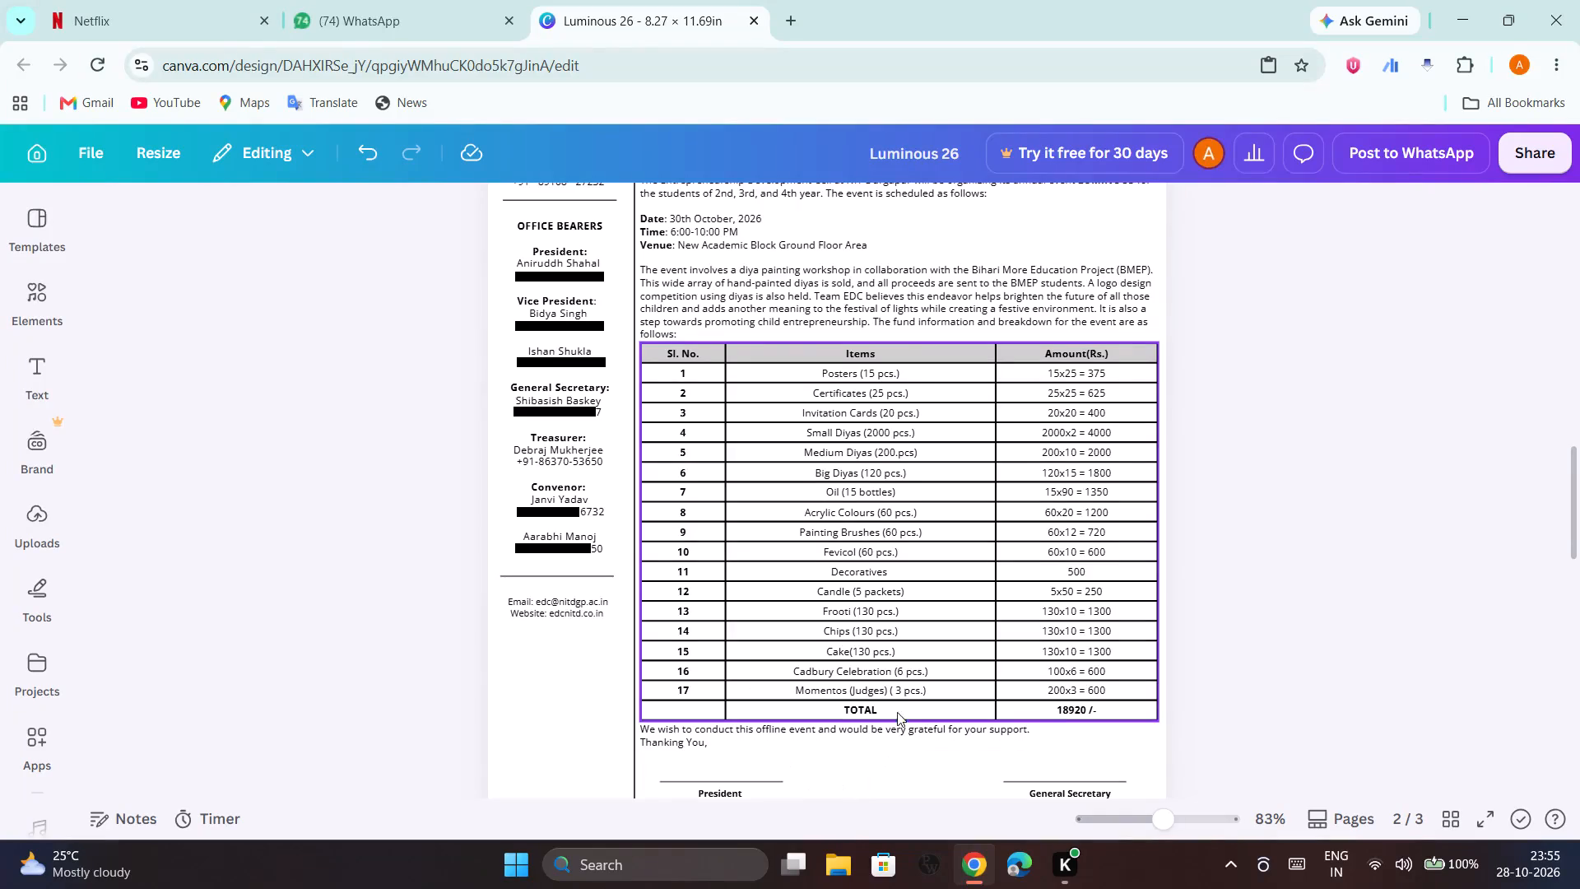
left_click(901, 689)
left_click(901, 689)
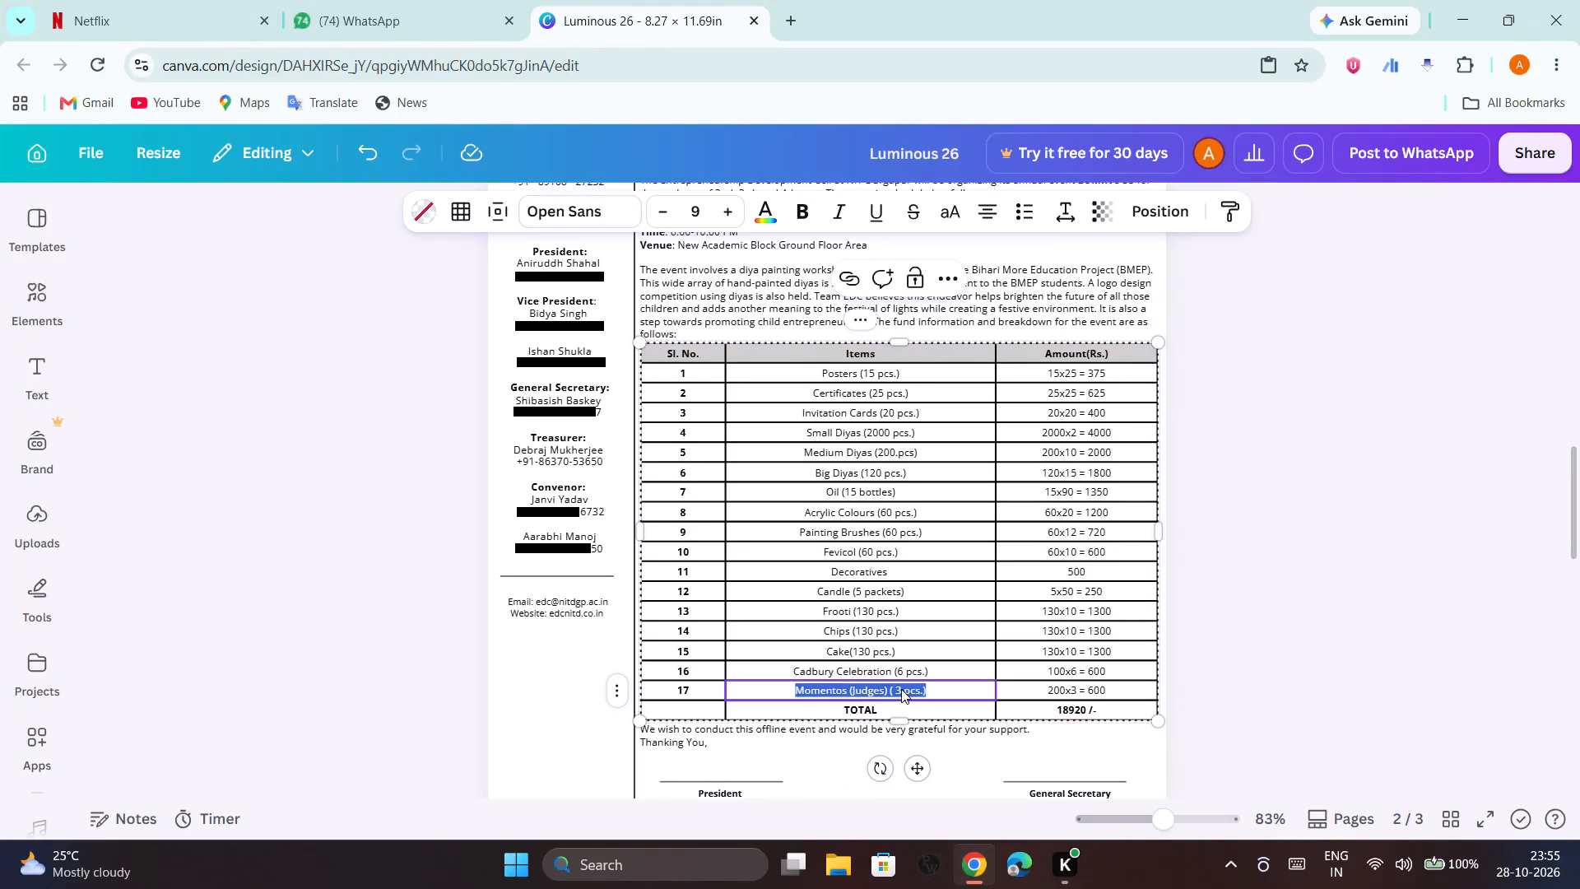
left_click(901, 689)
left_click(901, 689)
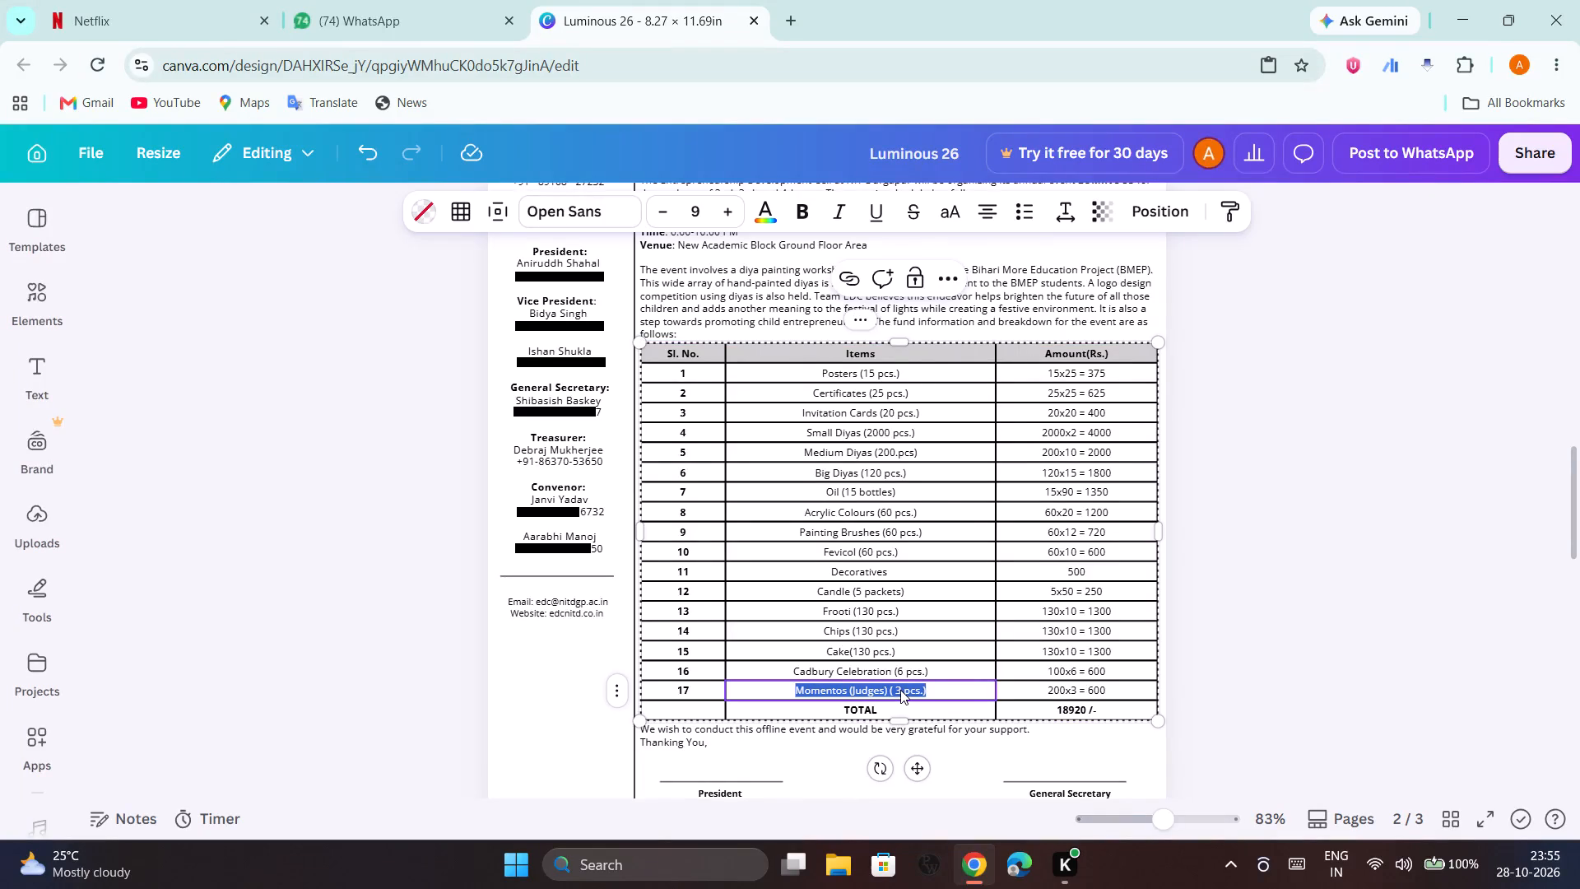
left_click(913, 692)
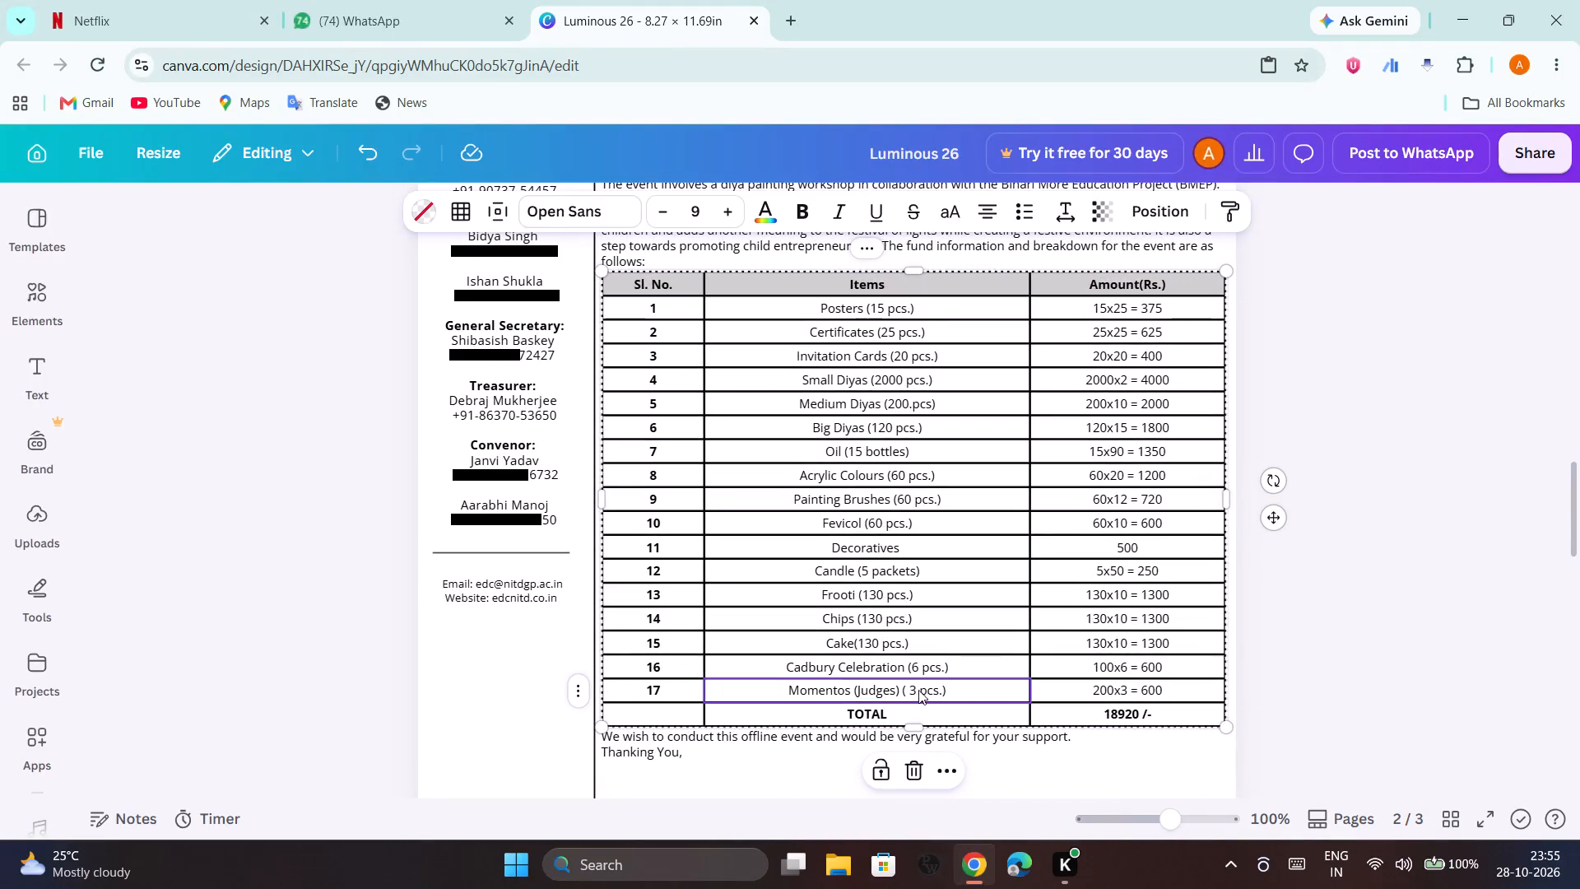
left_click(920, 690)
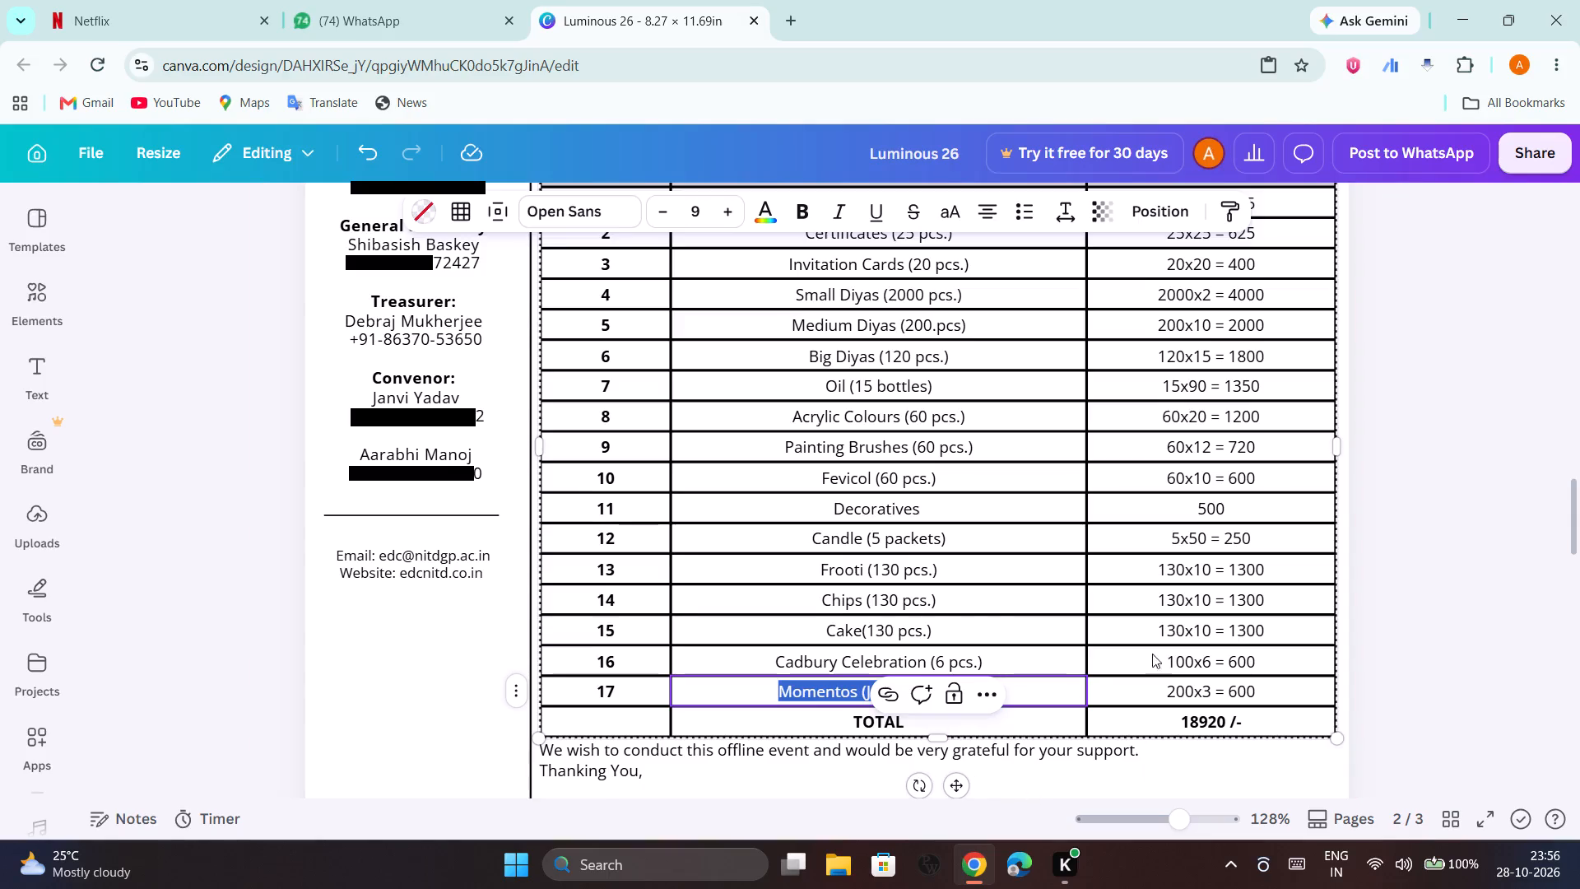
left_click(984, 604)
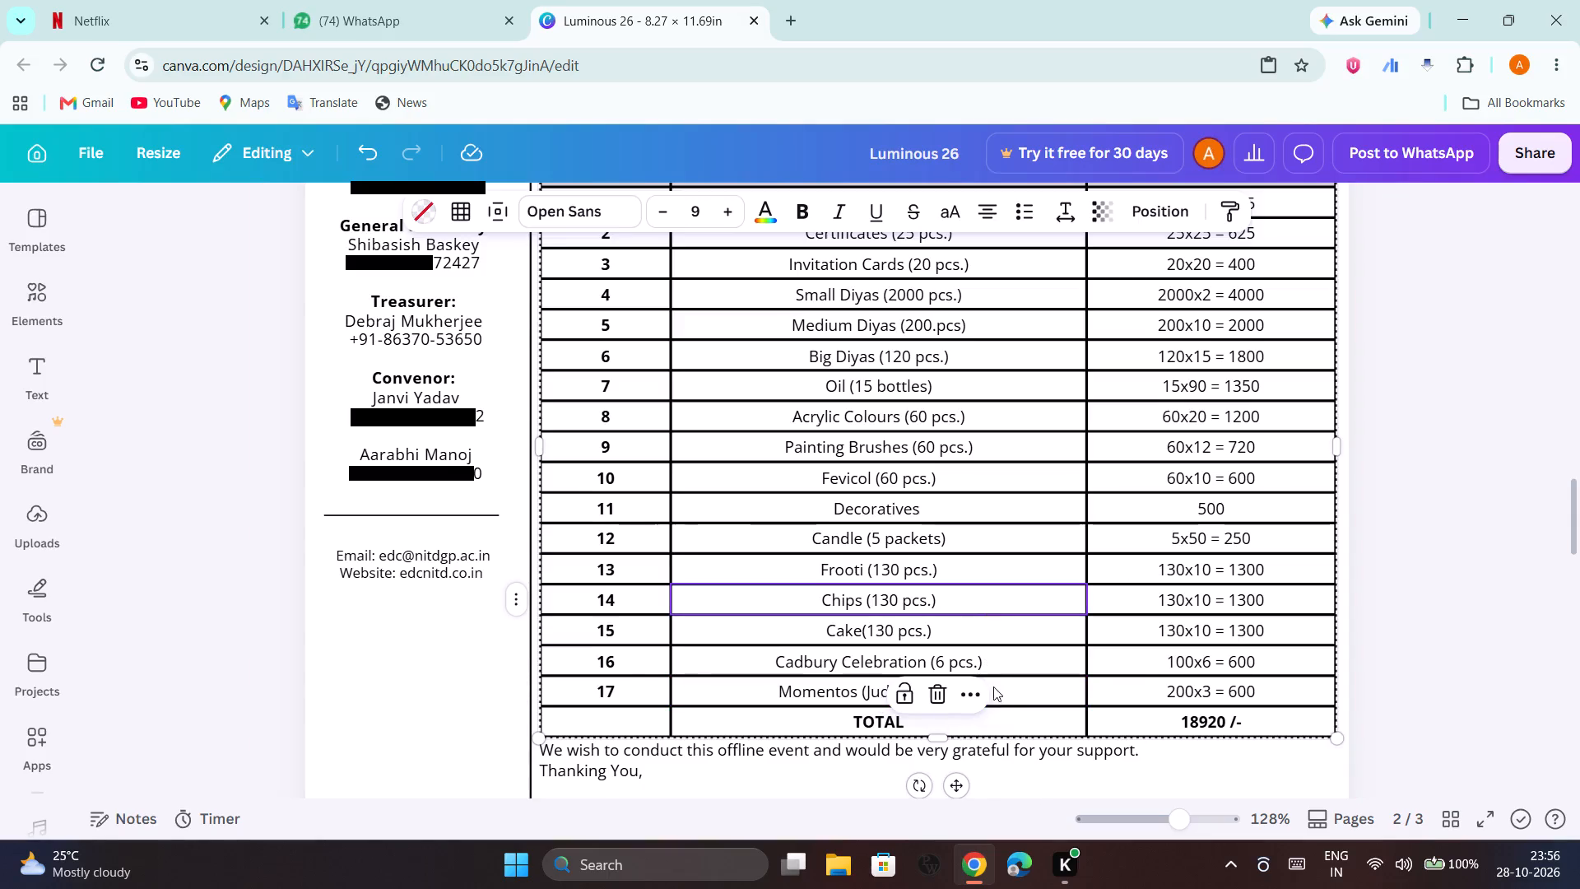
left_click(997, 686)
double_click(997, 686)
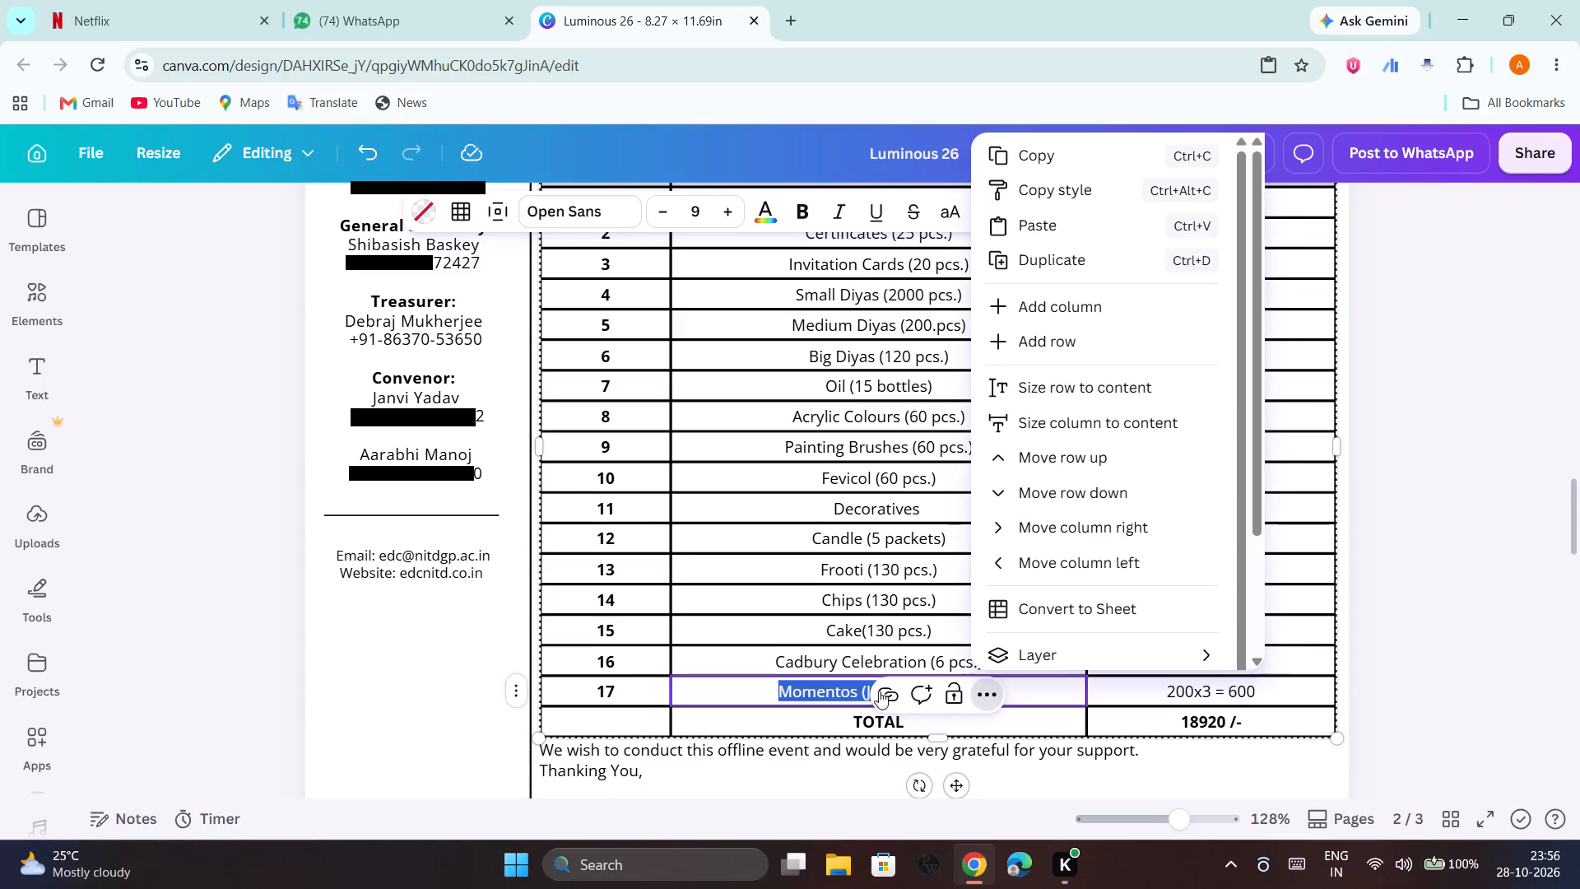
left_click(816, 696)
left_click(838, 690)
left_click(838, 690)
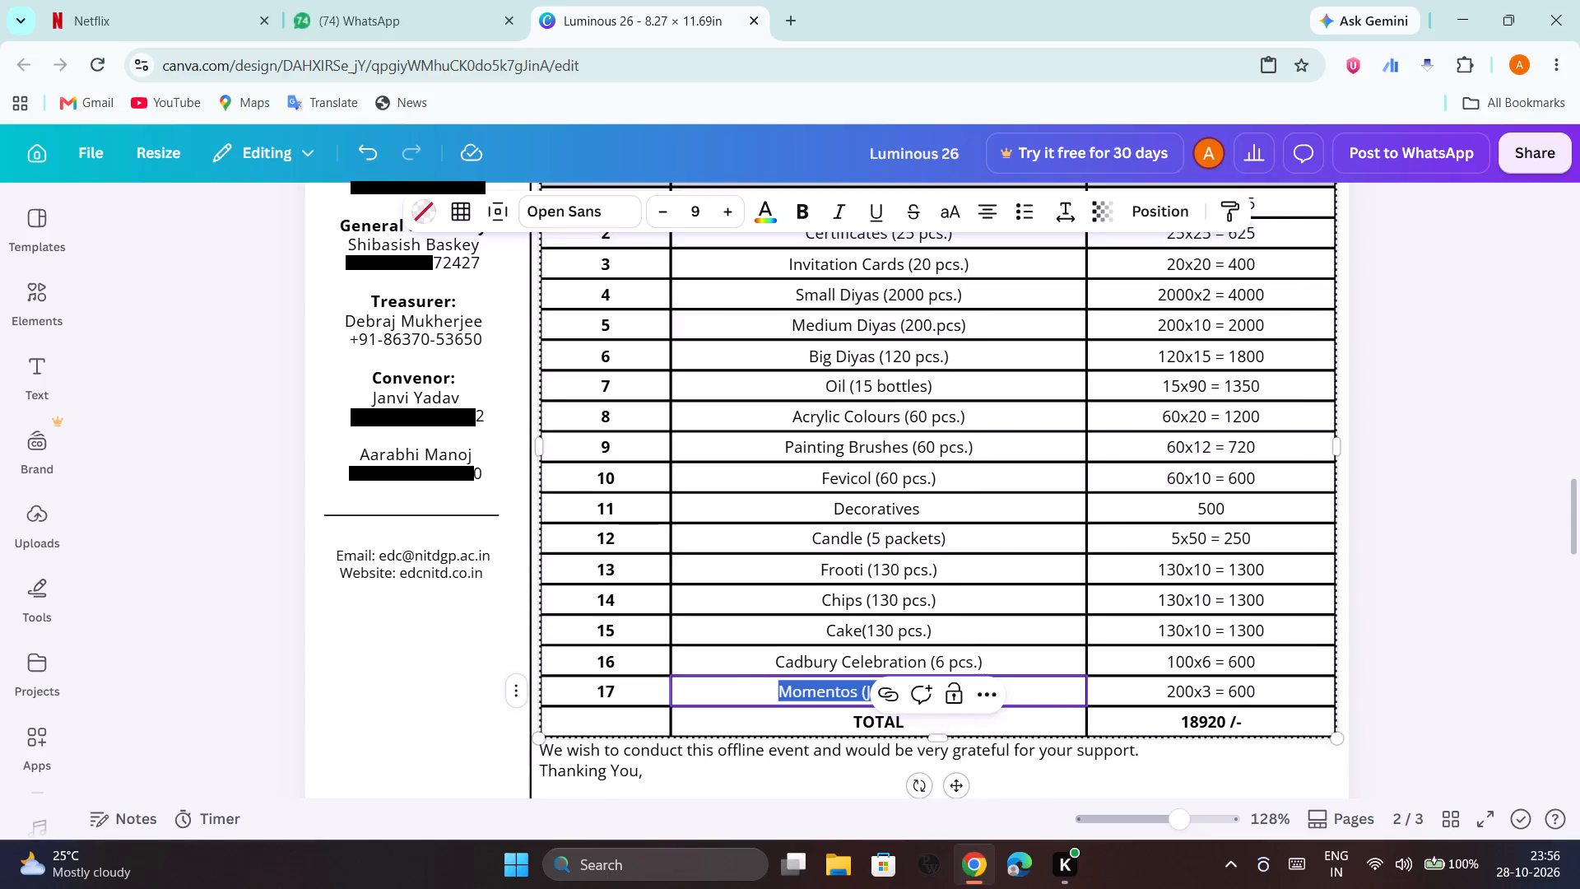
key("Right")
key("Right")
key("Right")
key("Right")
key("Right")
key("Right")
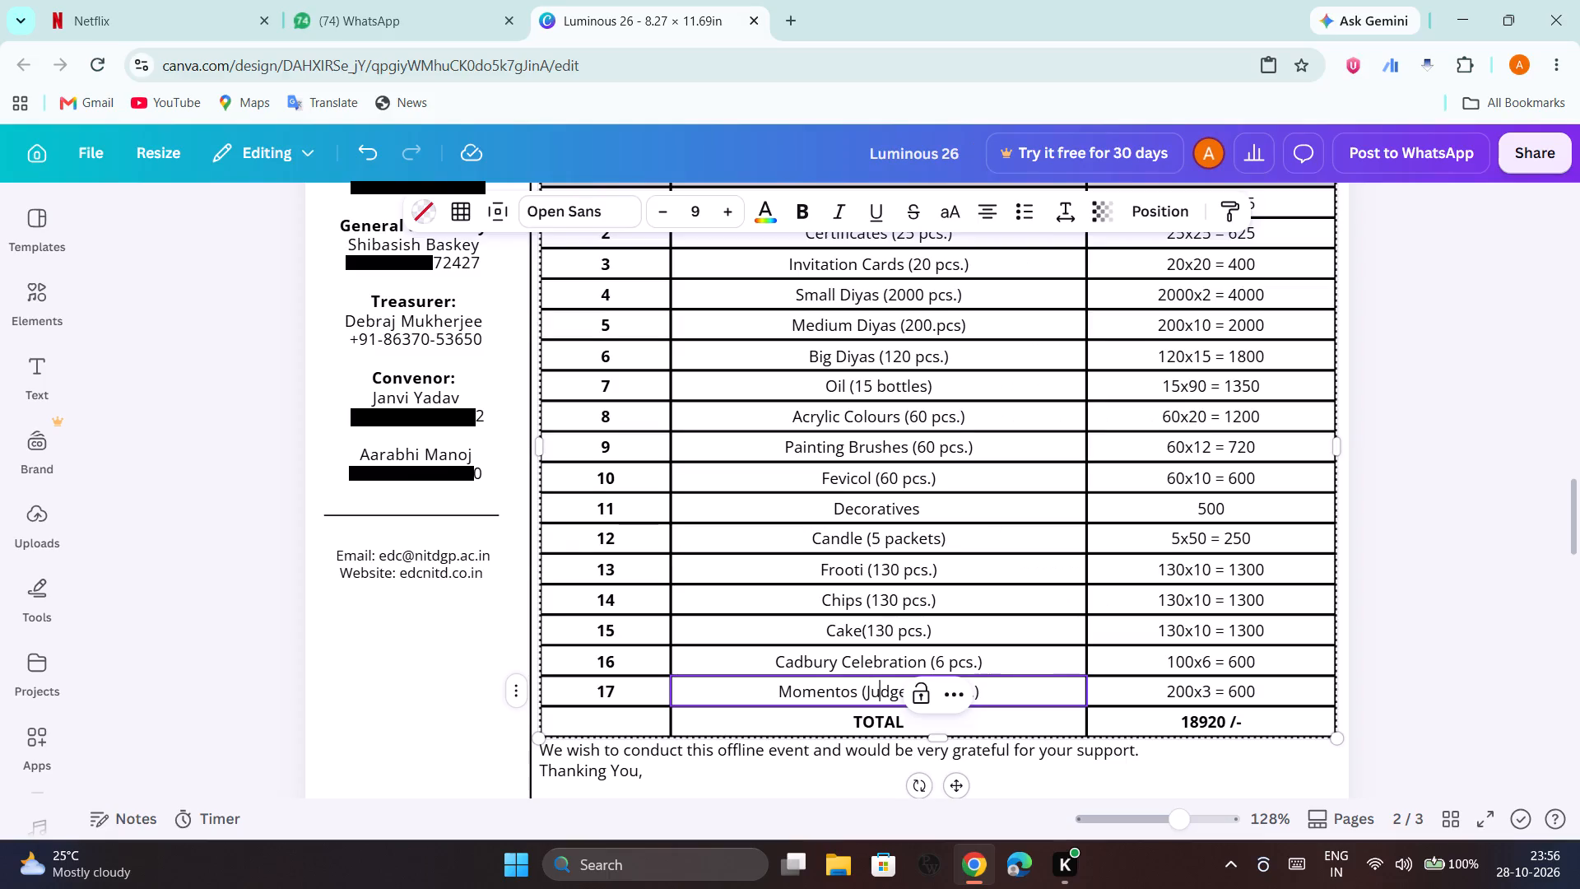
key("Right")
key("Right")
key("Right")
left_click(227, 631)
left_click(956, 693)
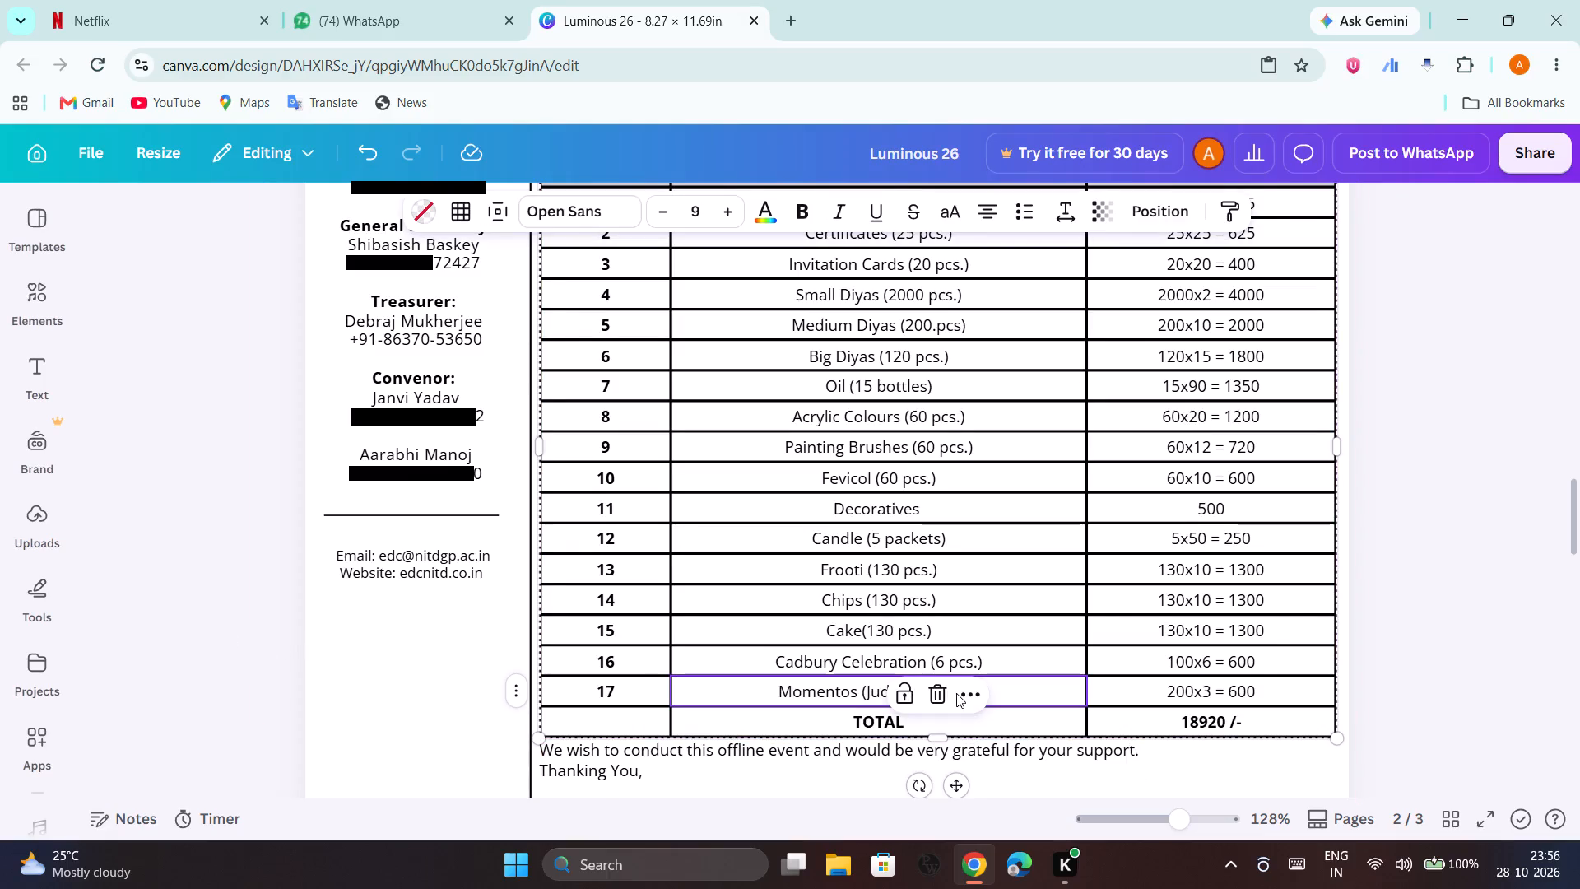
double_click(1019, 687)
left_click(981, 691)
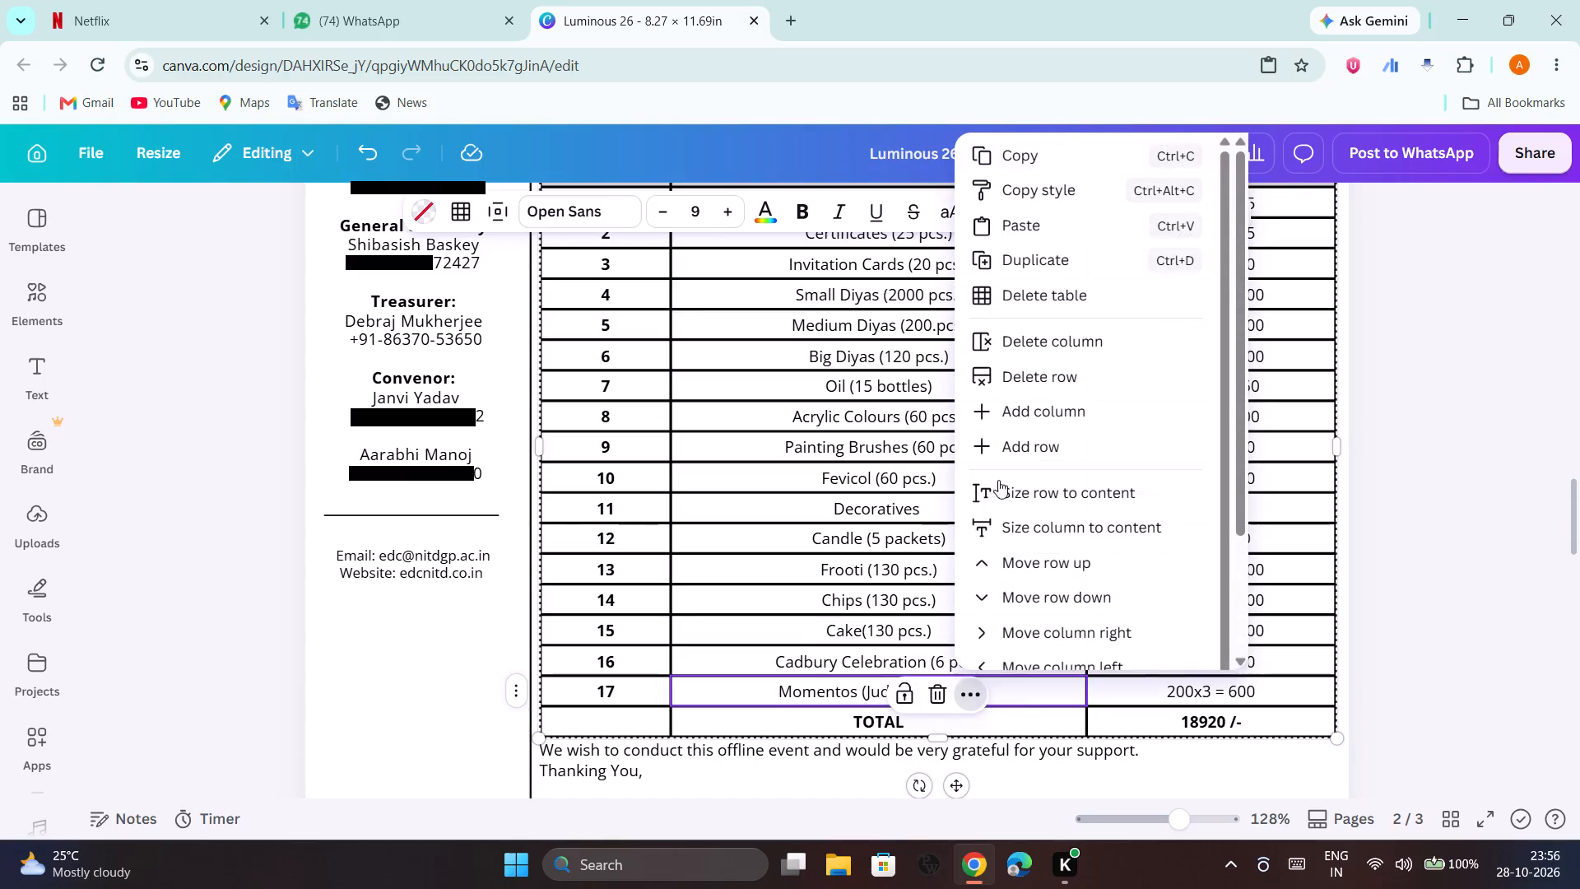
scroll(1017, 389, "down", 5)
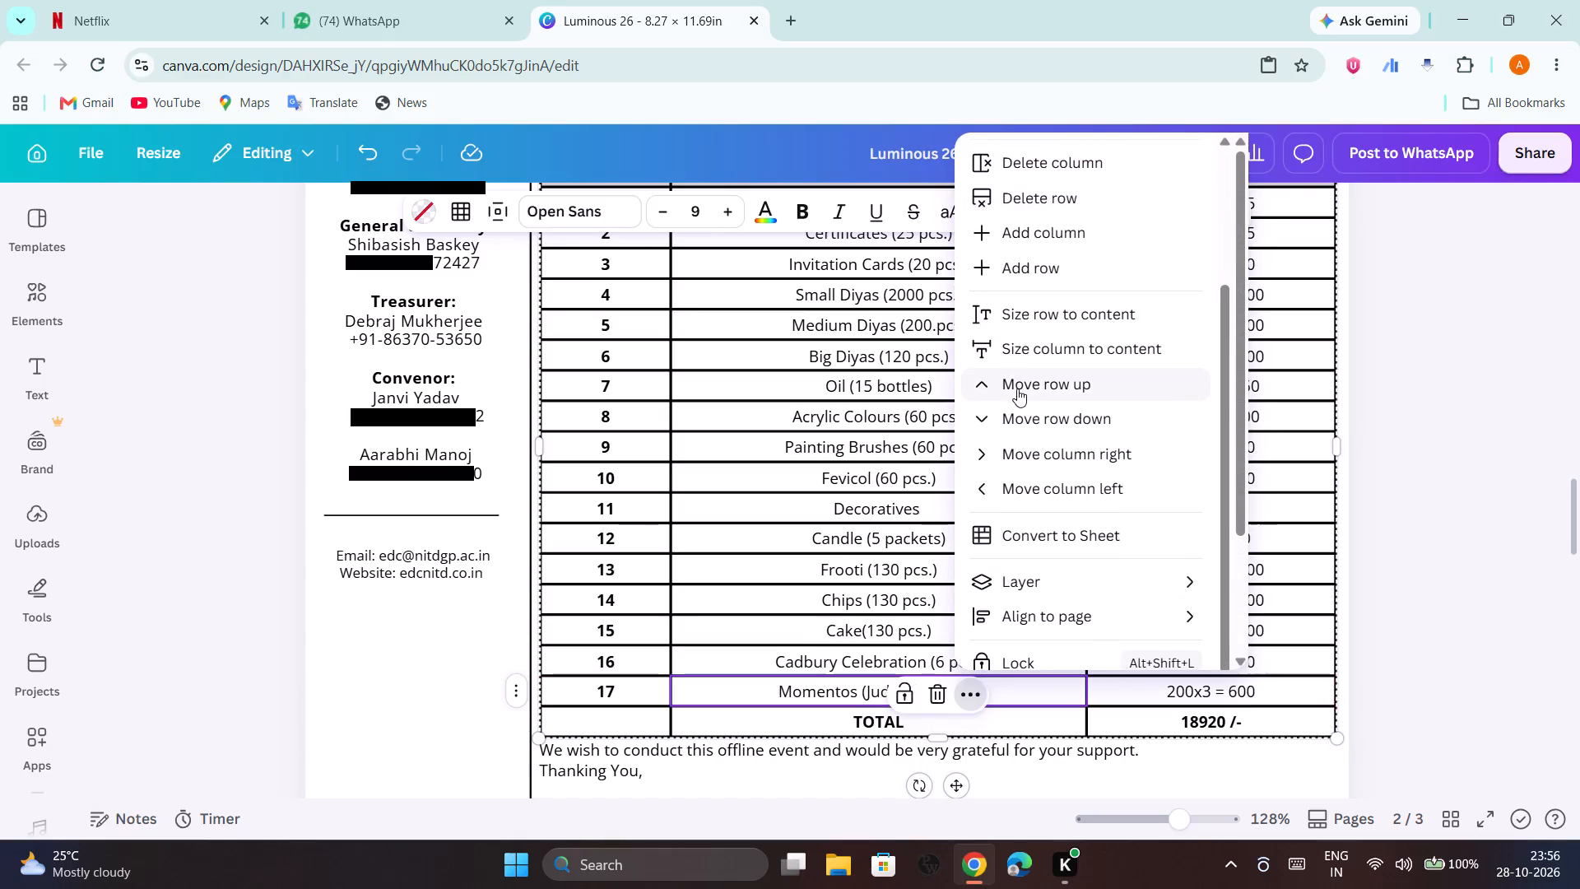
Set the Momentos (Judges) quantity in row 17 of page 2's budget table to 4 pcs.
left_click(864, 702)
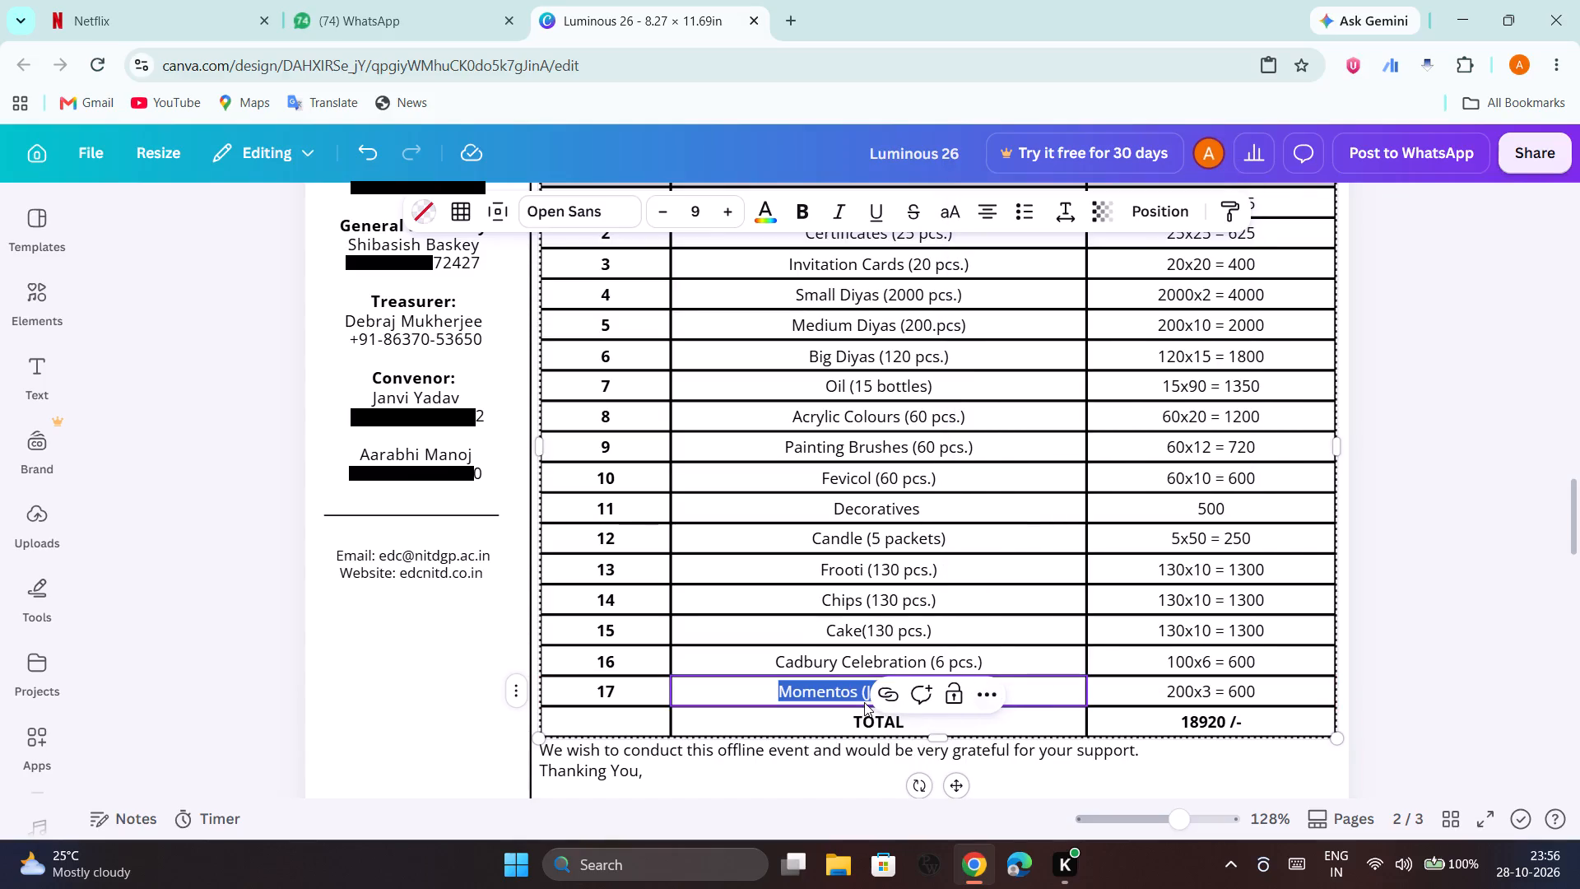
double_click(861, 693)
key("Right")
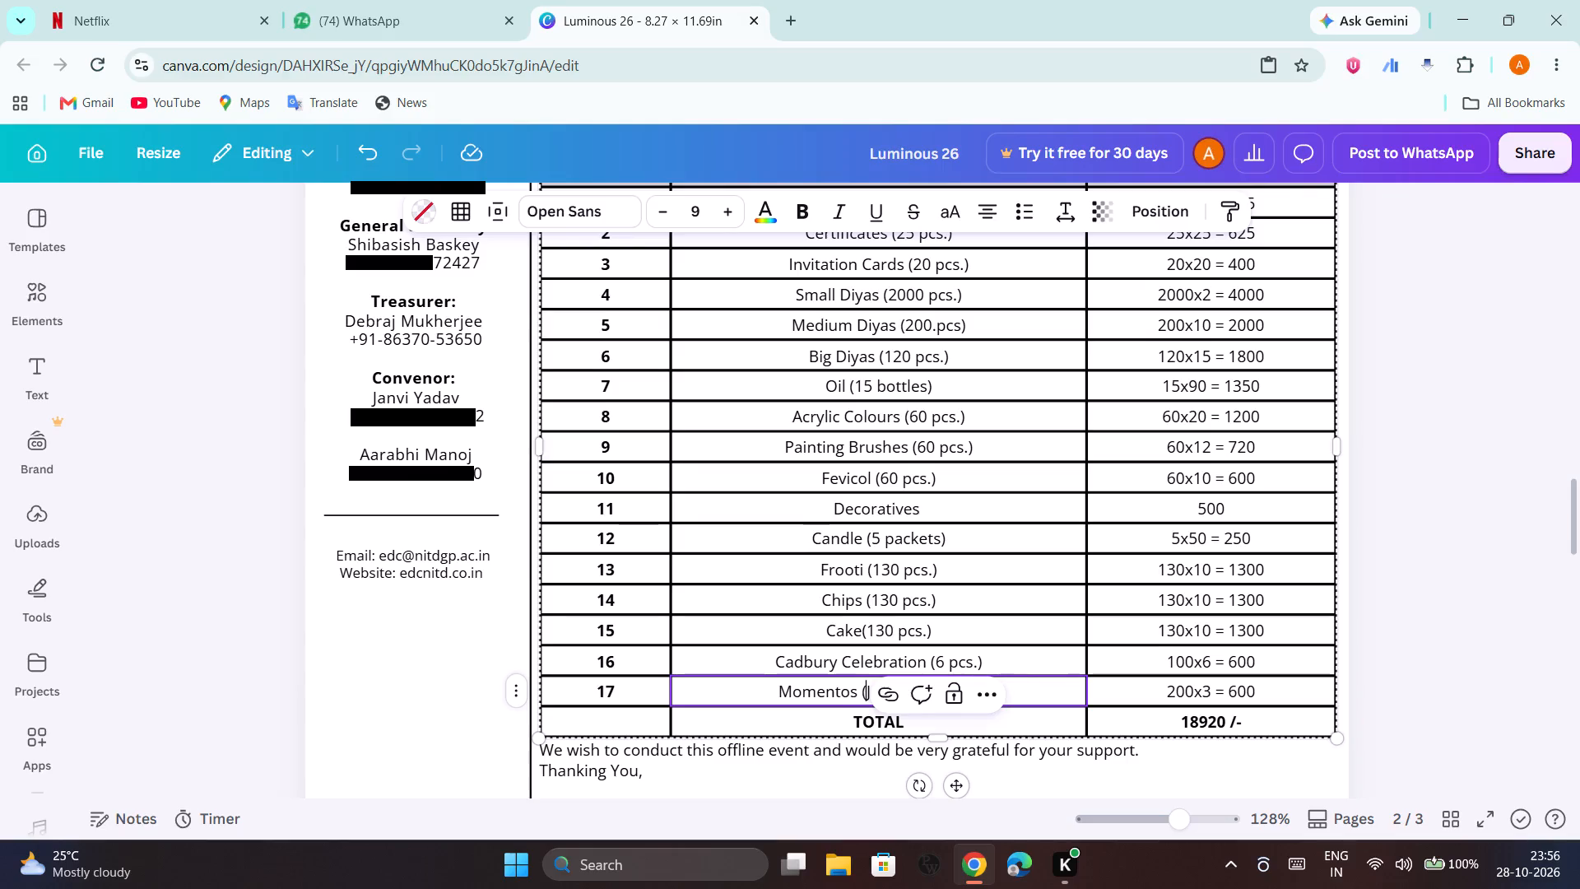
key("Right")
key("Right")
key("Right")
key("Right")
key("Right")
key("Right")
key("Right")
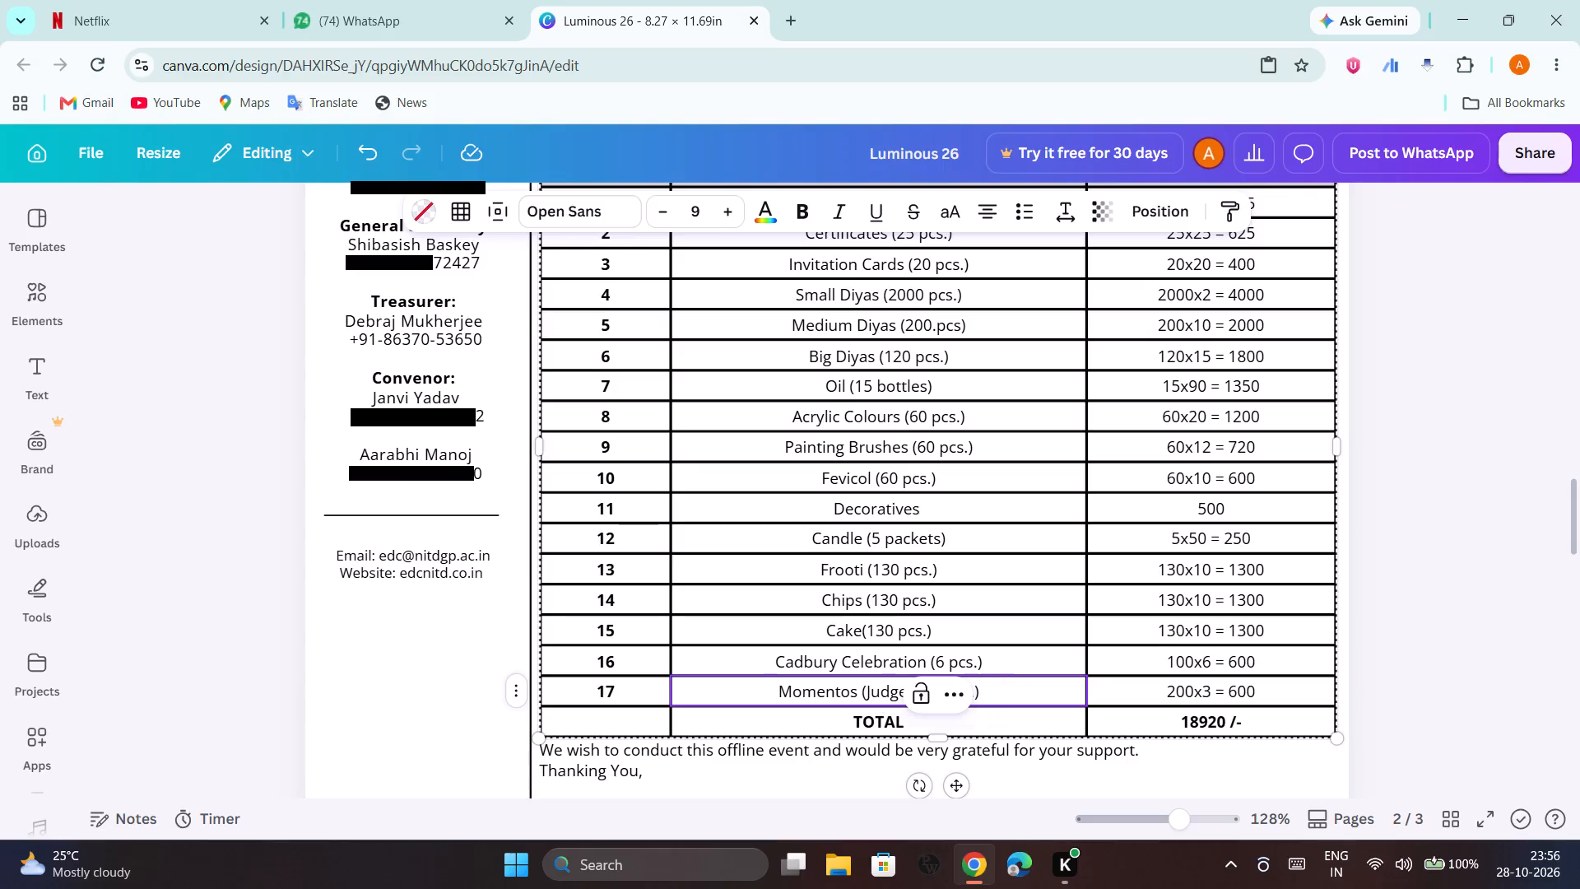
key("Right")
key("Right")
key("Right")
key("Right")
key("Right")
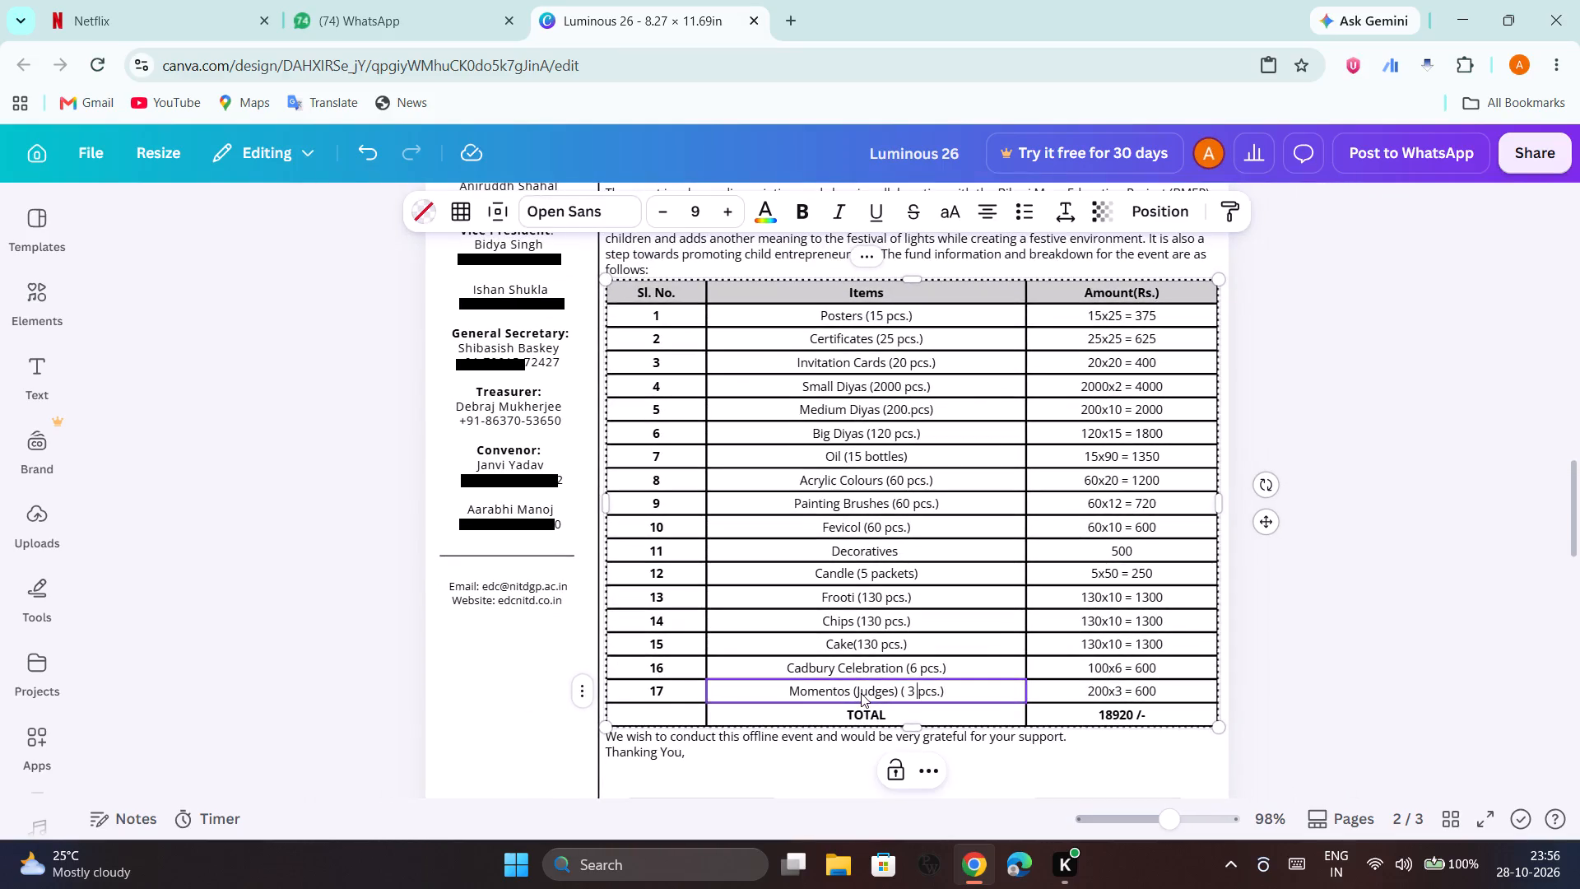
key("Left")
key("BackSpace")
key("4")
Set the Momentos (Judges) amount in row 17 of page 2's budget table to 200x4 = 800.
left_click(1118, 690)
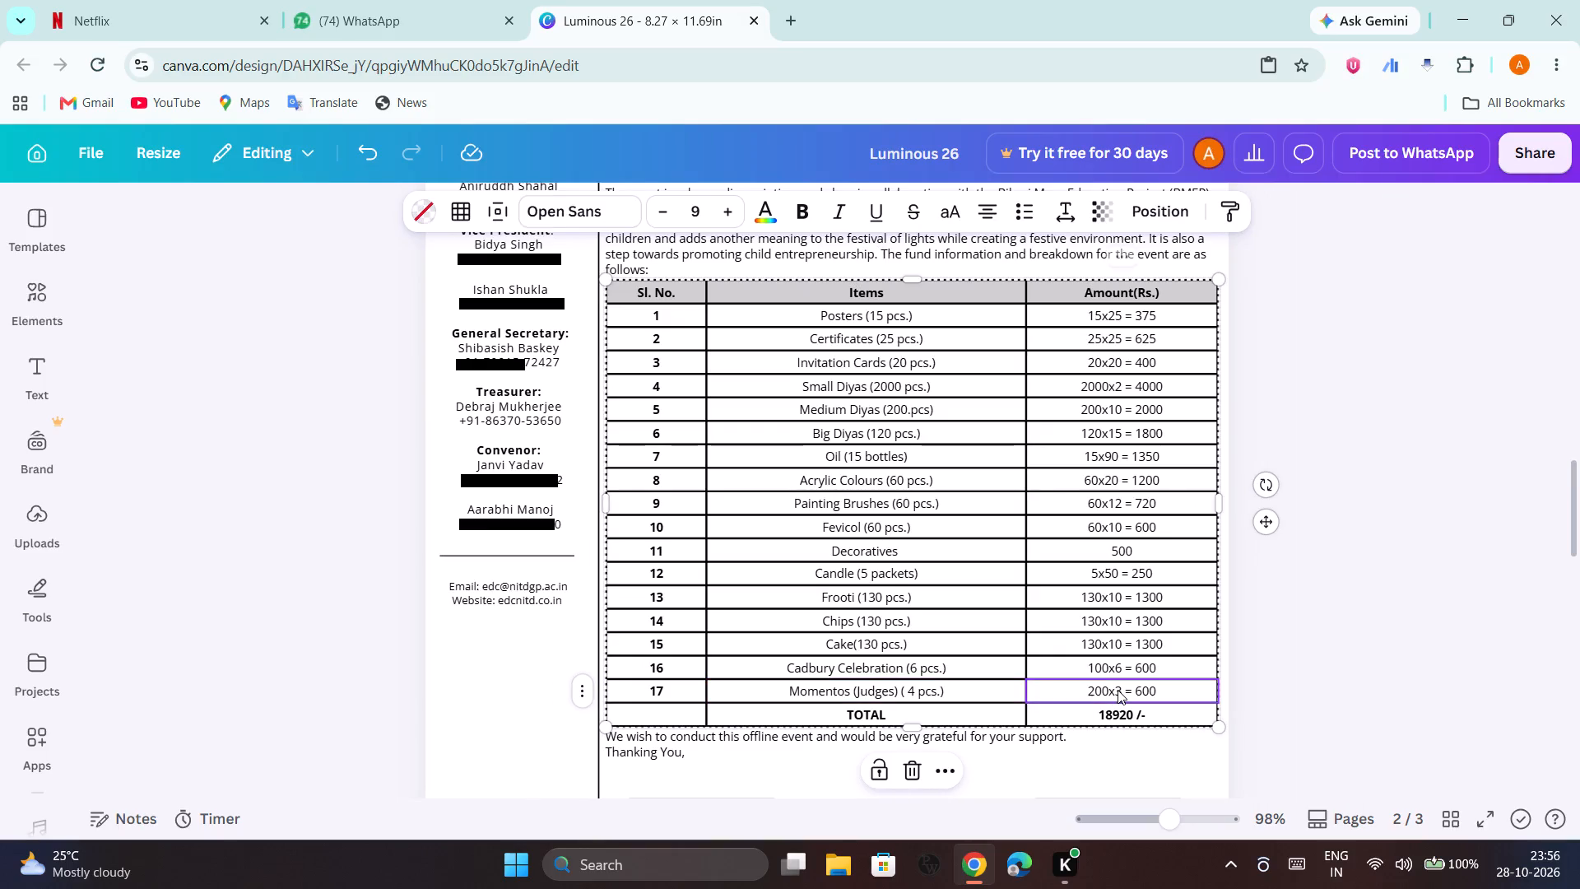
left_click(1122, 691)
left_click(1122, 691)
double_click(1122, 691)
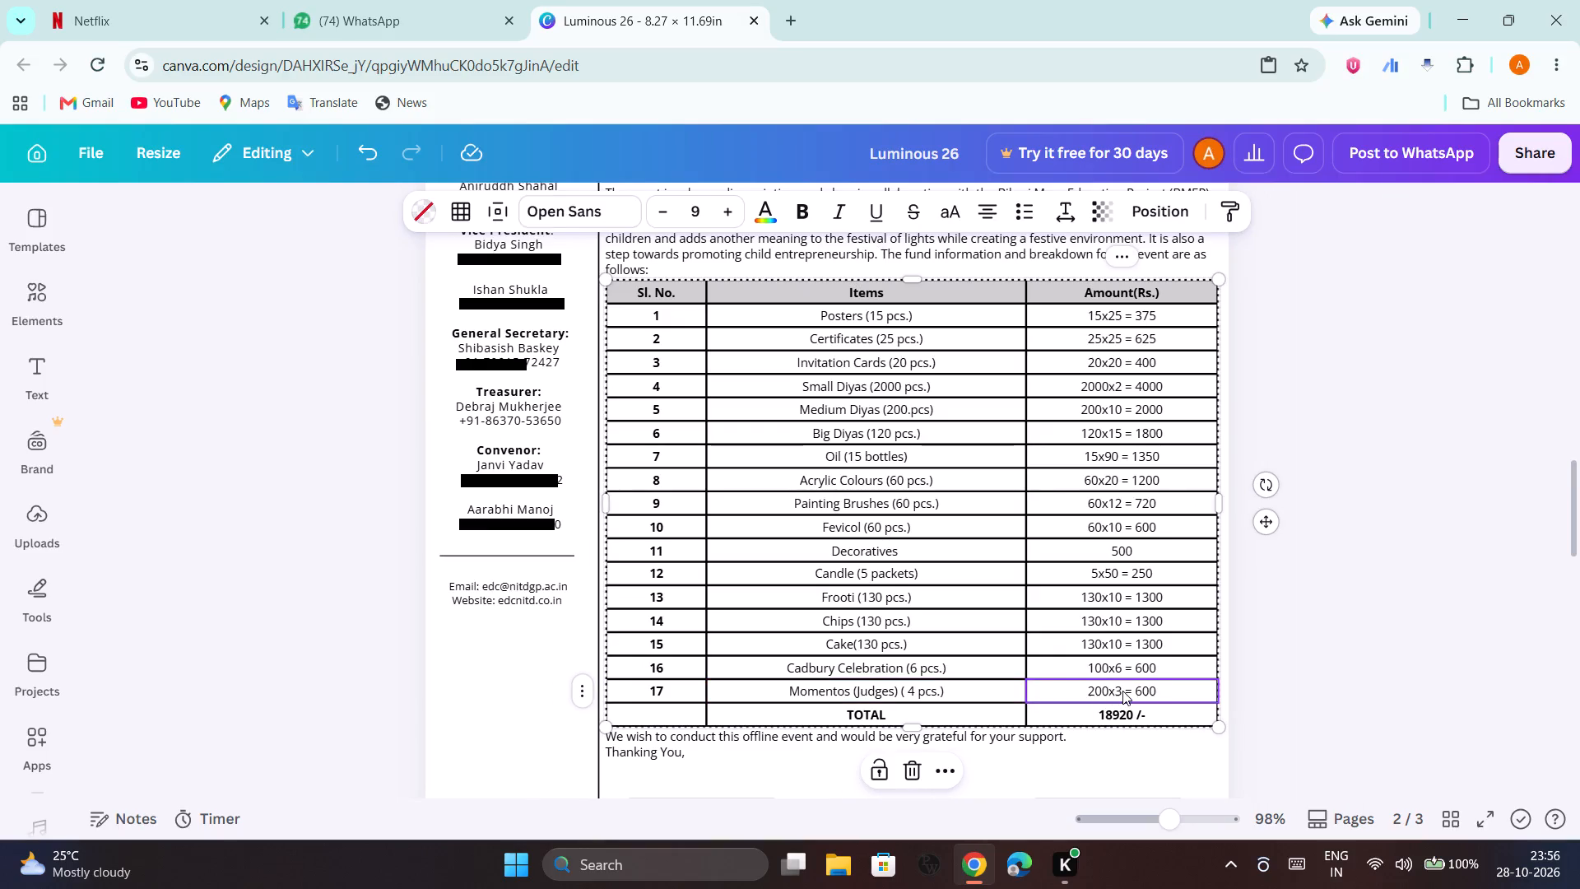
left_click(1119, 690)
double_click(1119, 690)
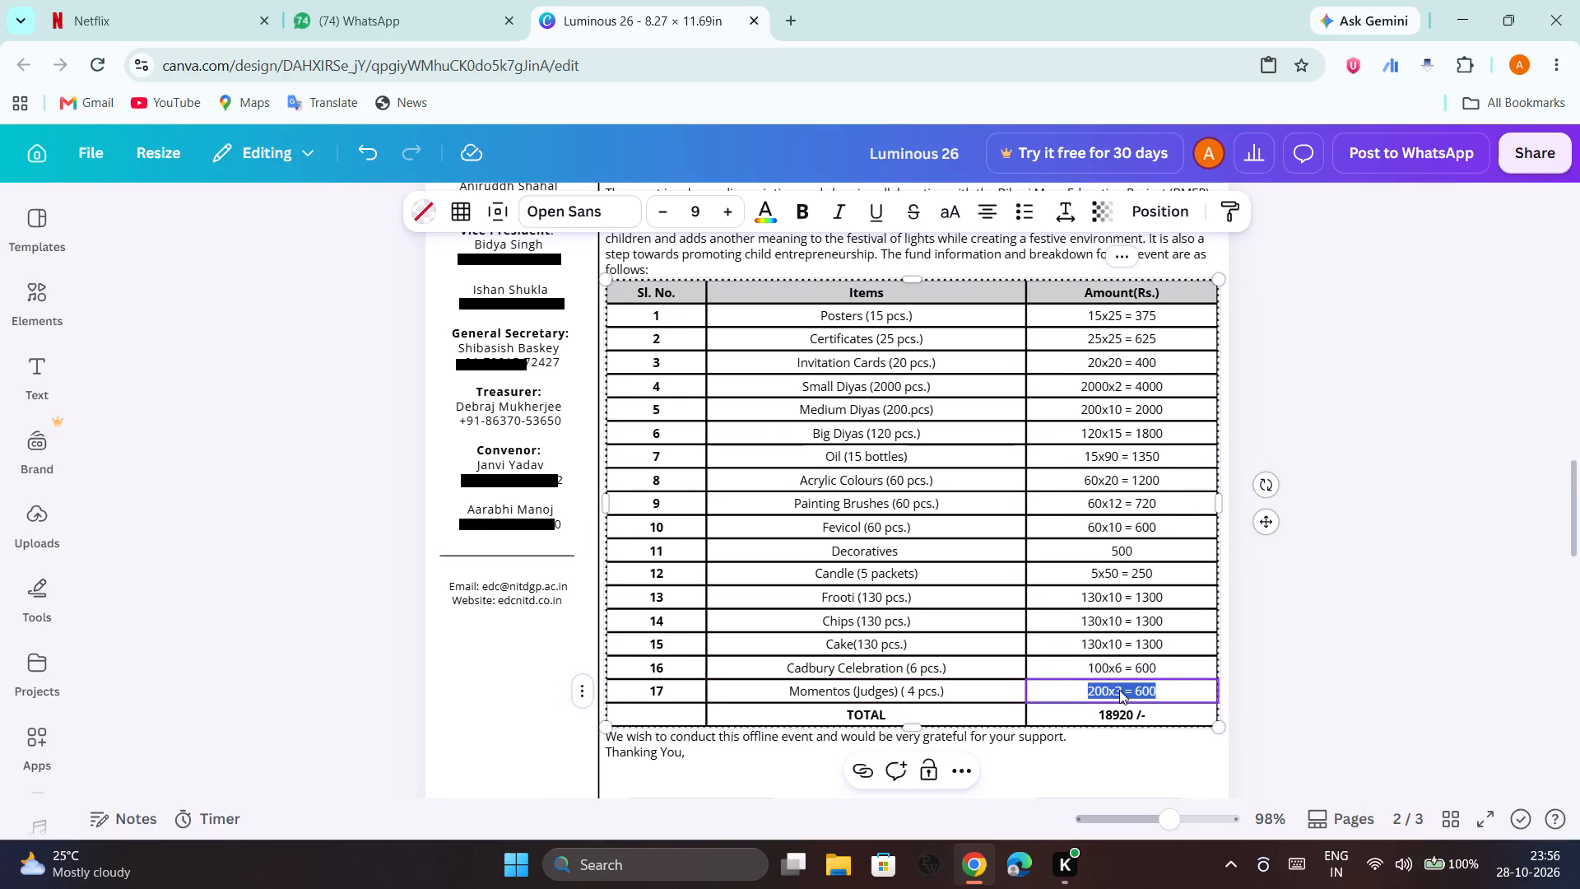
left_click(1140, 690)
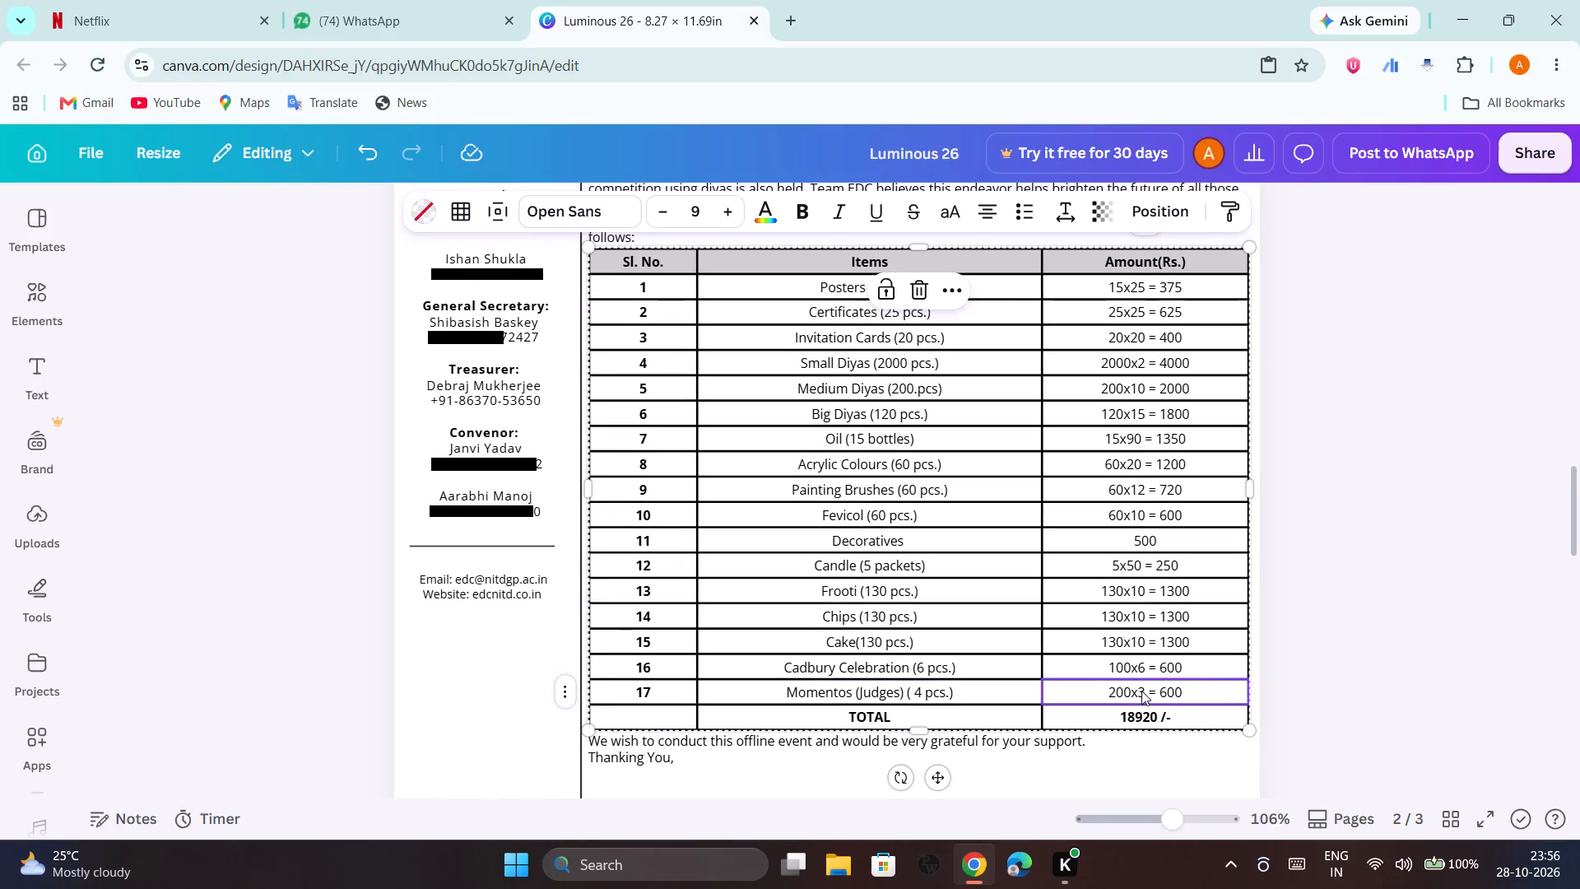
double_click(1142, 693)
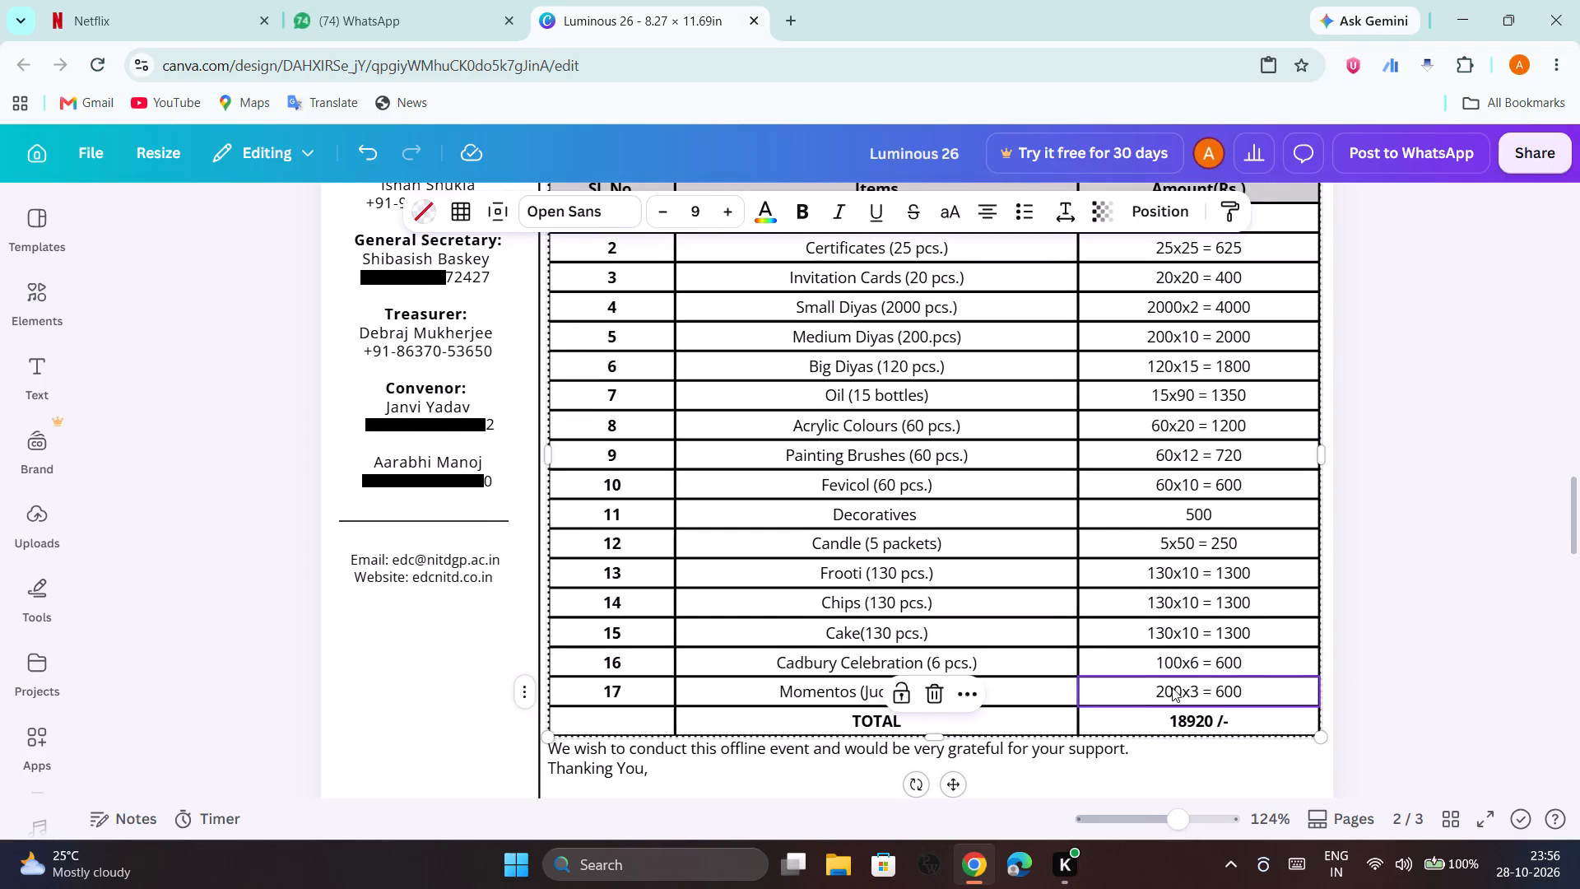
left_click(1194, 688)
double_click(1194, 688)
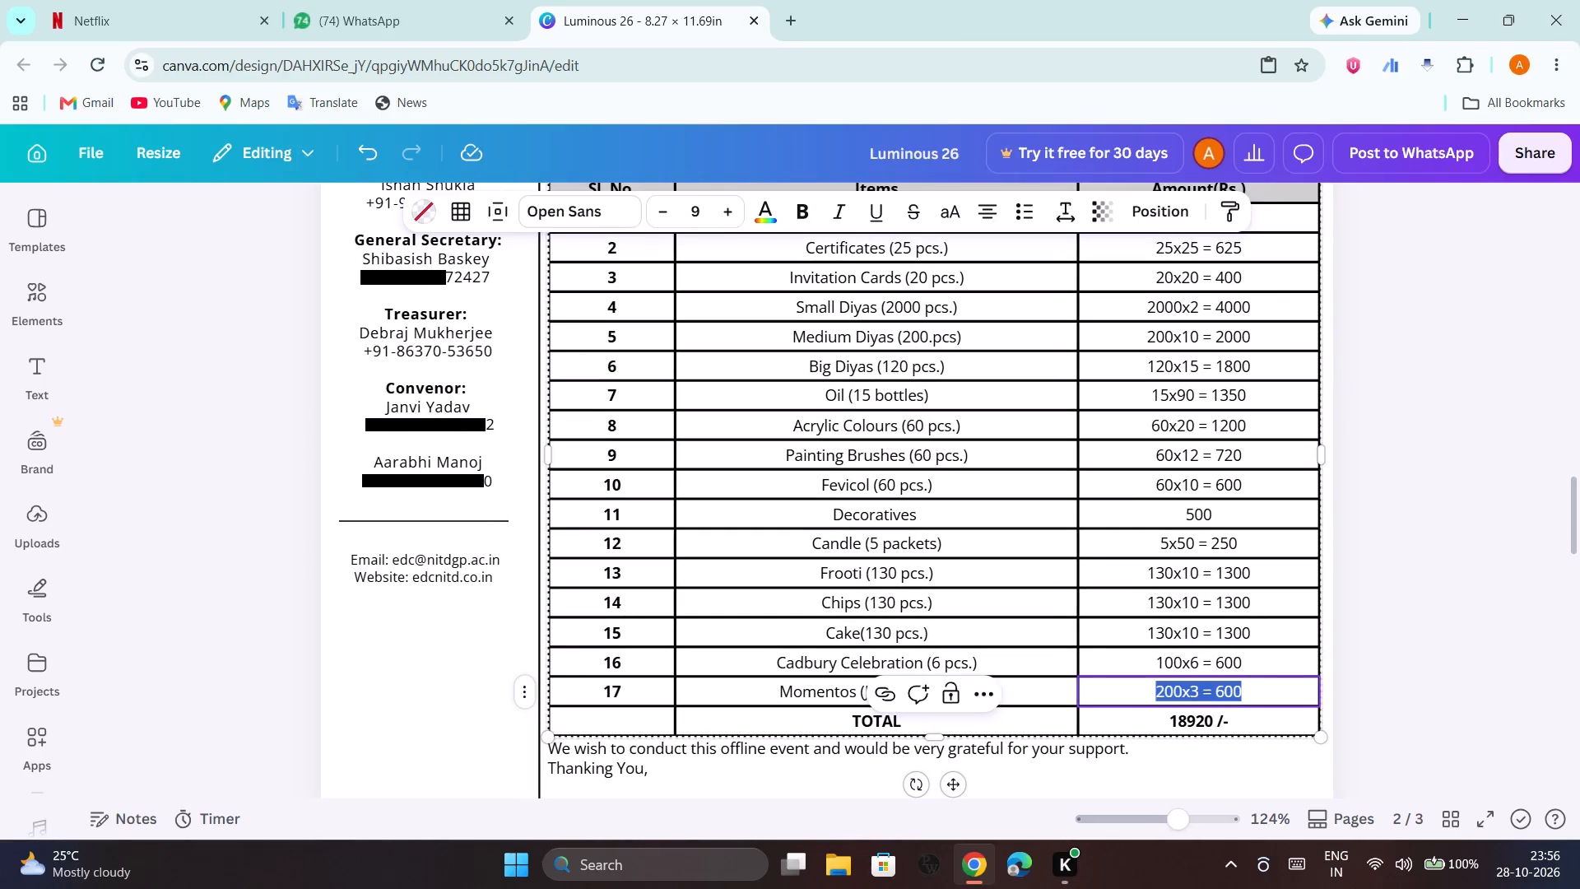
left_click(1200, 693)
key("BackSpace")
key("4")
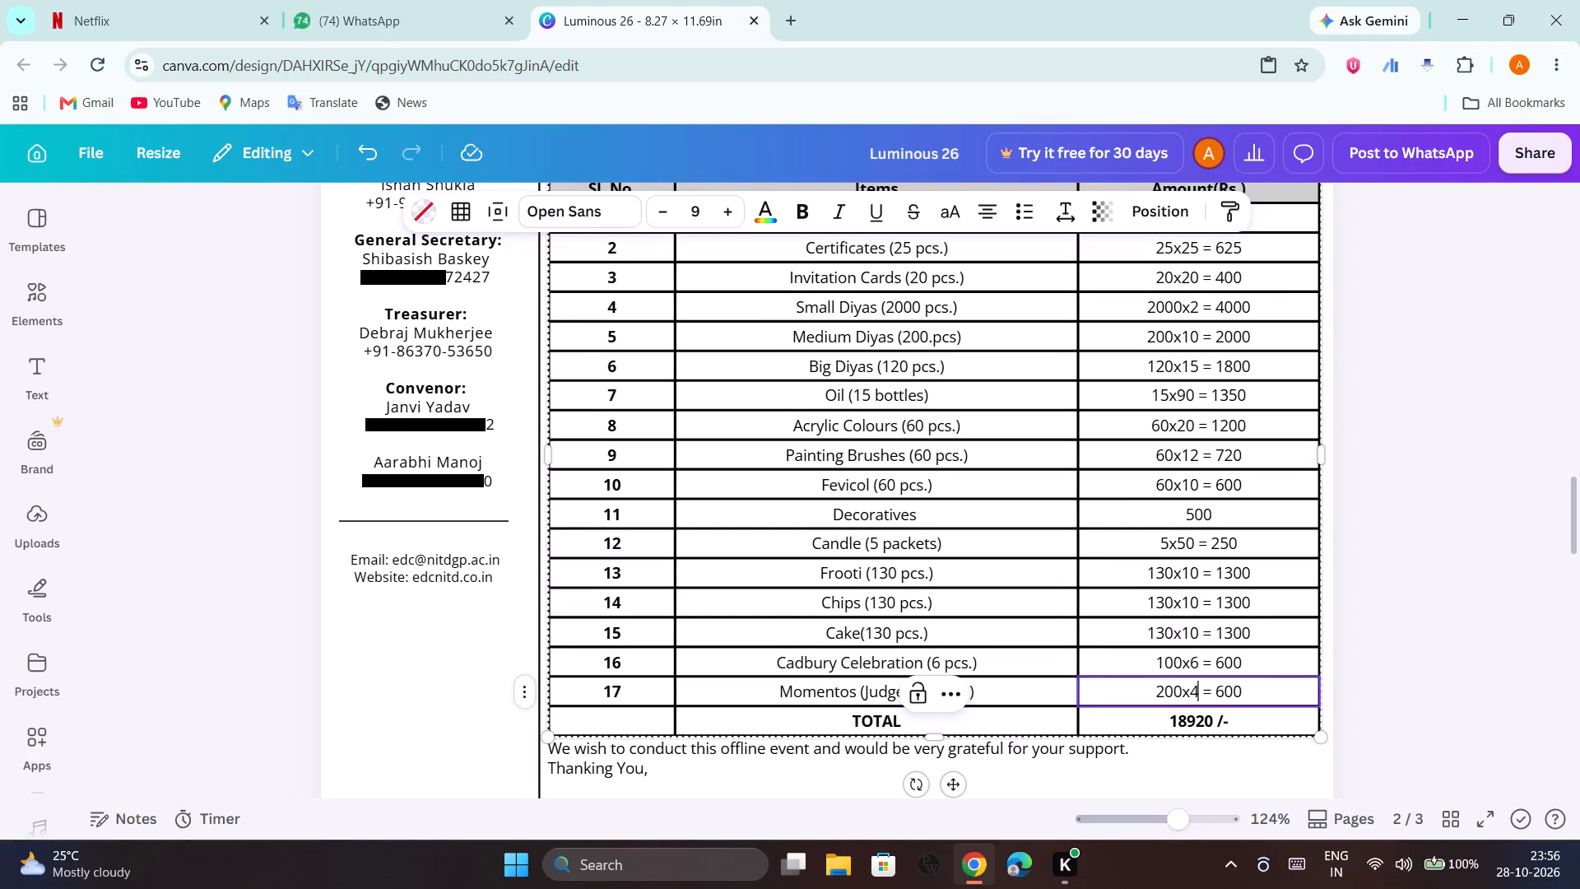
left_click(1224, 688)
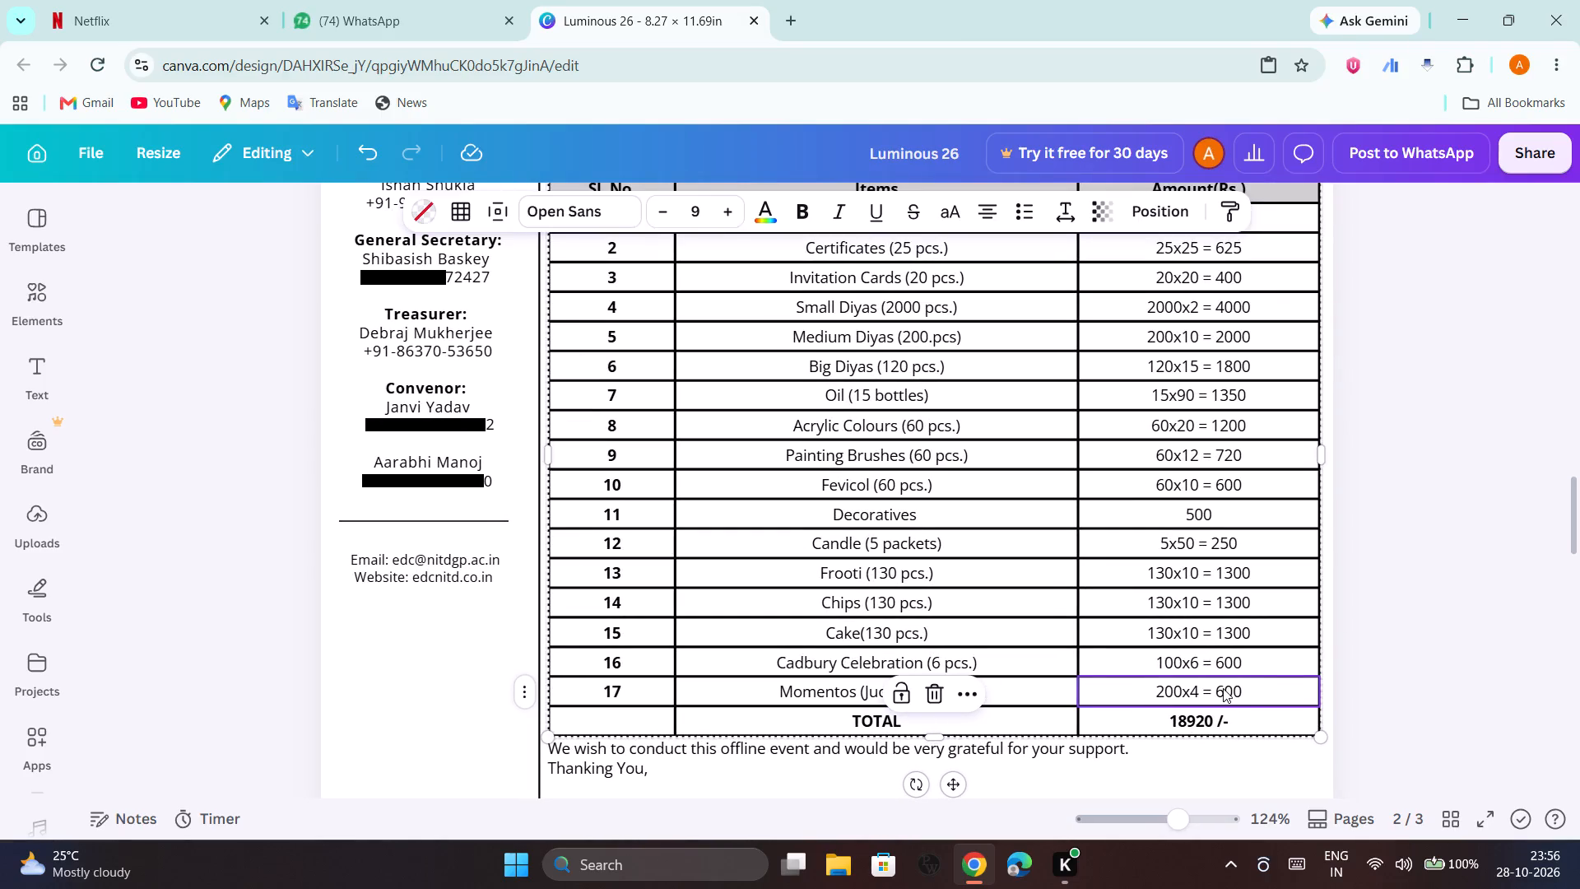
left_click(1223, 688)
left_click(1223, 688)
double_click(1223, 688)
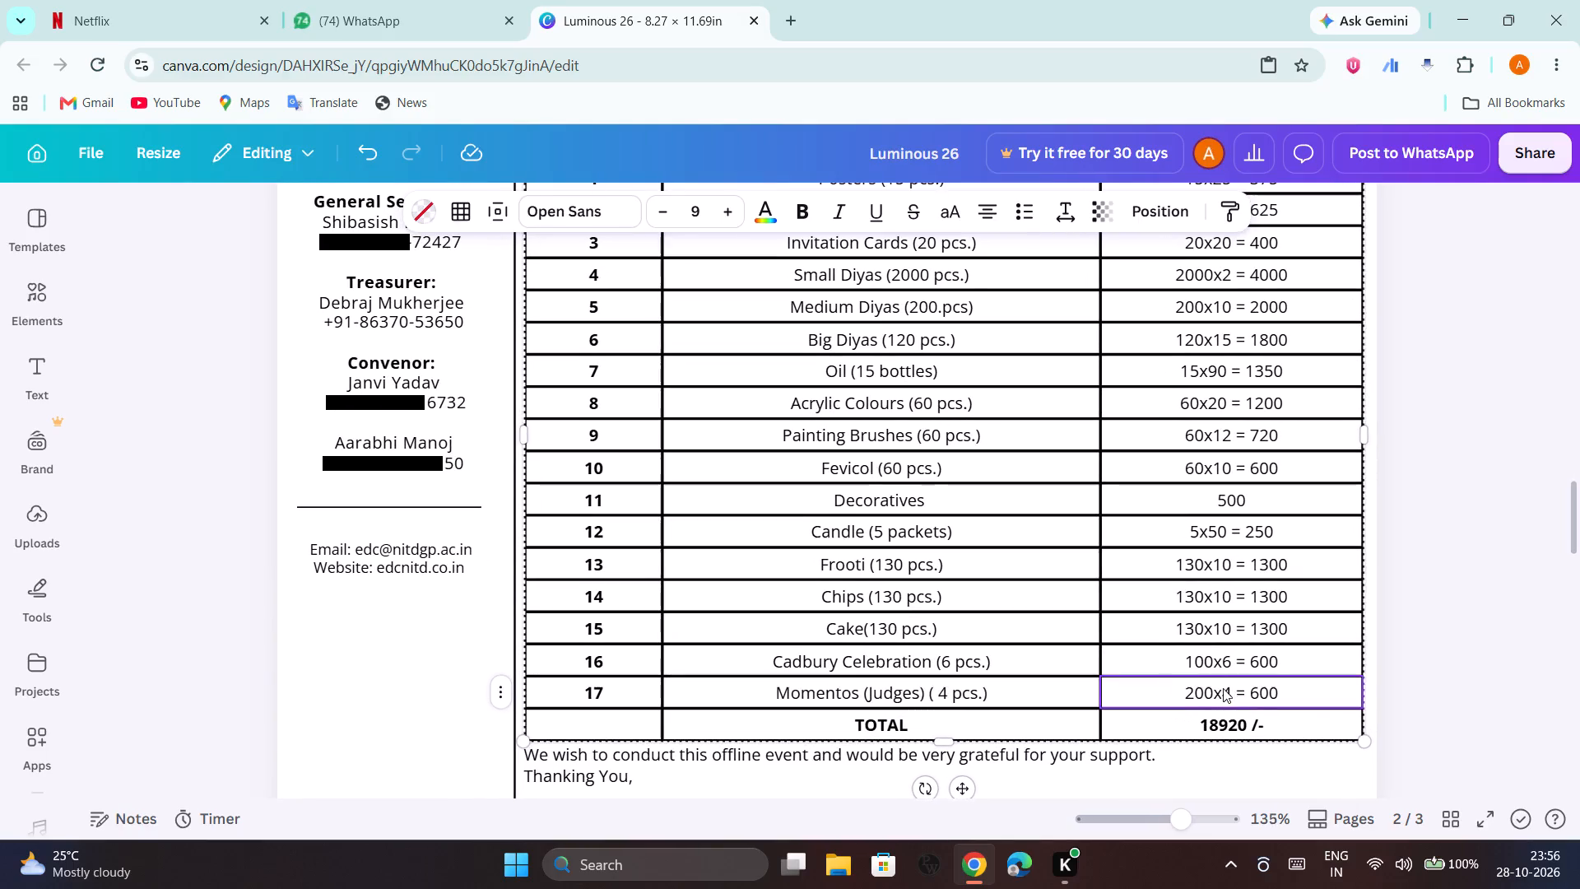
double_click(1254, 693)
left_click(1254, 693)
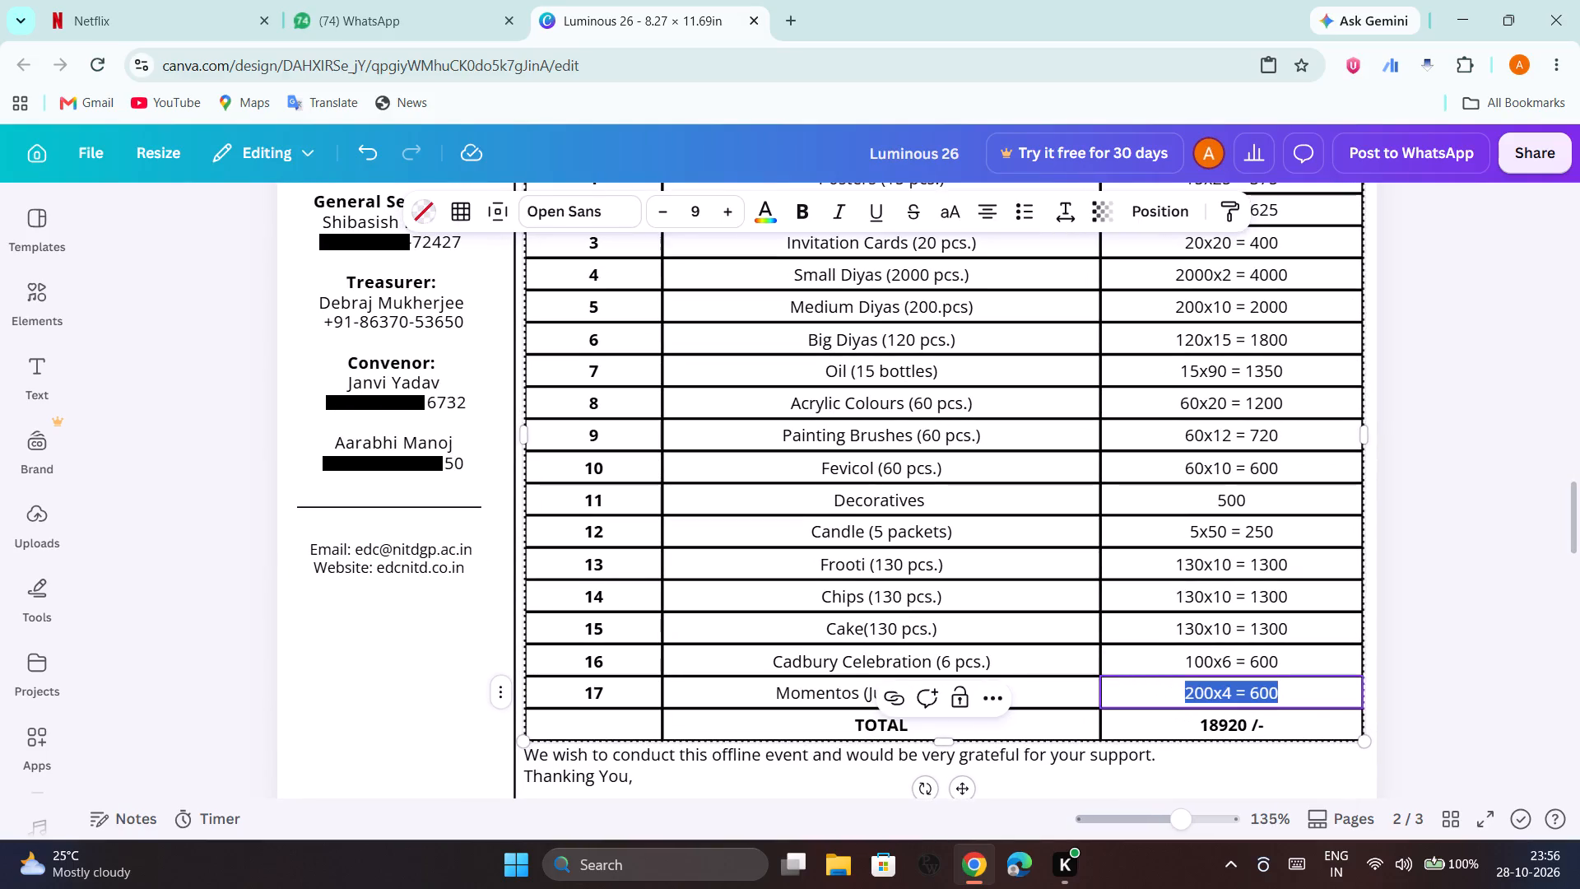
left_click(1254, 693)
key("Right")
key("BackSpace")
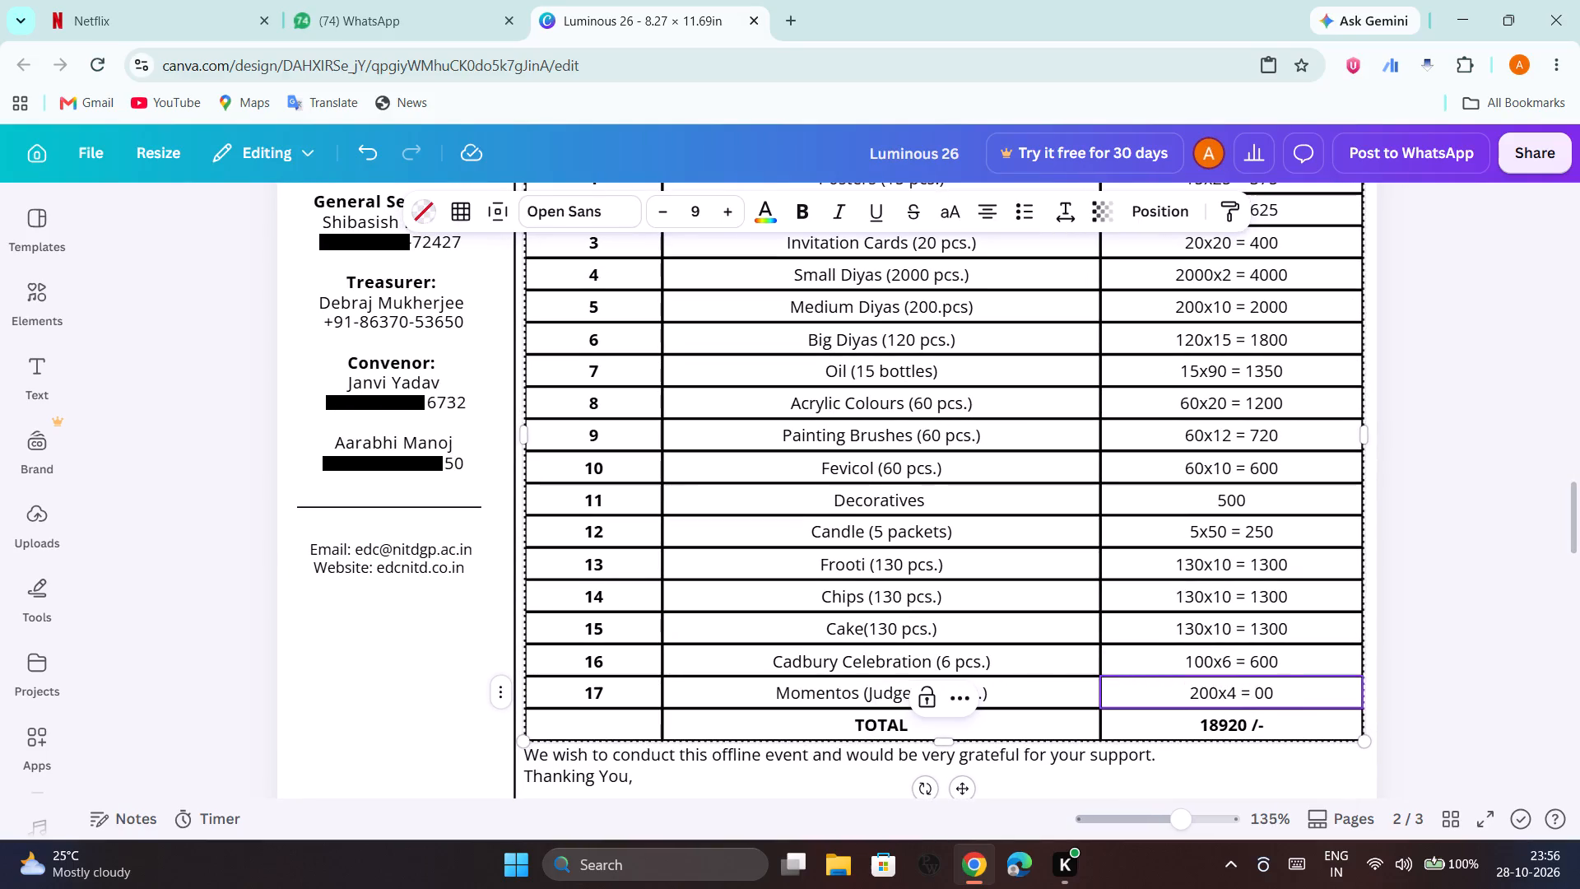
key("8")
Set the Momentos (Judges) amount in row 17 of page 1's Budget Breakup table to 200x4 = 800.
scroll(956, 509, "up", 8)
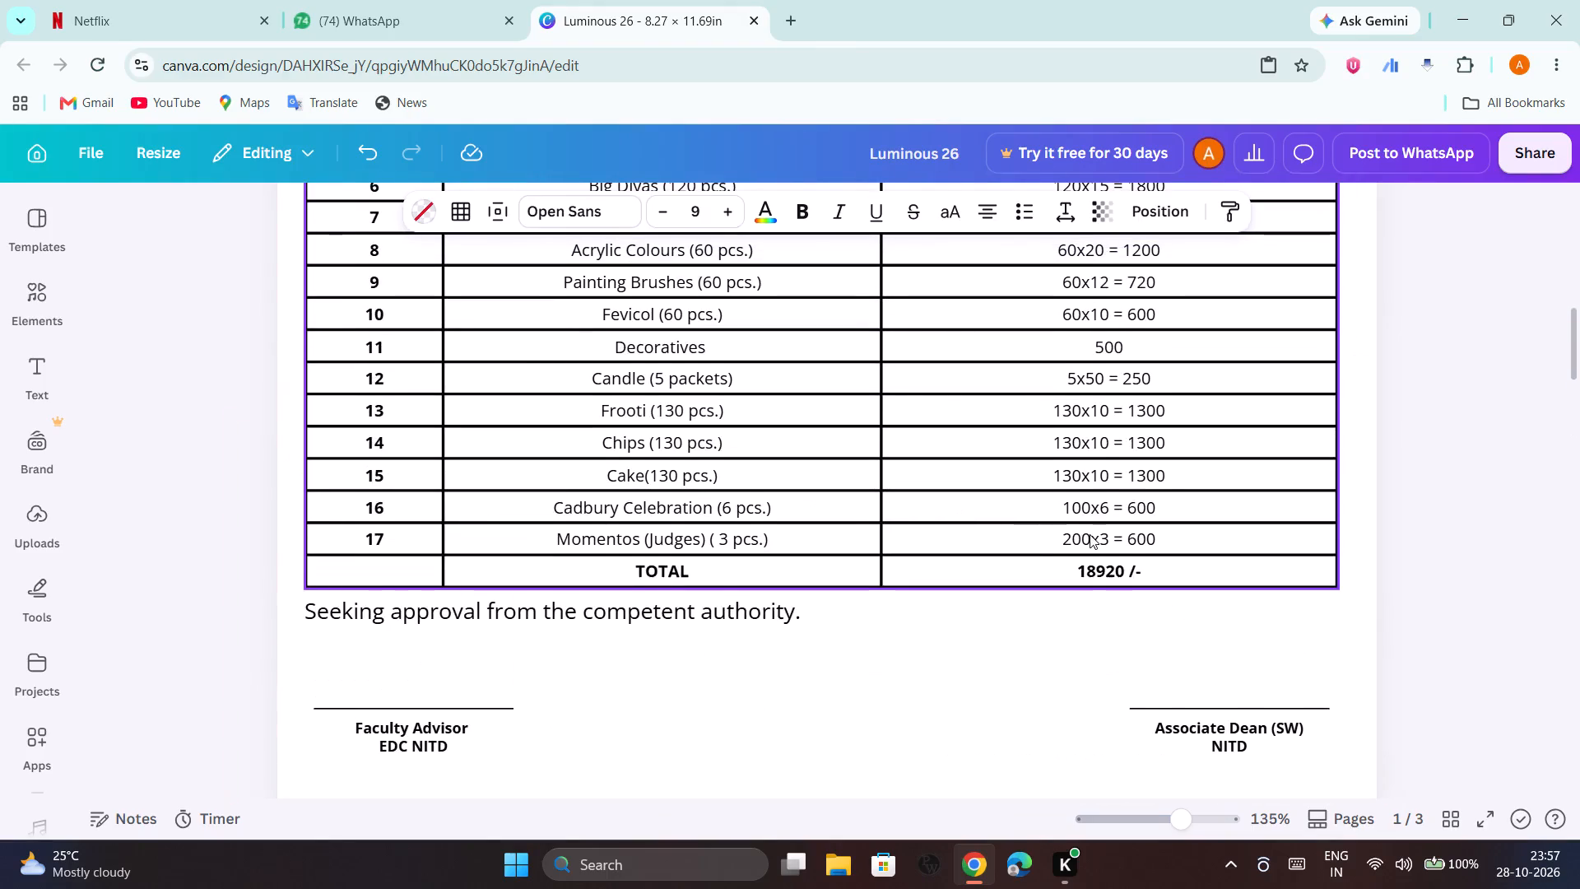
triple_click(1106, 535)
left_click(1106, 535)
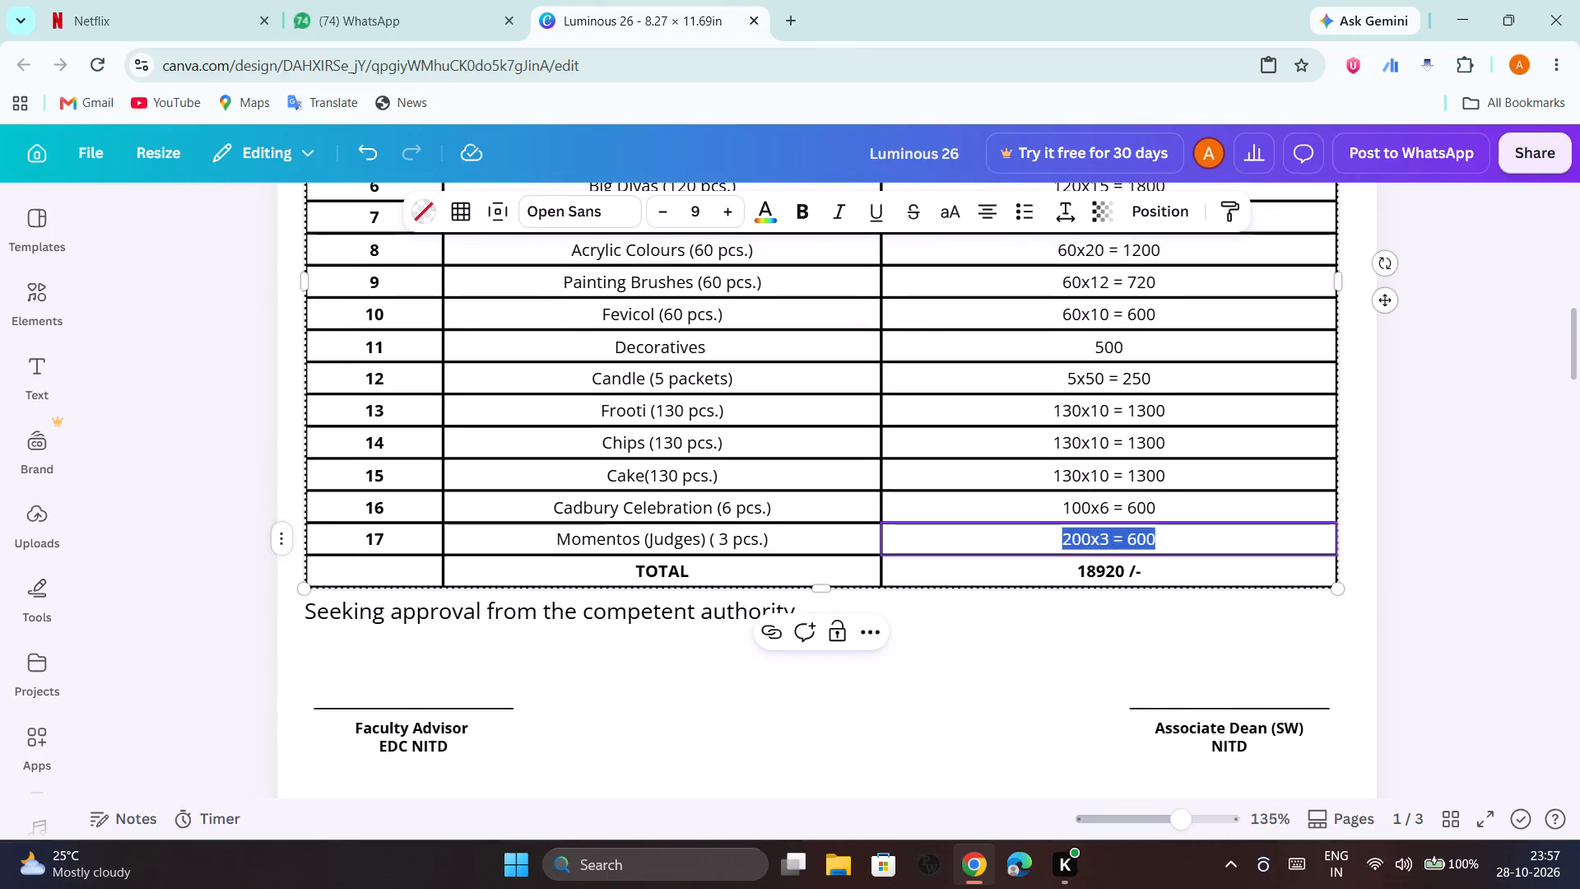
left_click(1103, 537)
key("Right")
key("BackSpace")
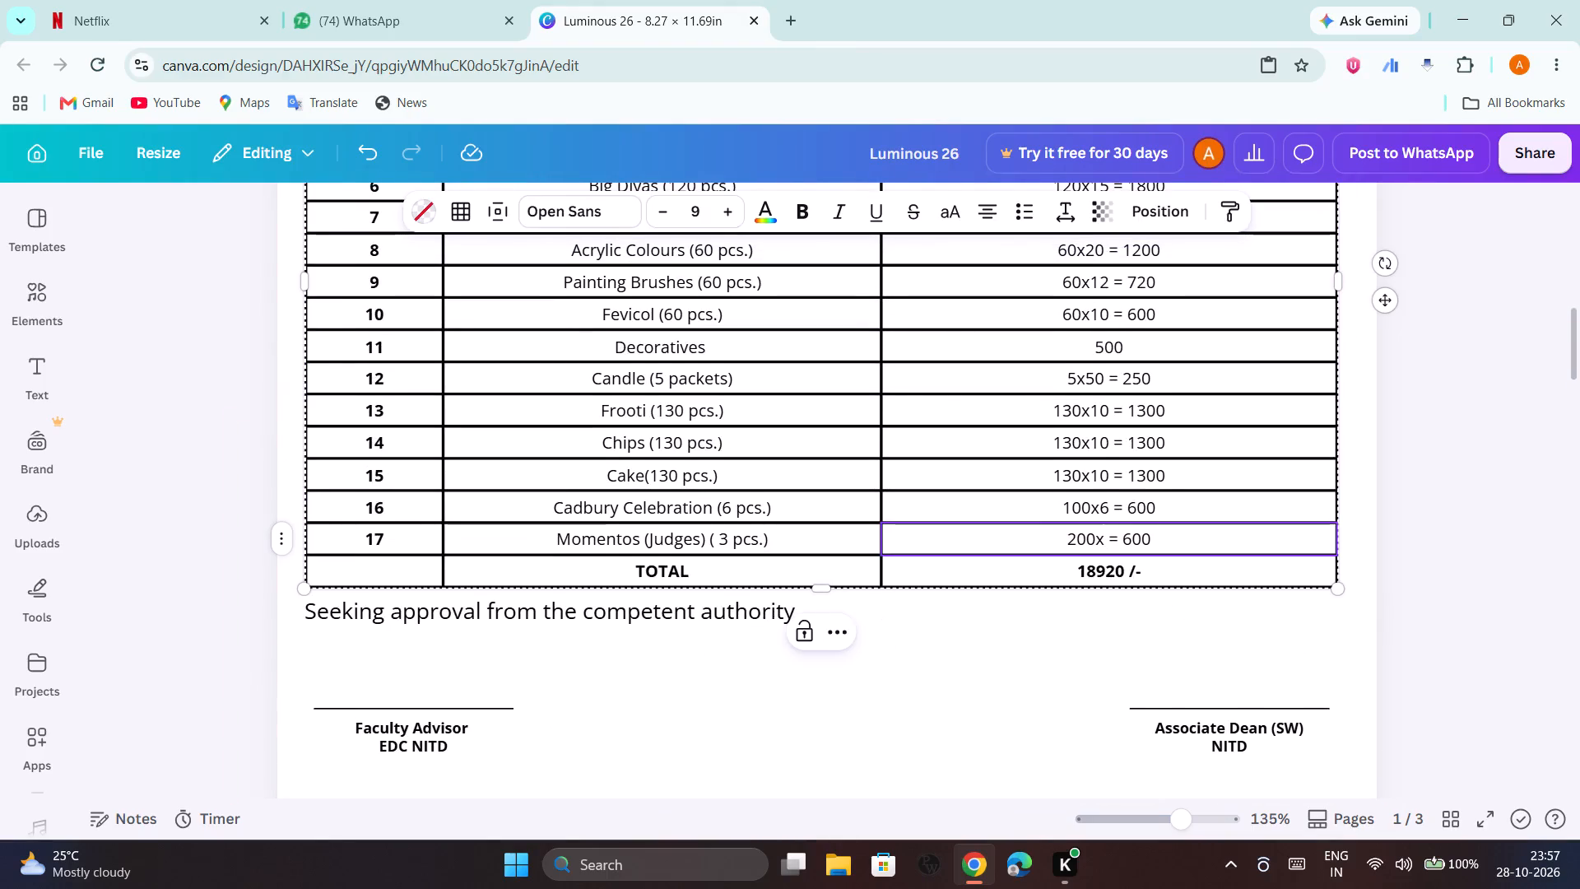
key("4")
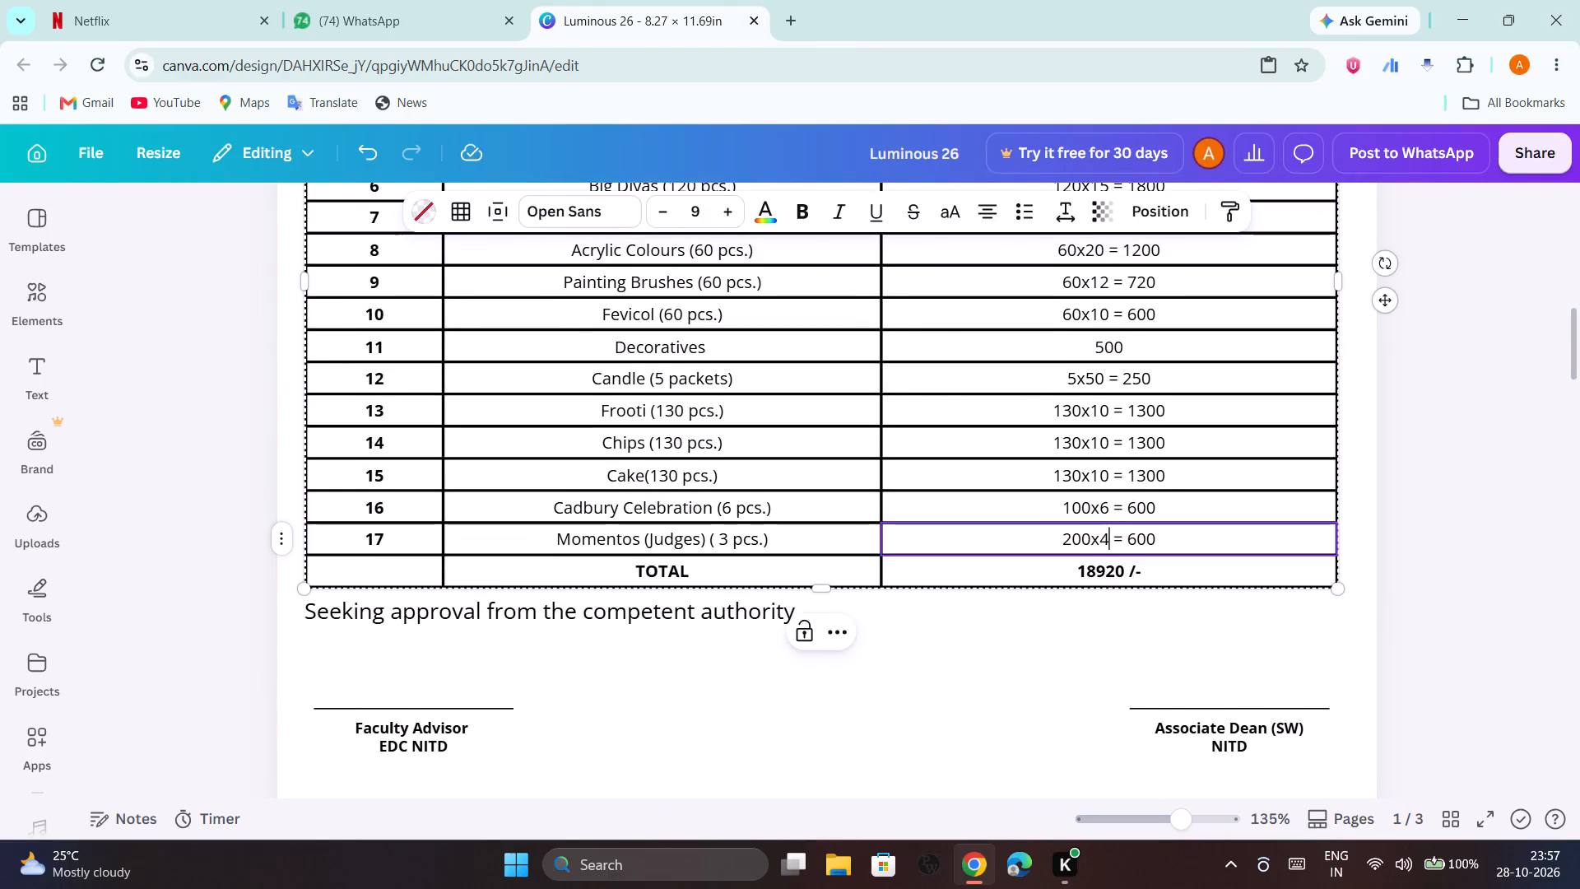
left_click(1136, 540)
key("BackSpace")
key("8")
Set the Momentos (Judges) quantity in row 17 of page 1's Budget Breakup table to 4 pcs.
double_click(726, 537)
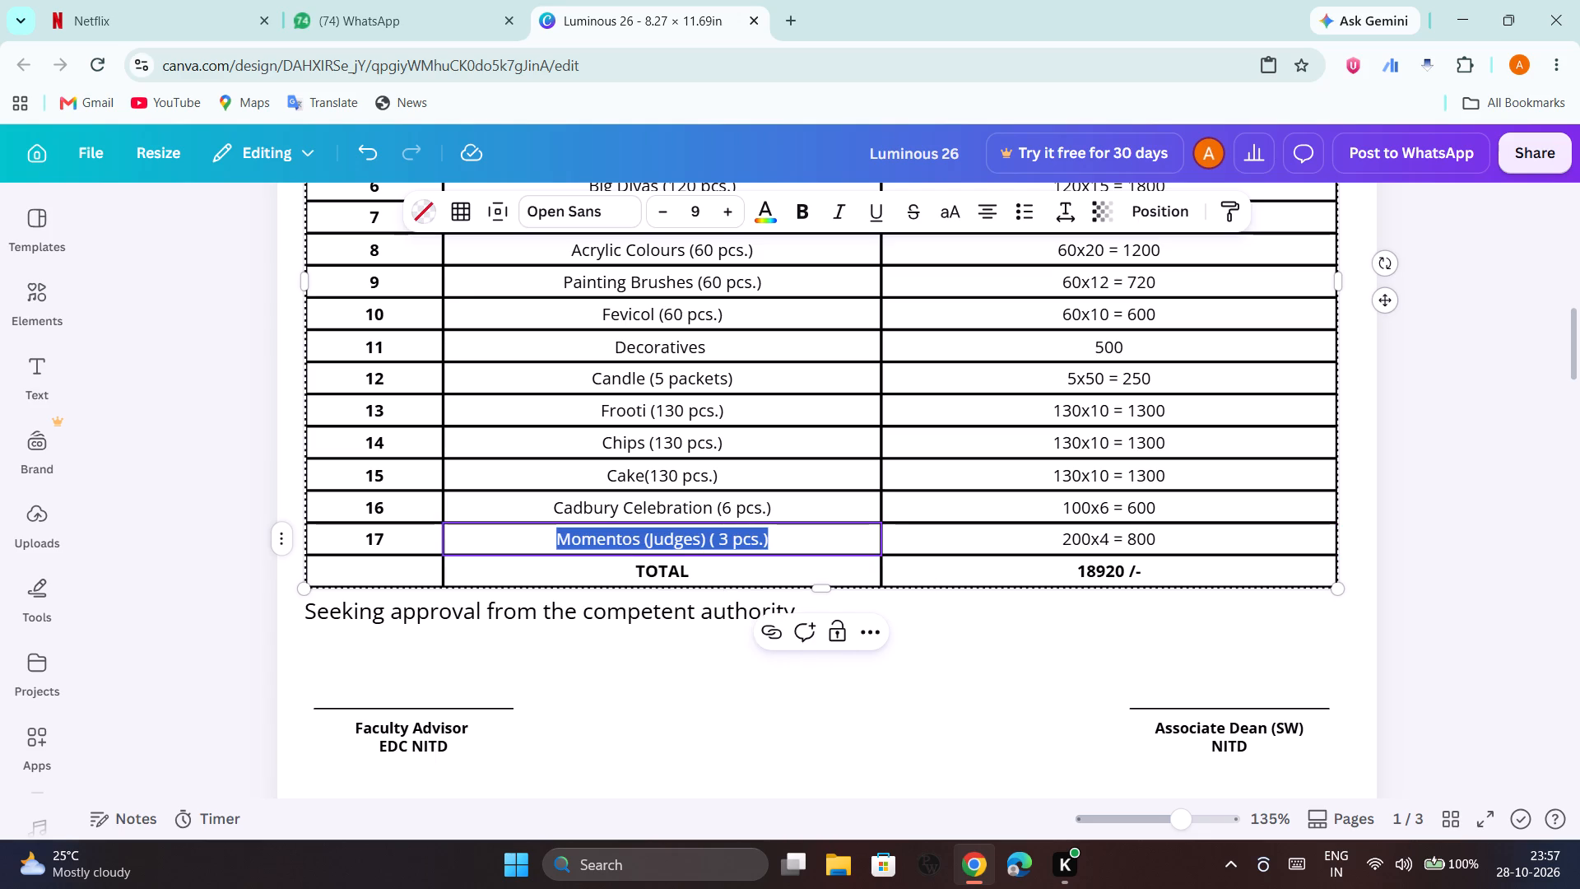
left_click(725, 538)
key("BackSpace")
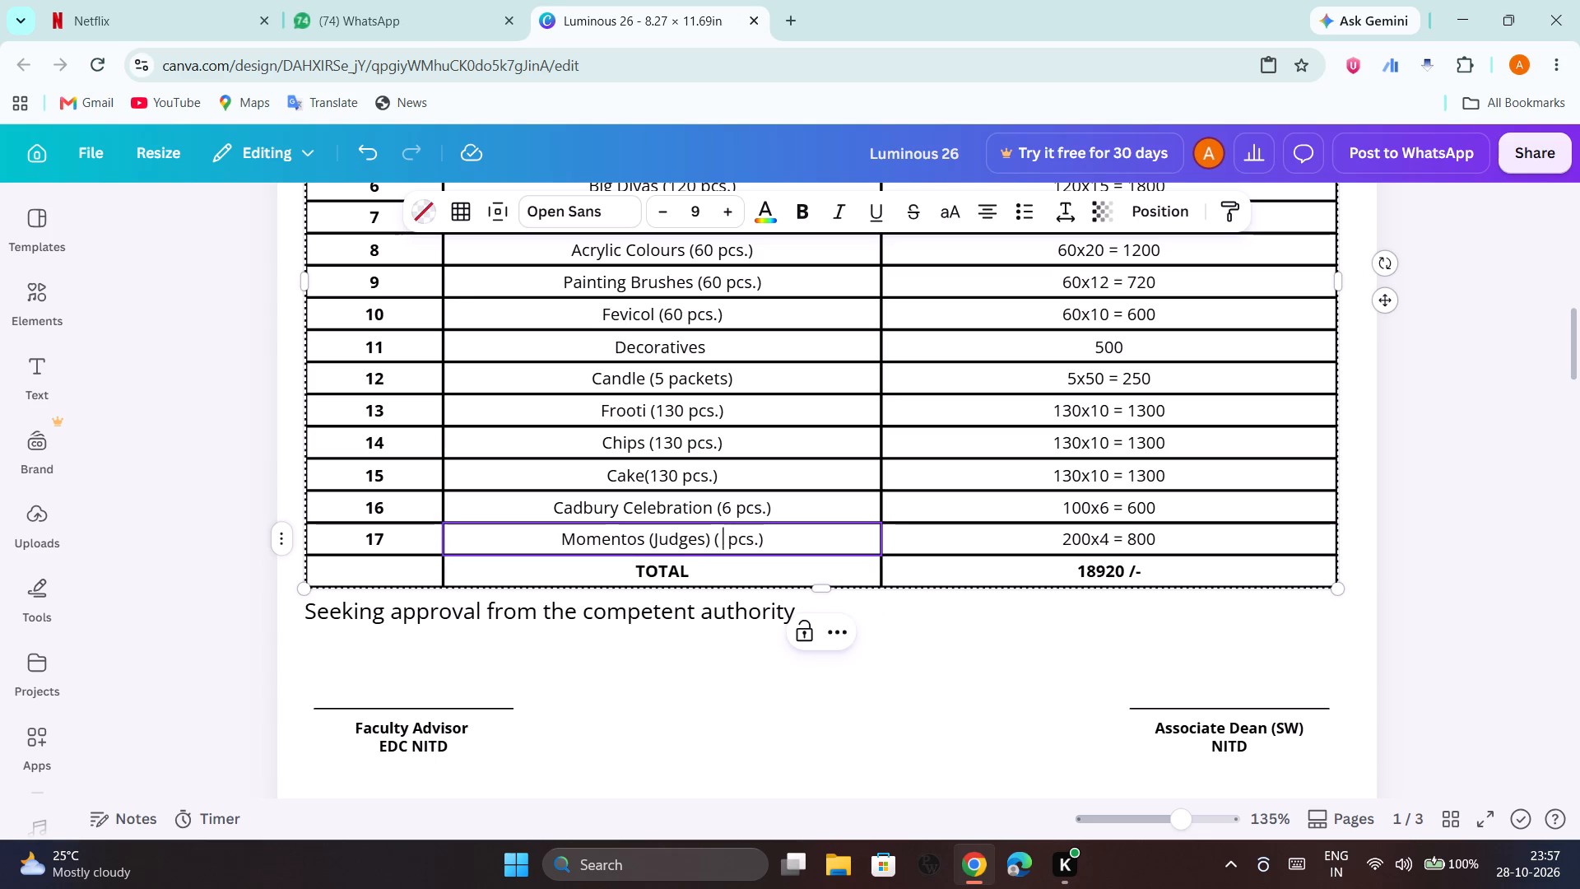
key("4")
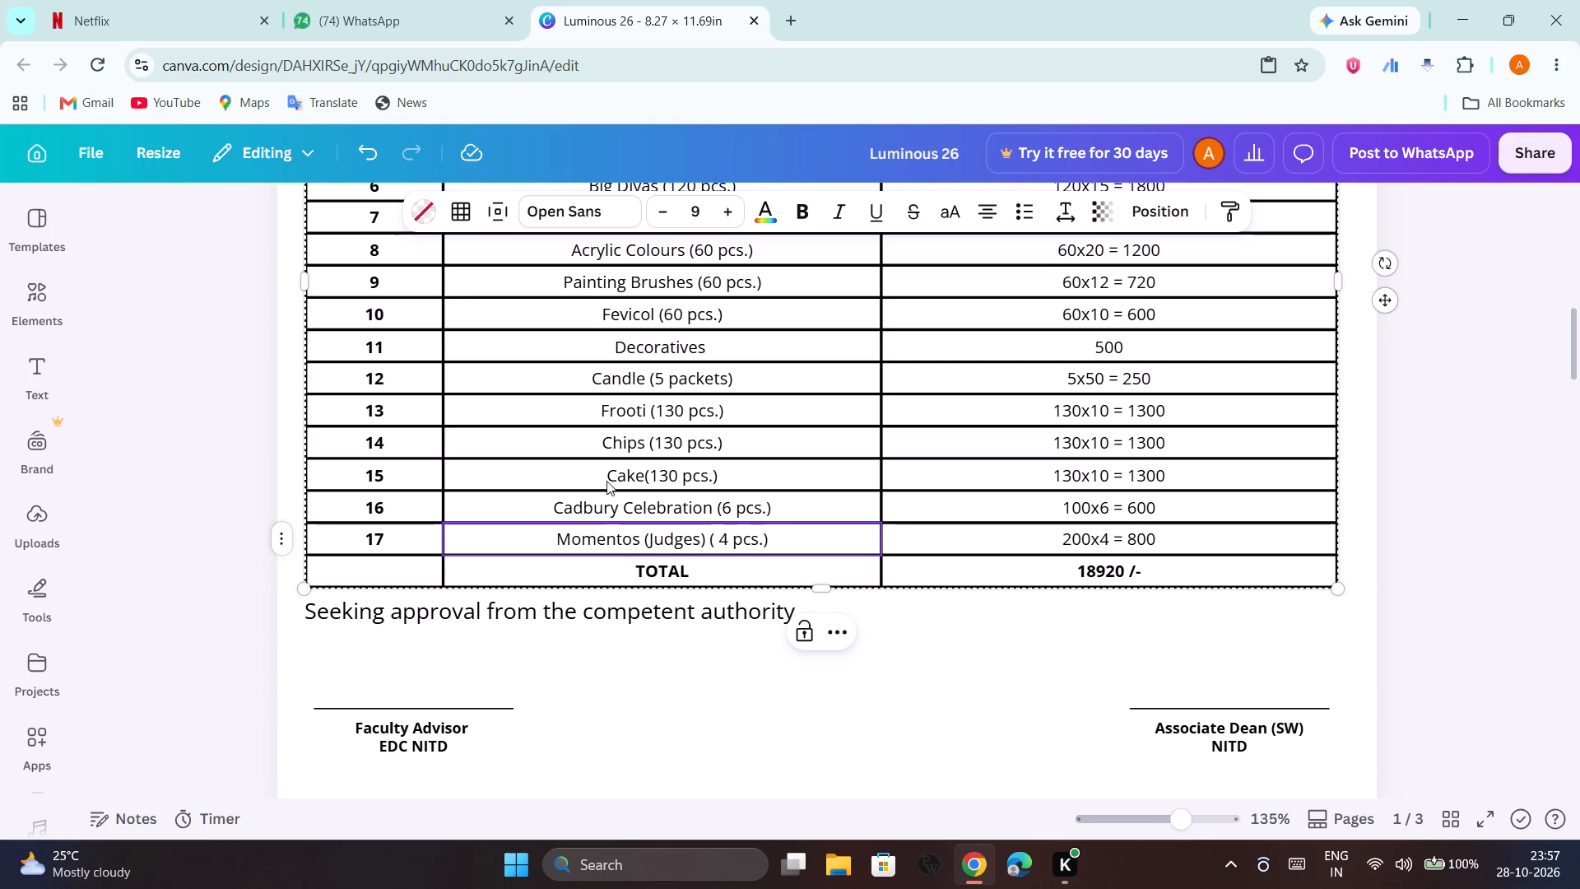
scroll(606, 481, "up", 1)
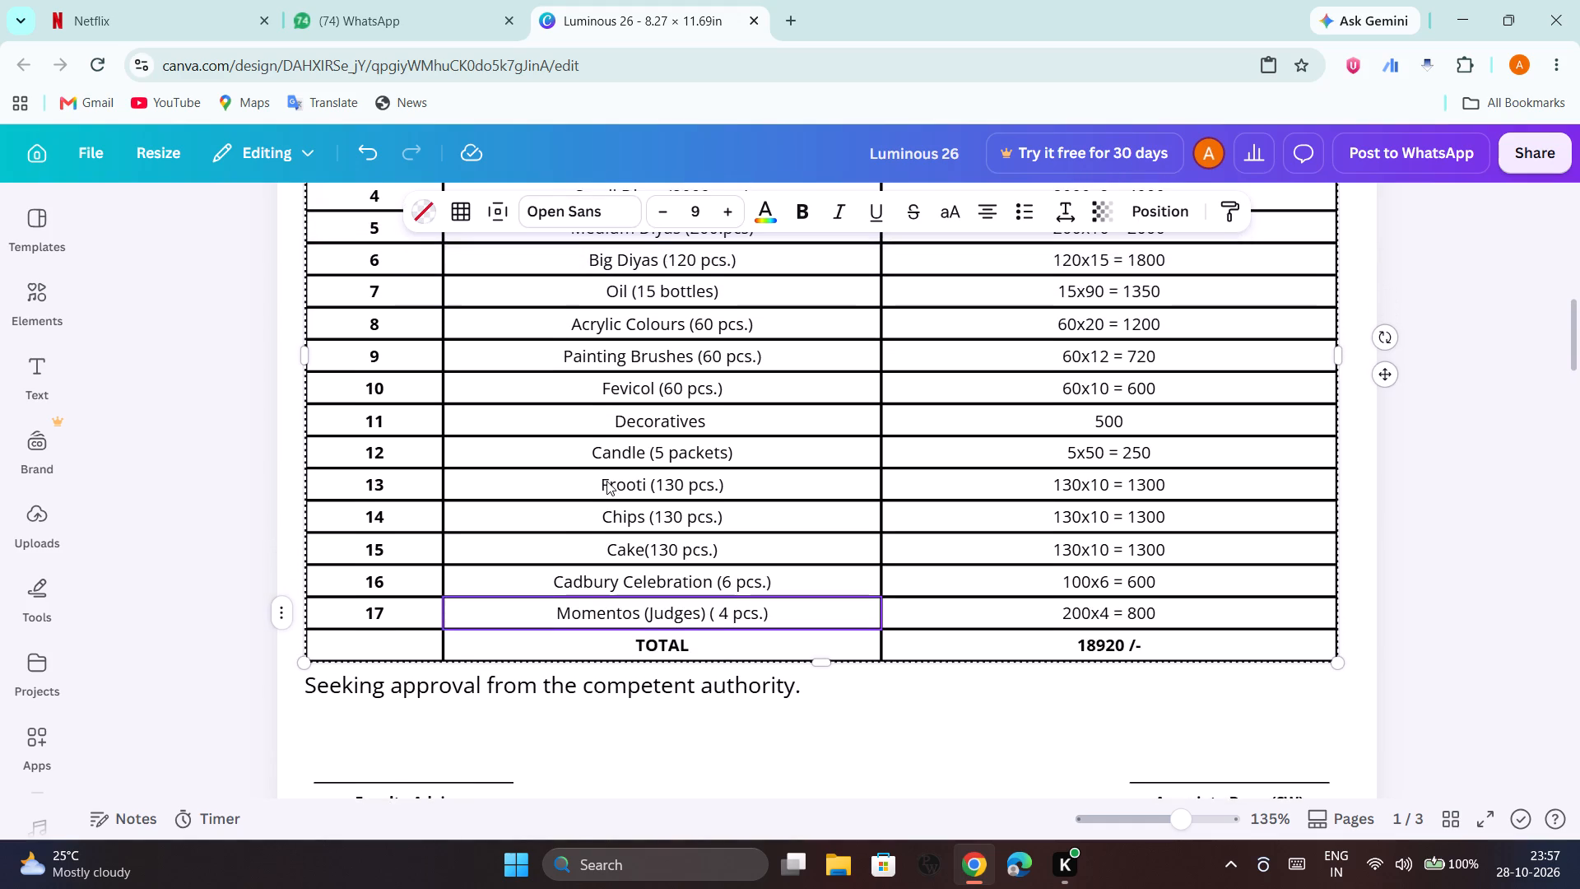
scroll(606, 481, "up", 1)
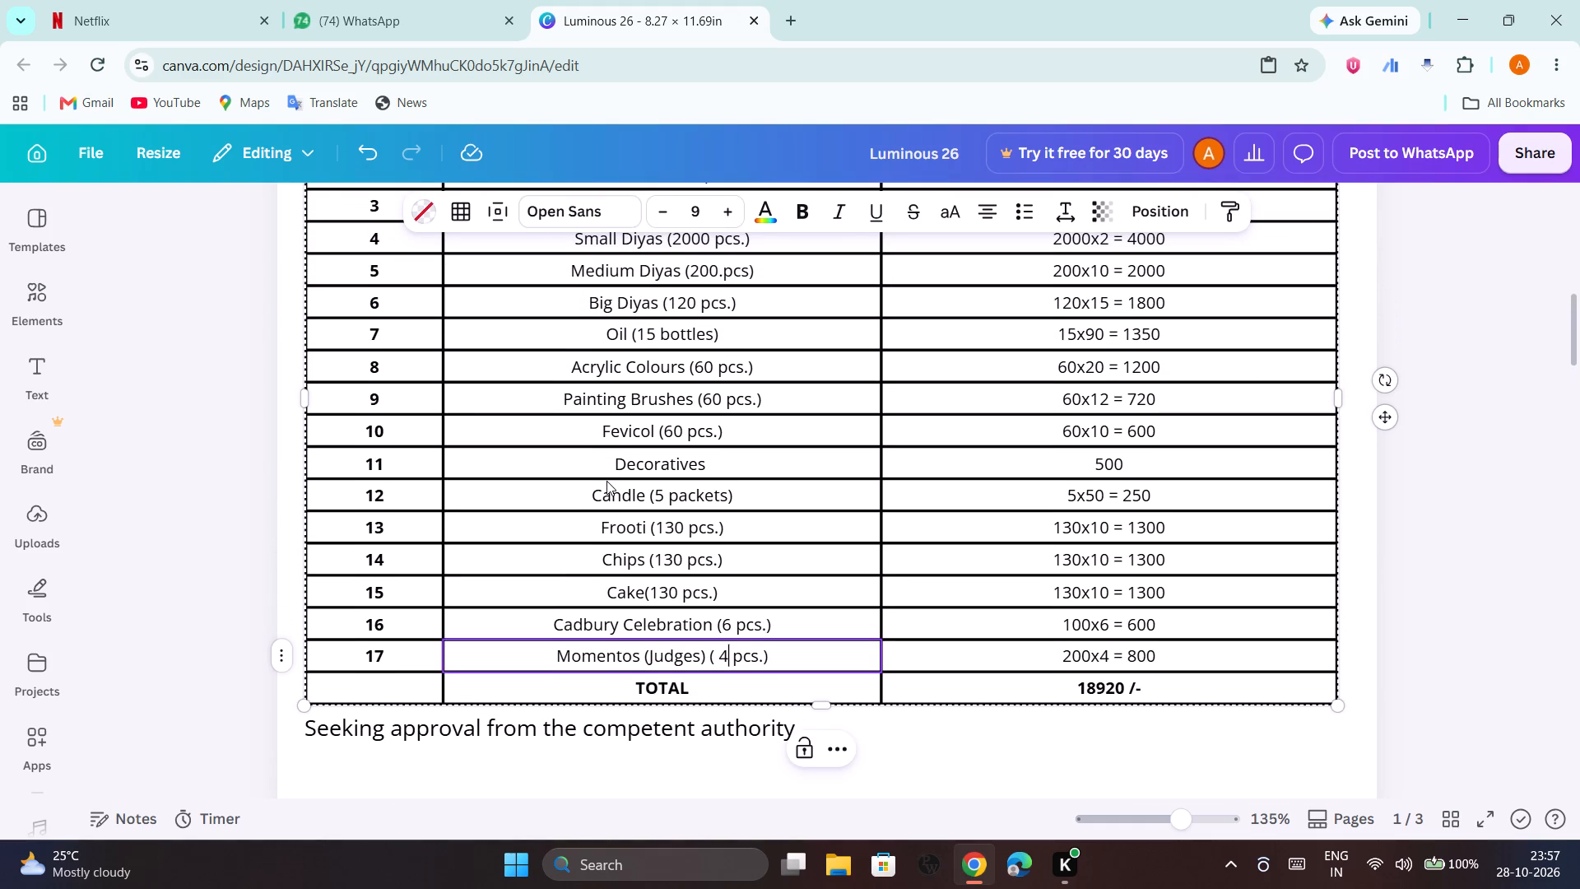
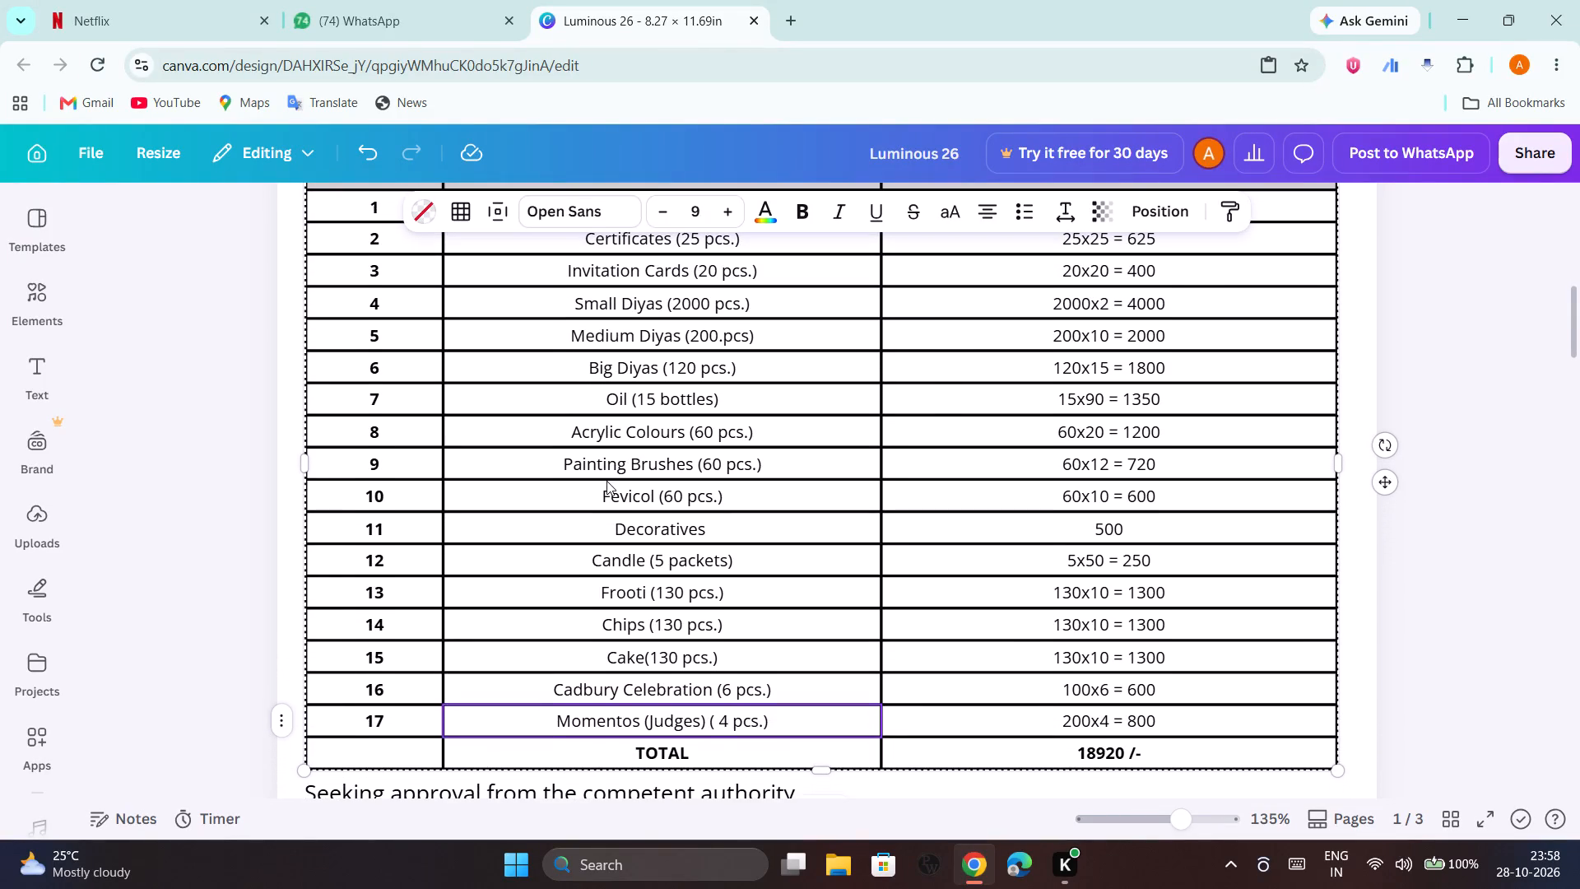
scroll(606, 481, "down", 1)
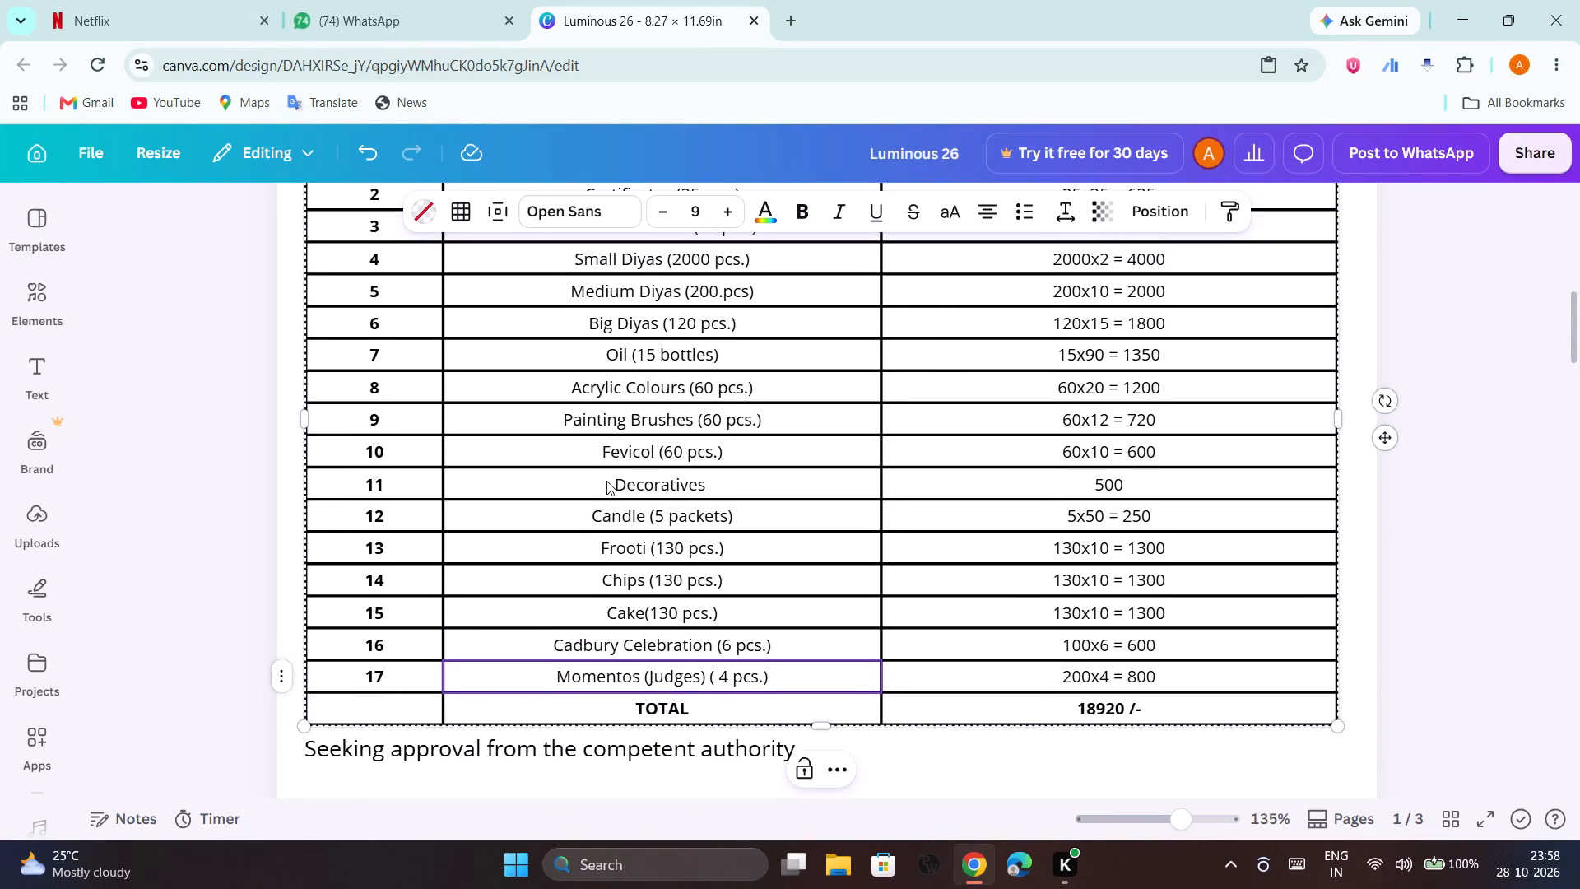
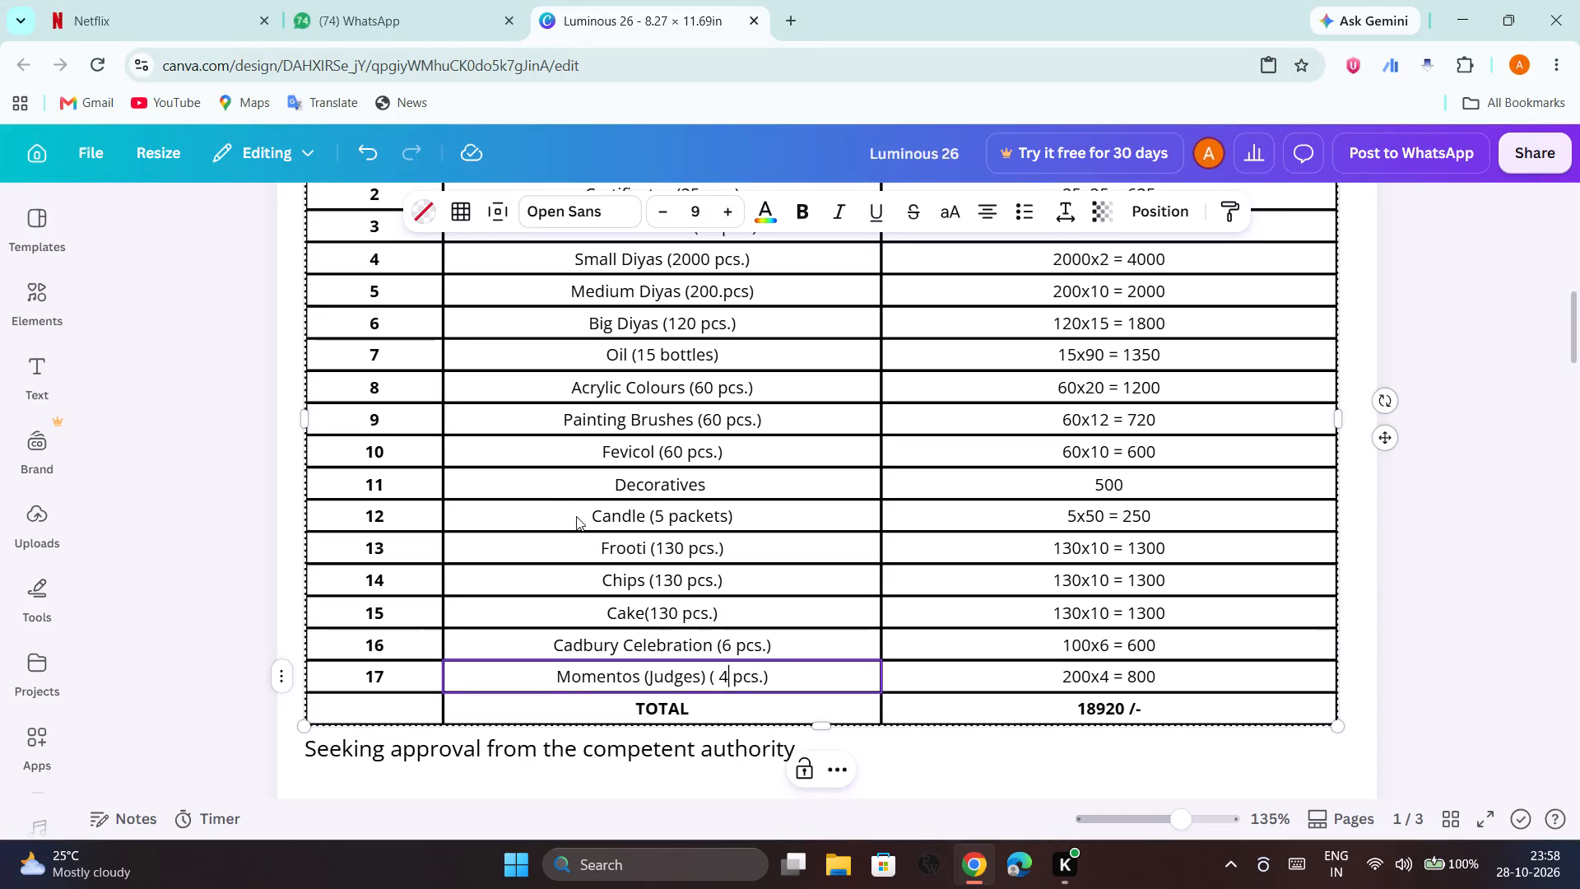
Change the Cadbury Celebration quantity in row 16 of the budget table to 5 pcs.
key("Up")
key("Up")
key("Up")
key("Down")
key("Left")
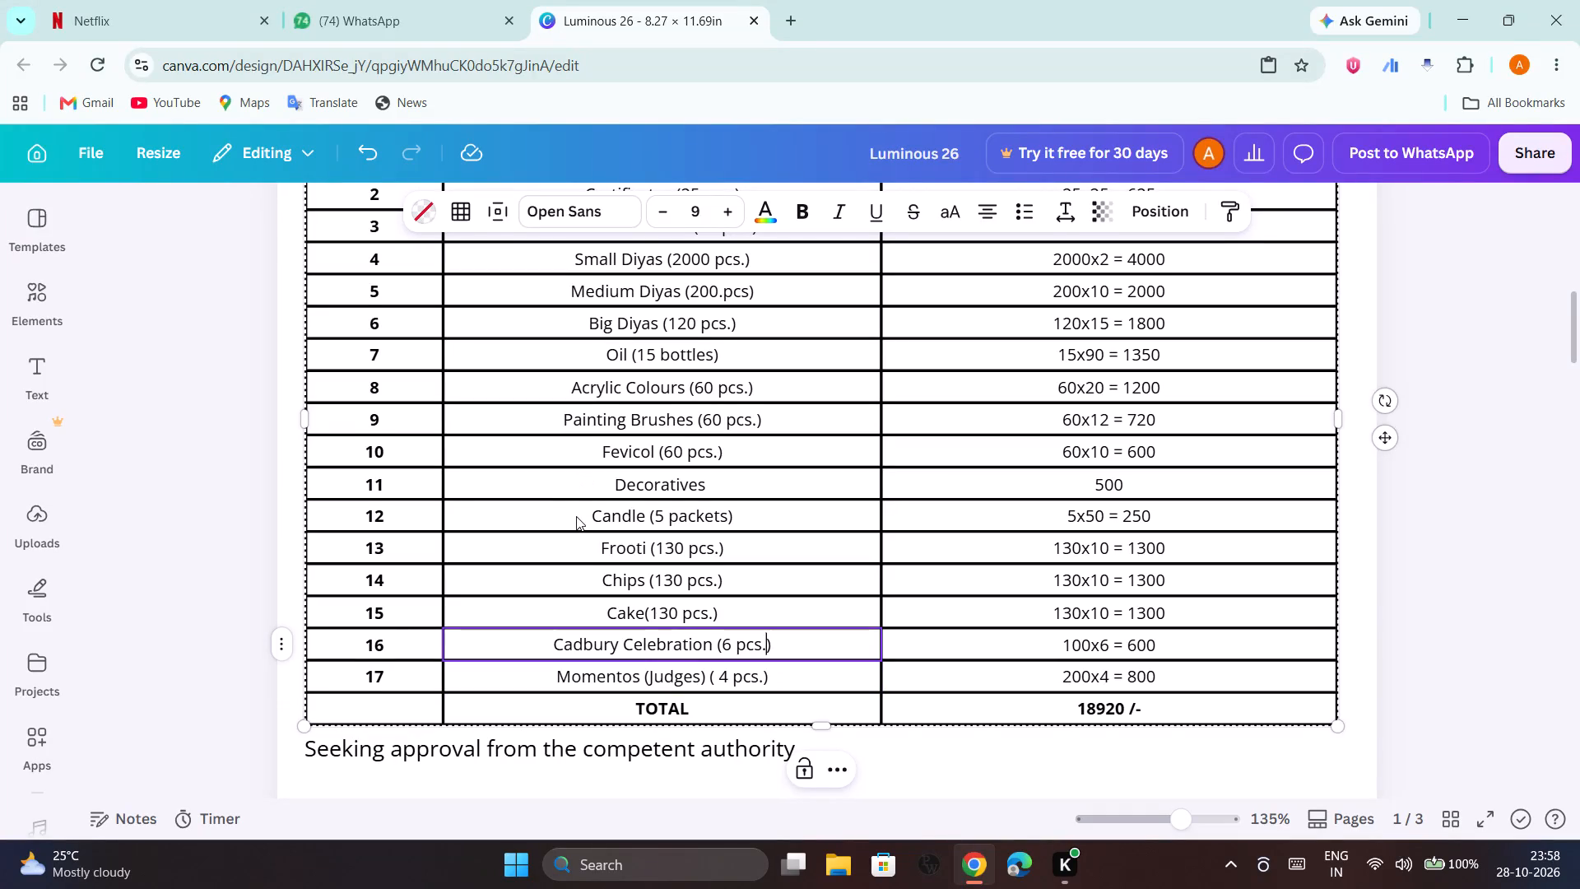
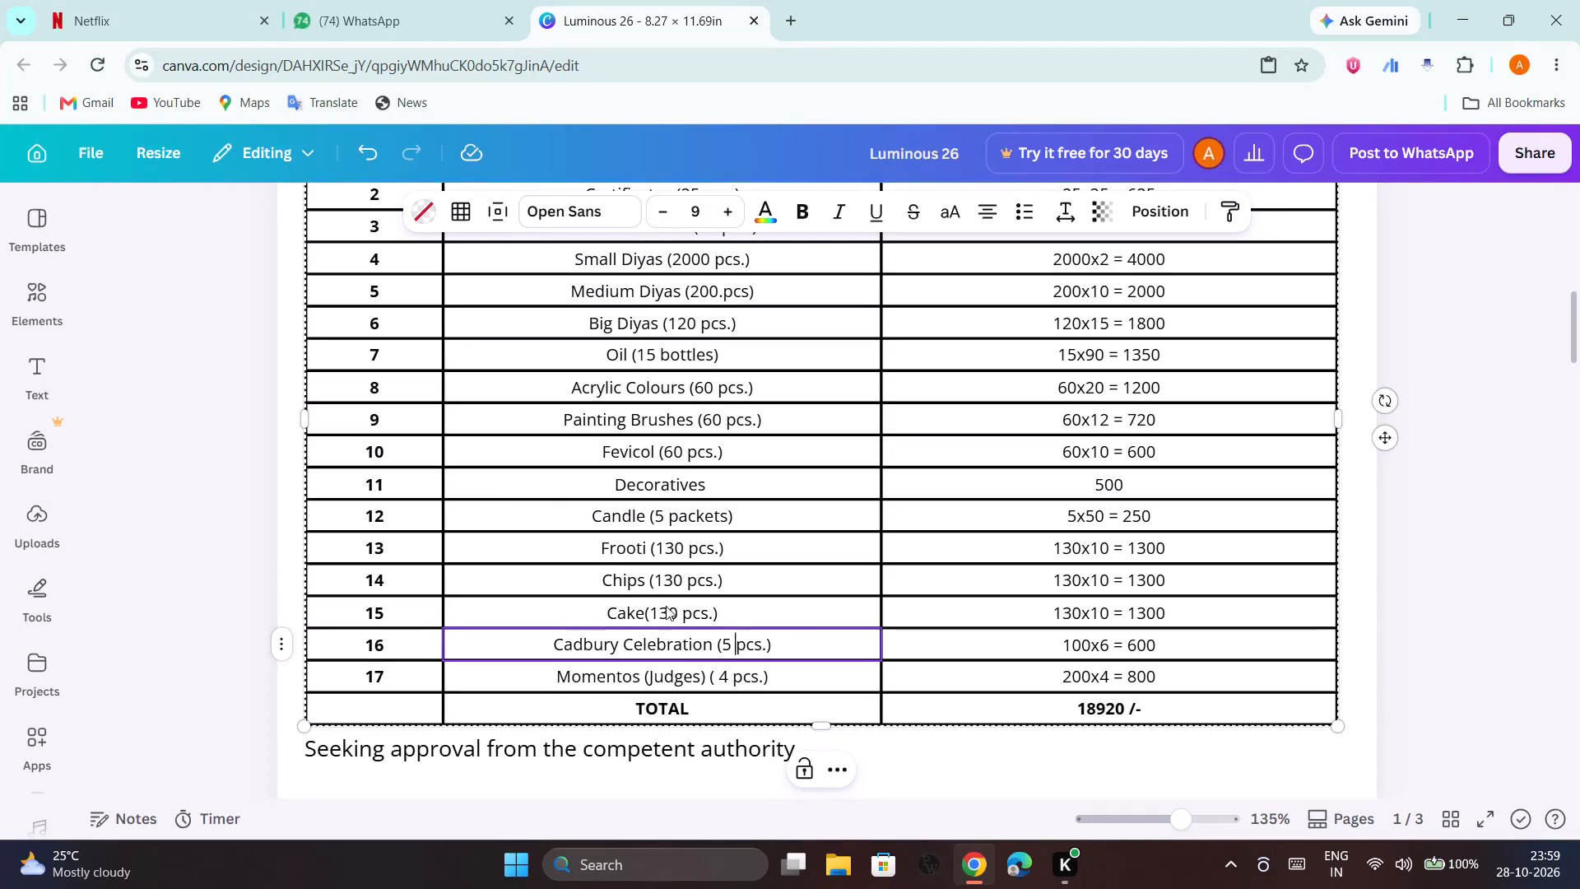
Change the Cake quantity in row 15 of the budget table to 120 pcs.
double_click(667, 610)
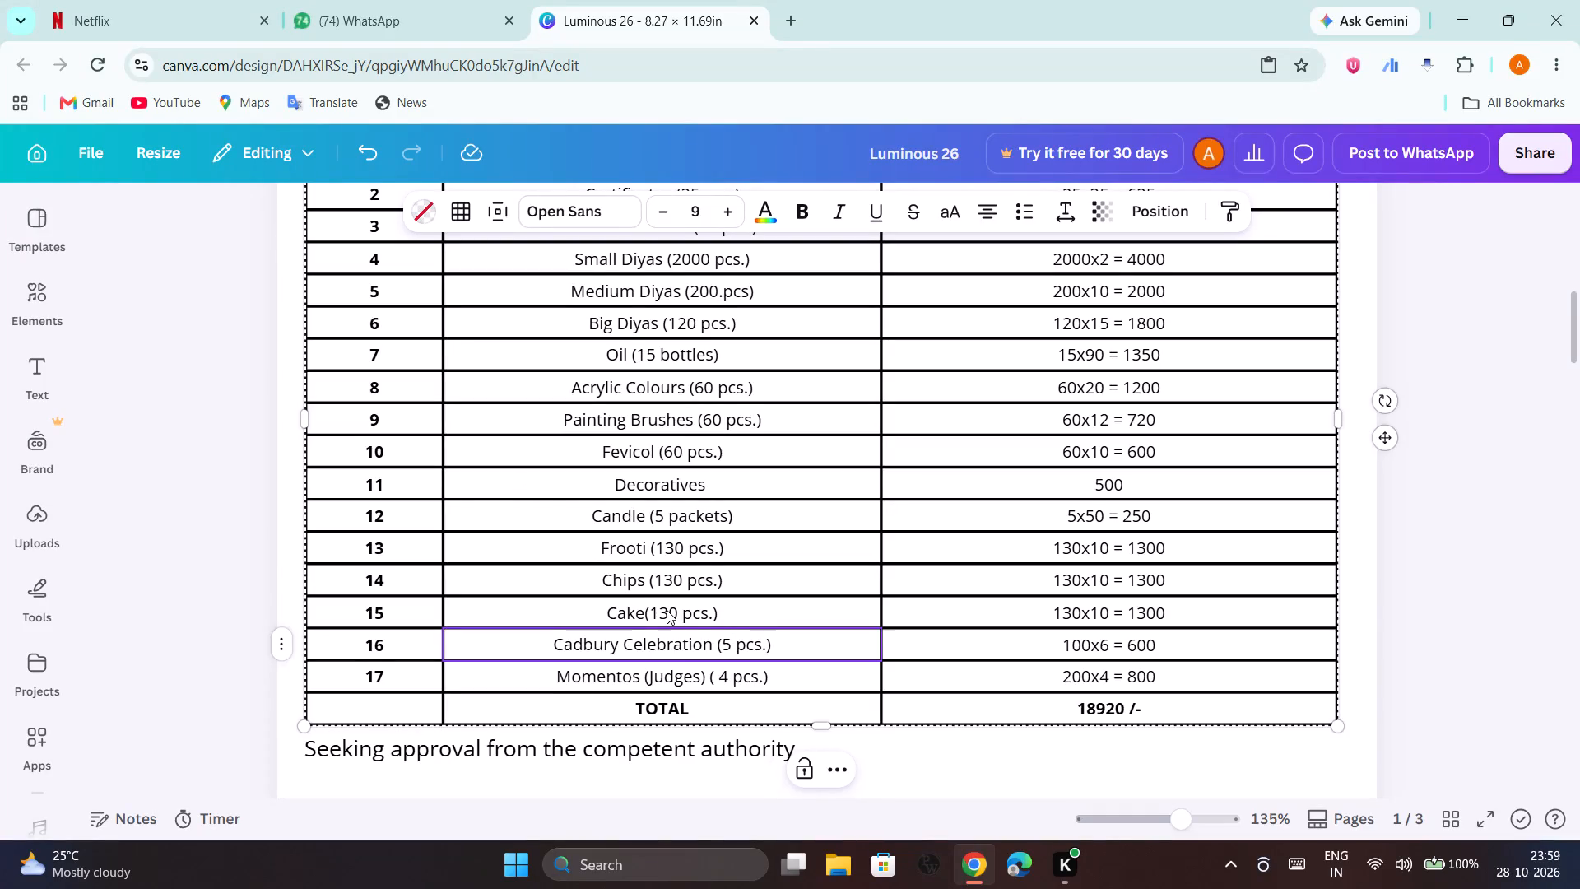
left_click(667, 610)
key("BackSpace")
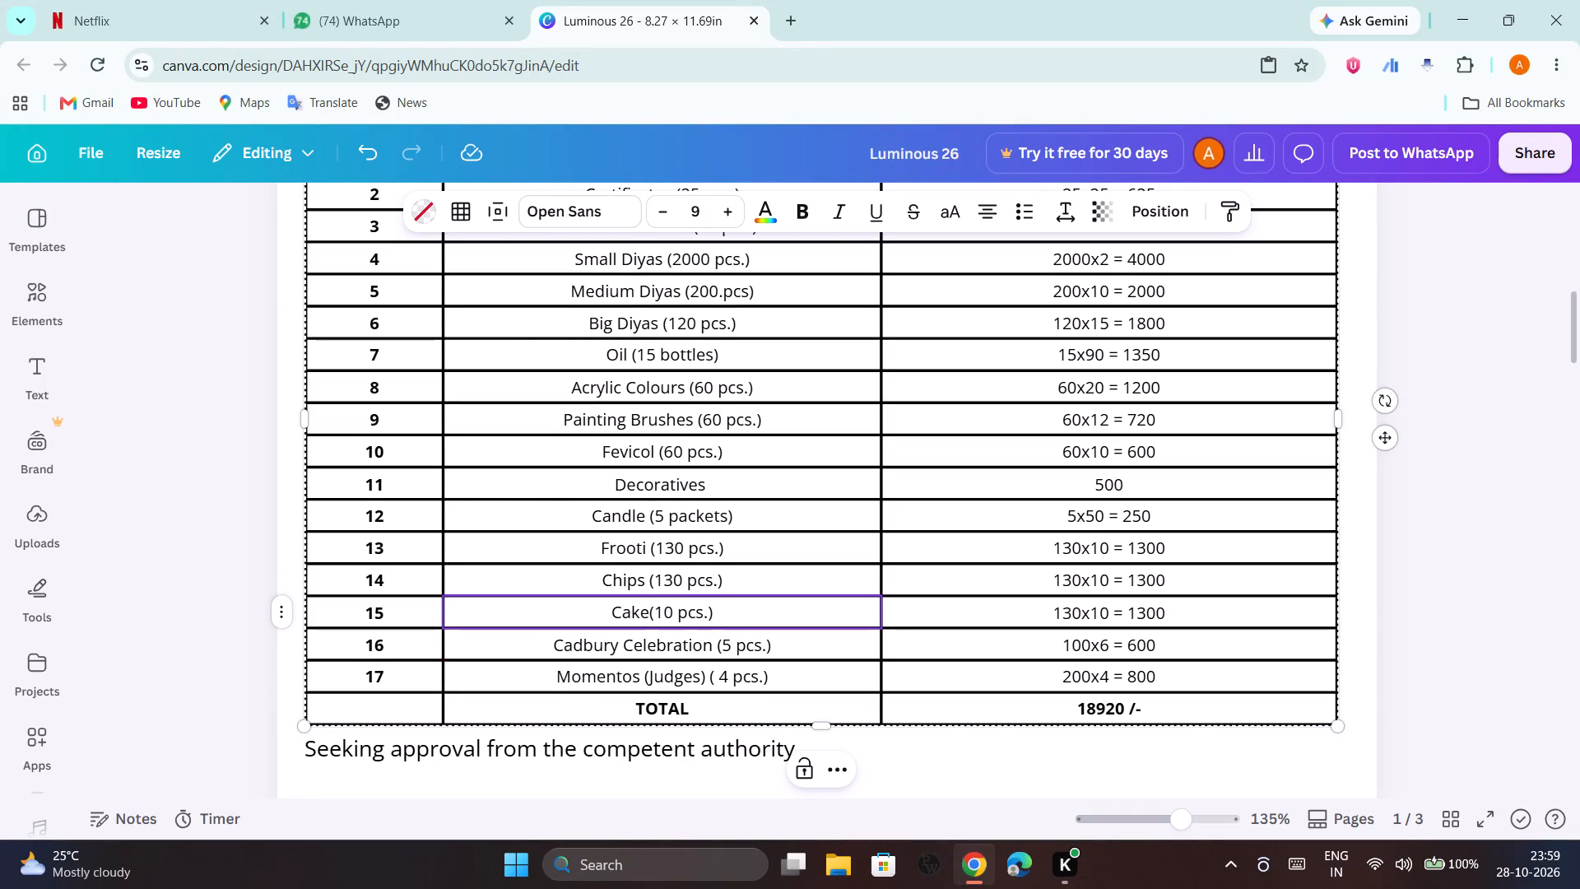
key("2")
Change the Chips quantity in row 14 of the budget table to 120 pcs.
key("Up")
key("Up")
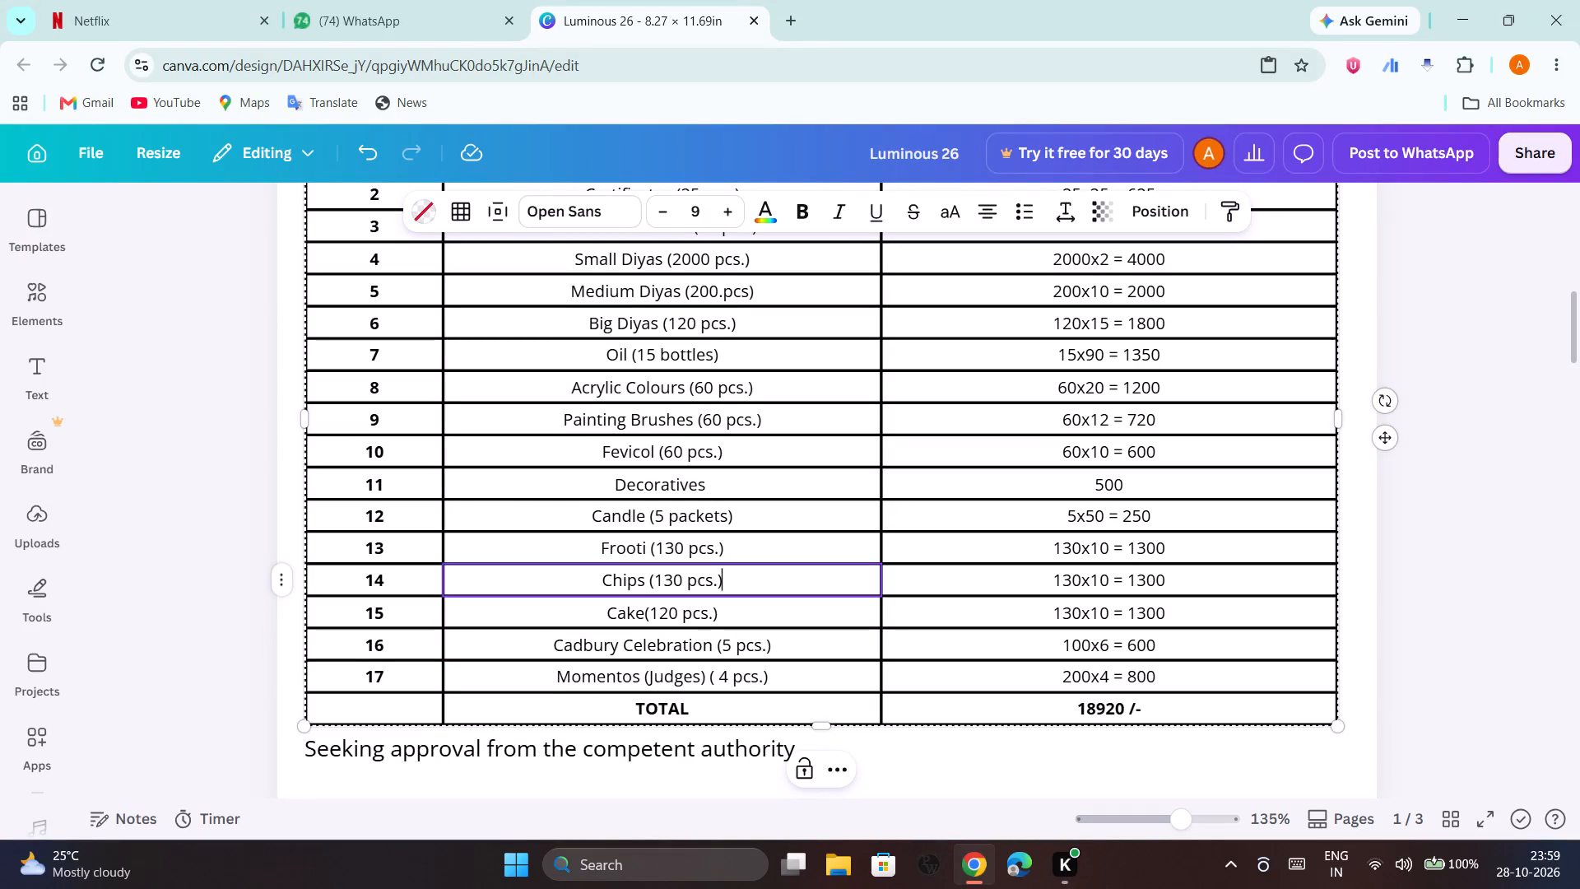
key("Left")
key("Left")
key("Left")
key("Left")
key("Left")
key("Left")
key("Left")
key("BackSpace")
key("2")
Change the Frooti quantity in row 13 of the budget table to 120 pcs.
key("Up")
key("Up")
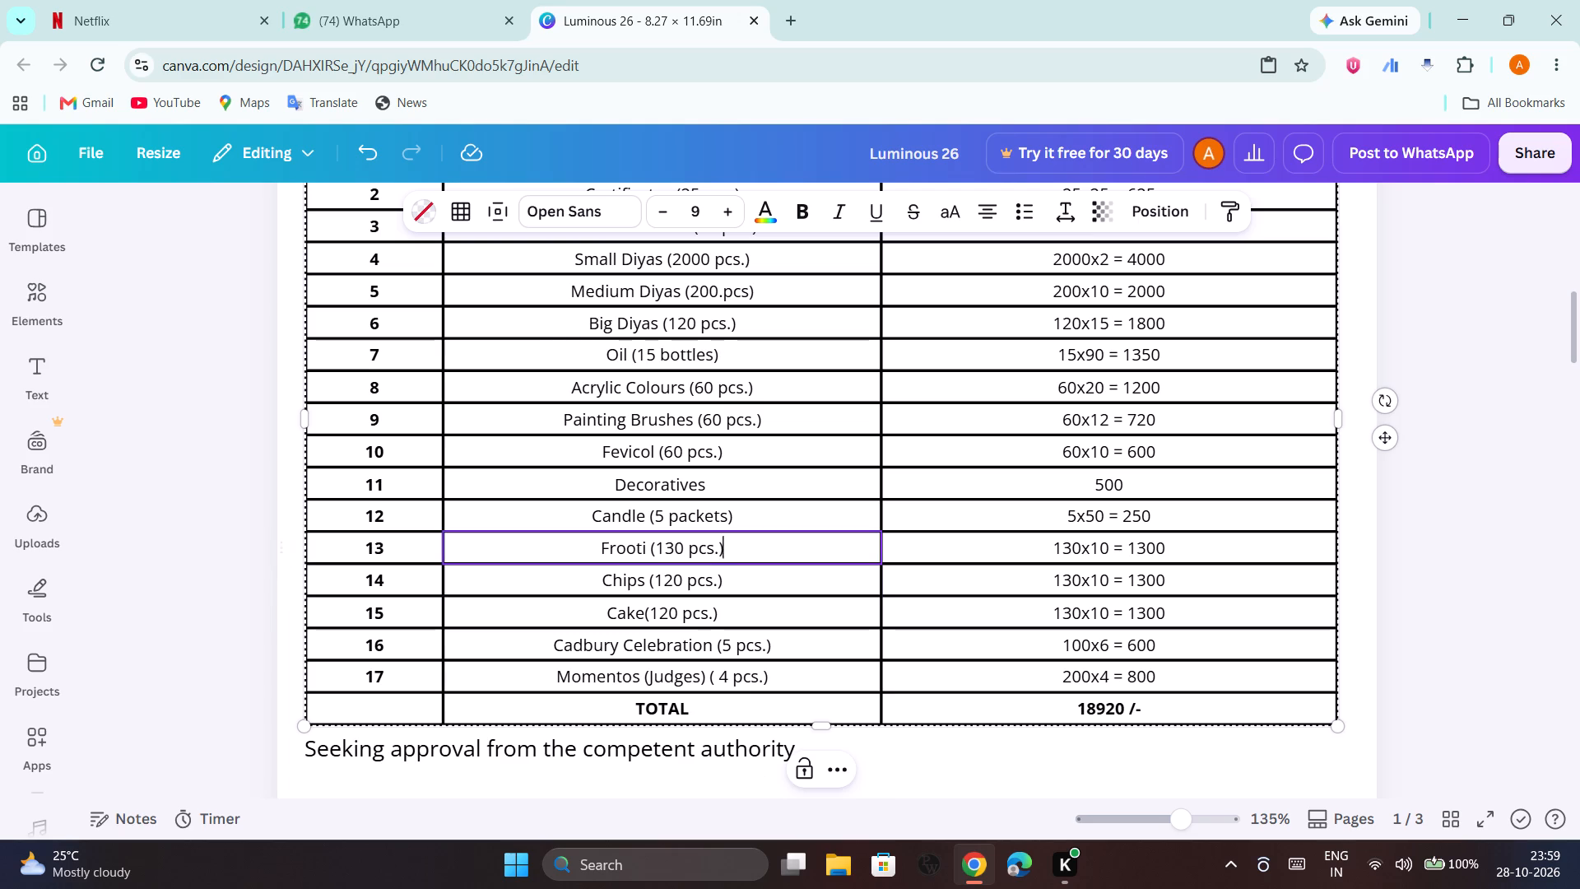
key("Left")
key("Left")
key("Left")
key("Left")
key("Left")
key("Left")
key("Left")
key("BackSpace")
key("2")
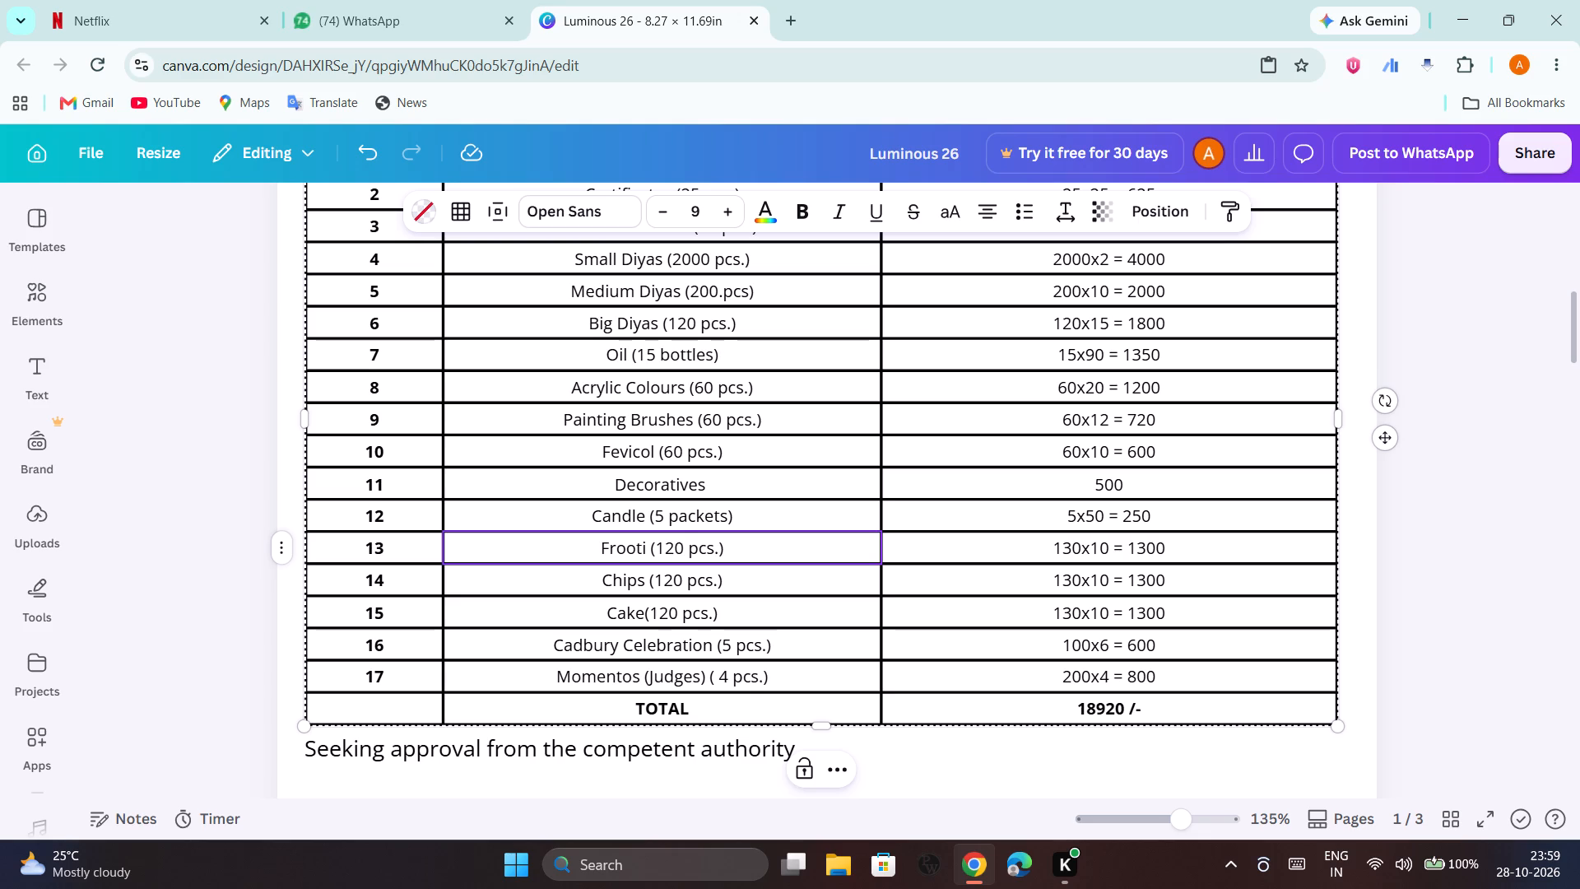
Change the Oil quantity in row 7 of the budget table to 20 bottles.
left_click(649, 358)
left_click(647, 349)
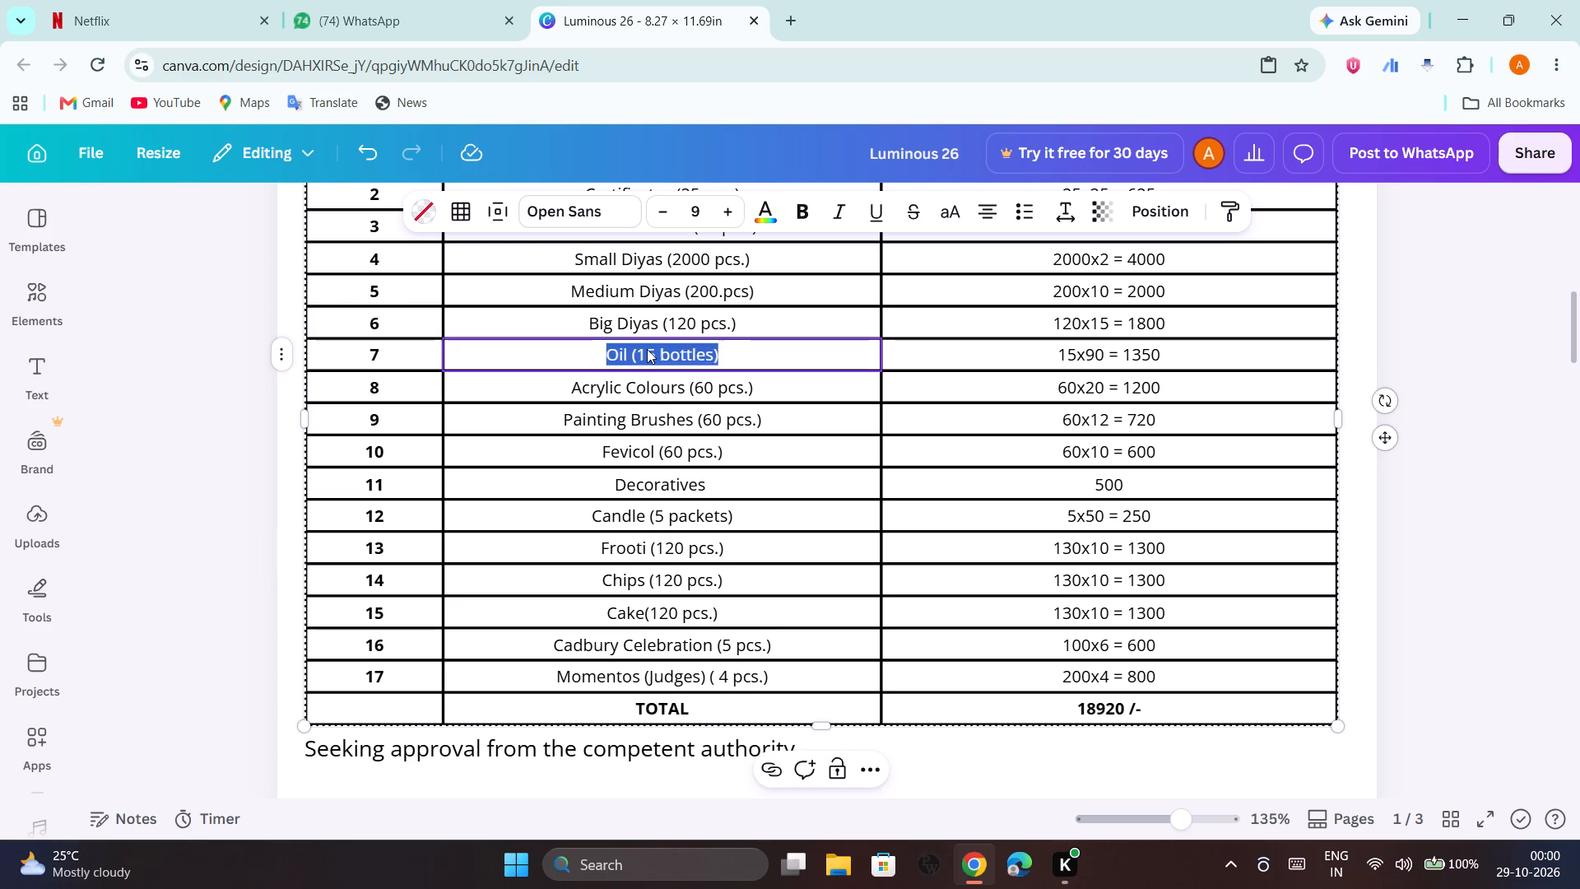
left_click(647, 349)
left_click(654, 354)
left_click(654, 354)
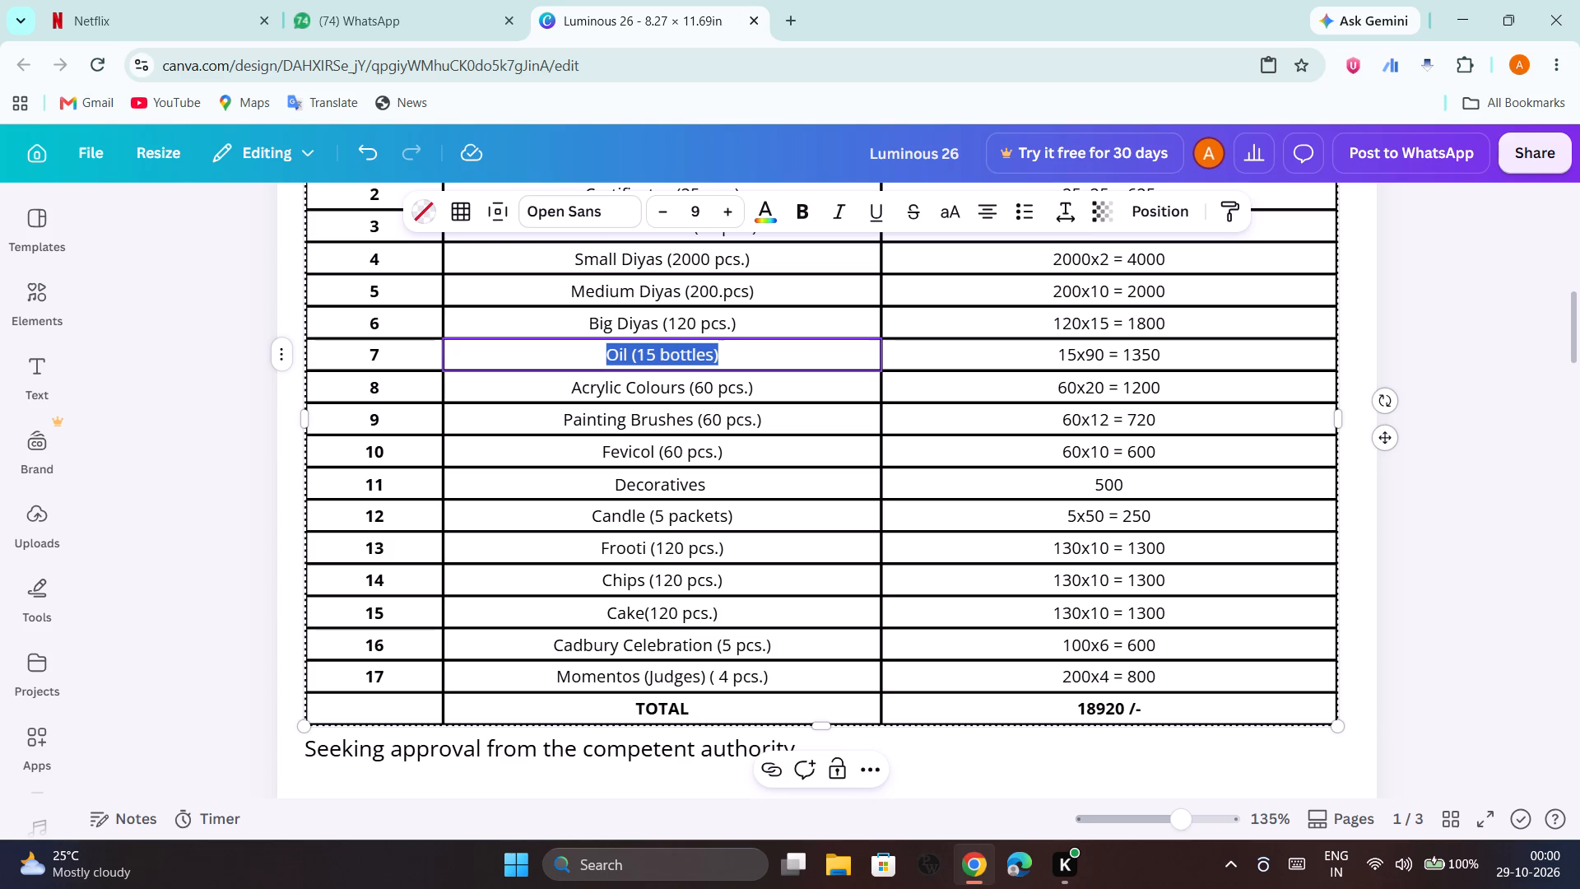
left_click(654, 354)
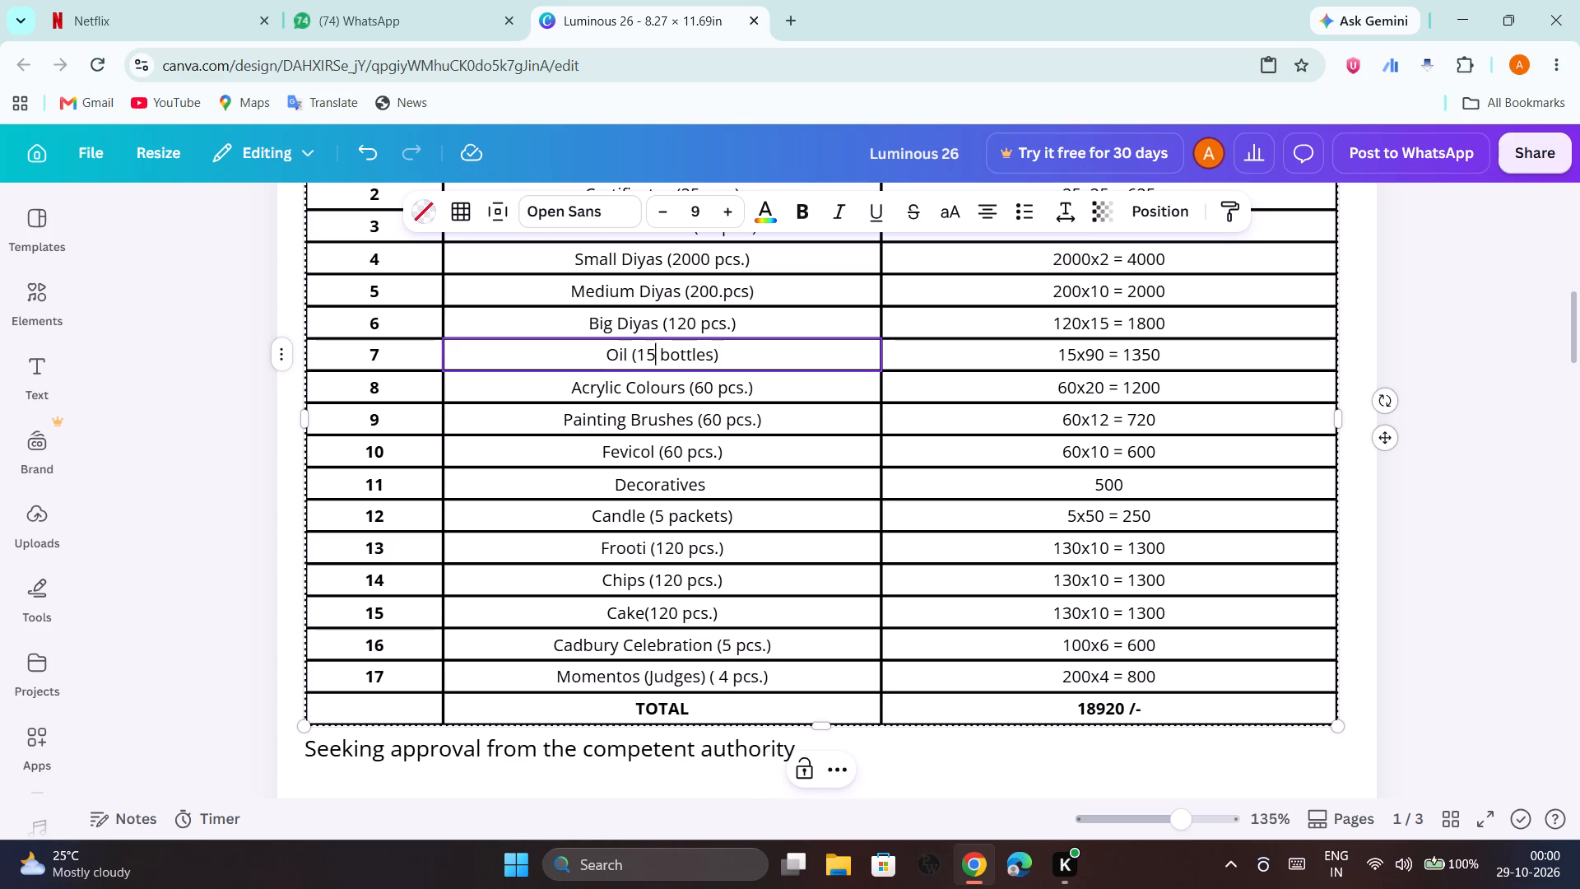
key("BackSpace")
key("BackSpace")
type("20")
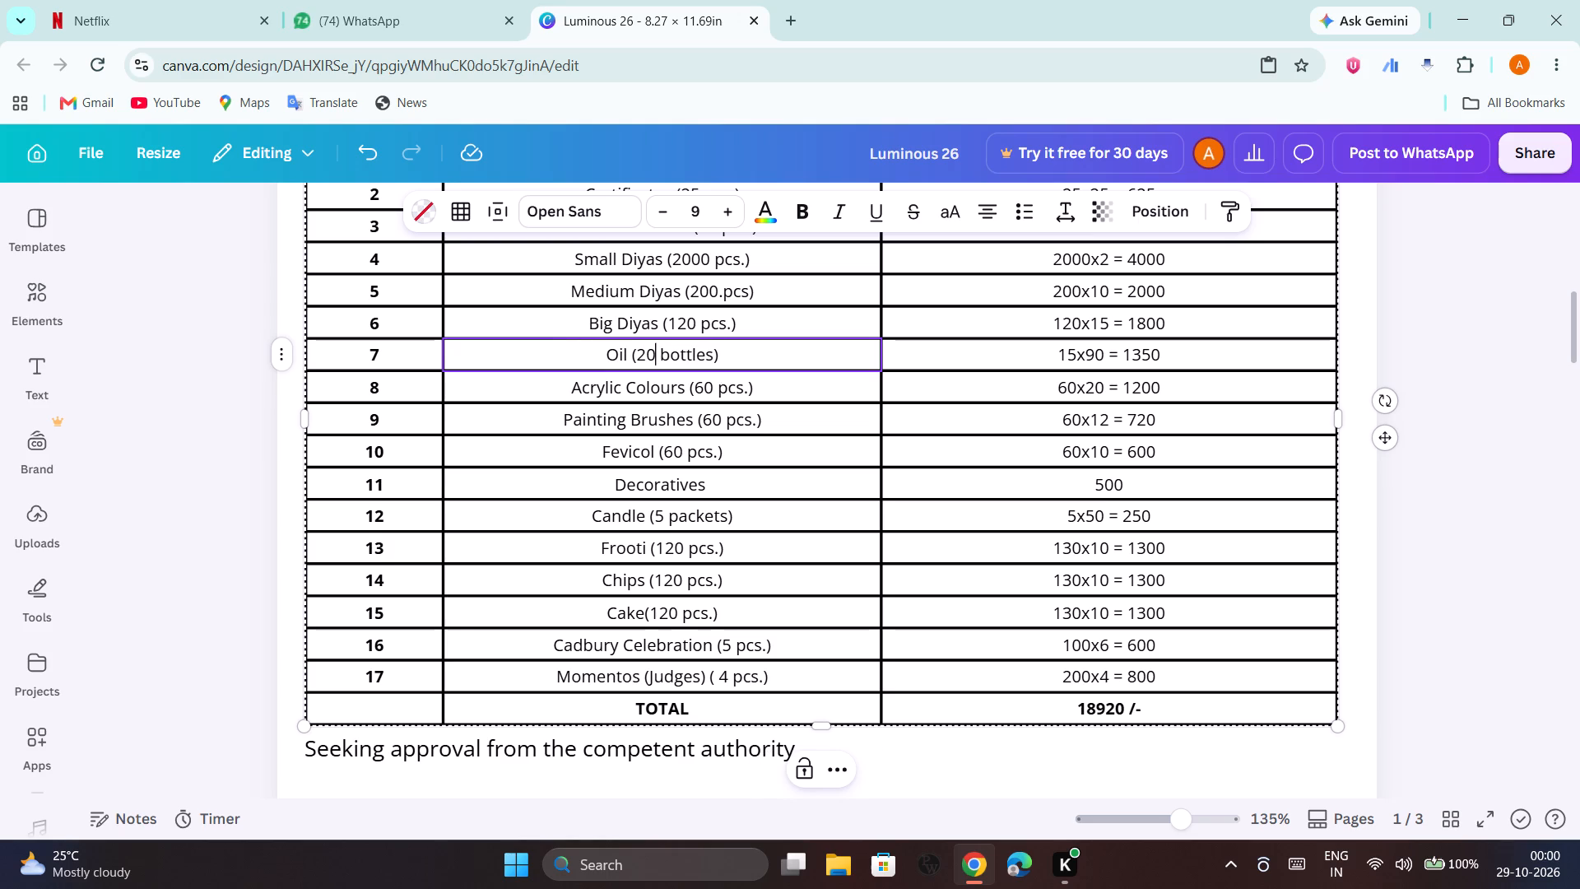
Update the Oil amount in row 7 of the budget table to 20x90 = 1800.
scroll(654, 354, "up", 1)
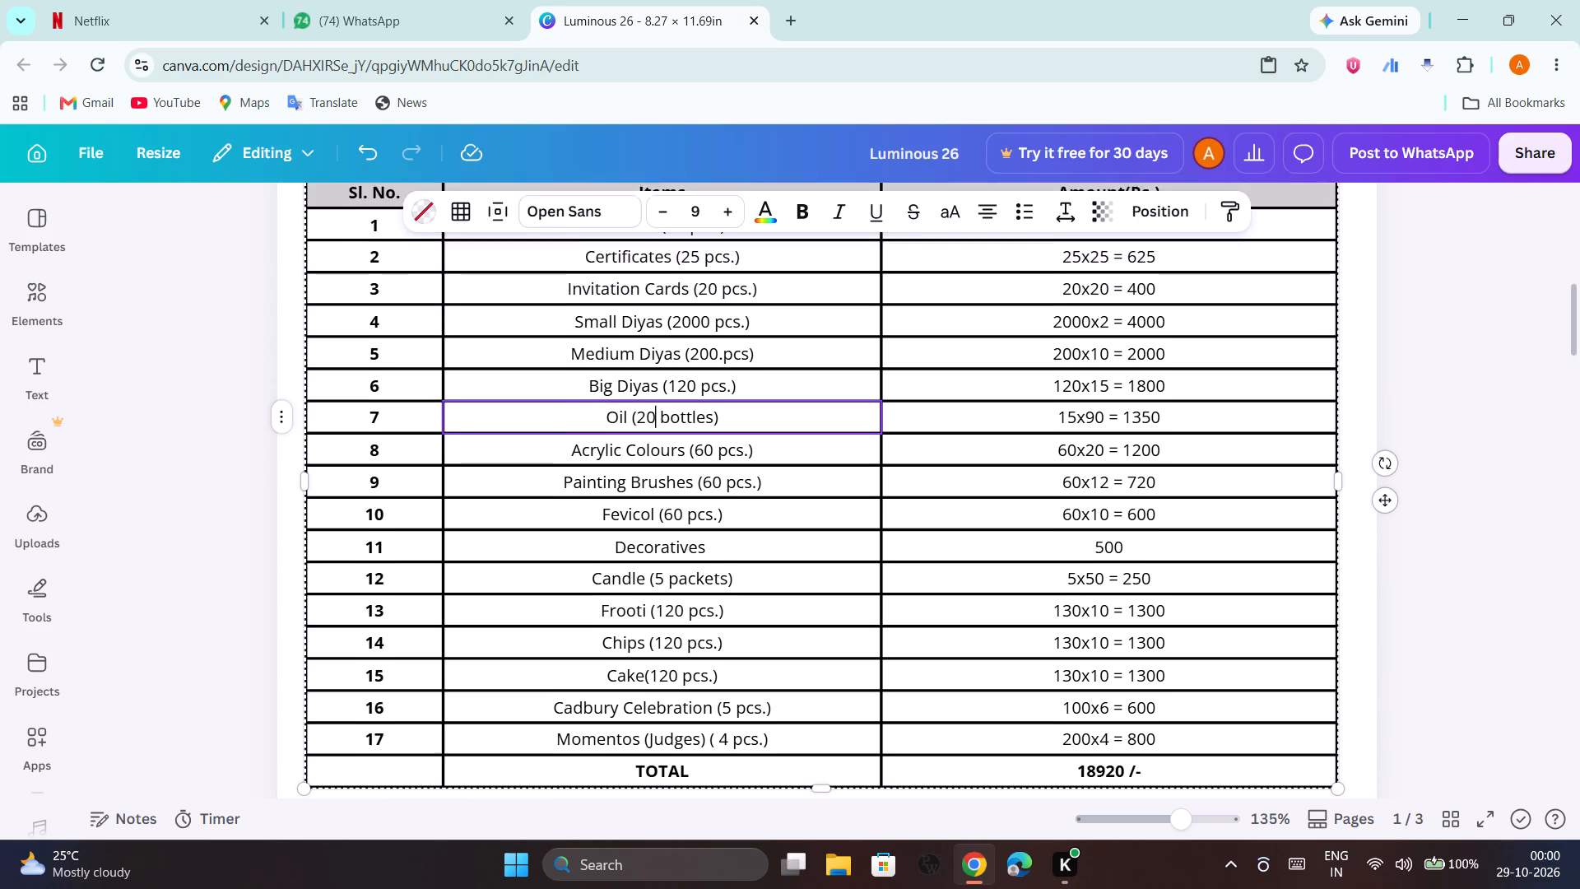
scroll(654, 354, "up", 1)
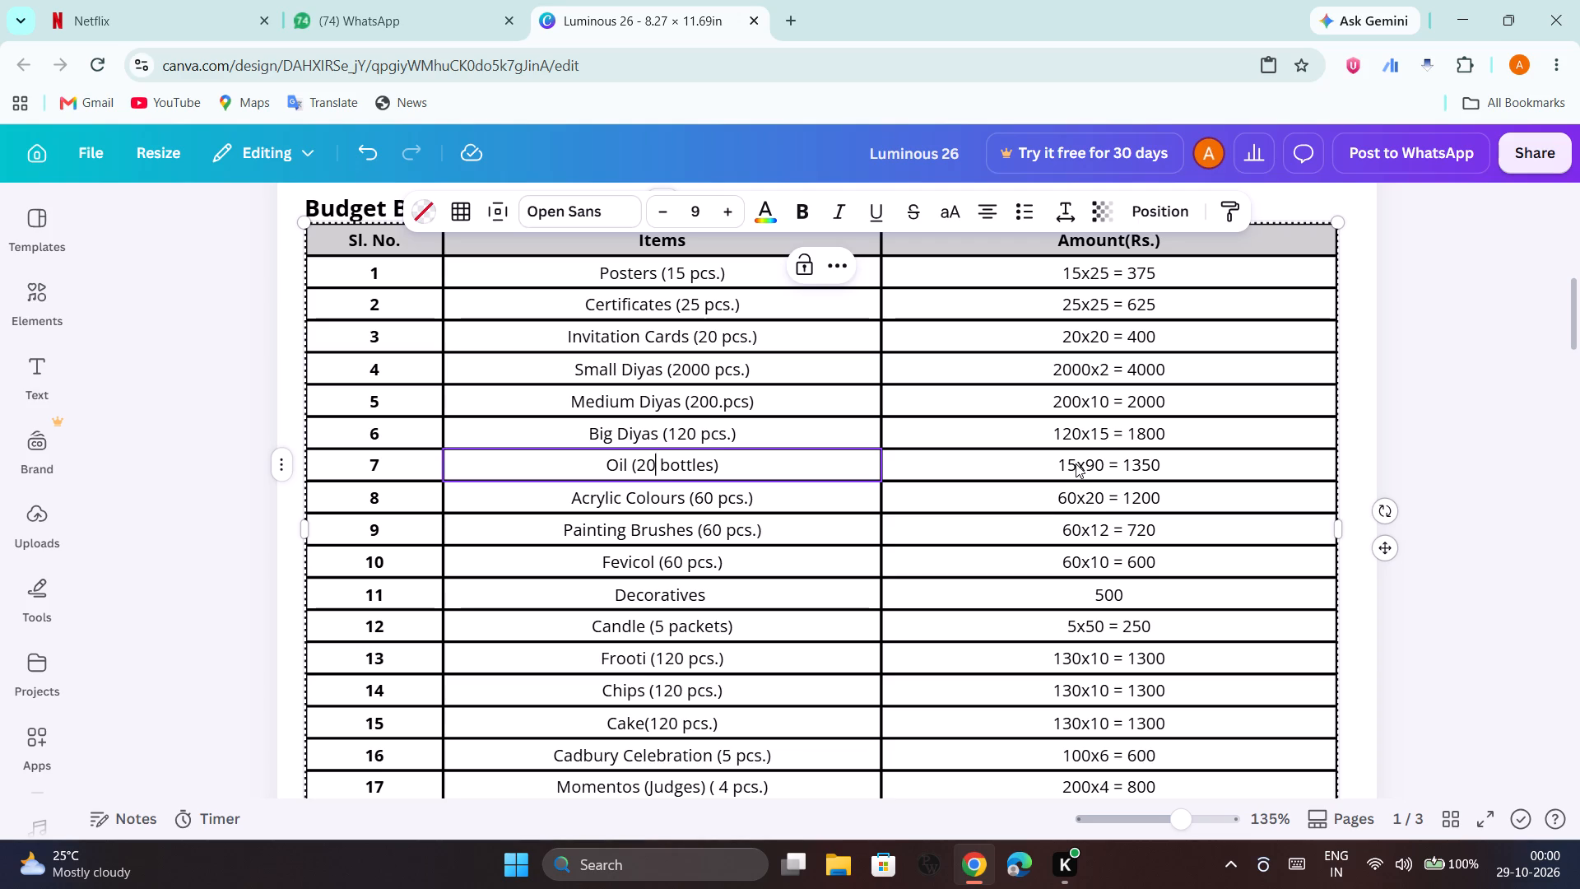
left_click(1142, 463)
left_click(1142, 463)
left_click(1142, 463)
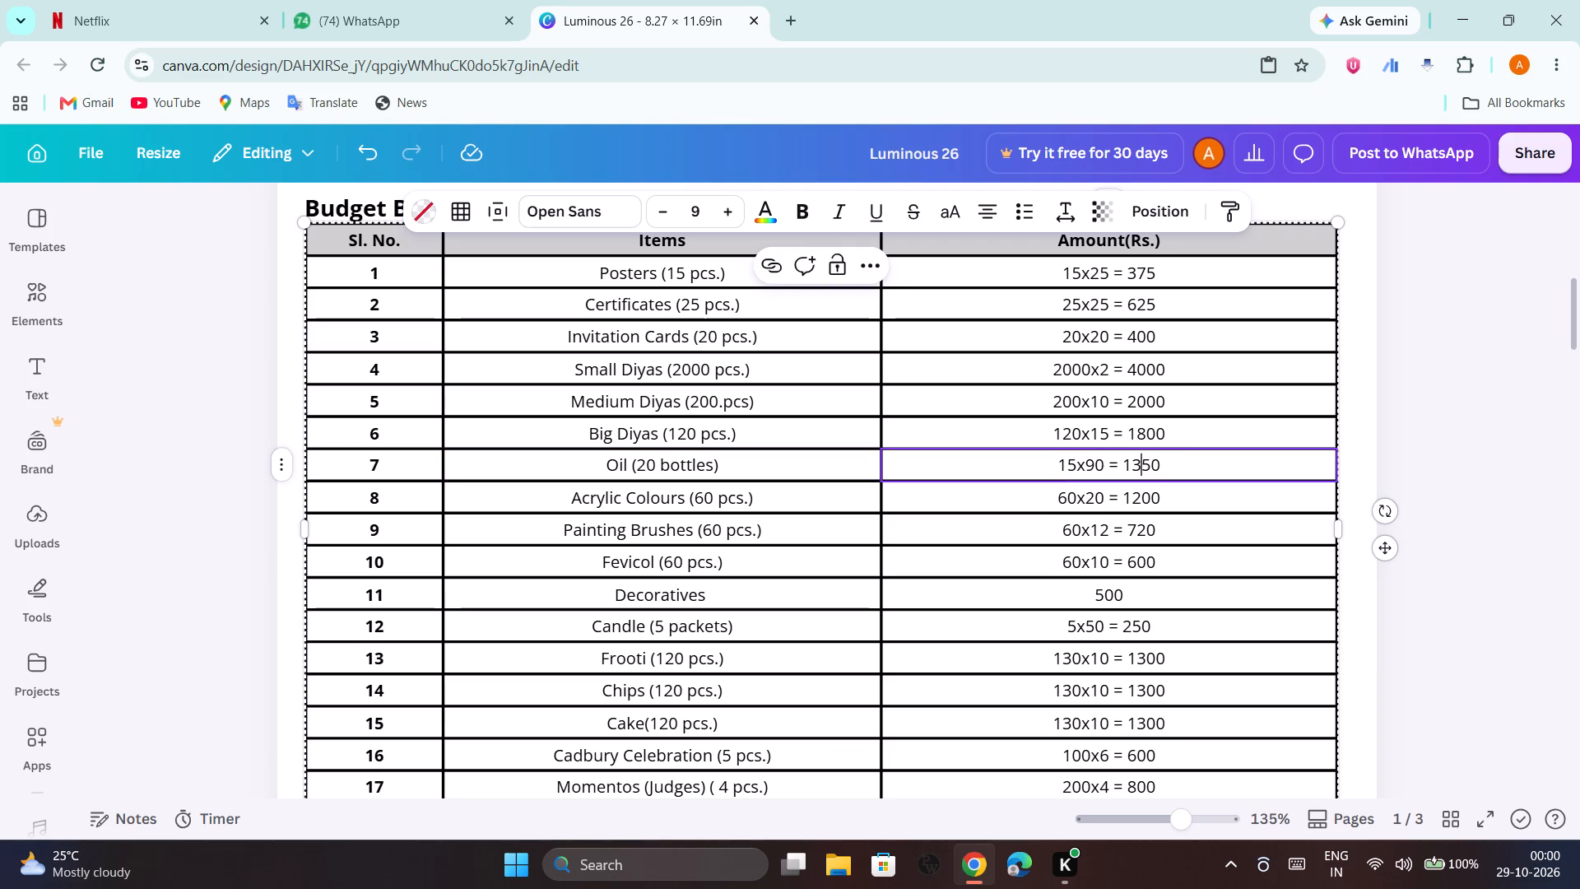
key("Right")
key("BackSpace")
key("BackSpace")
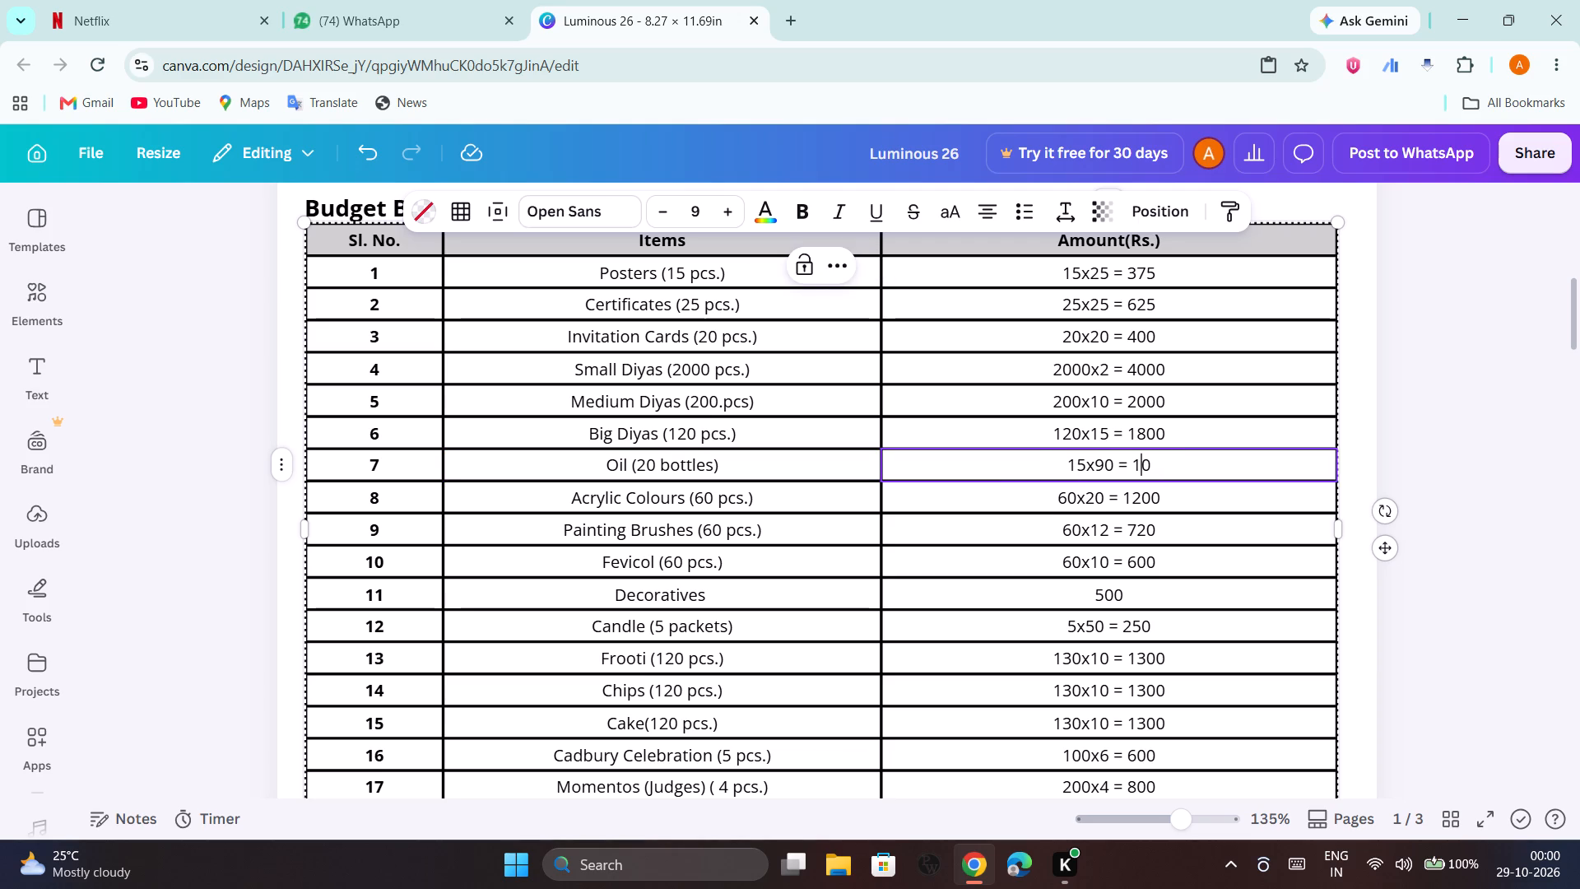
key("8")
key("0")
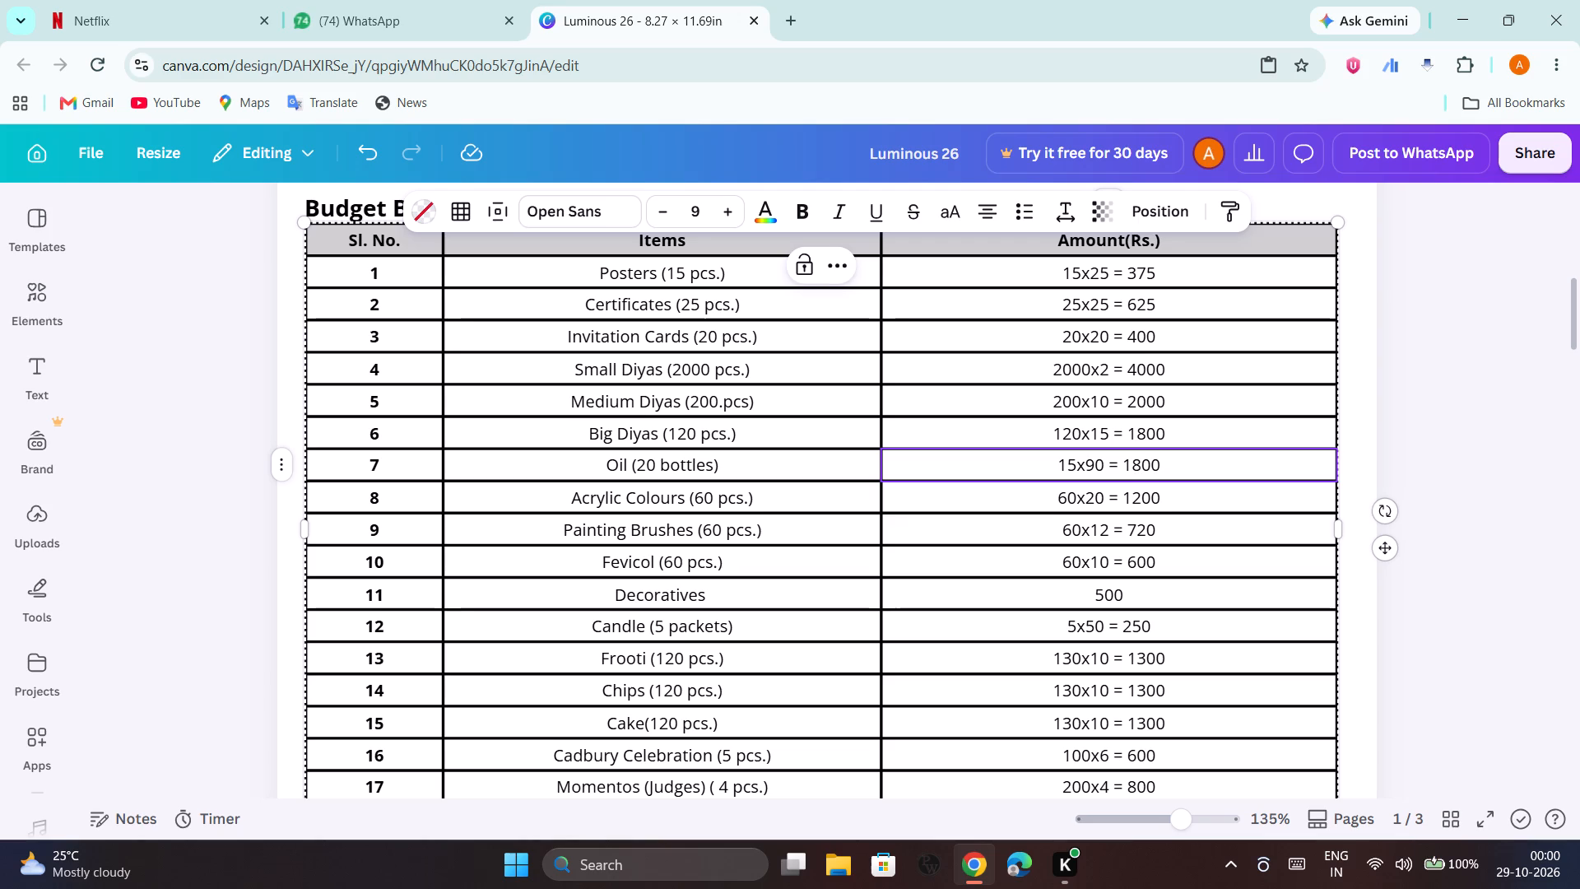
left_click(1102, 463)
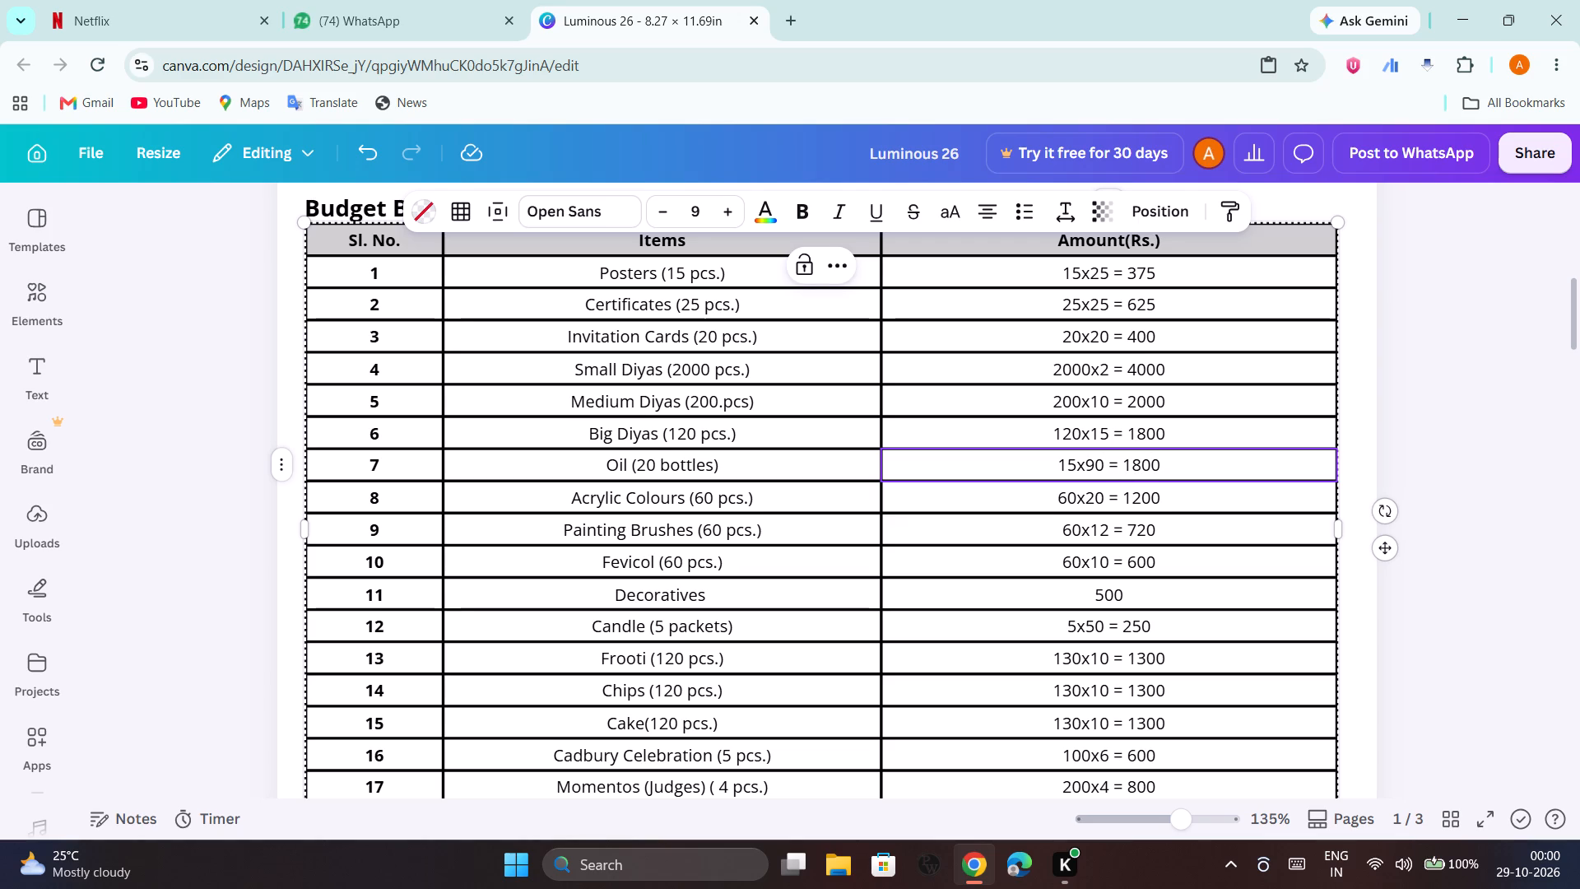
left_click(1078, 465)
key("BackSpace")
key("BackSpace")
type("20")
Update the Frooti amount in row 13 of the budget table to 120x10 = 1200.
scroll(1112, 572, "down", 1)
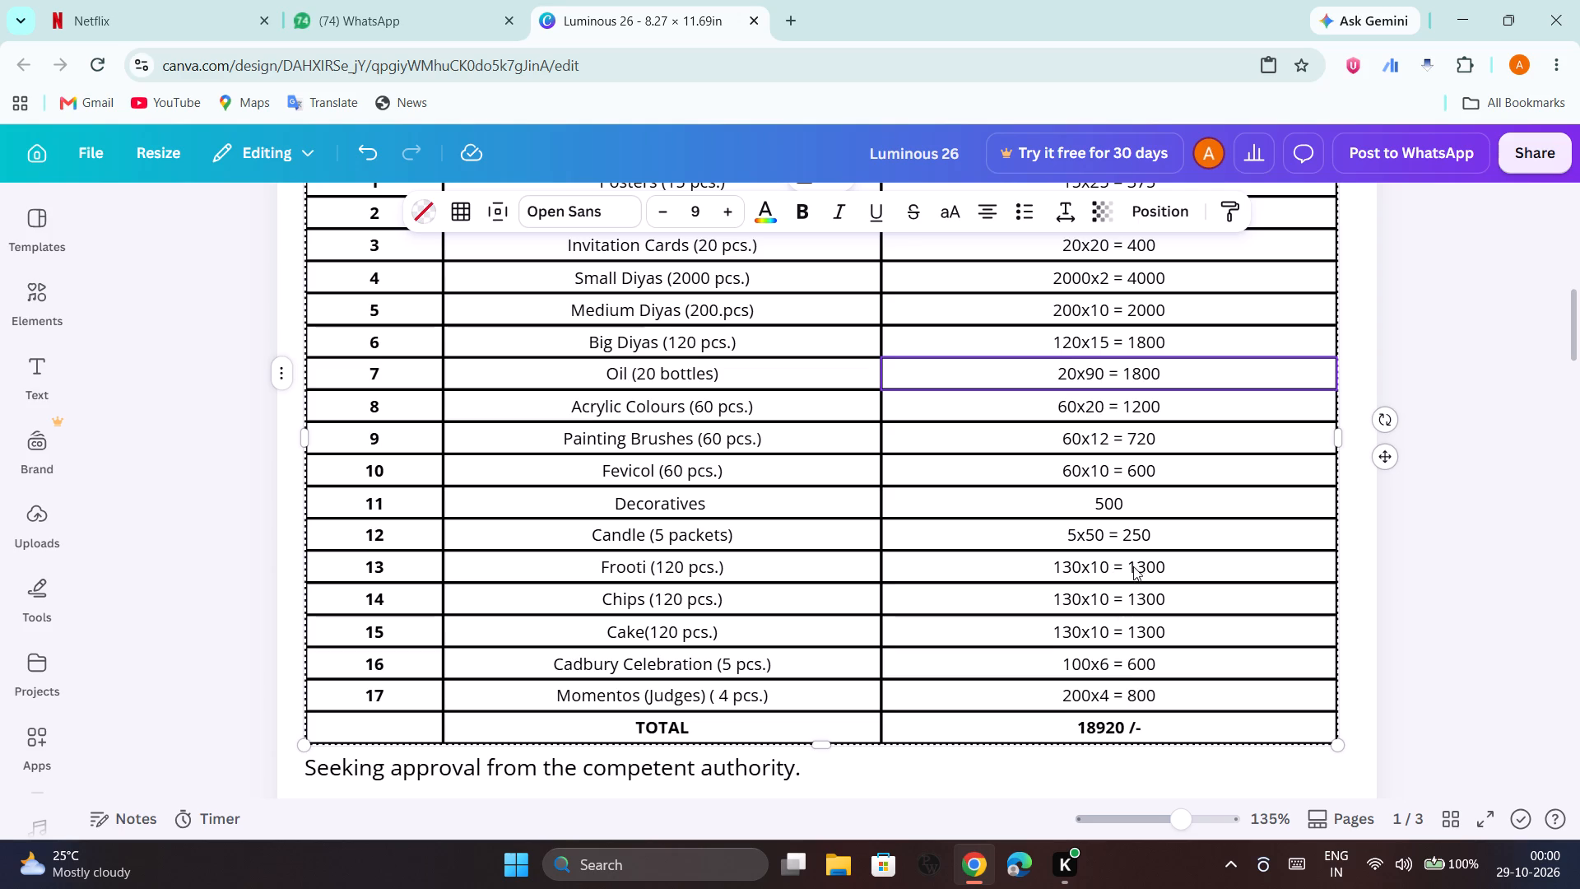
left_click(1139, 572)
left_click(1144, 566)
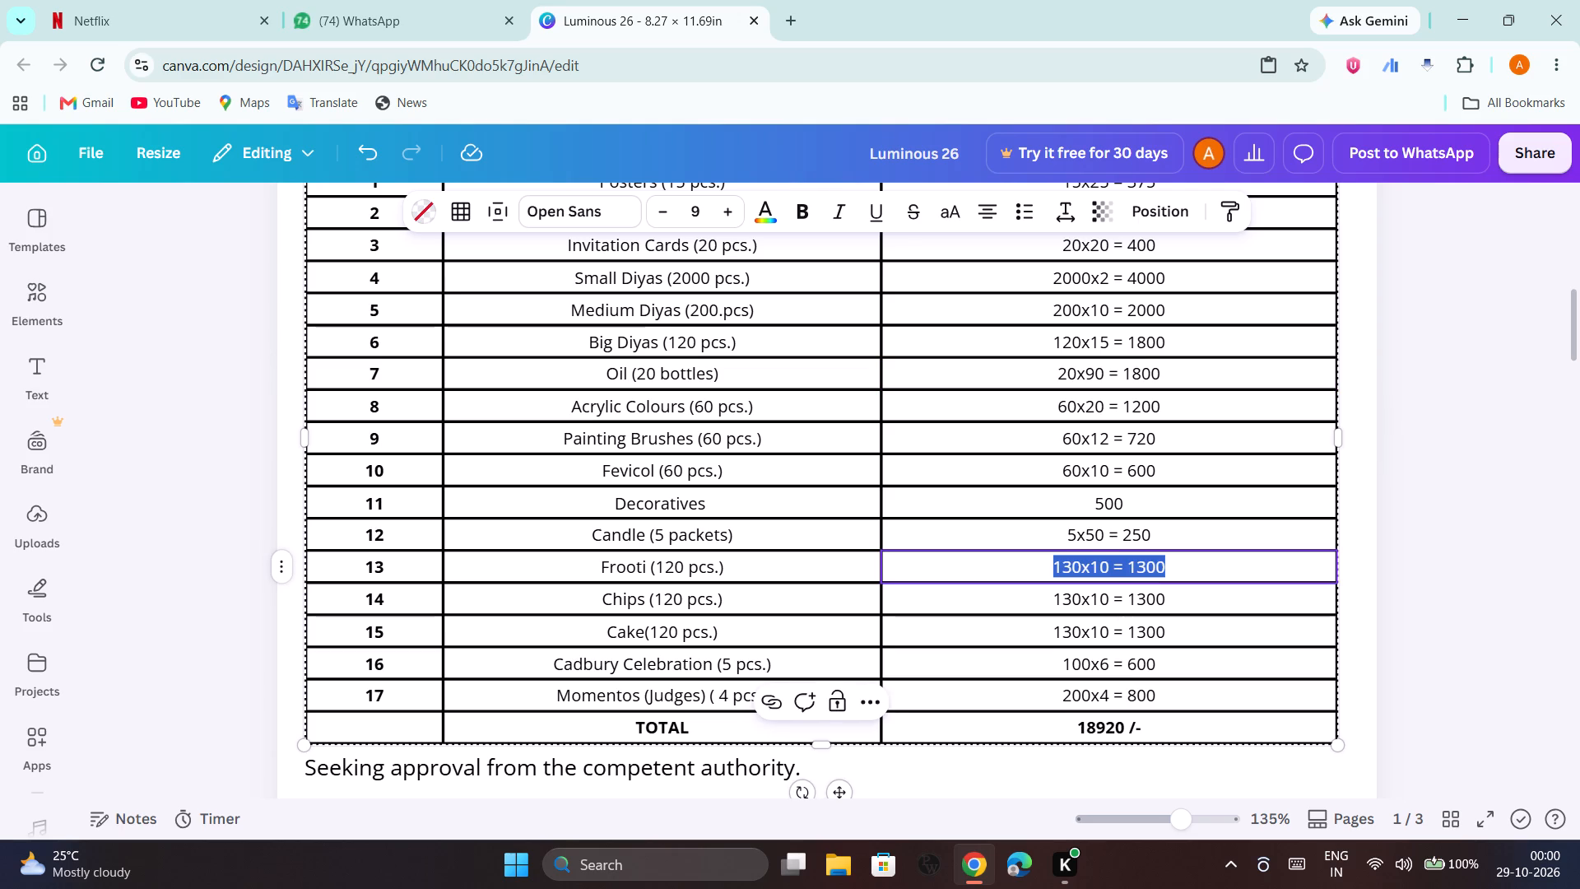
left_click(1144, 566)
key("BackSpace")
key("2")
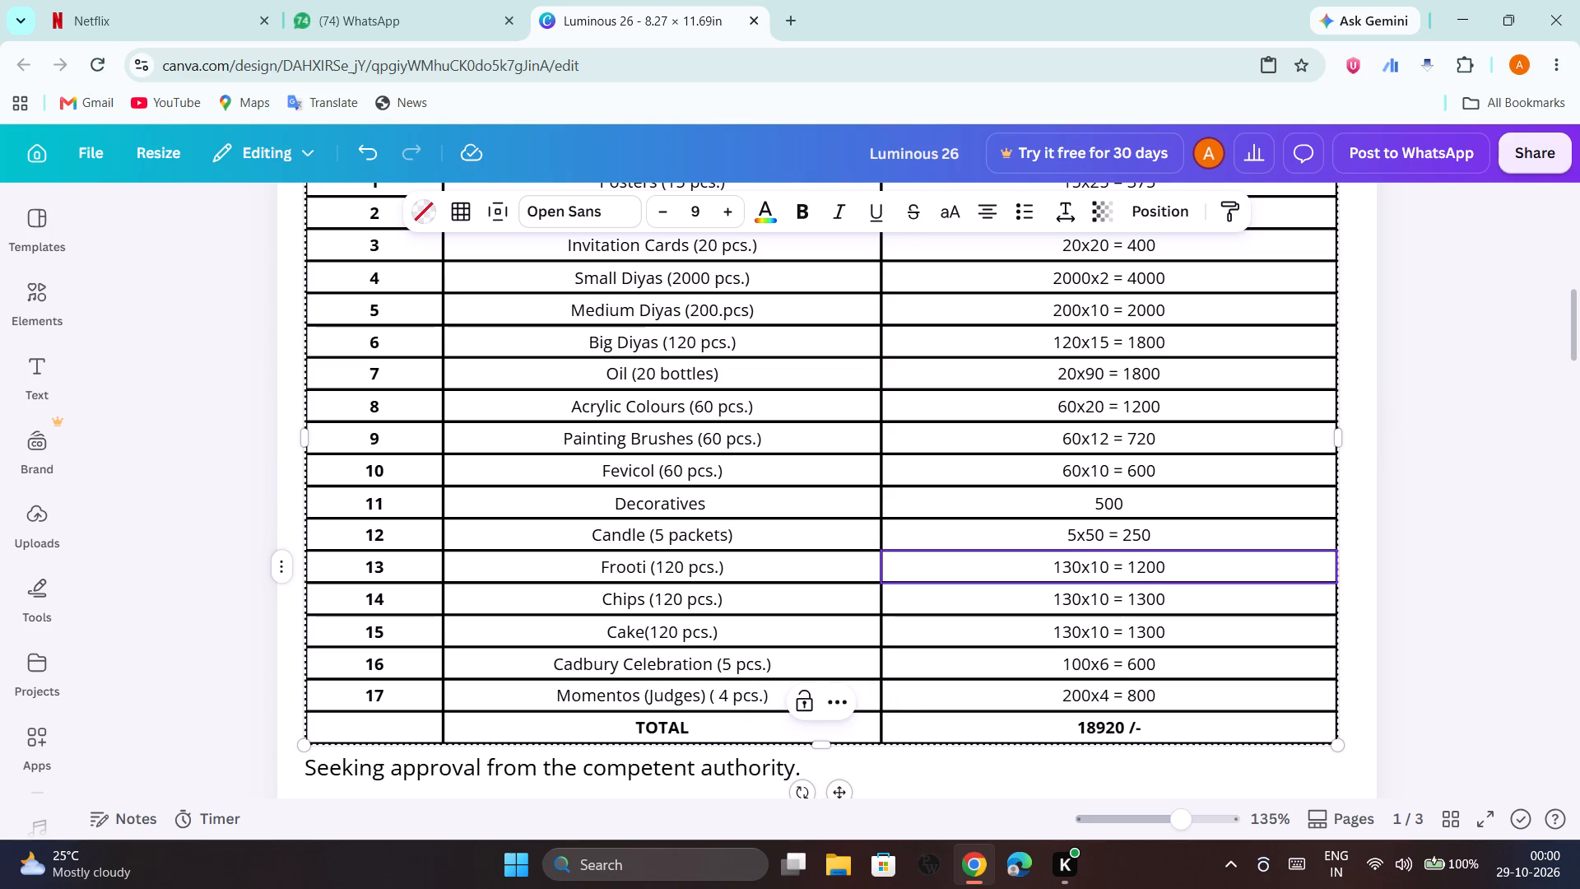
key("Down")
key("Down")
key("Right")
key("Right")
key("Right")
key("Up")
key("Up")
key("Left")
key("Left")
key("Left")
key("Left")
key("Left")
key("Left")
key("Left")
key("Left")
key("Left")
key("Left")
key("Left")
key("BackSpace")
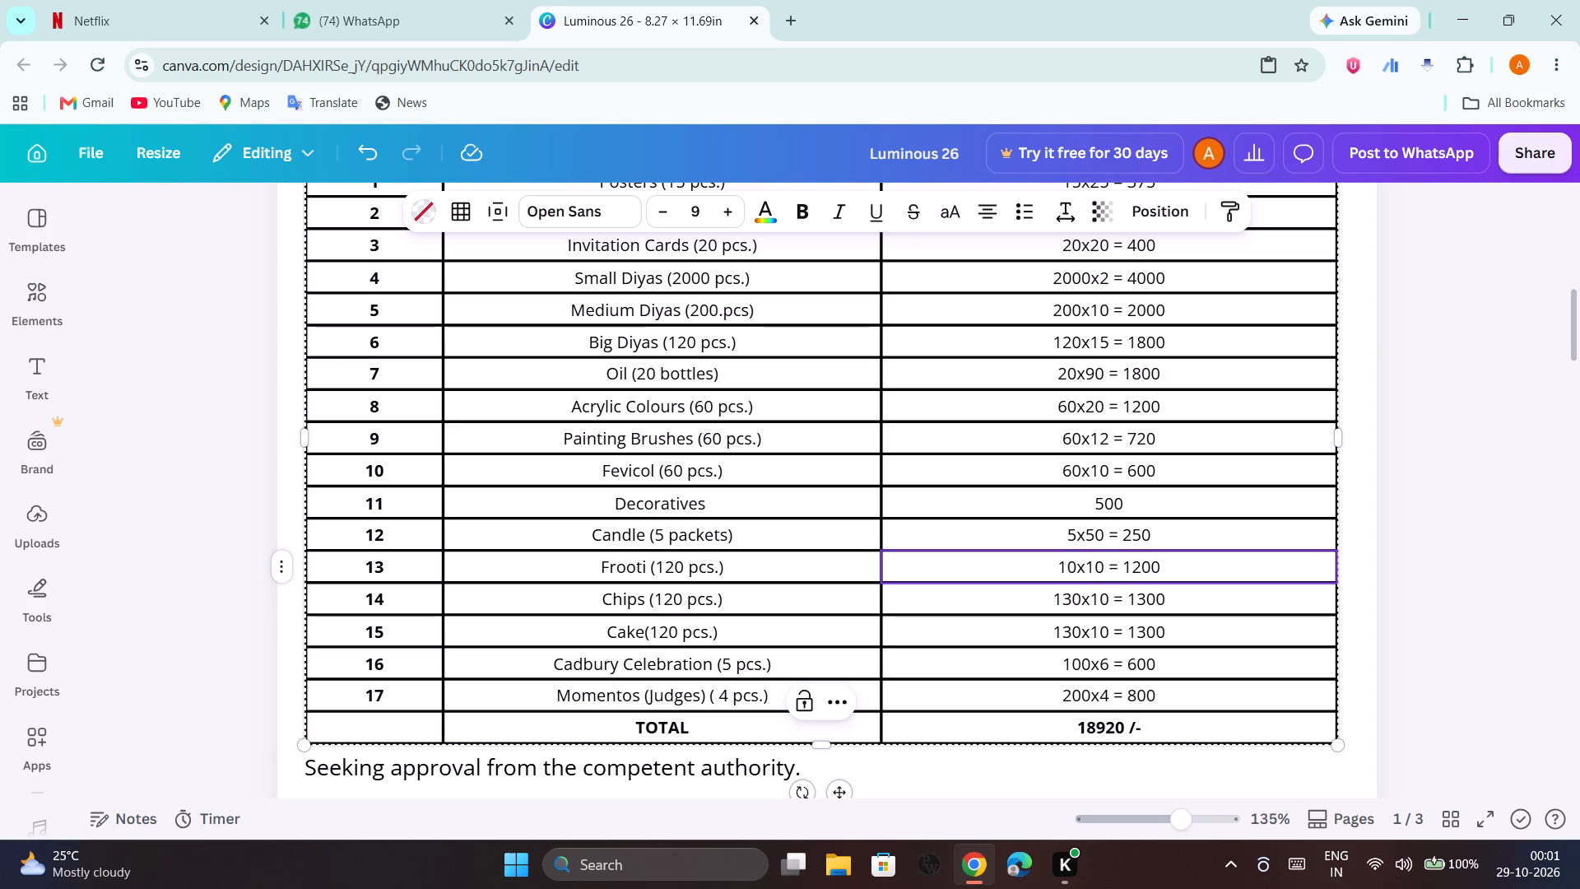
key("2")
Update the Chips amount in row 14 of the budget table to 120x10 = 1200.
key("Down")
key("Down")
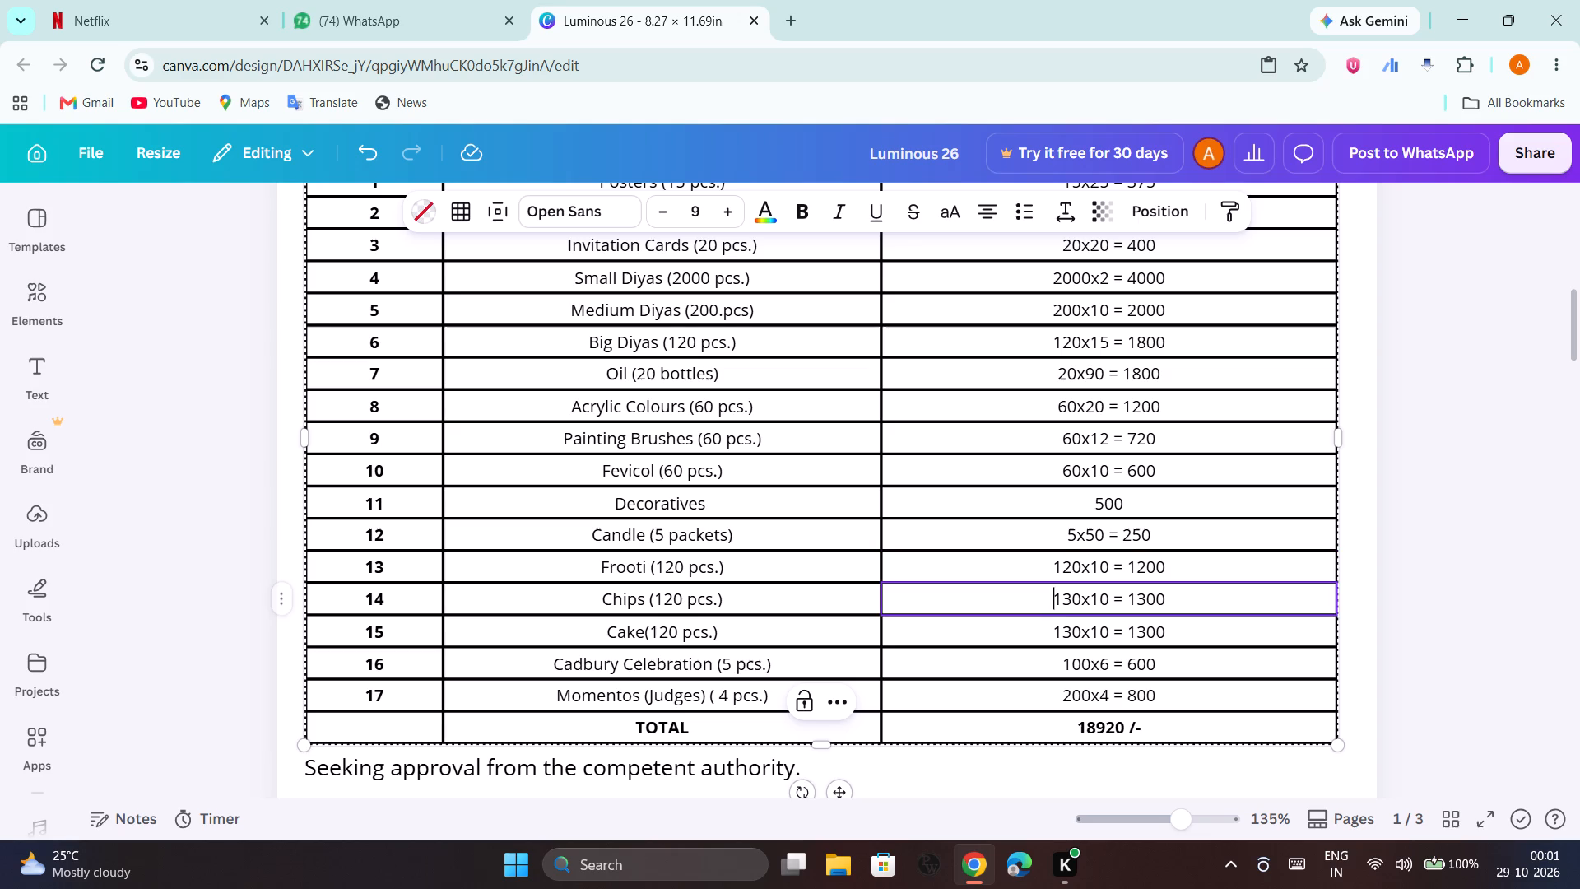
key("Right")
key("Right")
key("BackSpace")
key("2")
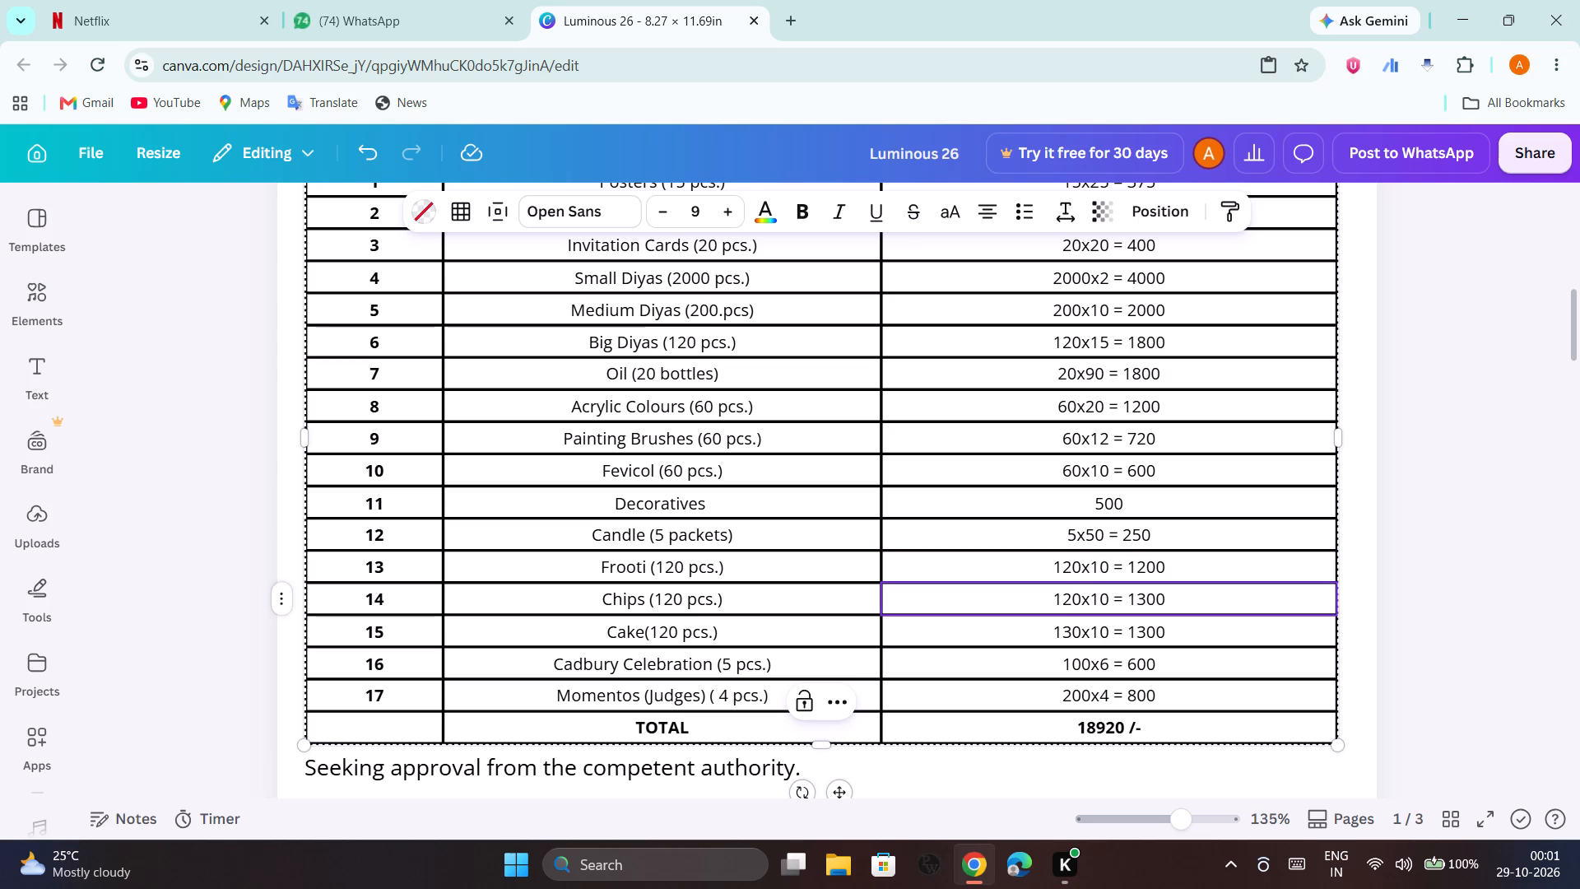
key("Down")
key("BackSpace")
key("BackSpace")
key("BackSpace")
type("200")
Update the Cake amount in row 15 of the budget table to 120x10 = 1200.
key("Down")
key("Right")
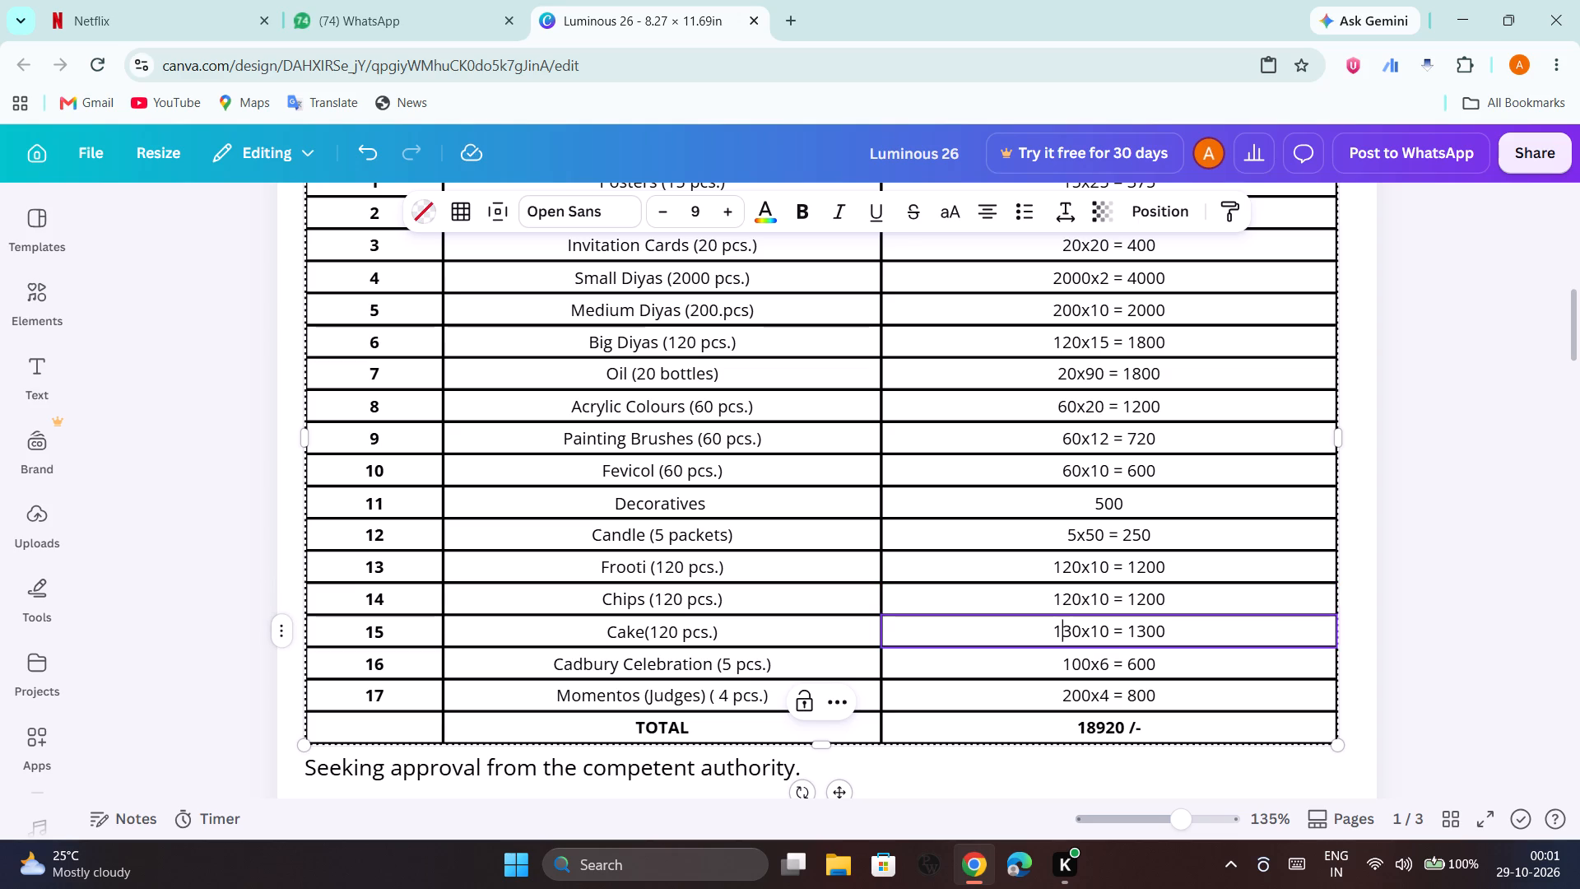
key("Right")
key("BackSpace")
key("2")
key("Right")
key("Right")
key("Right")
key("Right")
key("Right")
key("Right")
key("Right")
key("Right")
key("Right")
key("BackSpace")
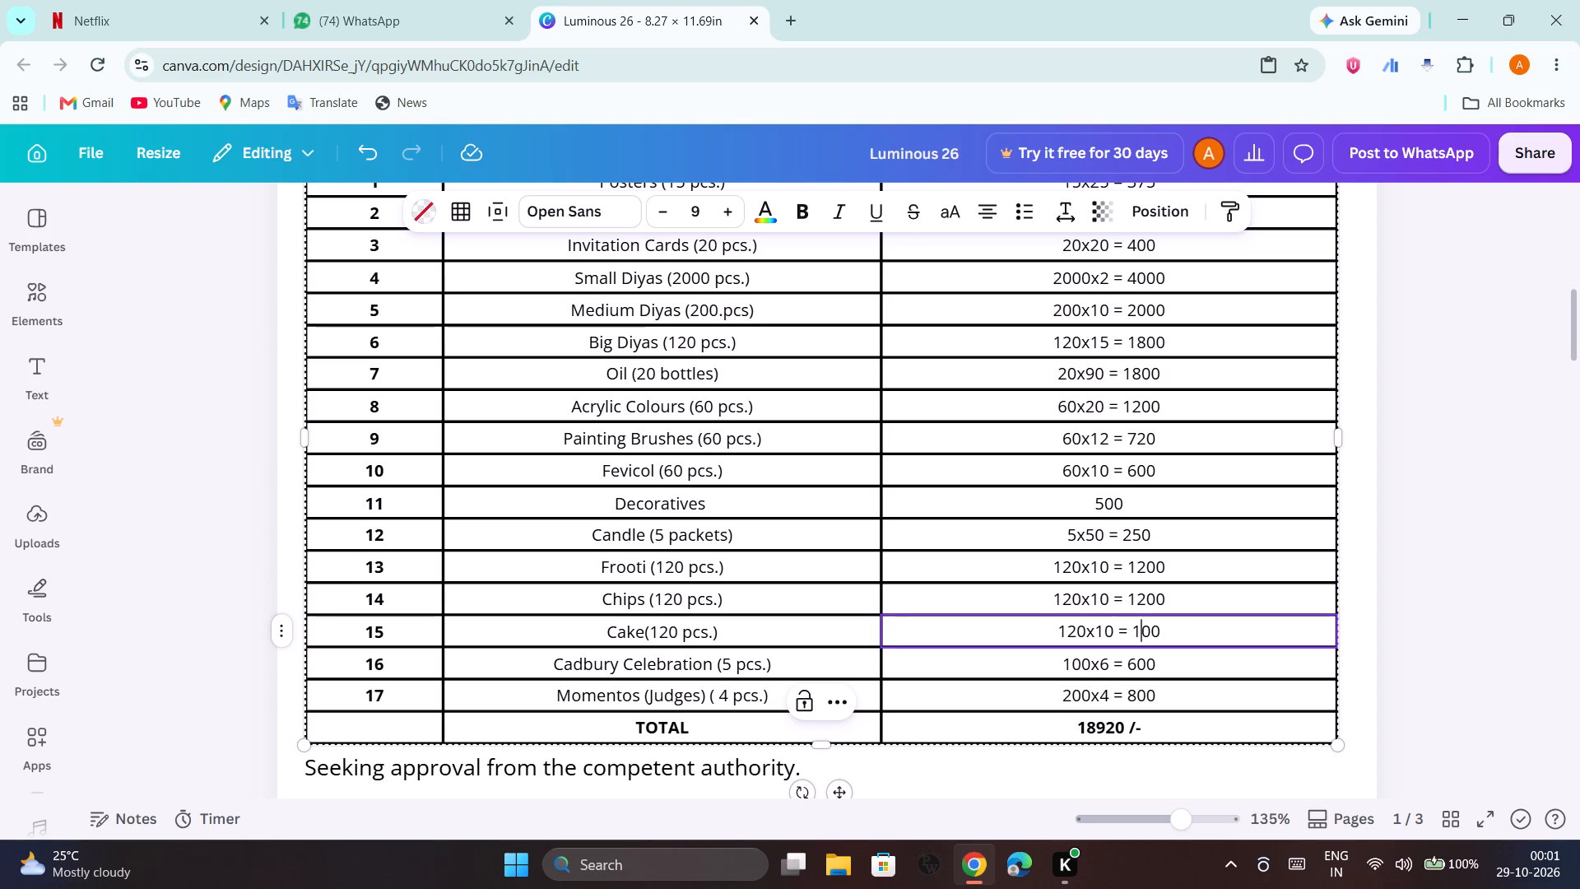
key("2")
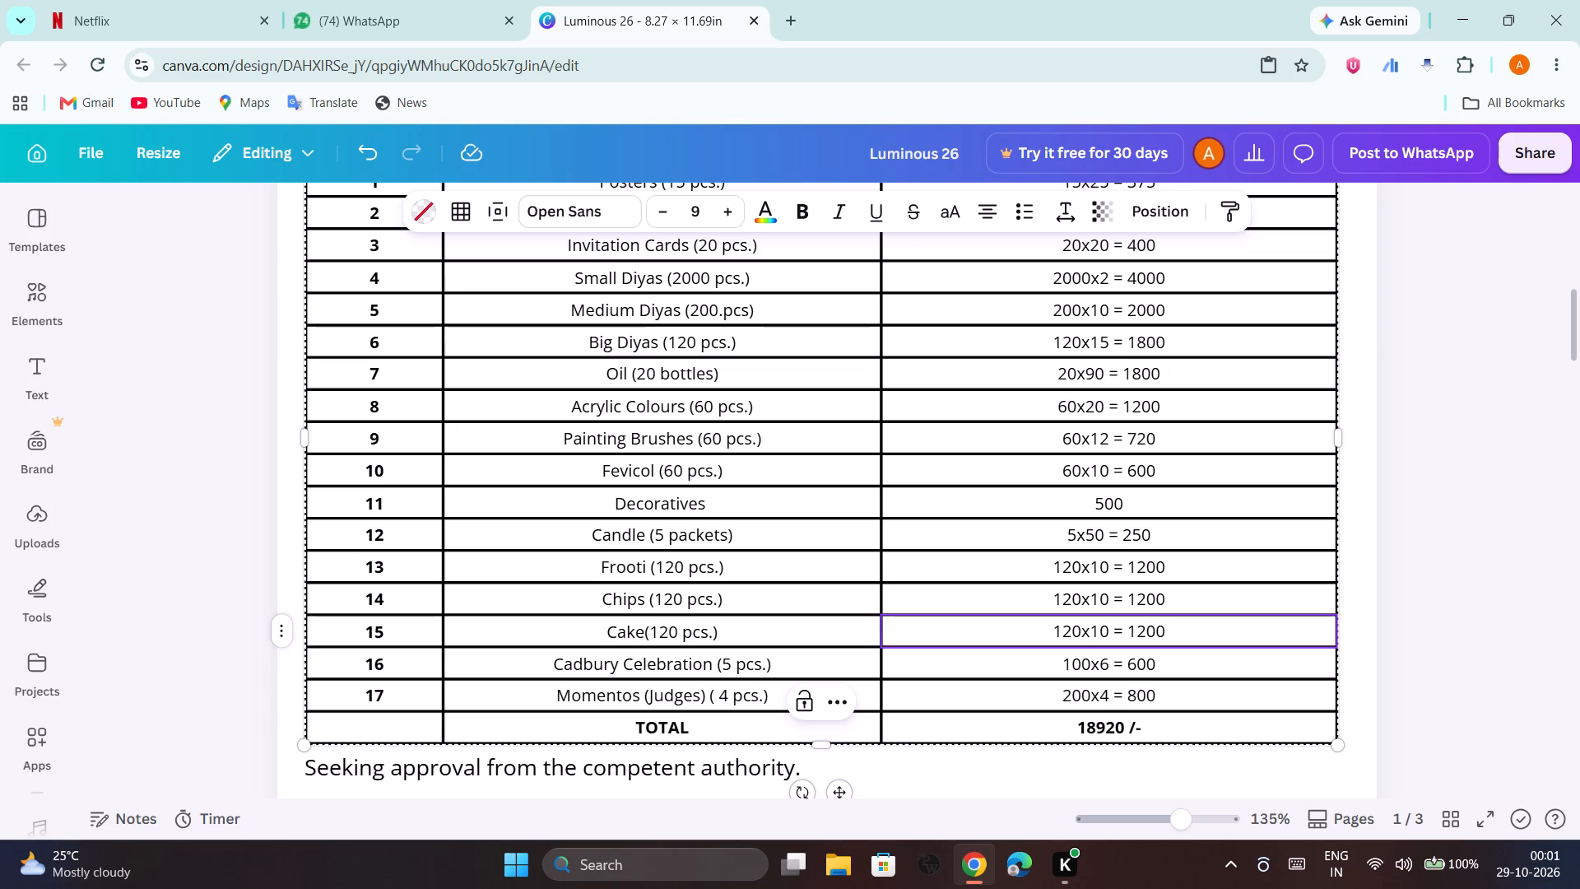
Update the Cadbury Celebration amount in row 16 of the budget table to 100x5 = 500.
key("Down")
key("Down")
key("Right")
key("Right")
key("Right")
key("Right")
key("Right")
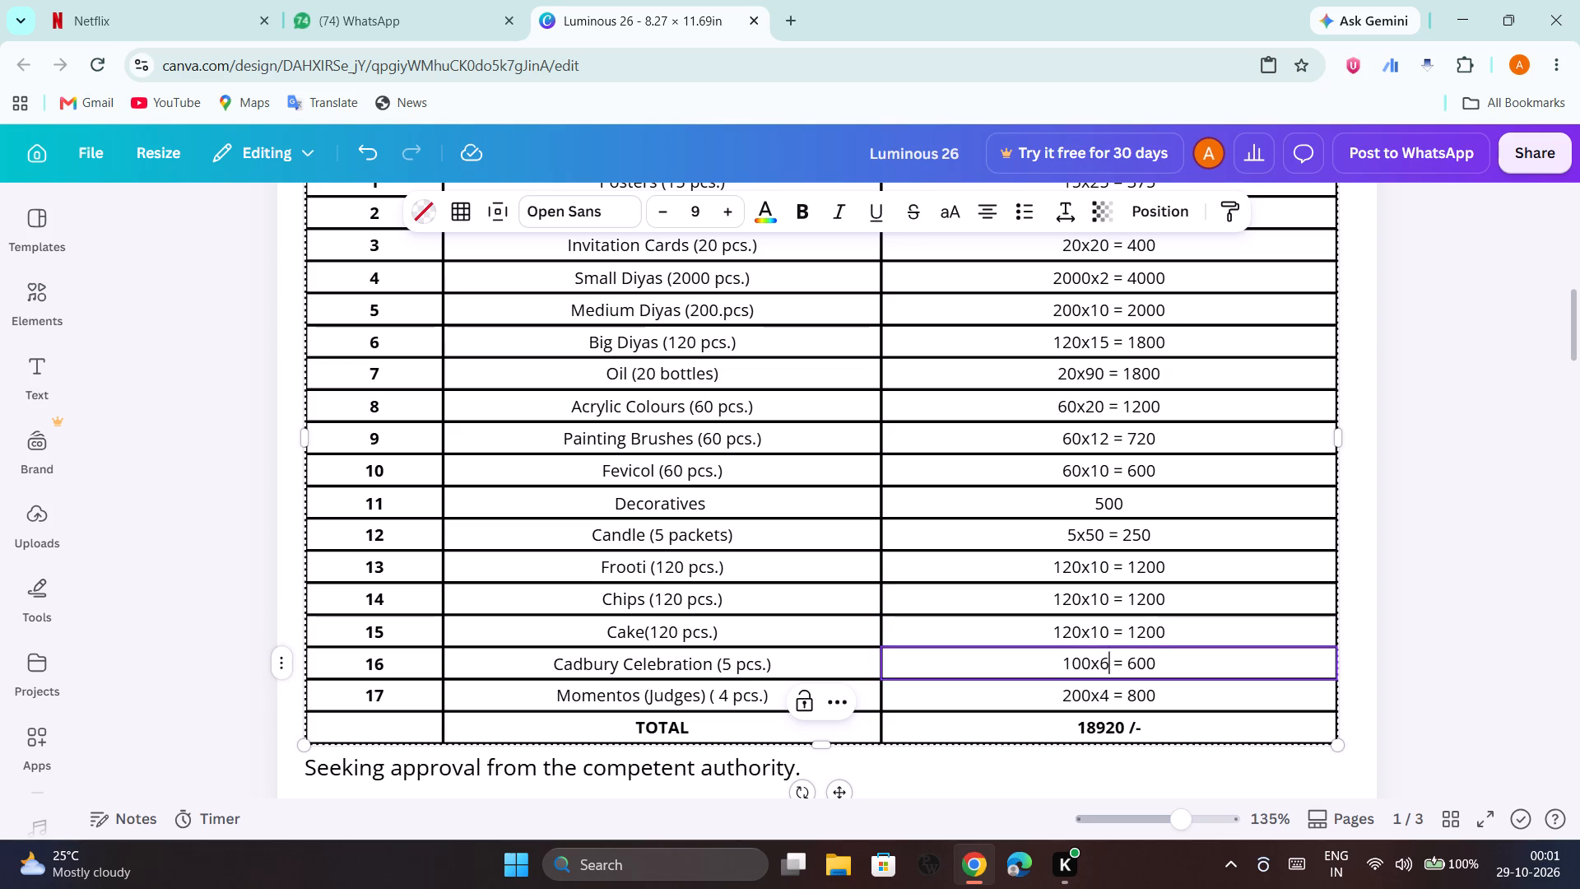
key("BackSpace")
key("5")
key("Right")
key("Right")
key("Right")
key("Right")
key("BackSpace")
key("5")
Set the TOTAL amount in the page 1 Budget Breakup table to 19170 /-.
scroll(732, 417, "up", 2)
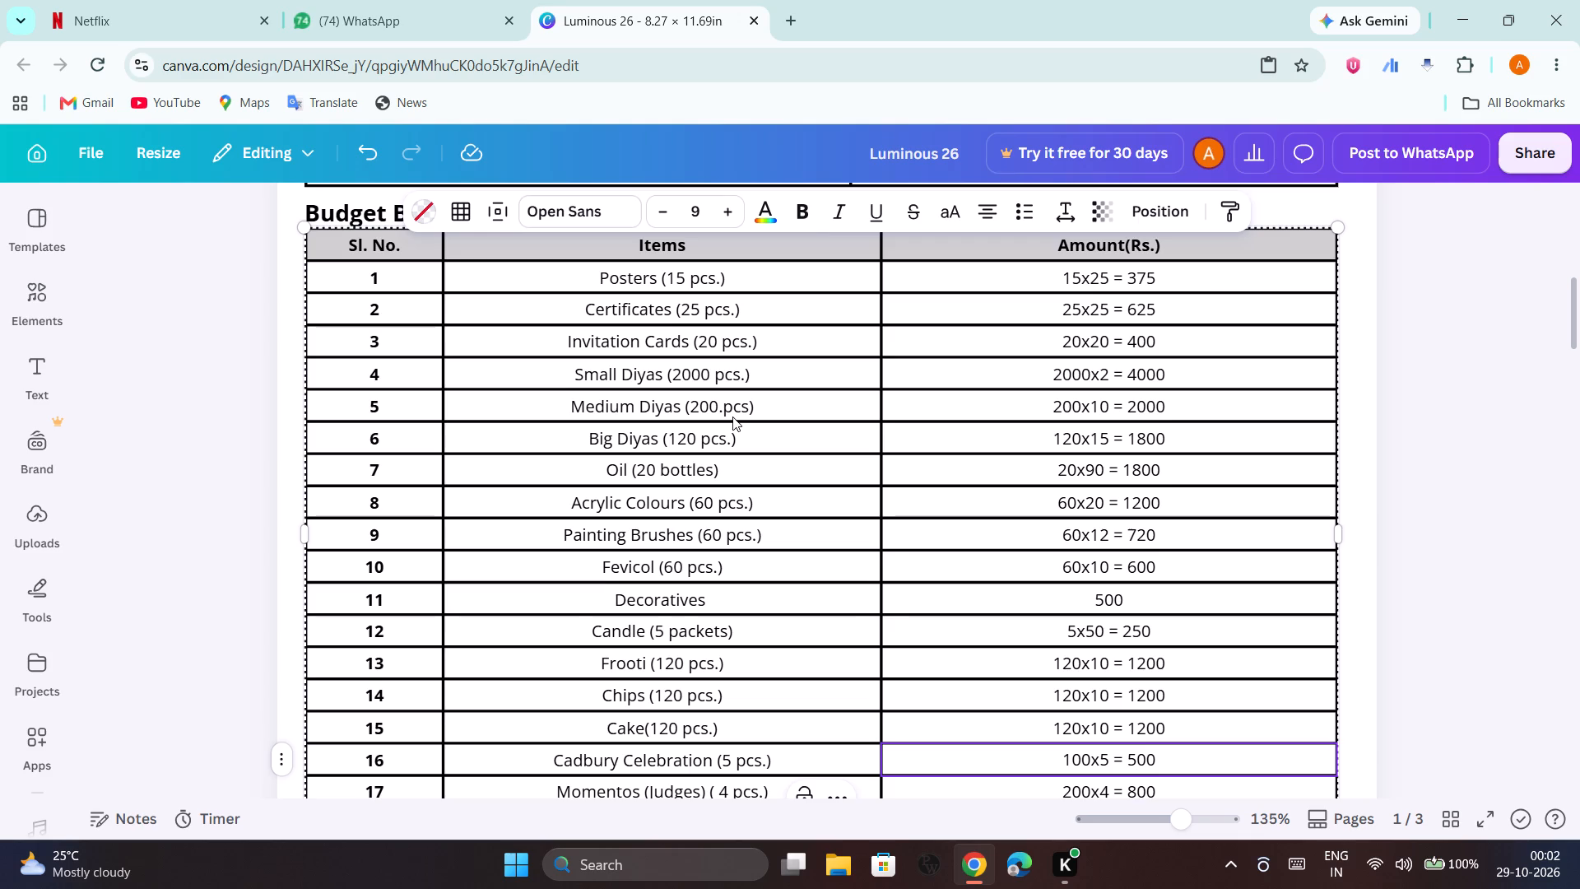
scroll(732, 417, "down", 1)
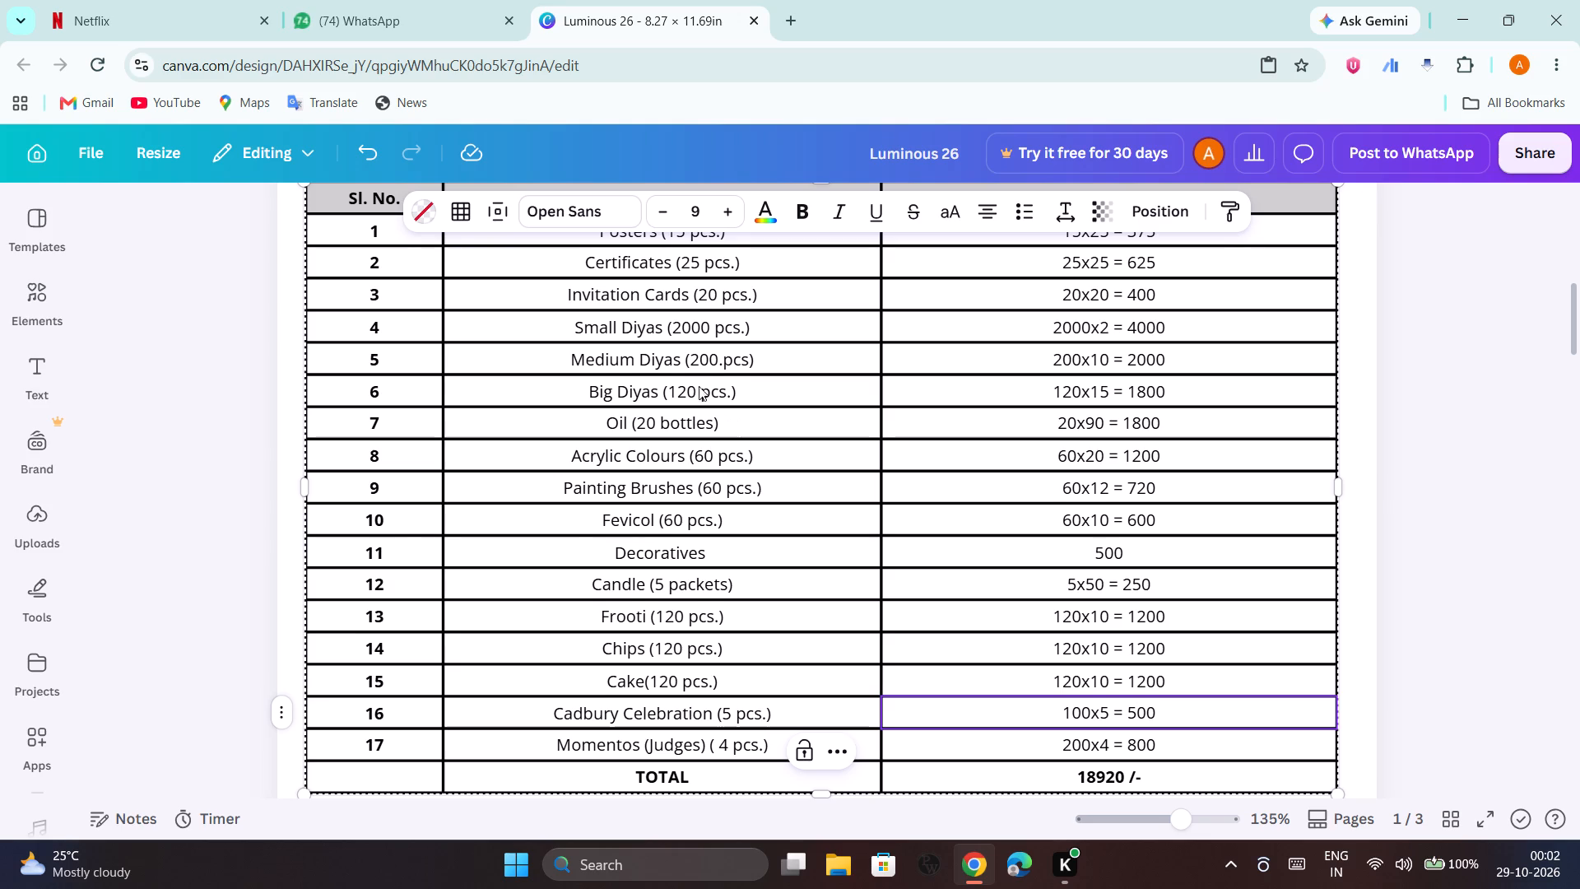
scroll(587, 313, "down", 1)
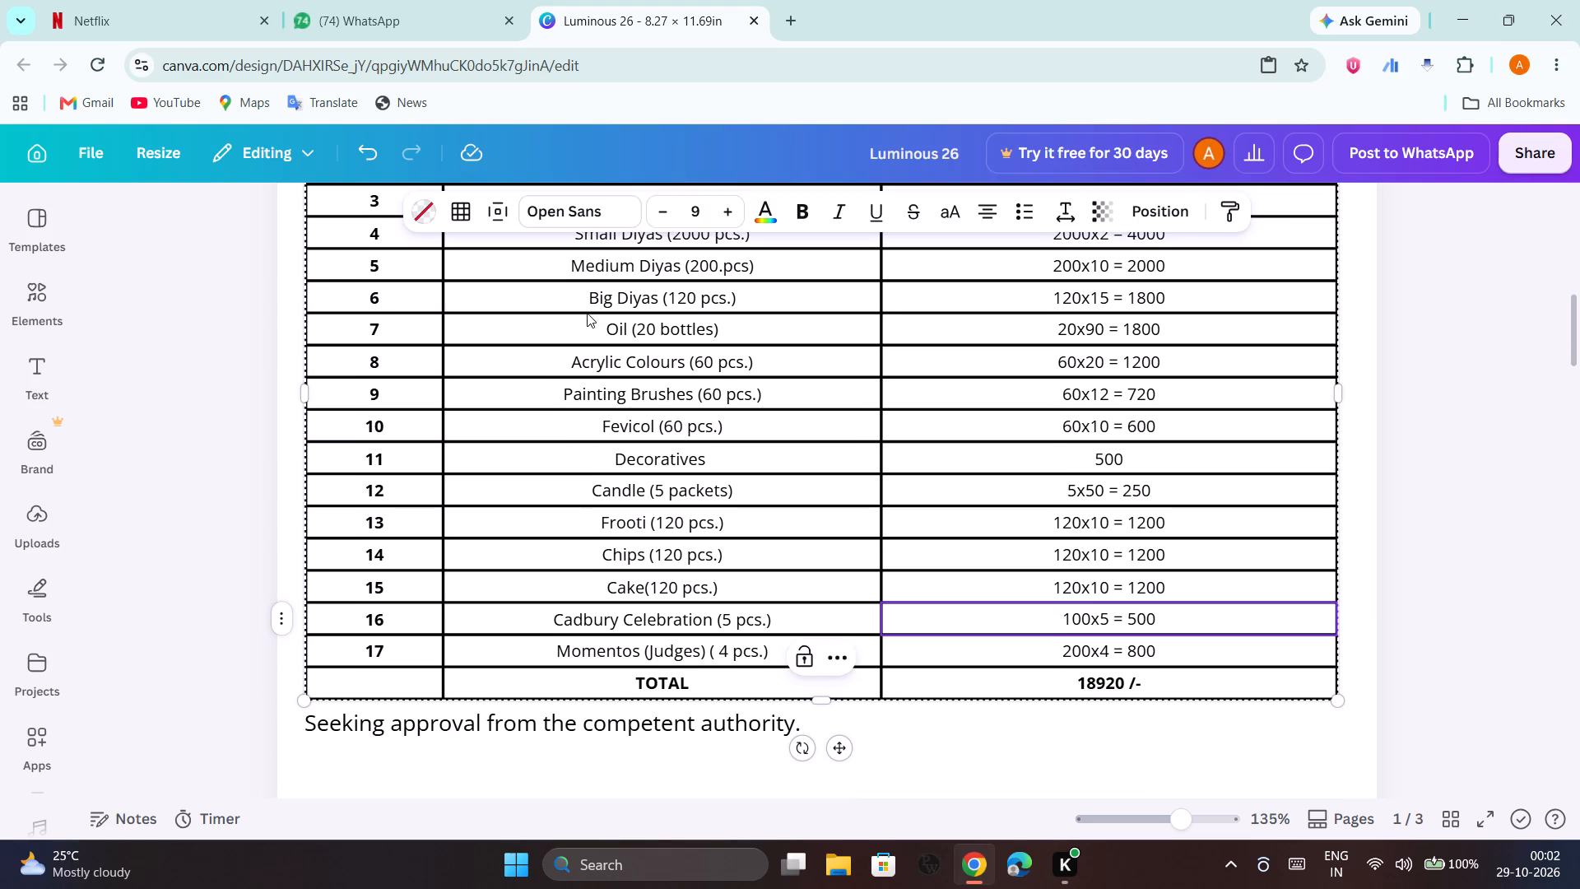
scroll(587, 313, "up", 1)
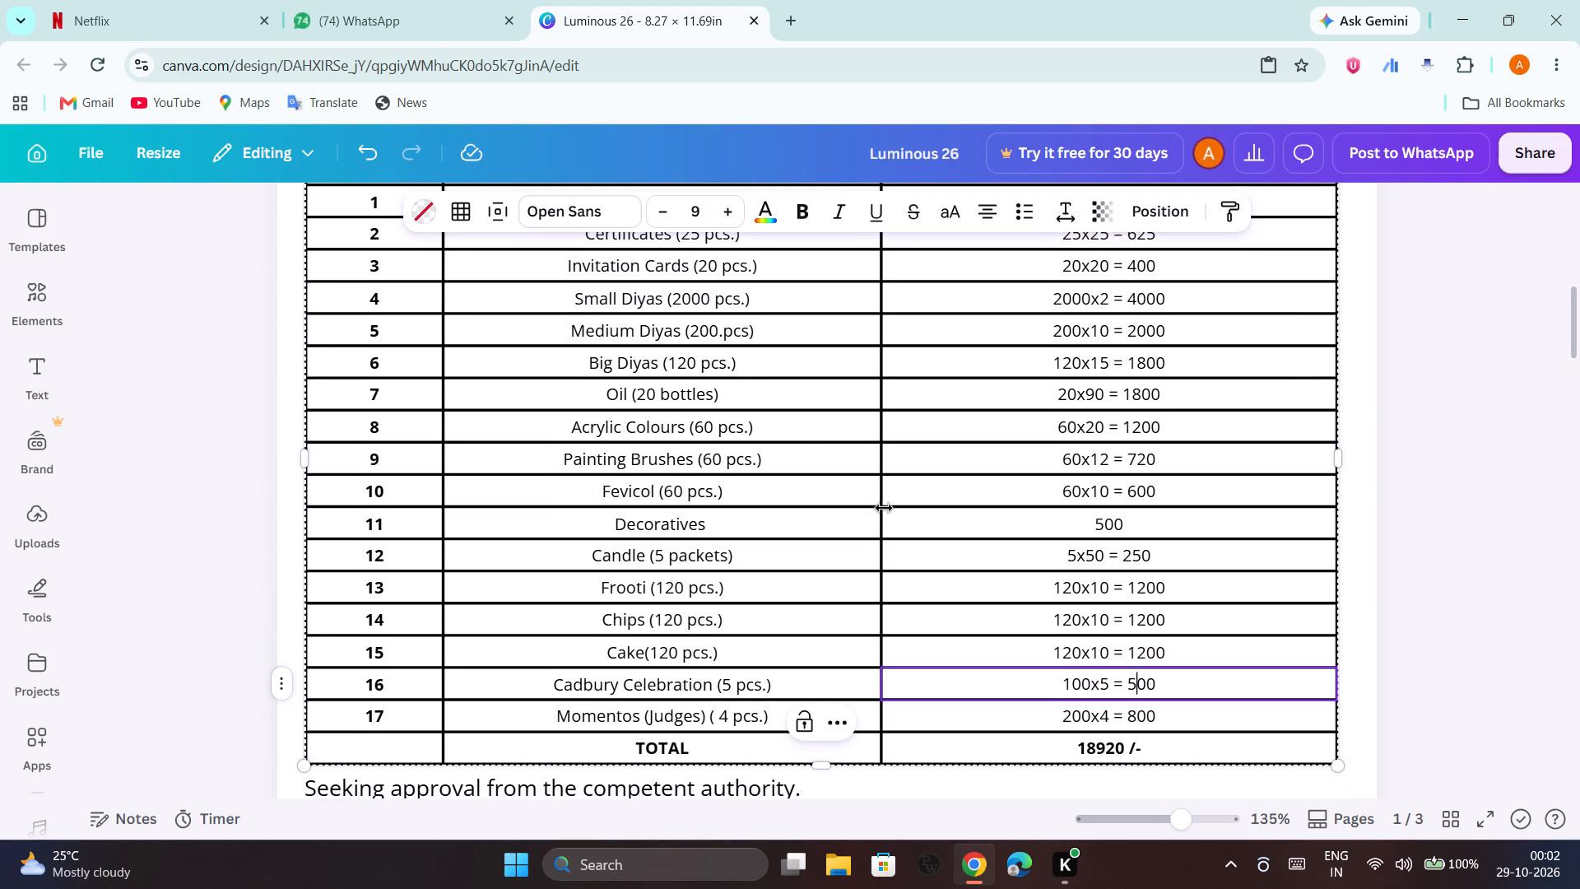
left_click(1099, 745)
left_click(1099, 745)
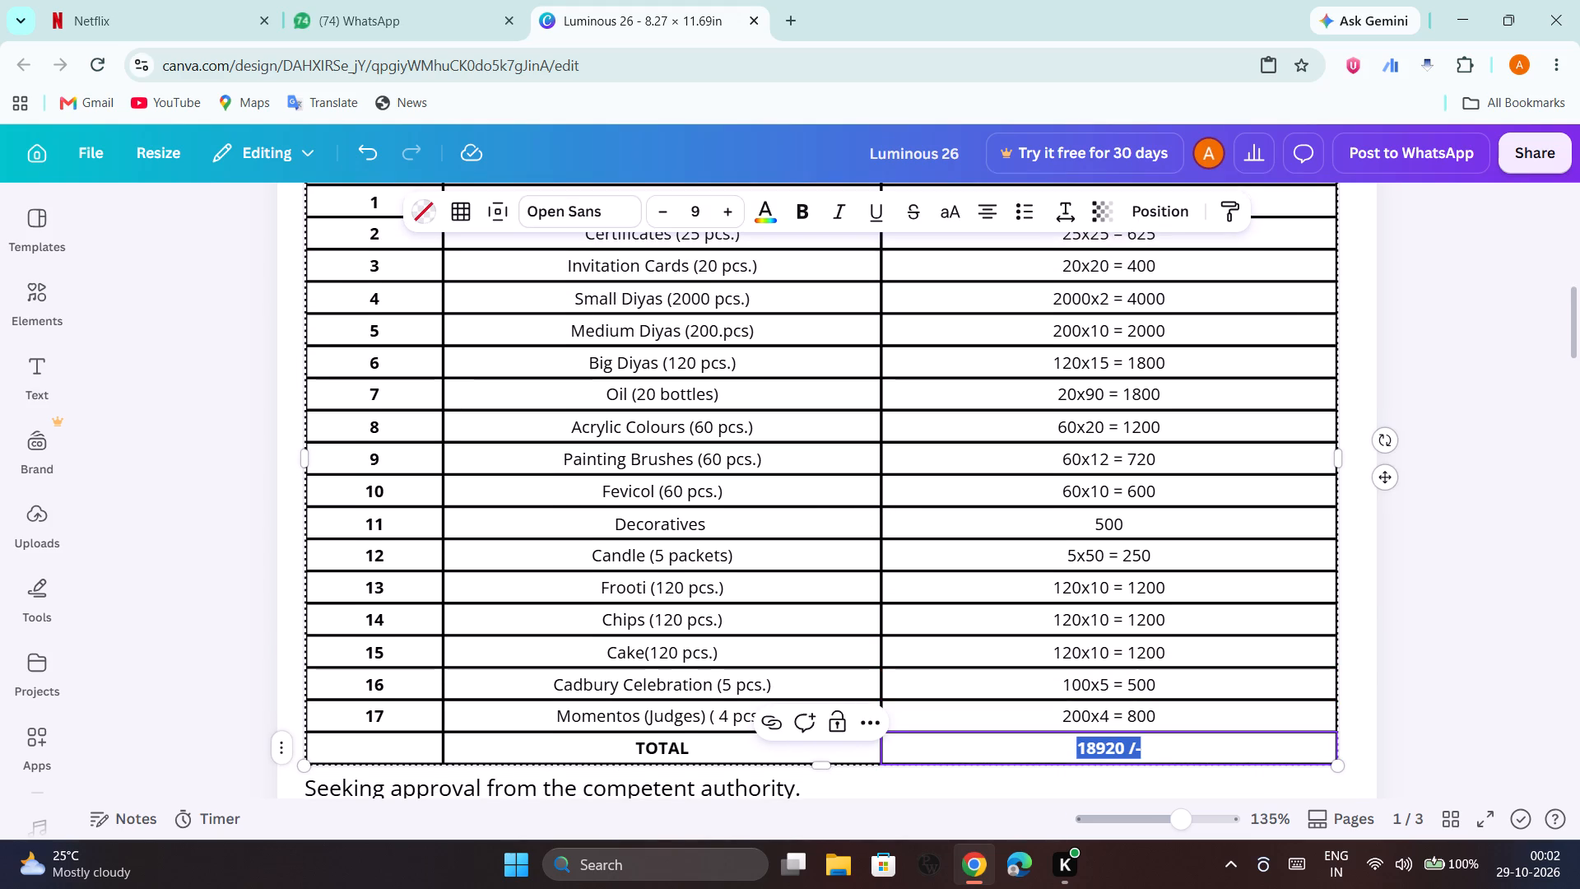
left_click(1099, 747)
key("BackSpace")
key("9")
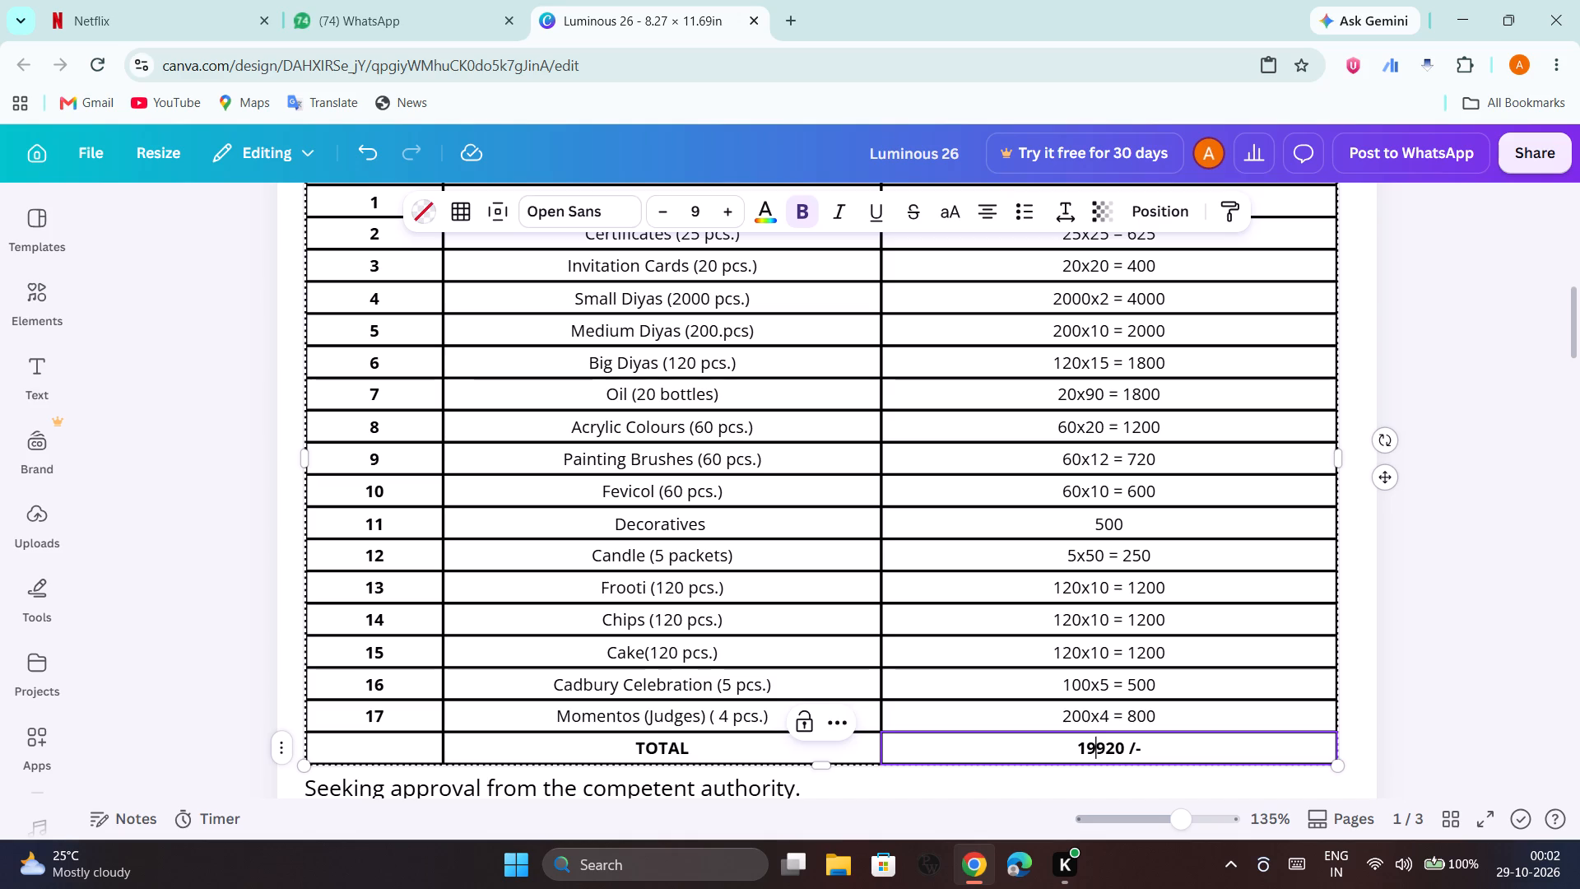
key("Right")
key("Right")
key("Right")
key("BackSpace")
key("BackSpace")
key("BackSpace")
type("170")
Copy the full Items and Amount(Rs.) columns of the page 1 Budget Breakup table.
scroll(998, 663, "down", 2)
scroll(998, 663, "up", 2)
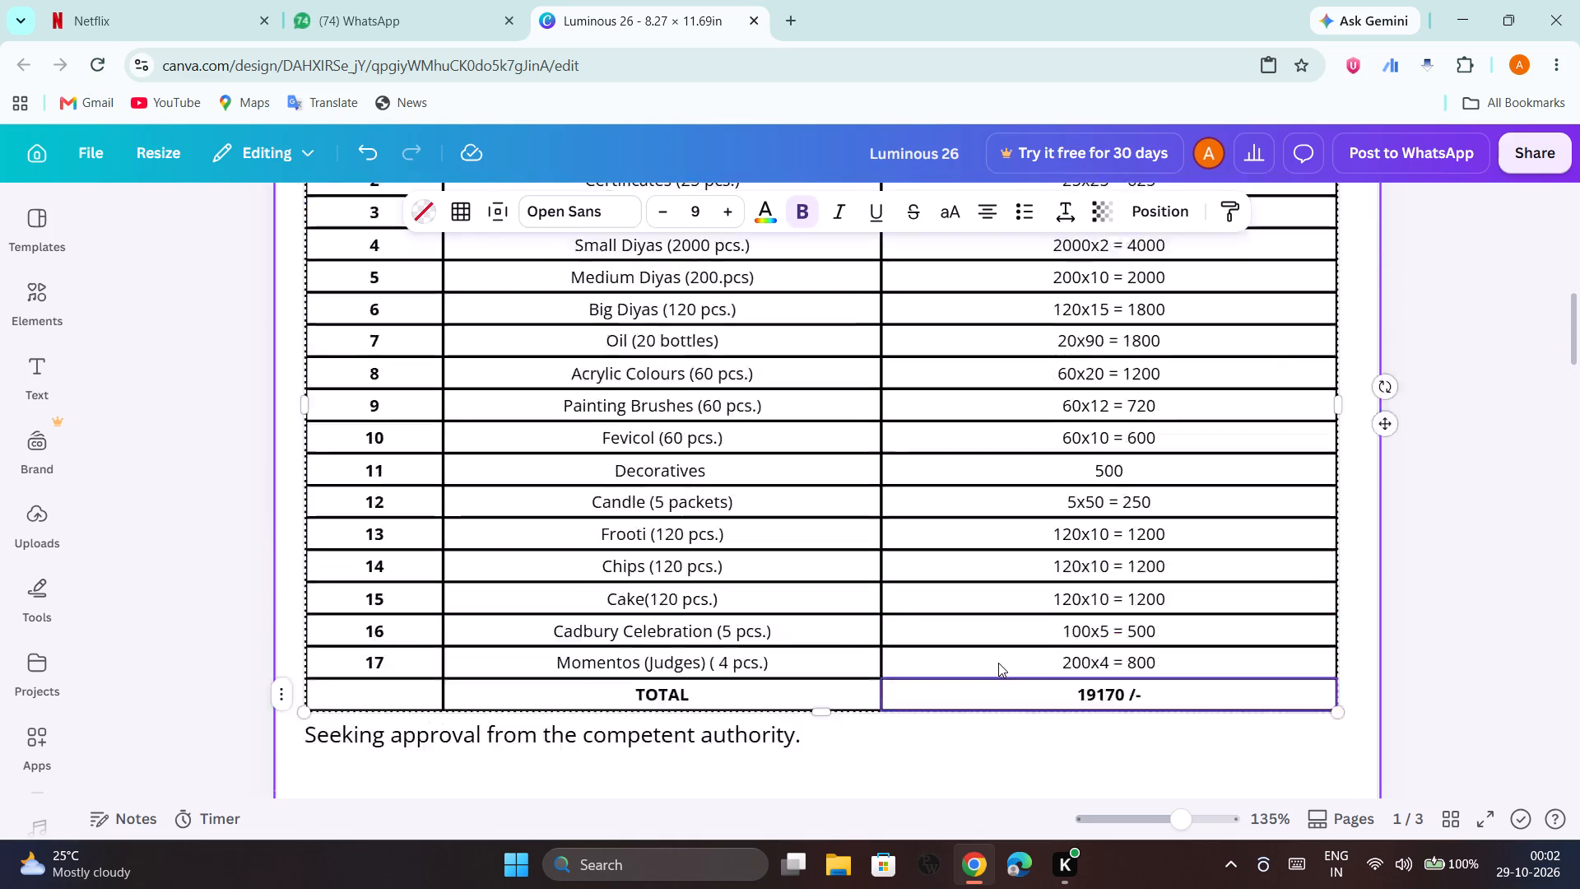
scroll(998, 663, "up", 2)
left_click(673, 288)
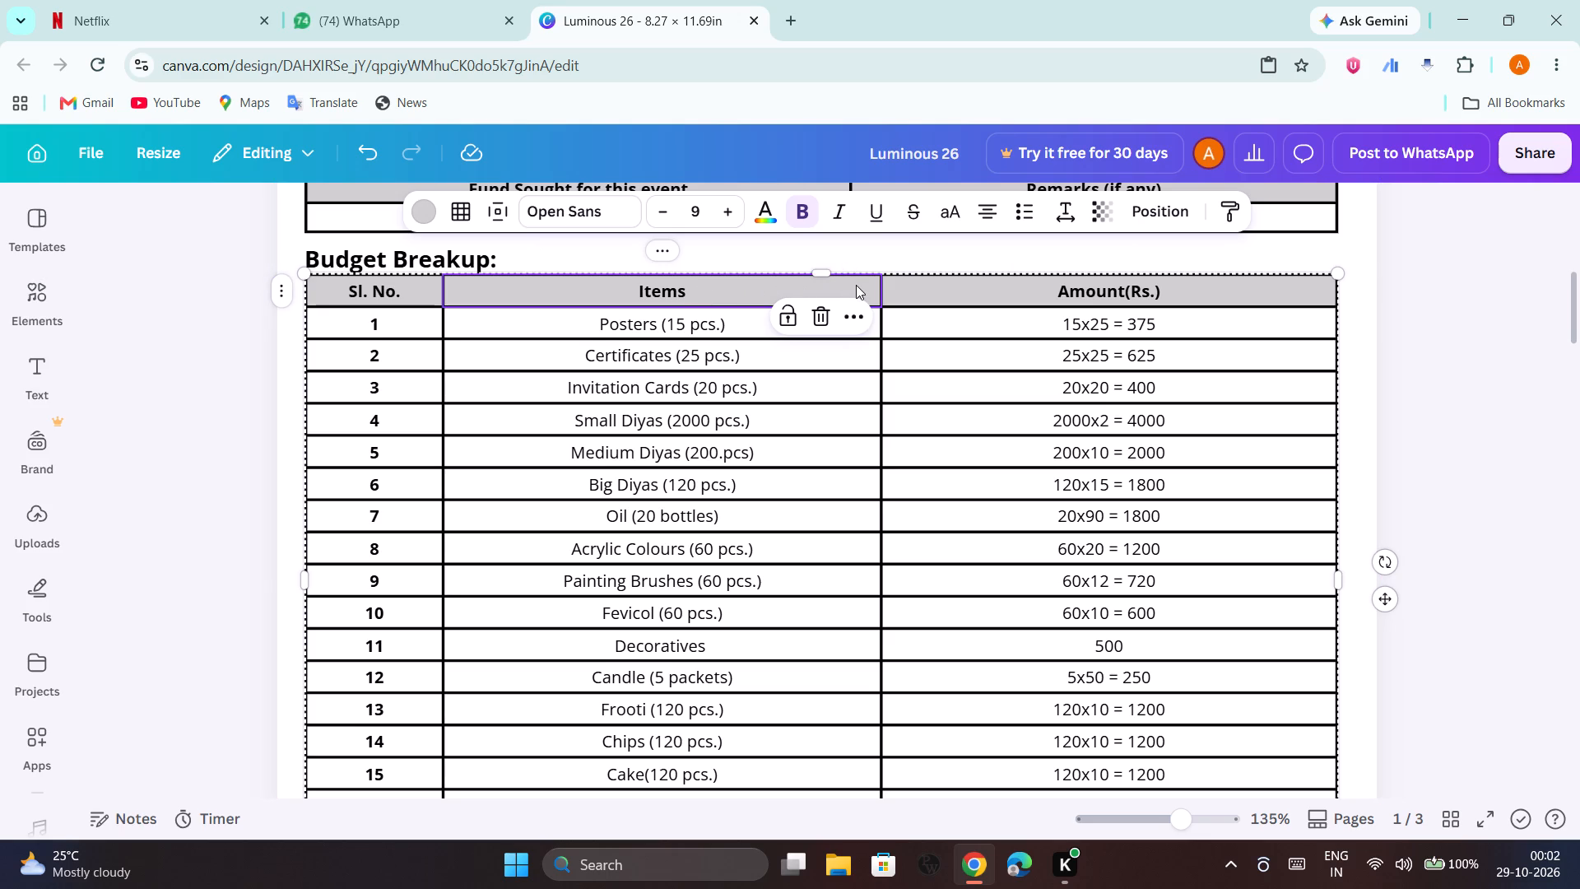
left_click_drag(856, 285, 902, 285)
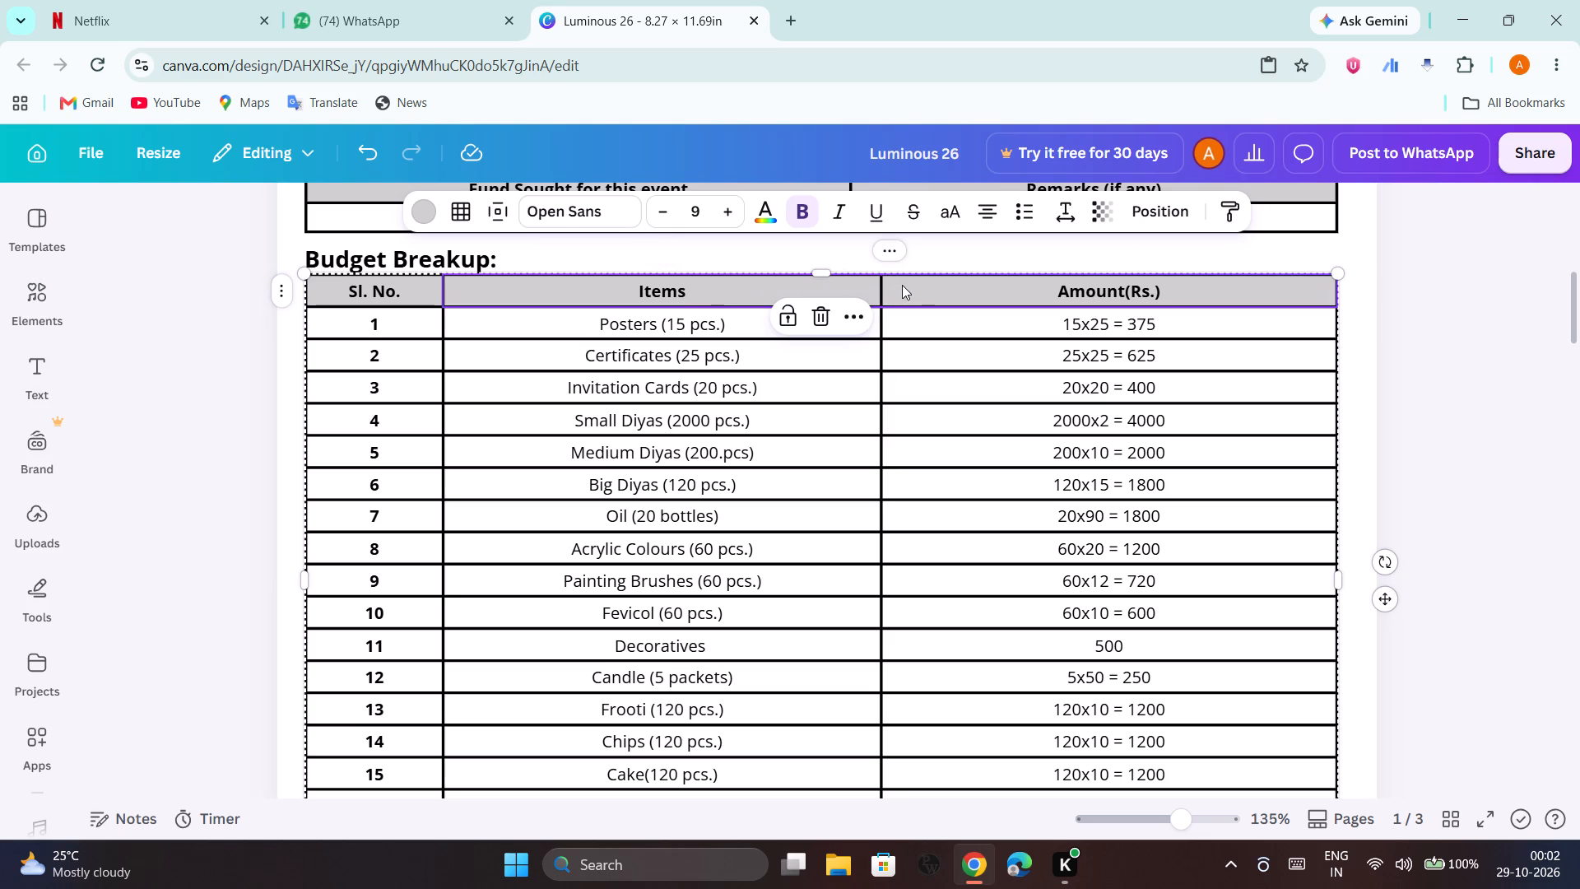
left_click_drag(902, 285, 904, 284)
left_click(880, 254)
left_click(983, 161)
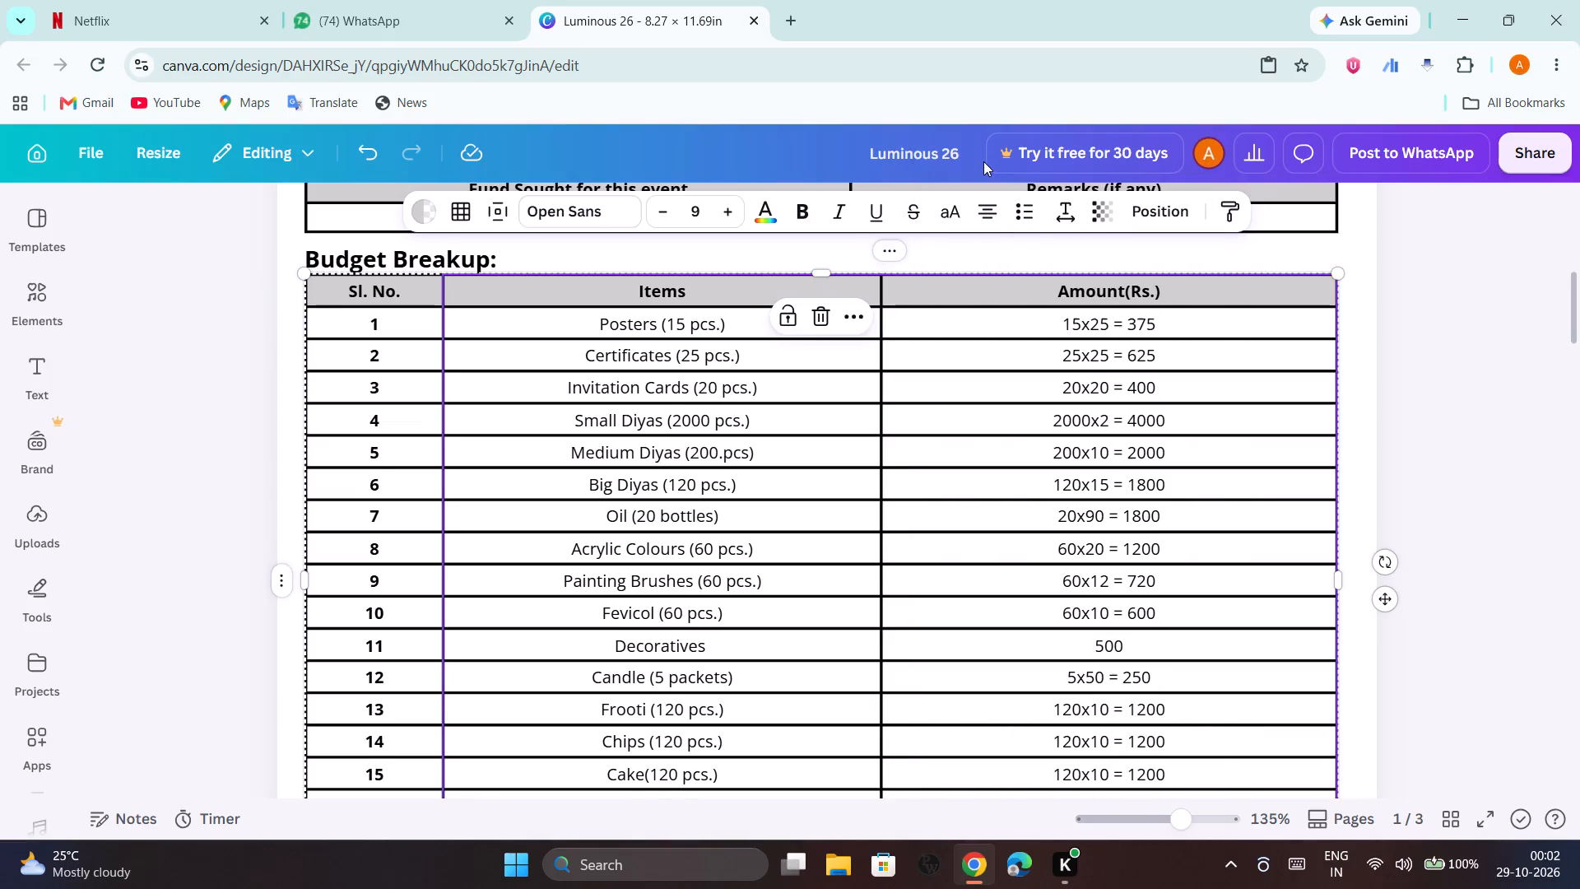
Paste the copied columns over the Items and Amount(Rs.) columns of the budget table on page 2.
scroll(930, 398, "up", 7)
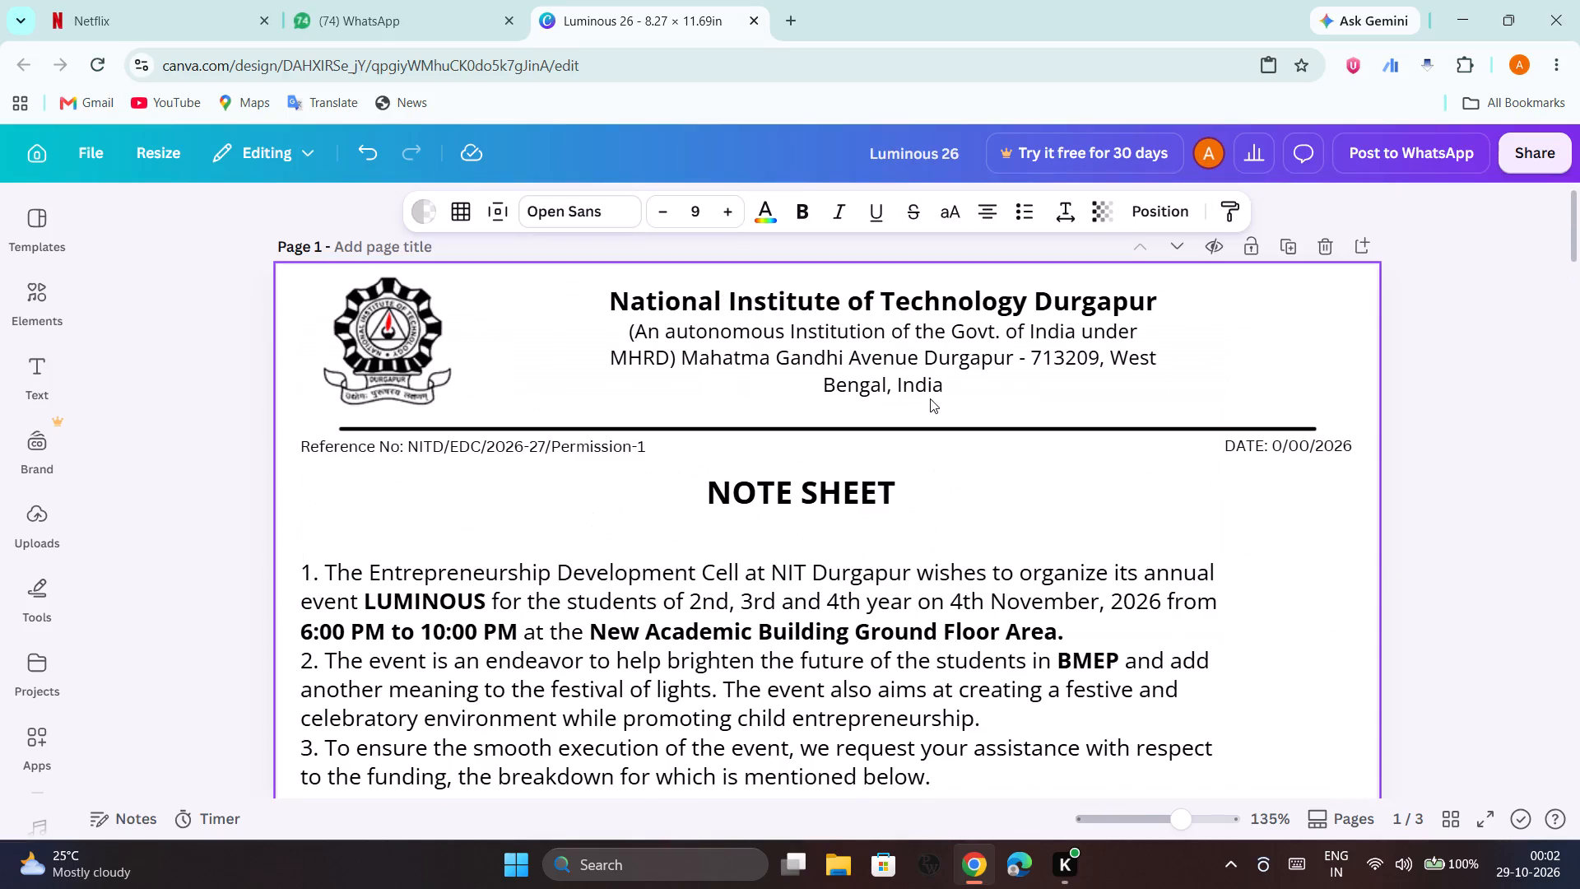
scroll(930, 398, "up", 2)
scroll(930, 398, "down", 12)
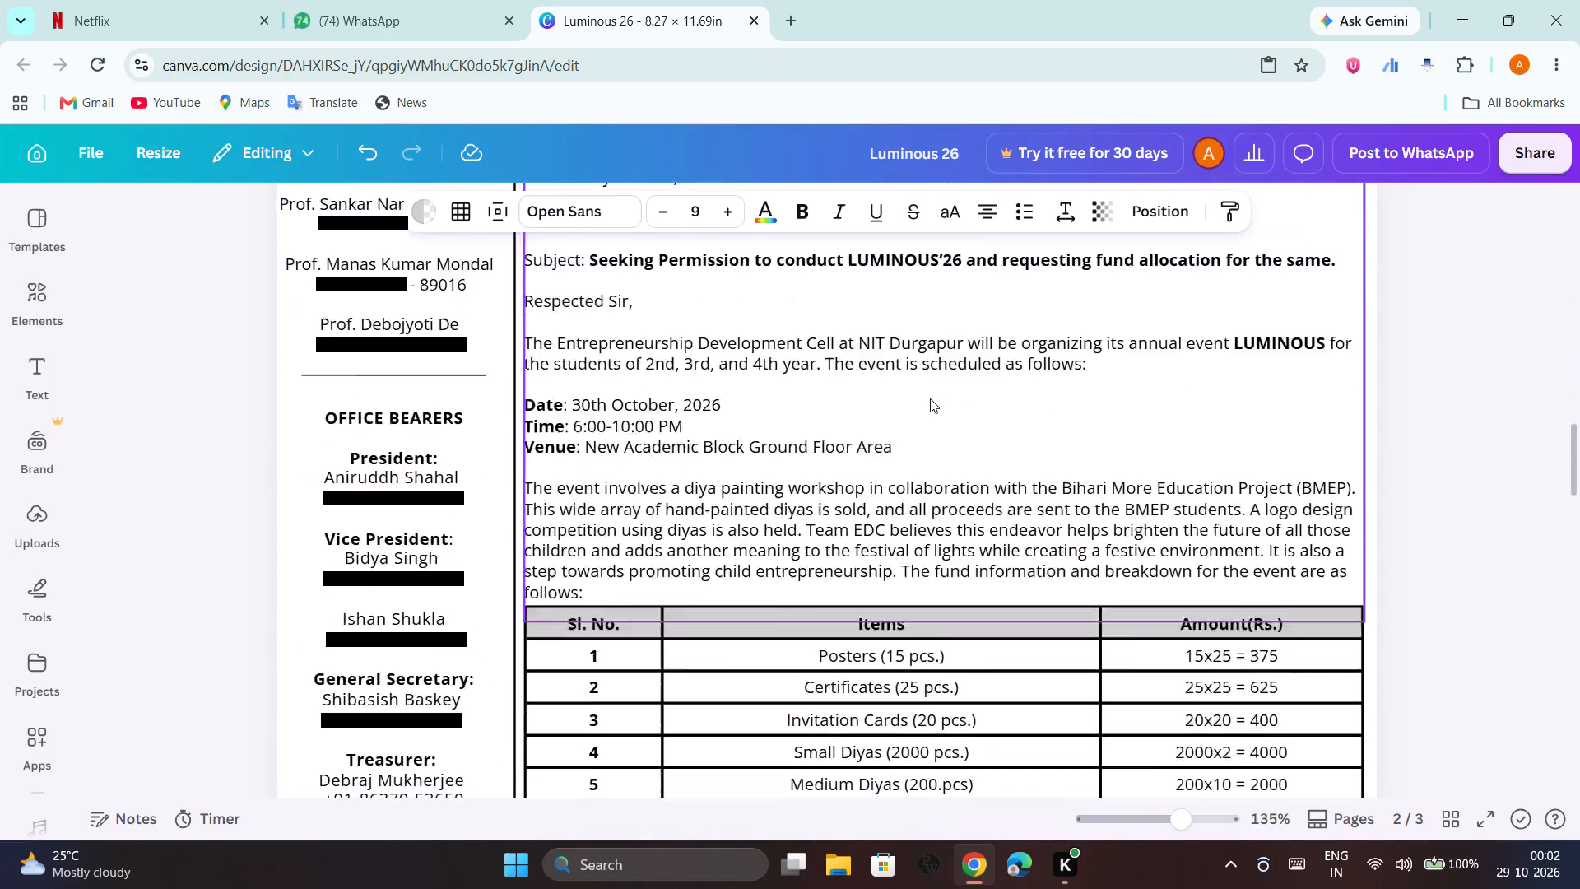
scroll(930, 398, "down", 2)
left_click(929, 393)
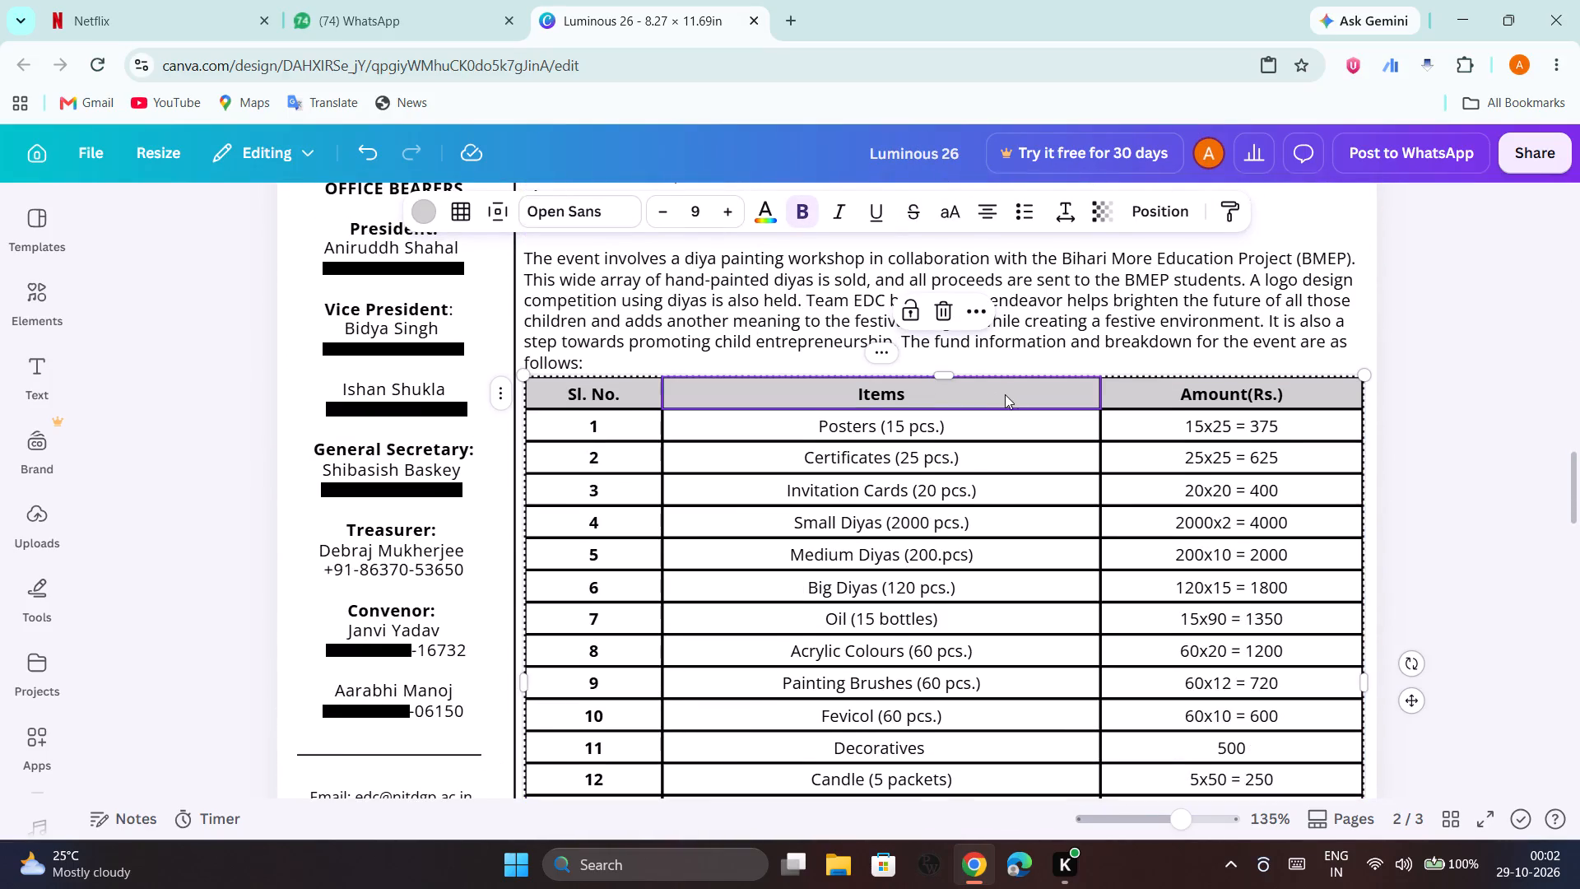
left_click_drag(1013, 393, 1117, 389)
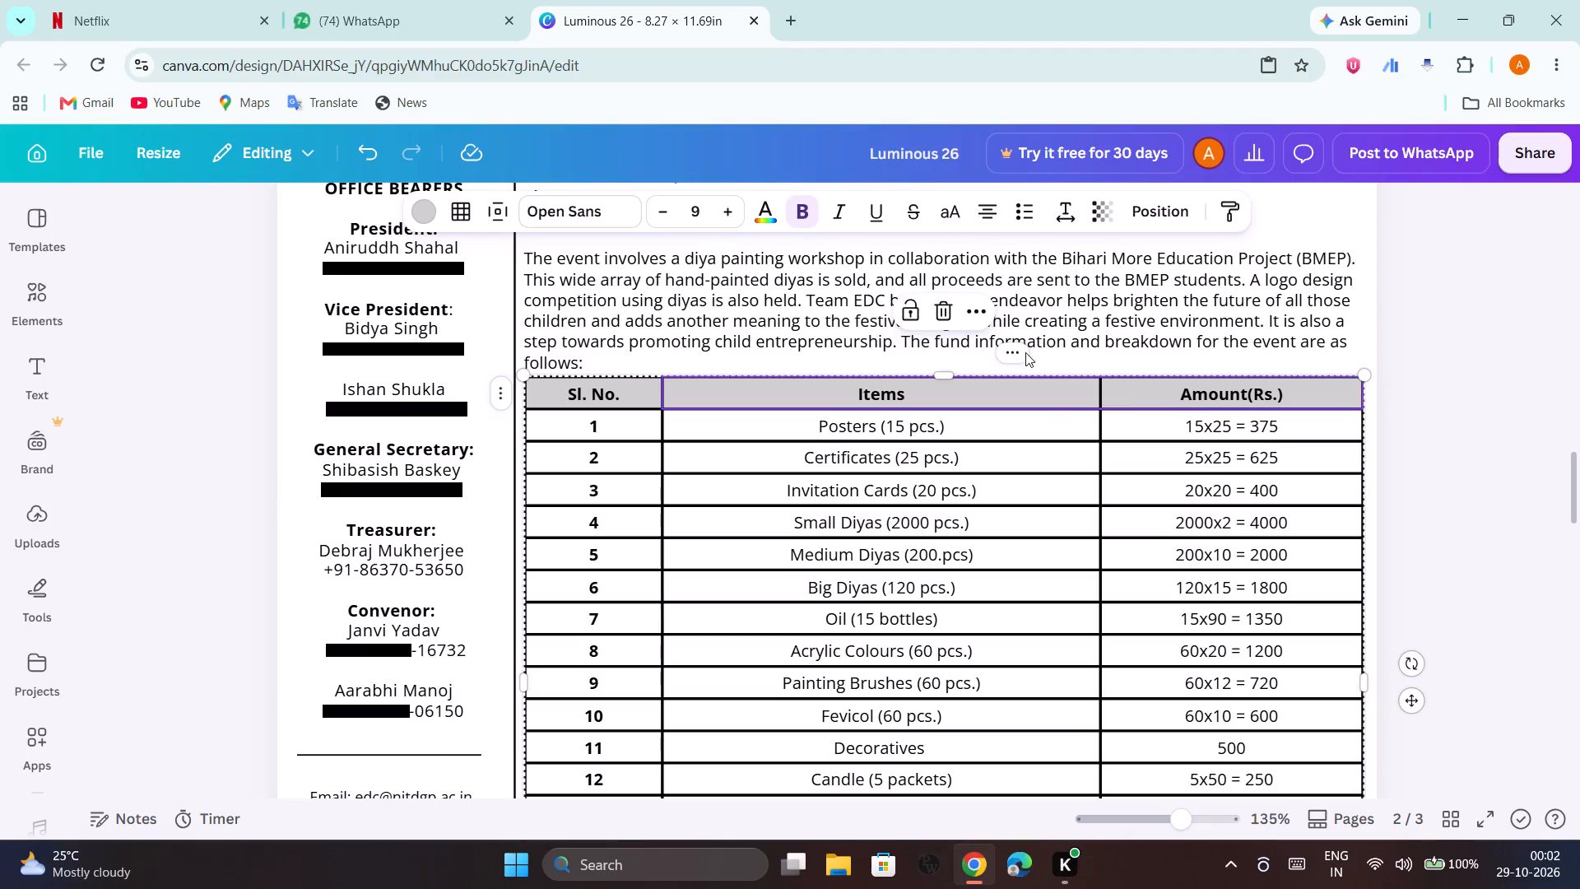
left_click(1015, 353)
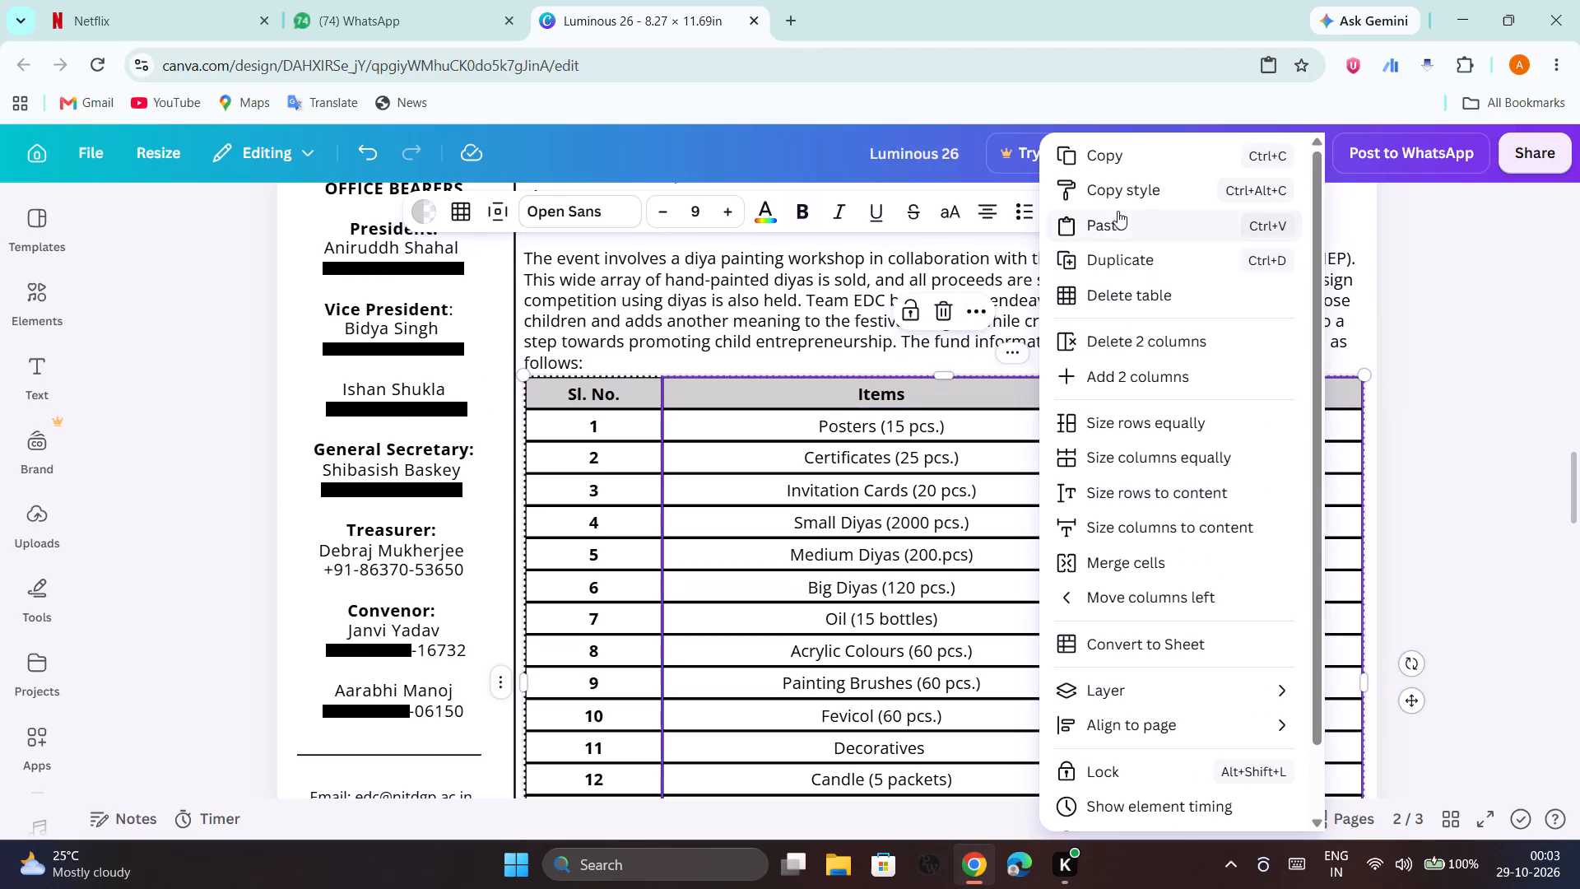
left_click(1119, 219)
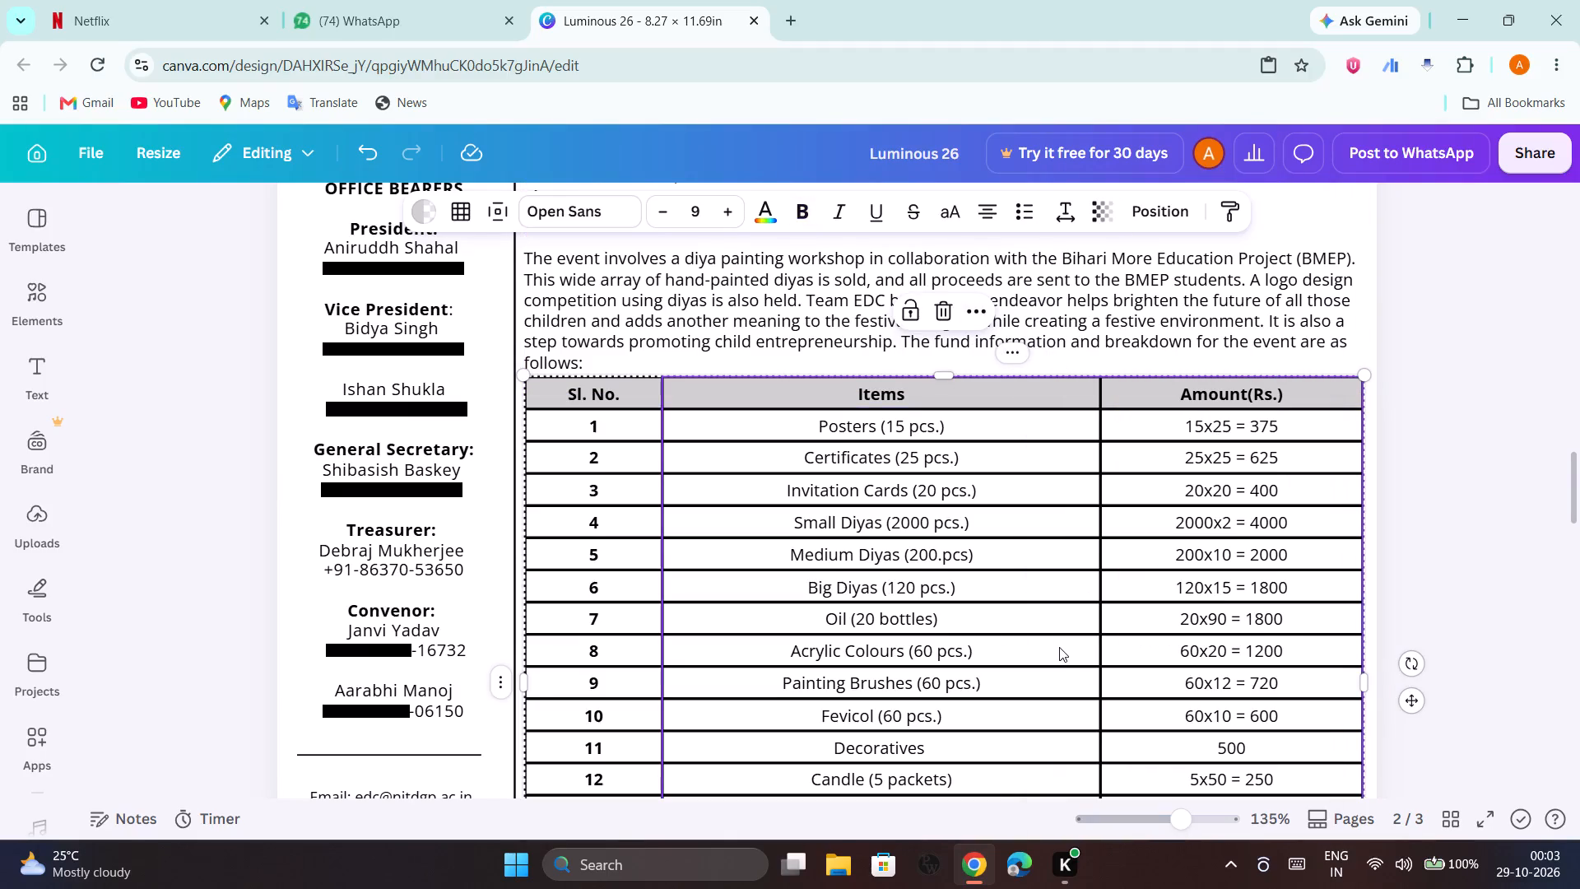
Clear the outdated digits from the Fund Sought for this event amount in page 1's Fund Information table to re-enter the figure.
scroll(1059, 647, "down", 3)
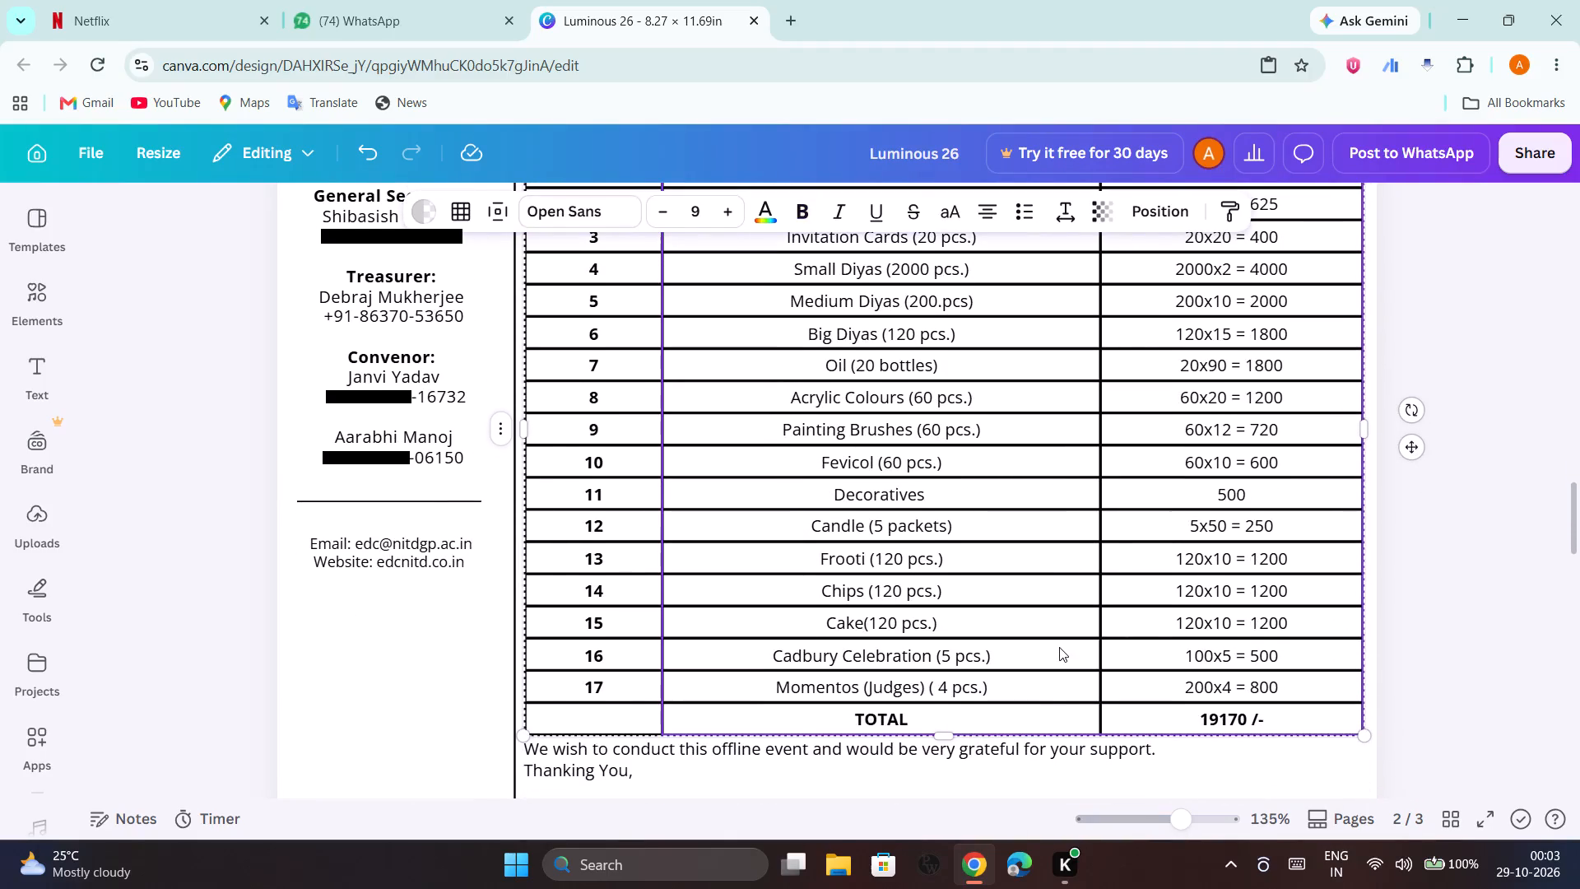
scroll(1069, 648, "up", 1)
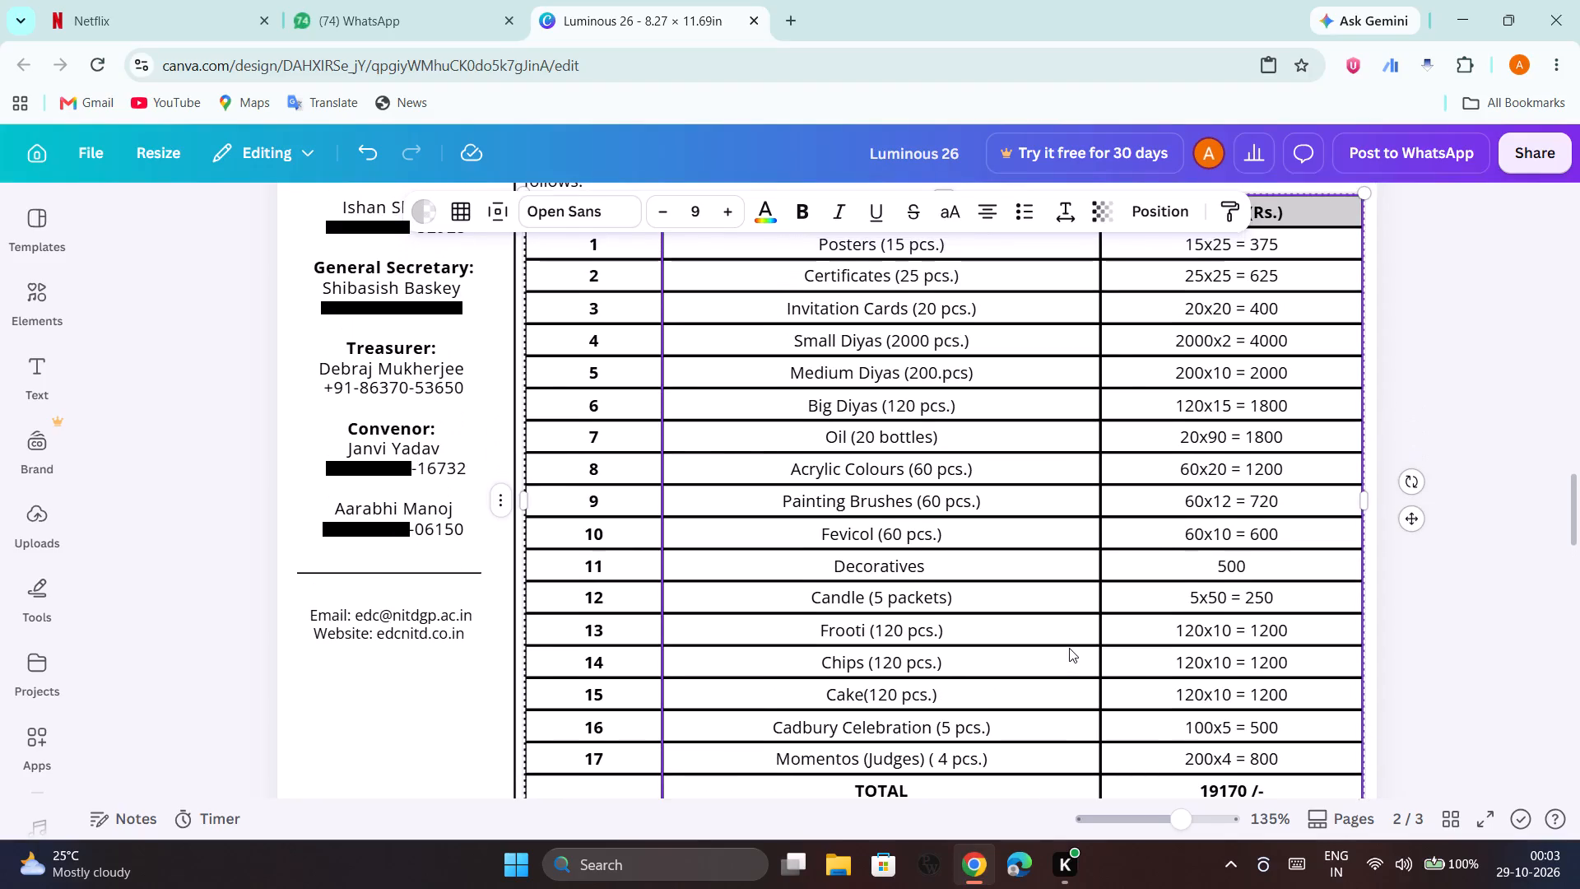
scroll(1069, 648, "up", 4)
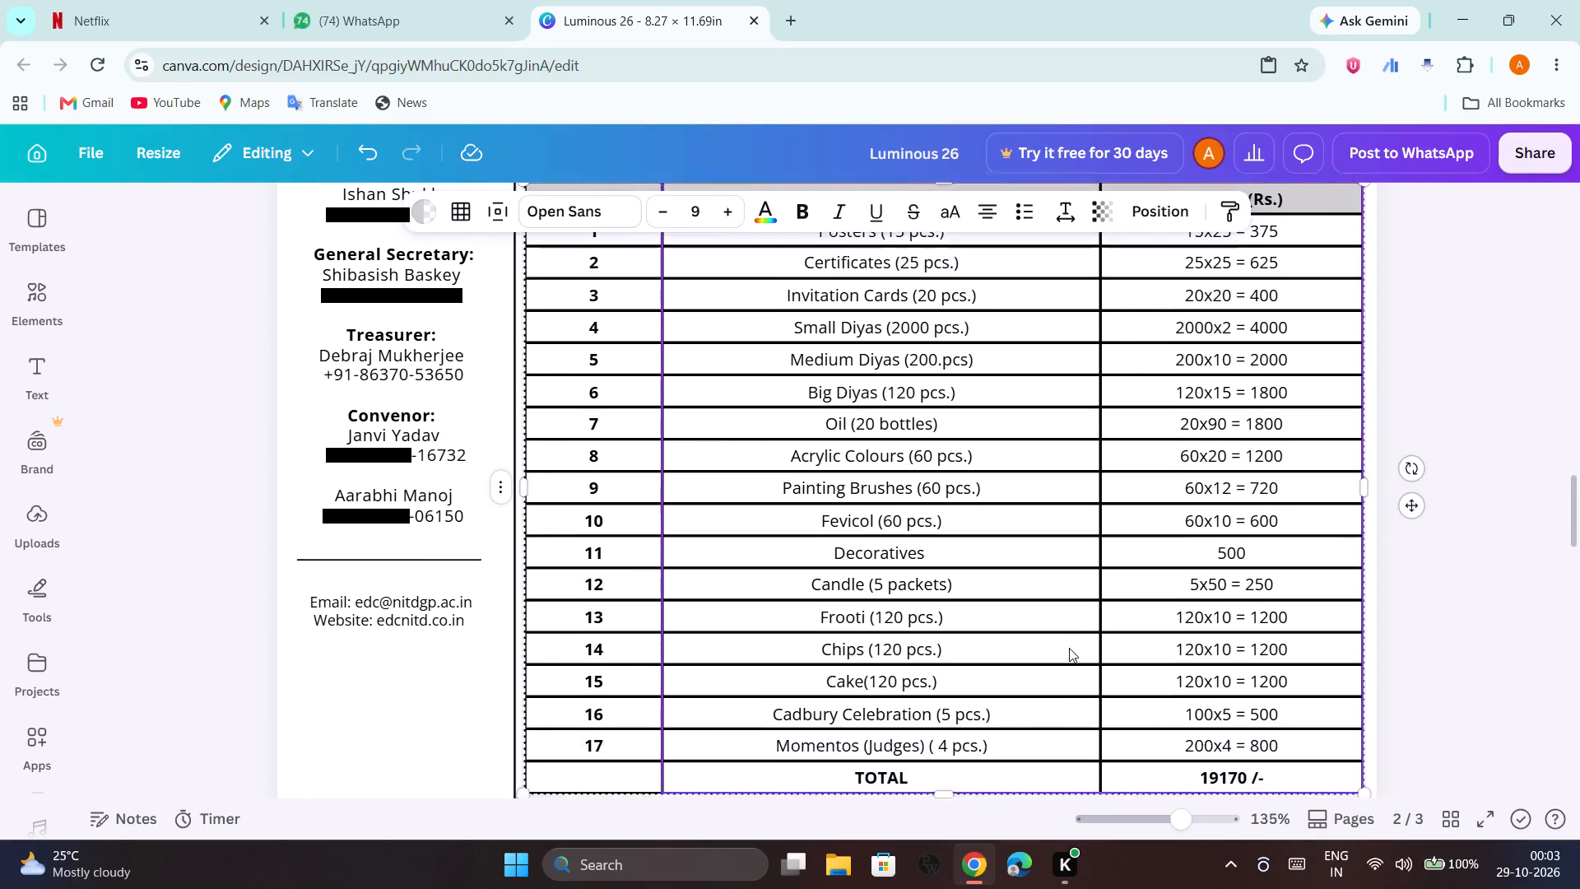
scroll(1069, 648, "up", 7)
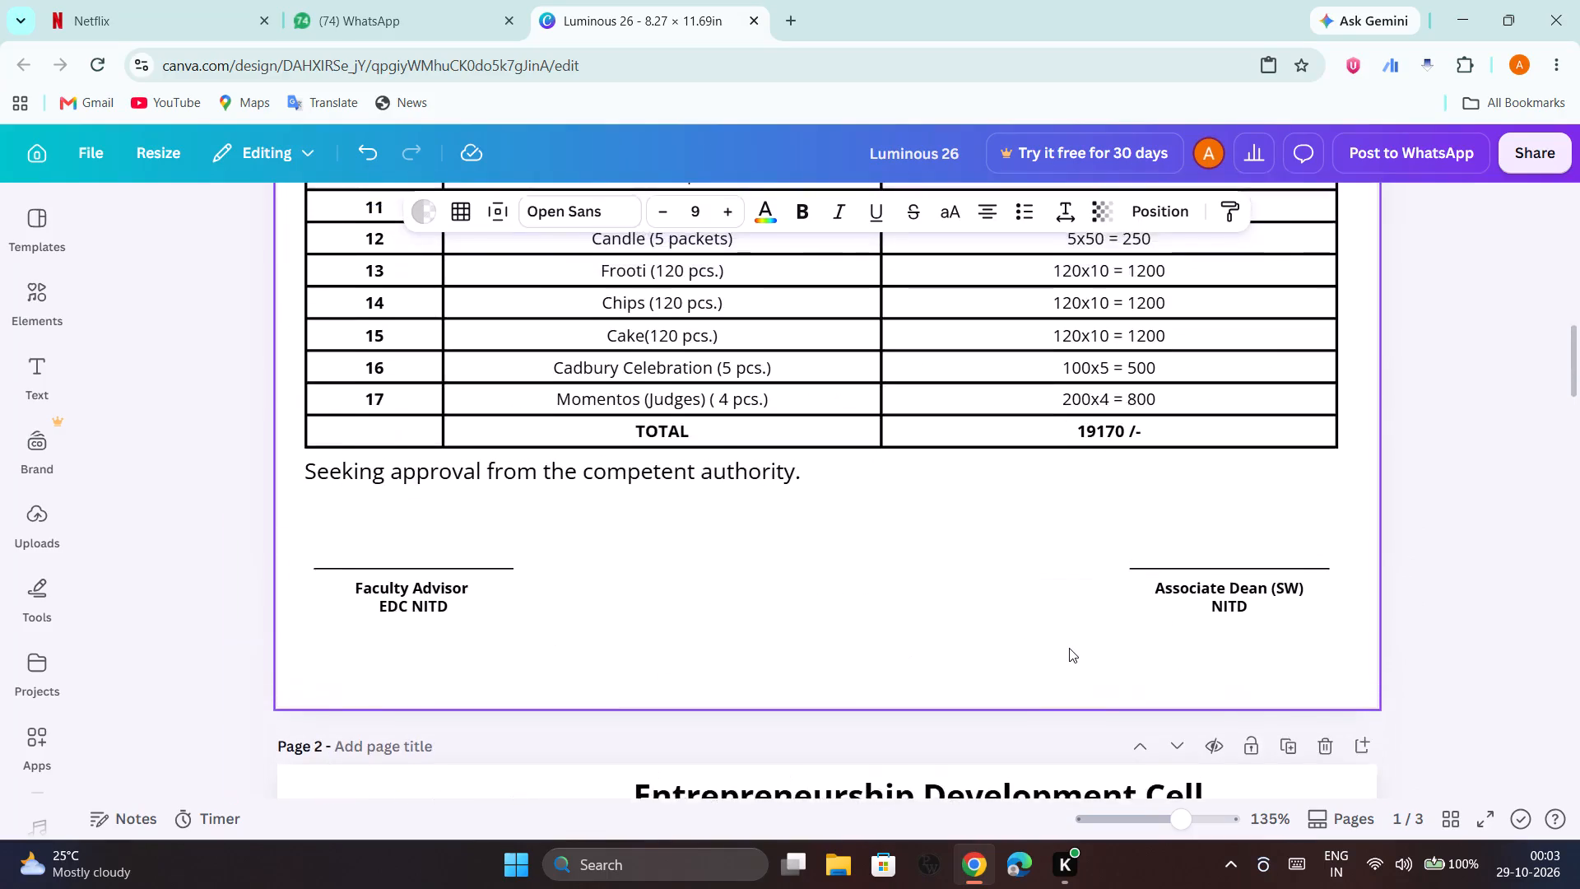
scroll(1069, 648, "up", 5)
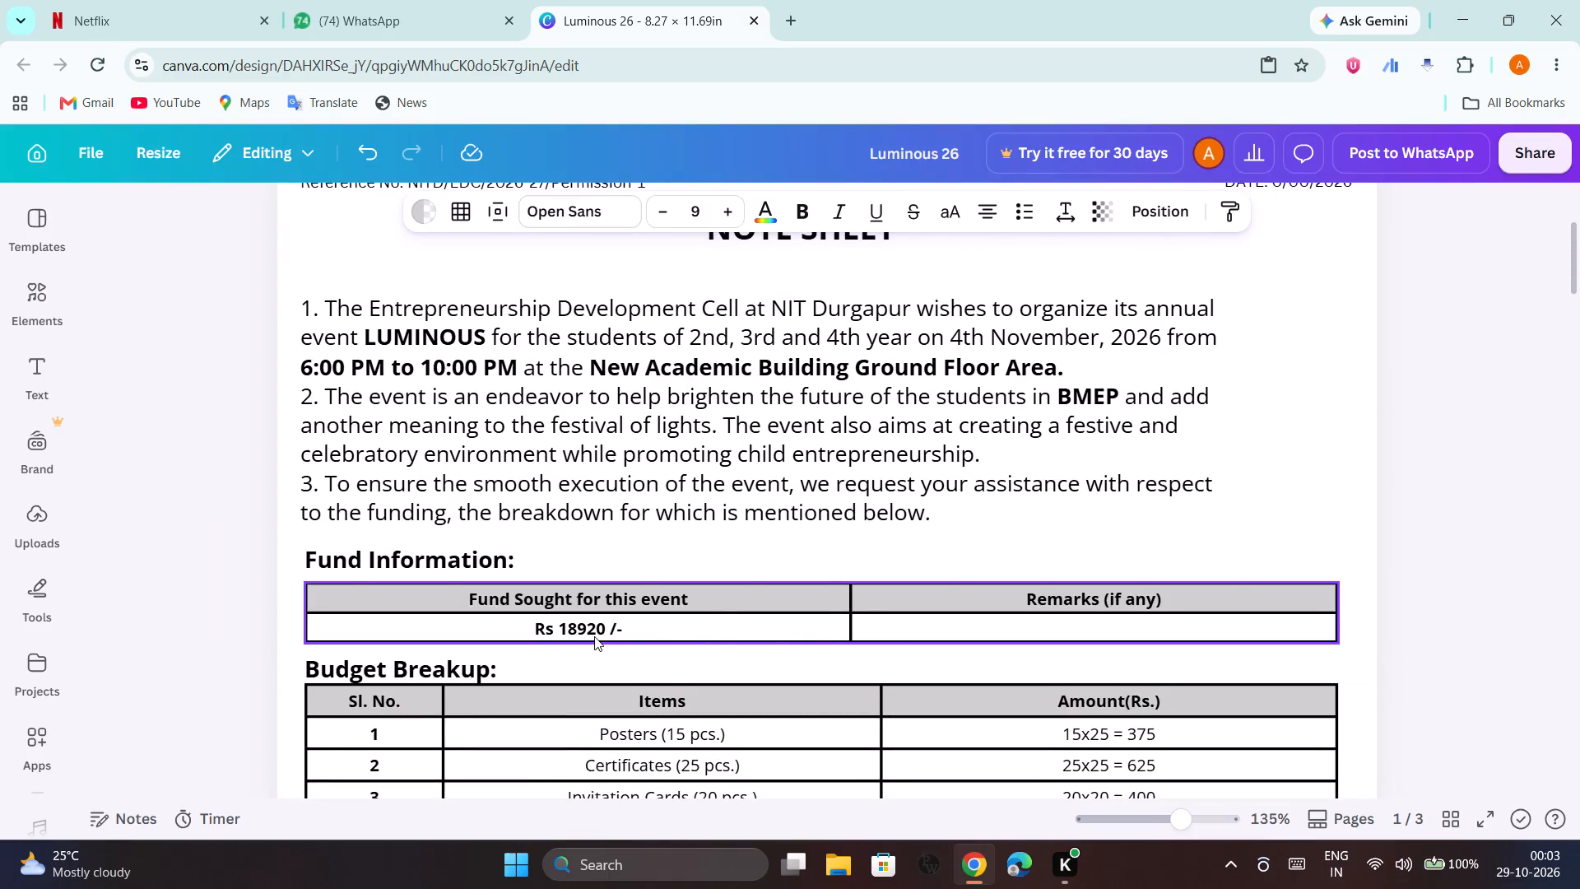
left_click(592, 635)
left_click(587, 635)
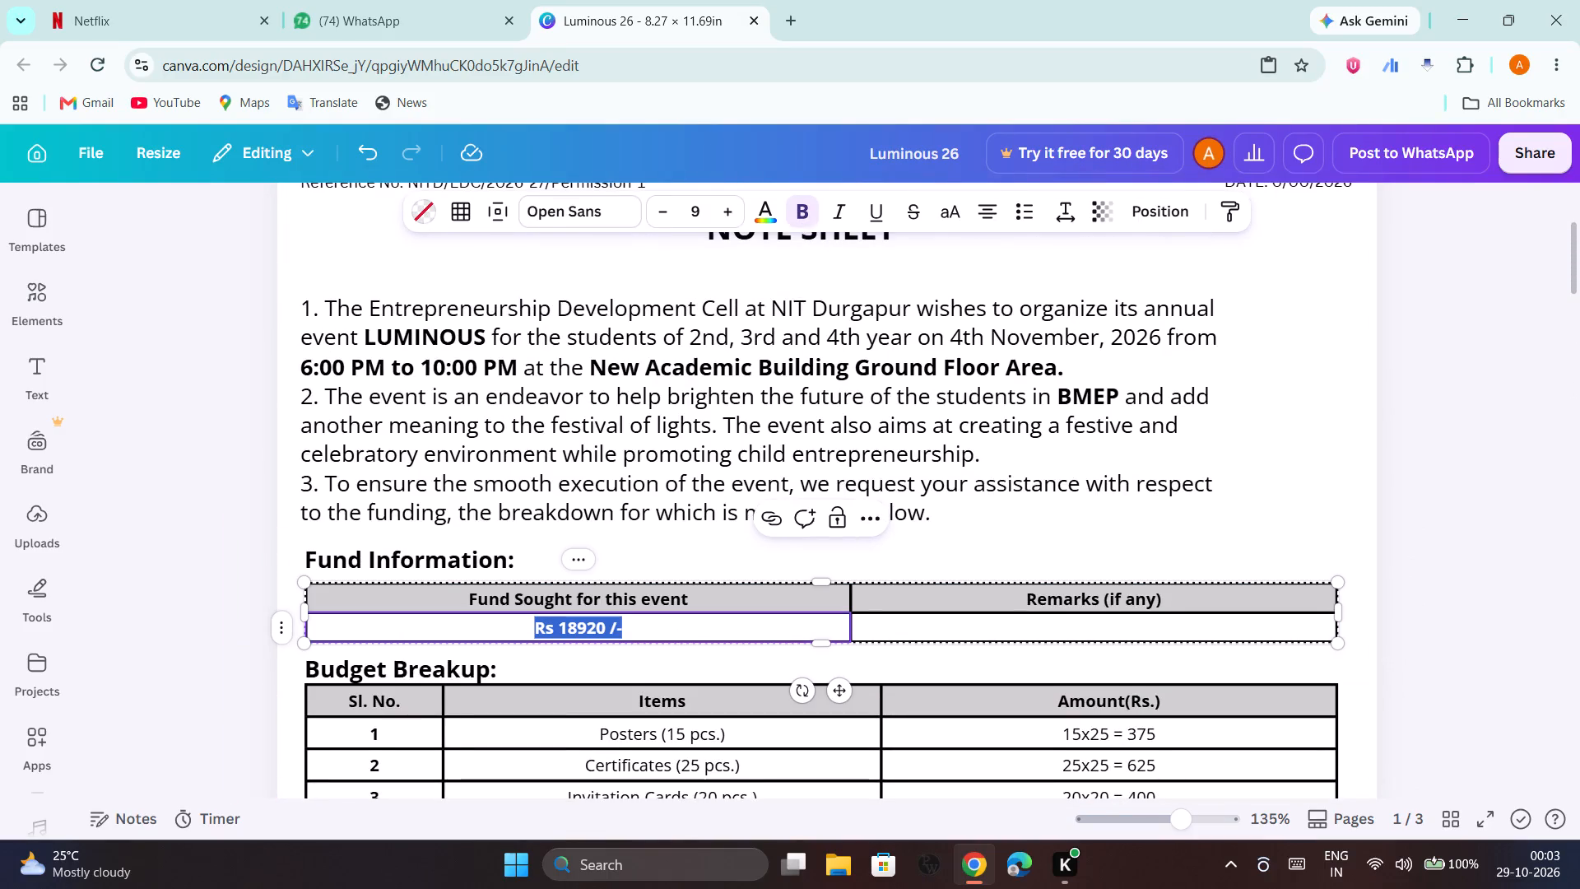
left_click(598, 627)
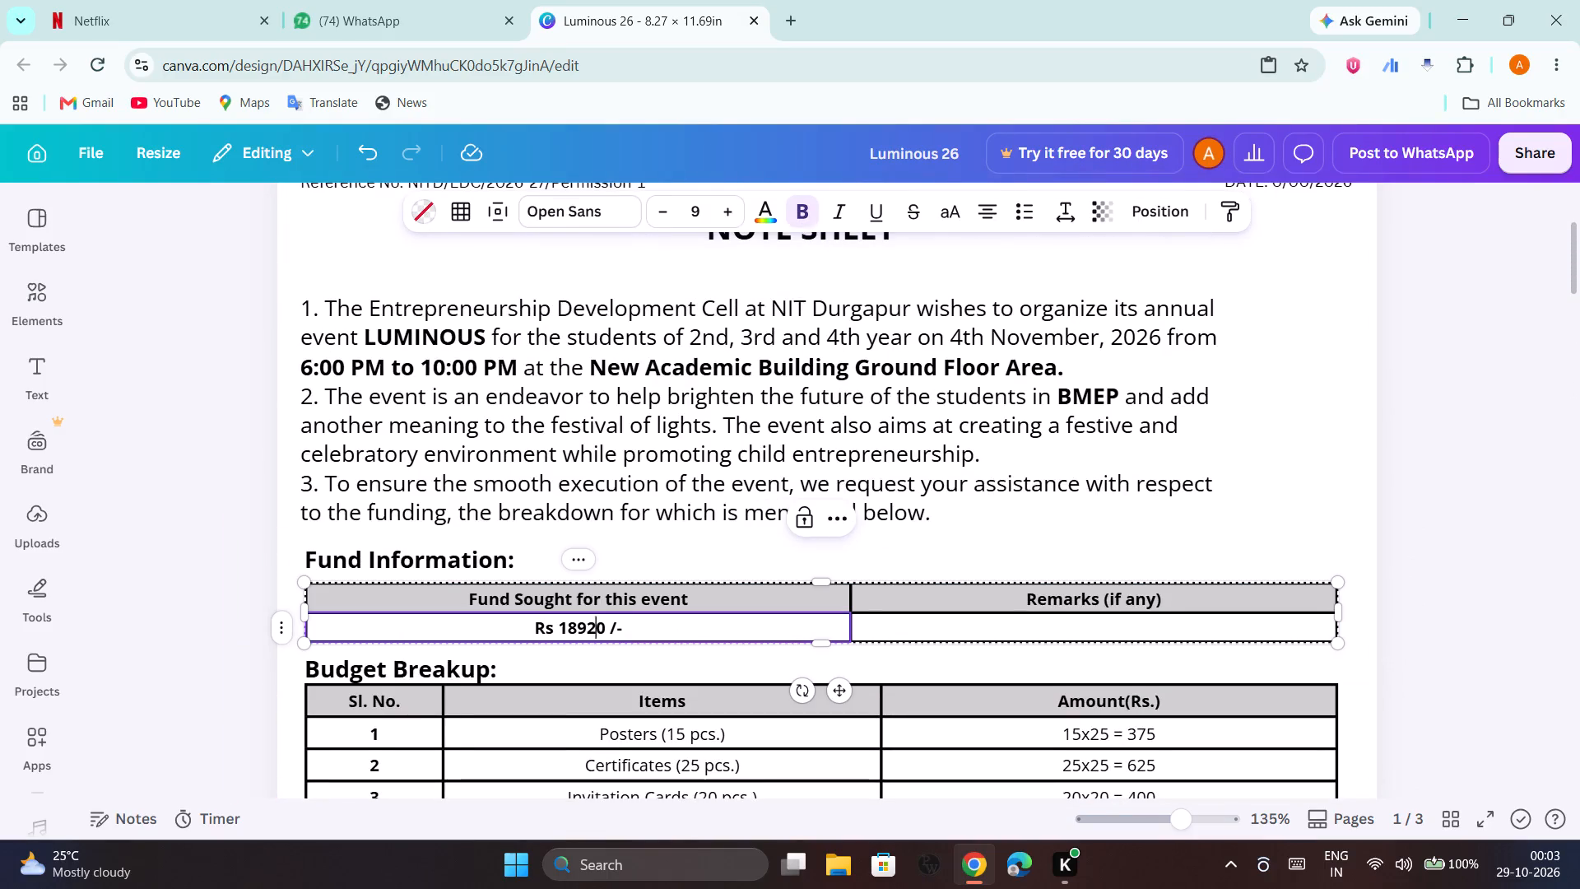
key("BackSpace")
key("BackSpace")
key("BackSpace")
key("0")
key("BackSpace")
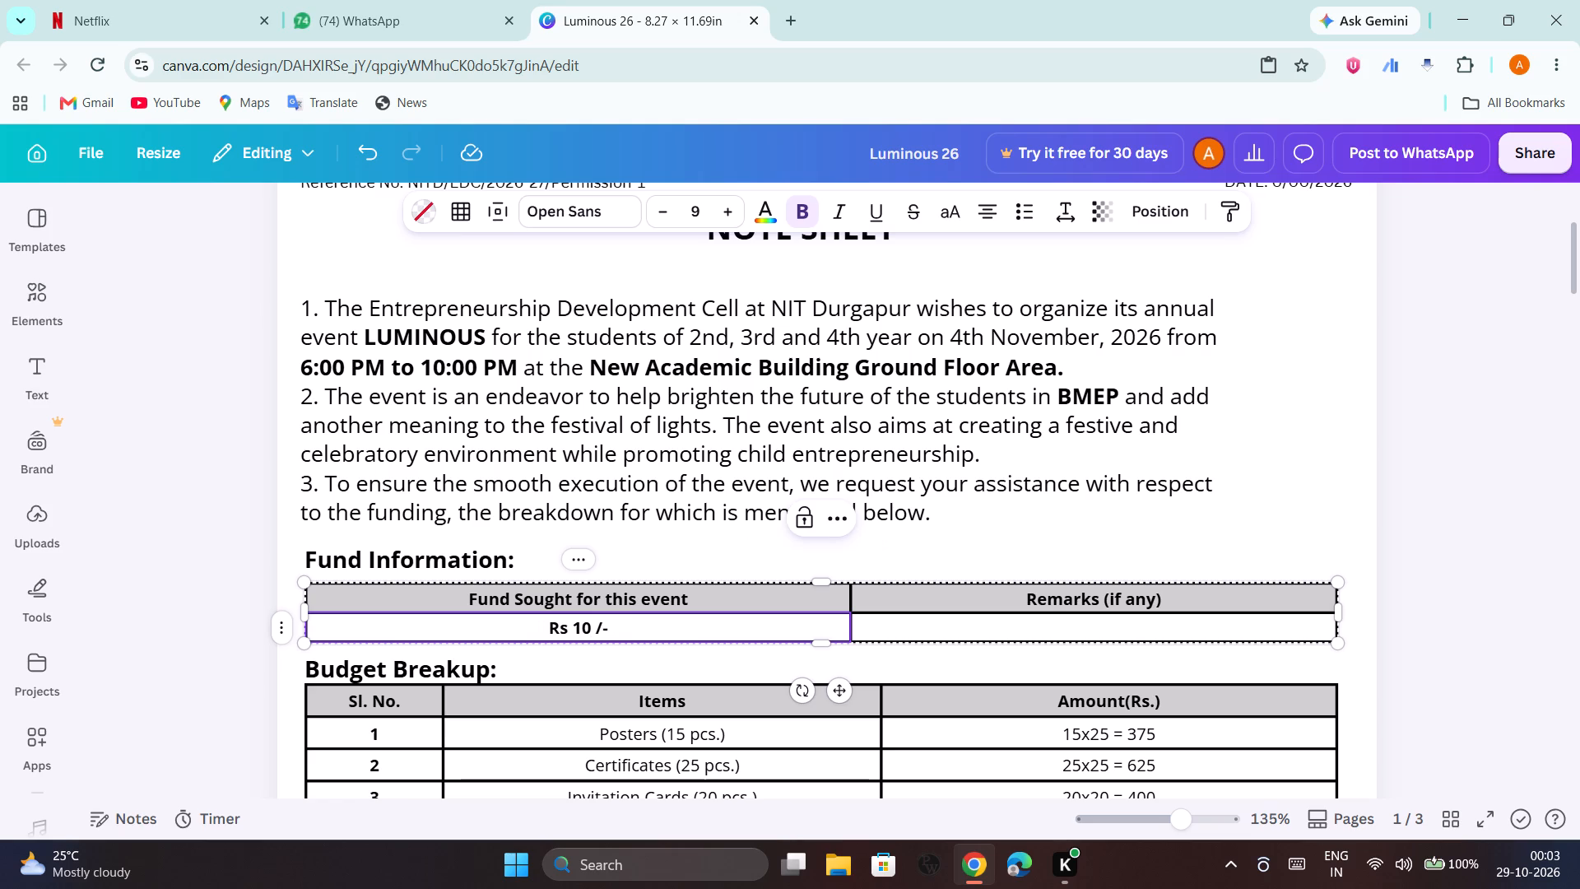
Set the Fund Sought for this event amount in page 1's Fund Information table to Rs 19170 /-.
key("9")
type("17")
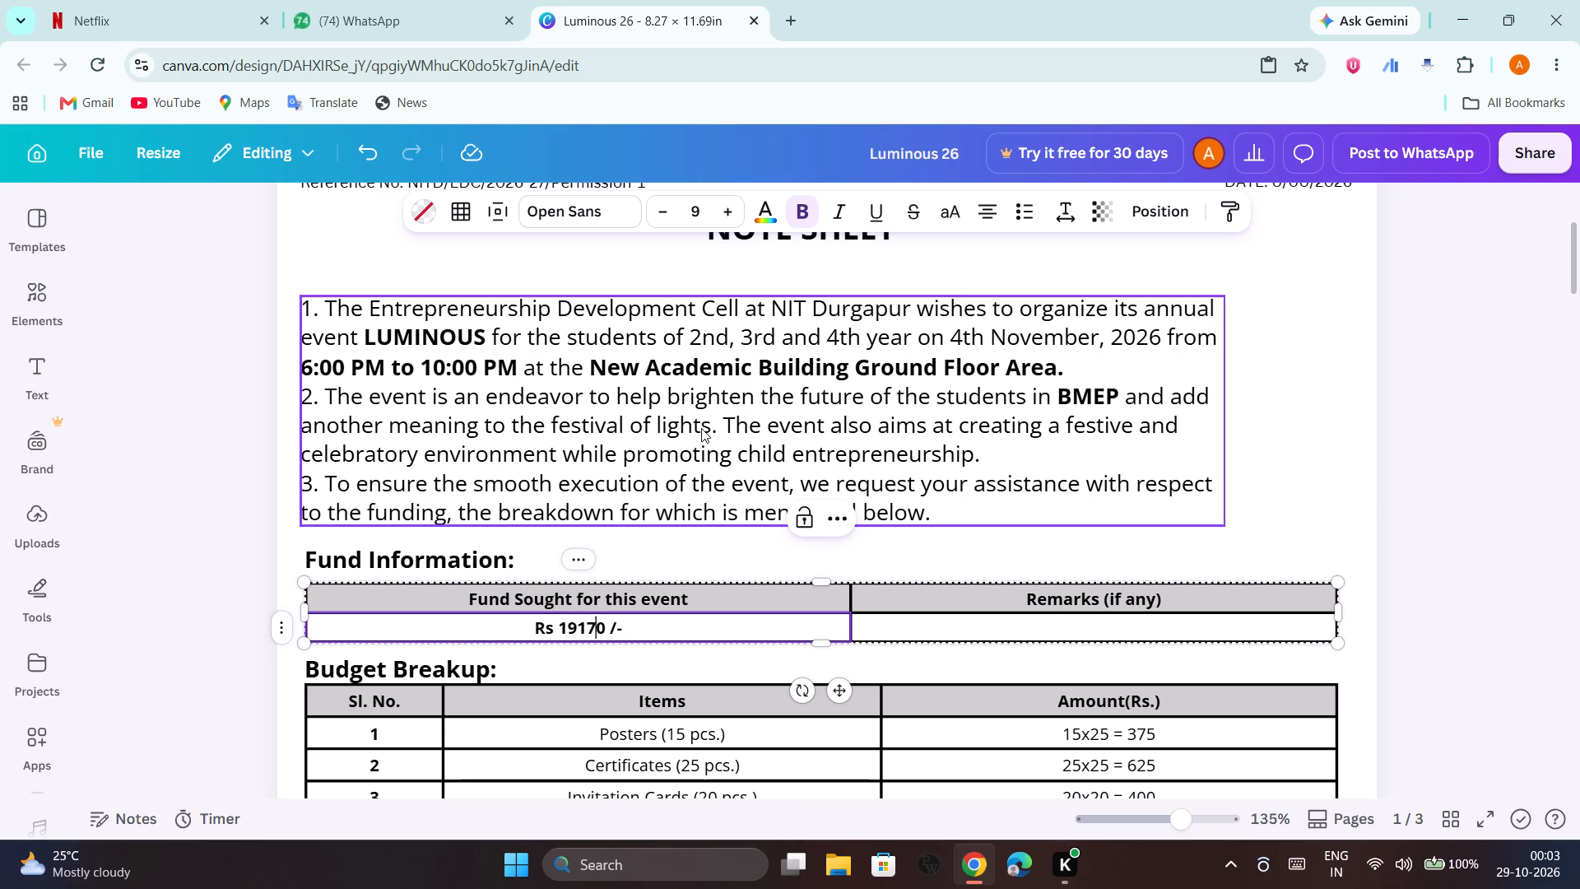
Review all three pages of the document, checking the note sheet, the budget tables and the letter text through to the signature blocks.
scroll(760, 421, "up", 4)
scroll(760, 421, "down", 3)
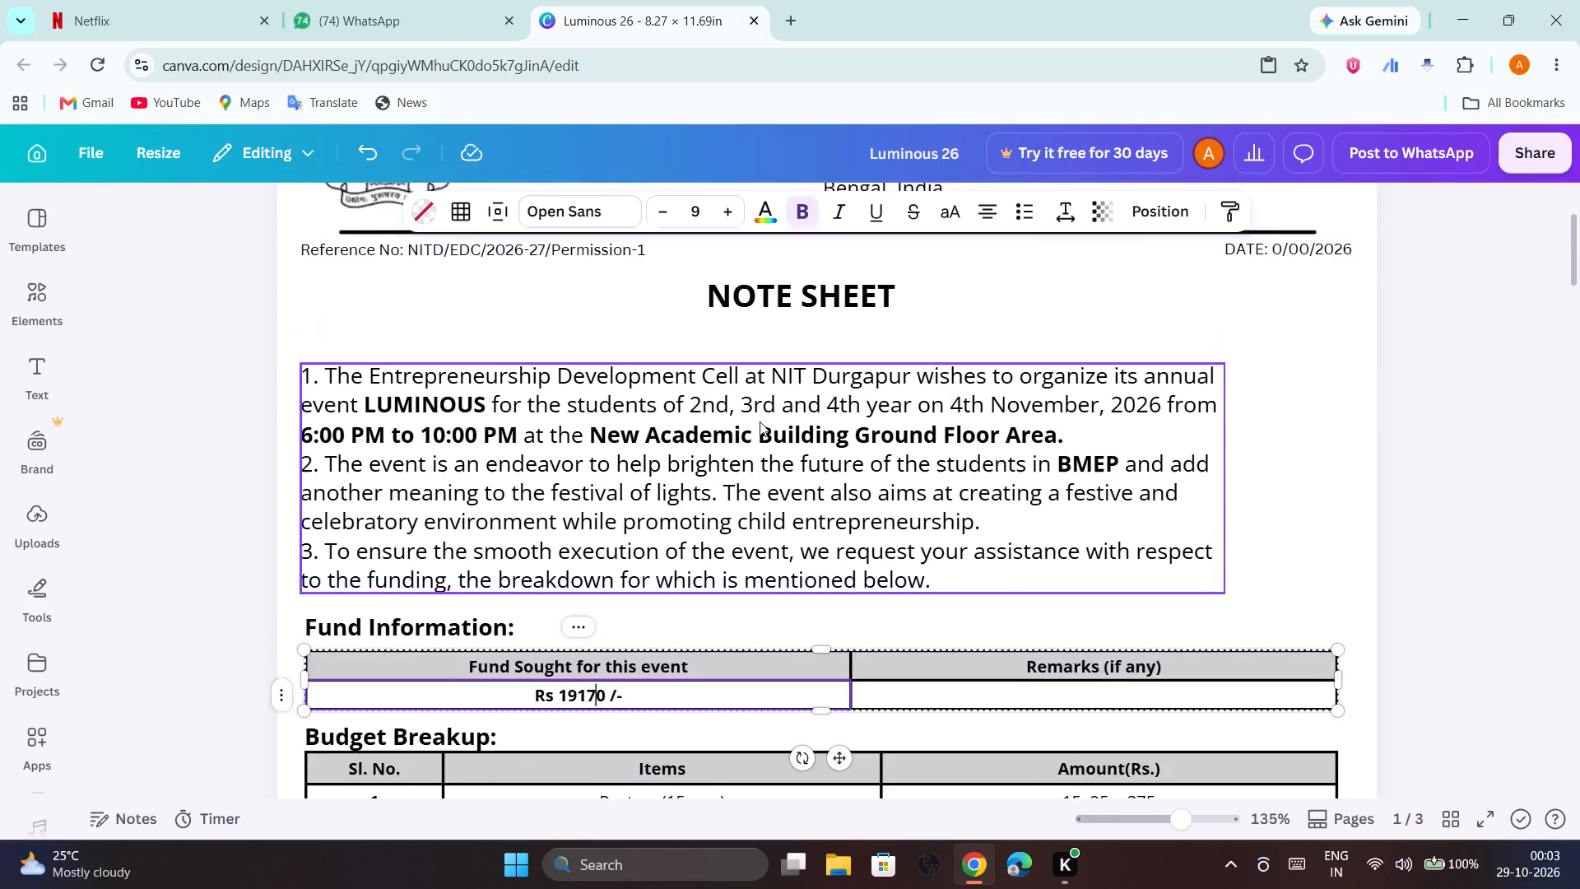
scroll(760, 421, "down", 3)
scroll(760, 421, "up", 1)
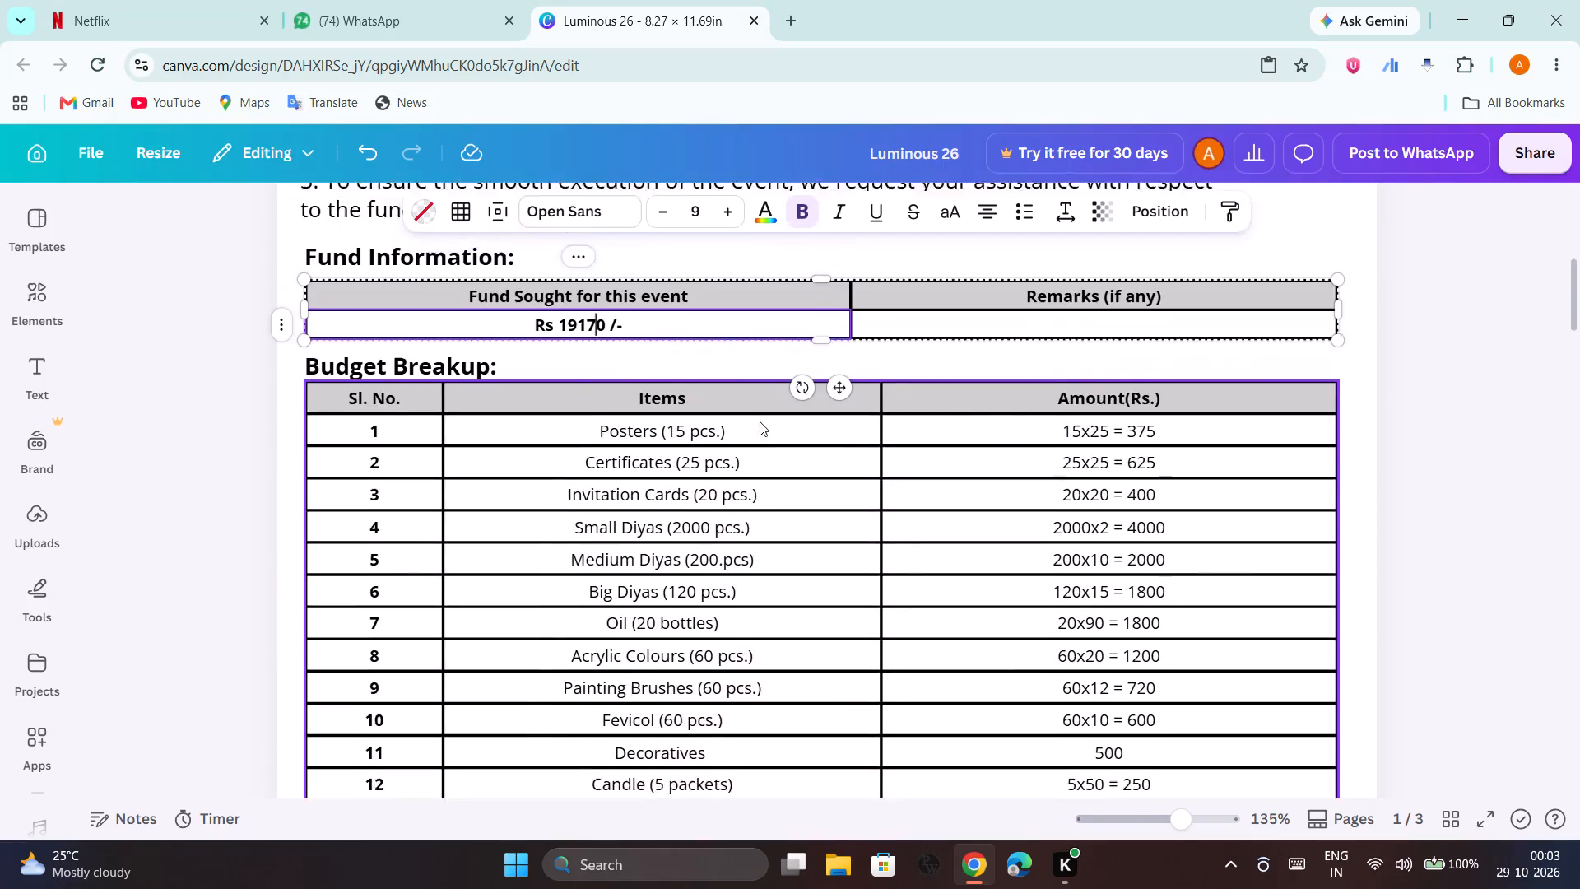
scroll(760, 421, "up", 1)
scroll(760, 421, "down", 5)
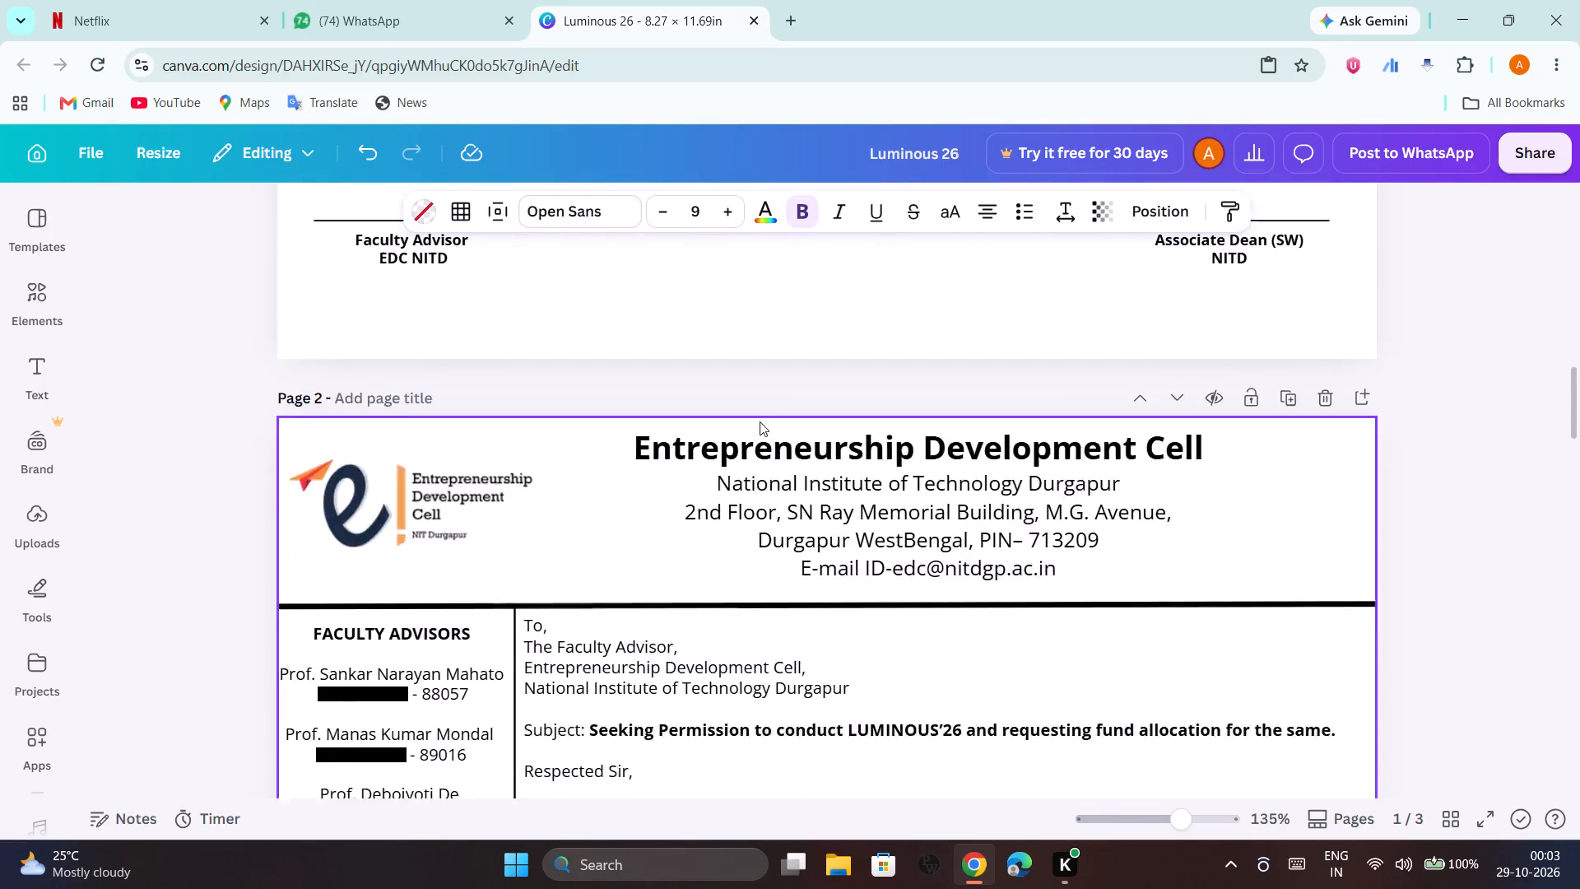
scroll(760, 421, "down", 6)
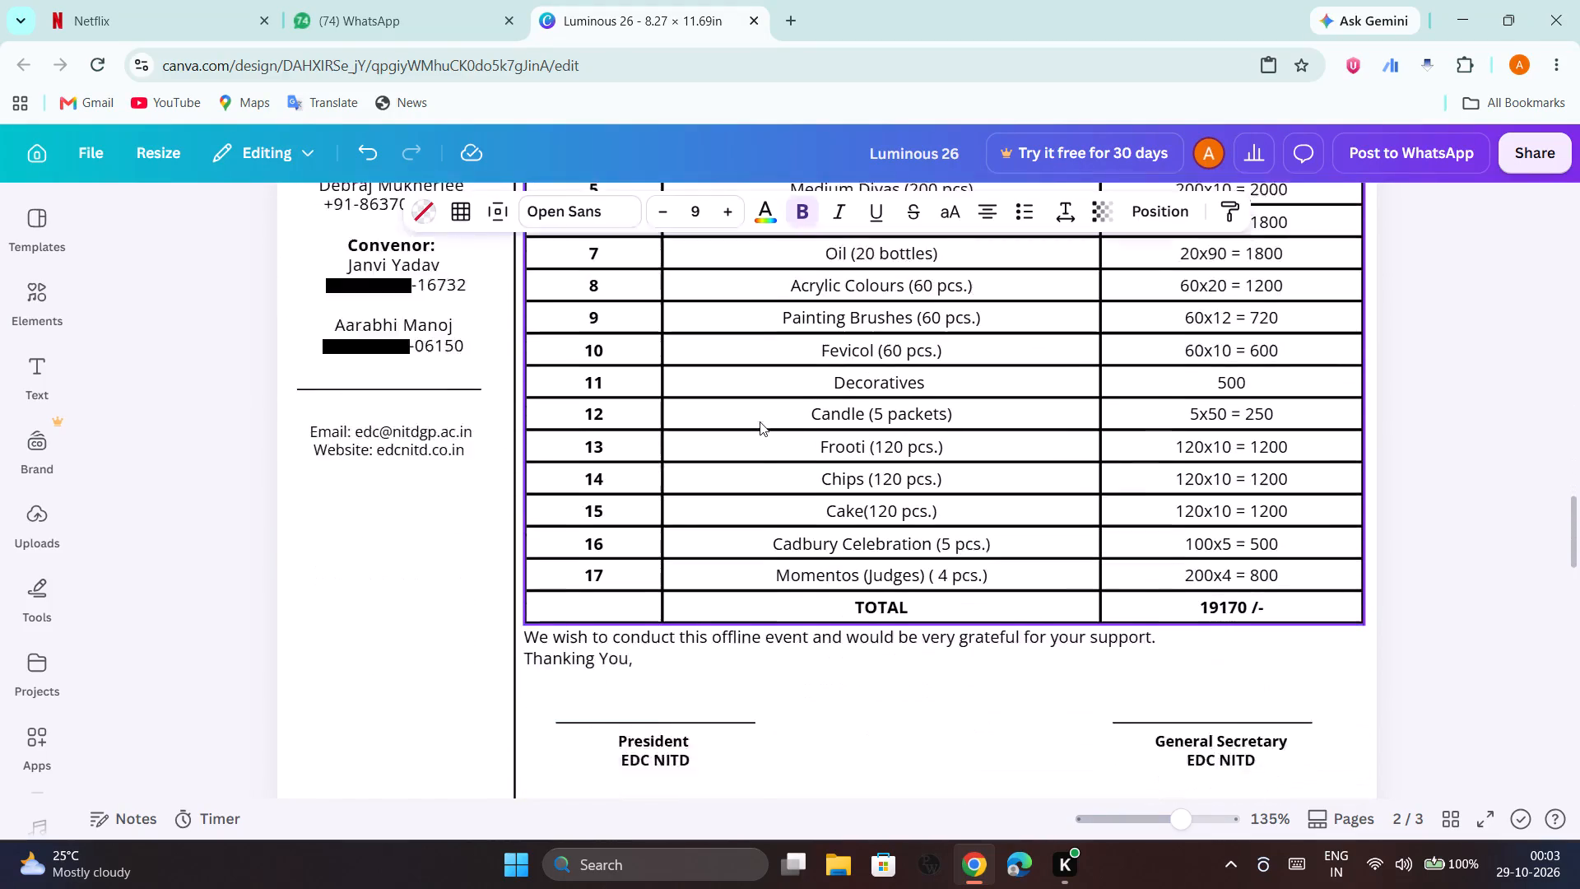
scroll(760, 421, "down", 8)
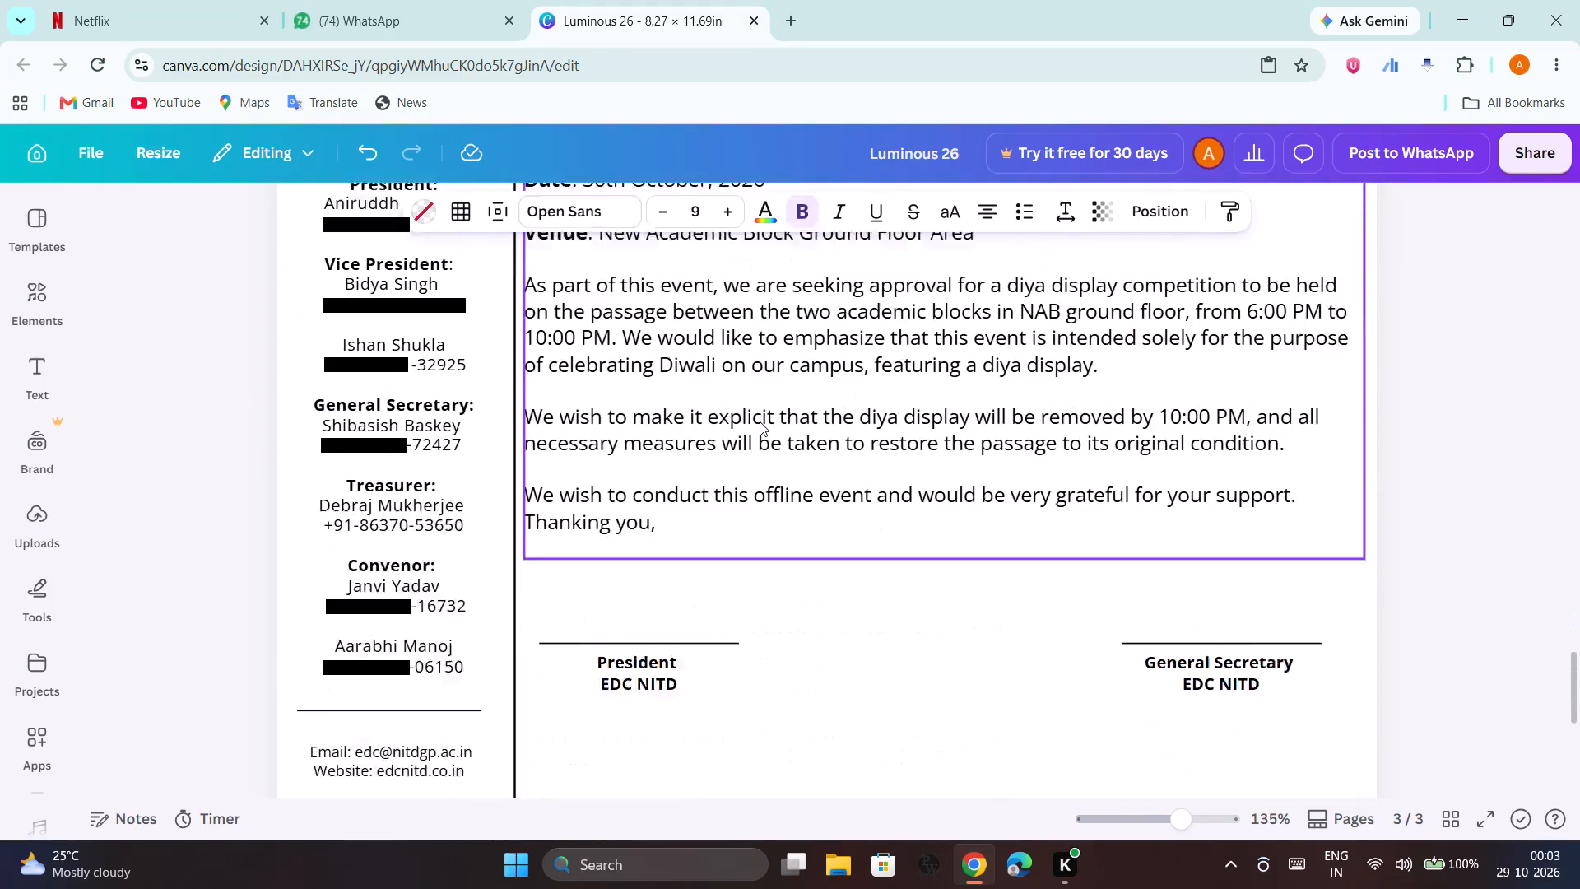
scroll(760, 421, "down", 5)
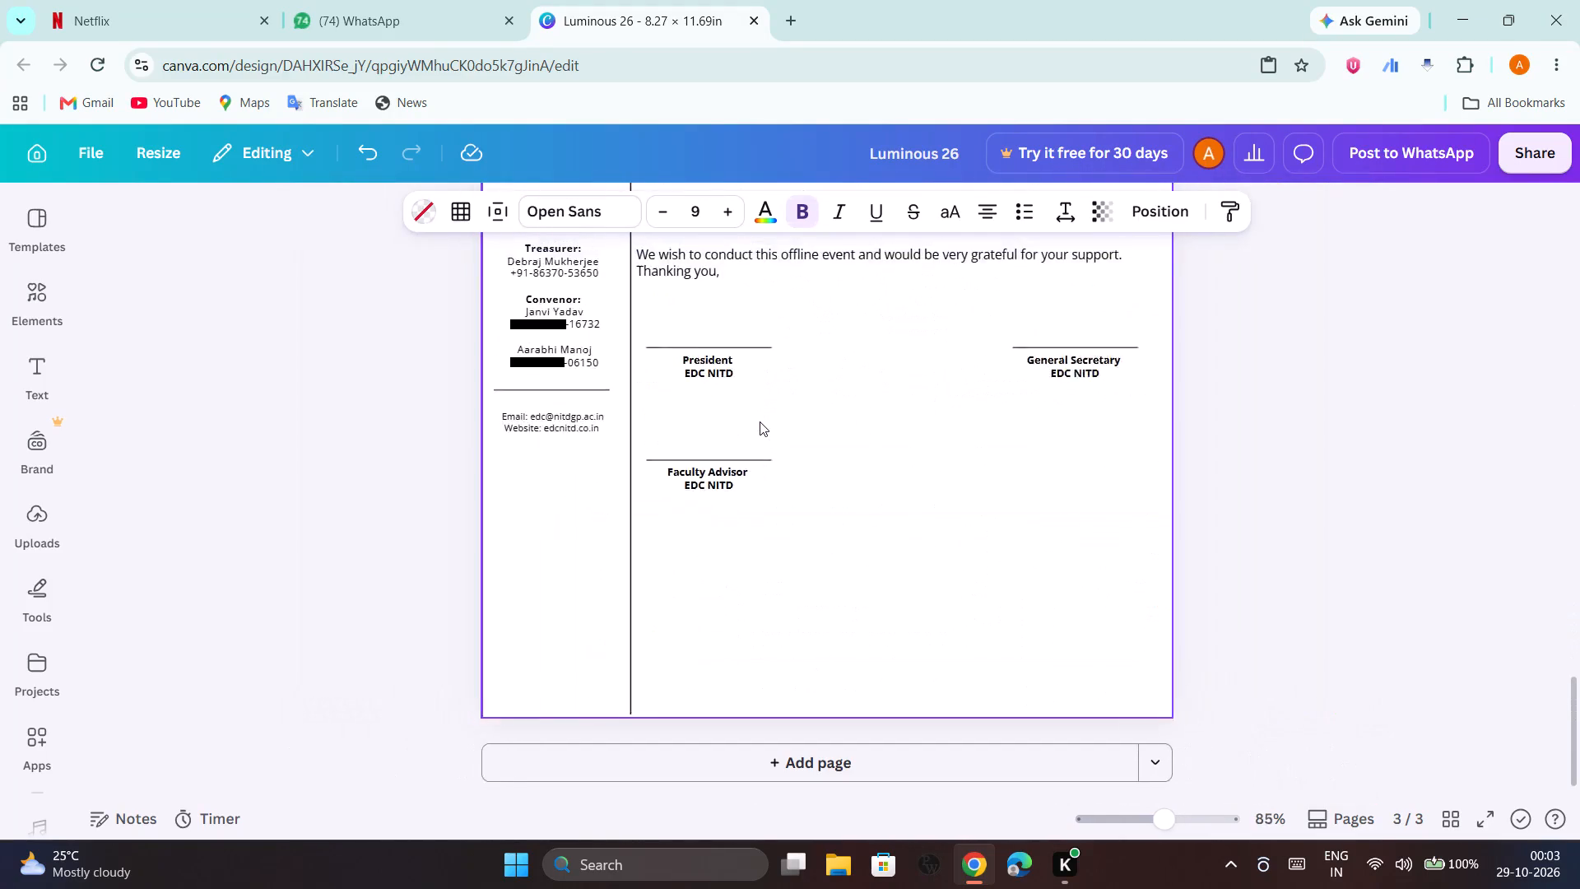
scroll(760, 421, "up", 11)
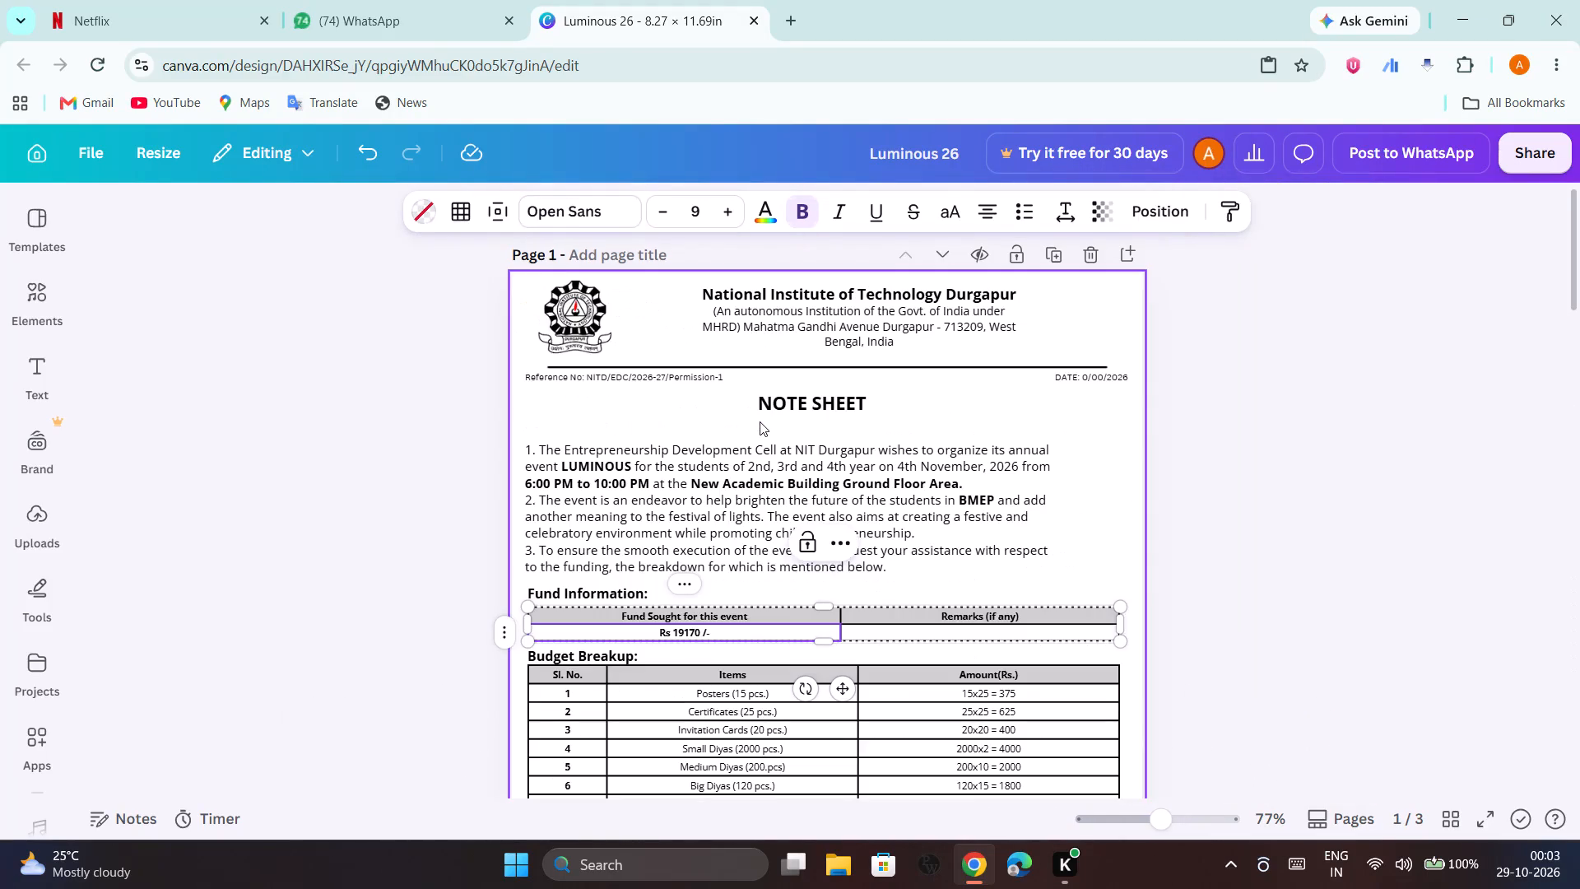
scroll(760, 421, "up", 1)
left_click(327, 371)
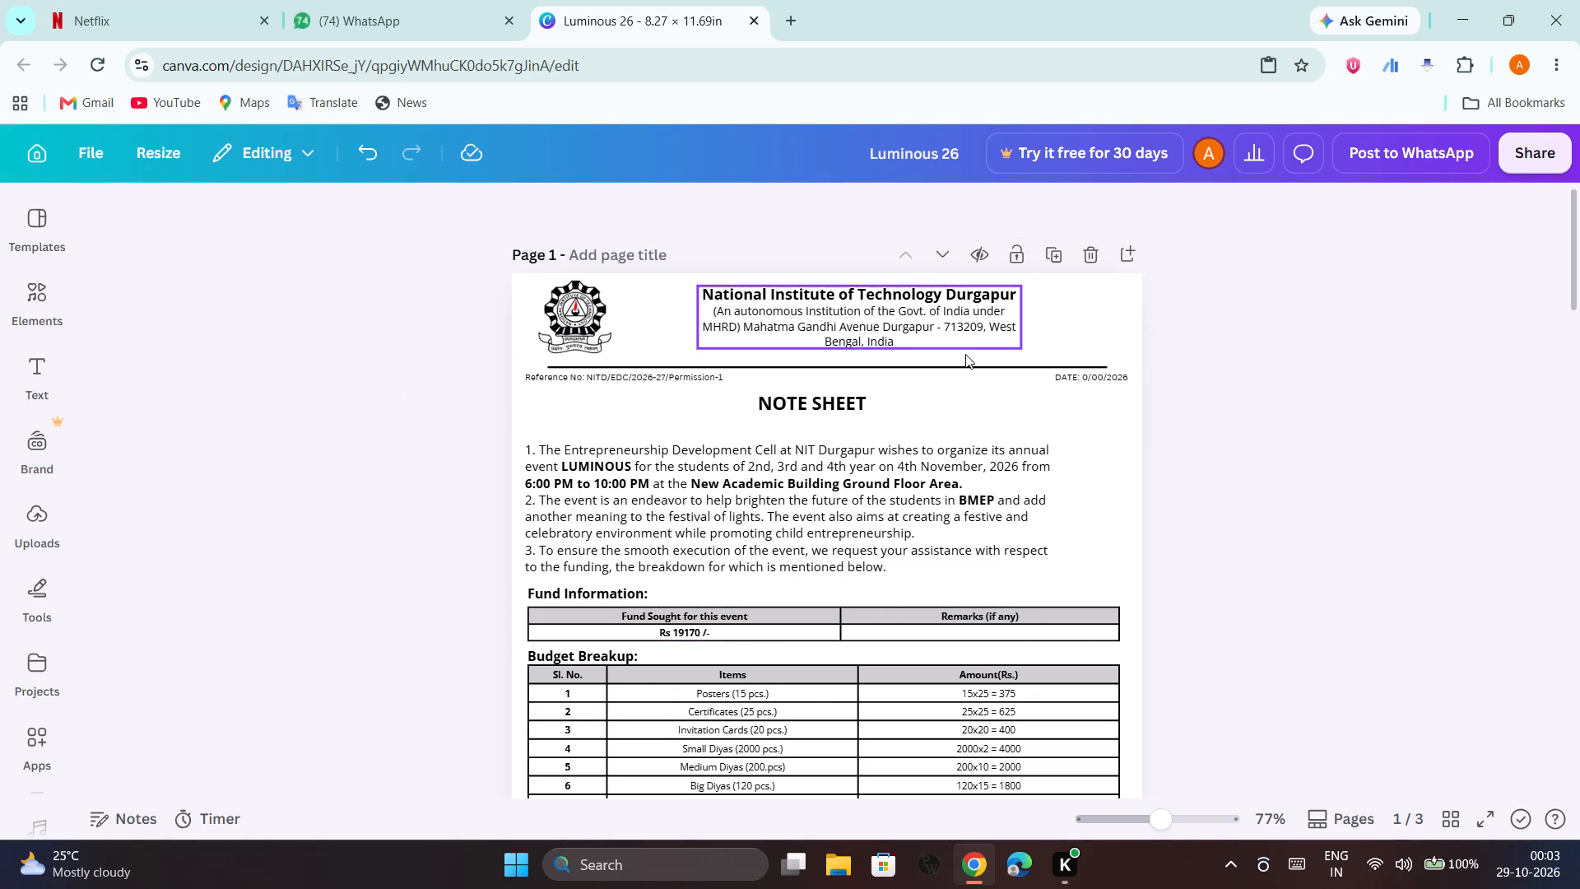
Open the sharing options for the Luminous 26 design.
left_click(1528, 155)
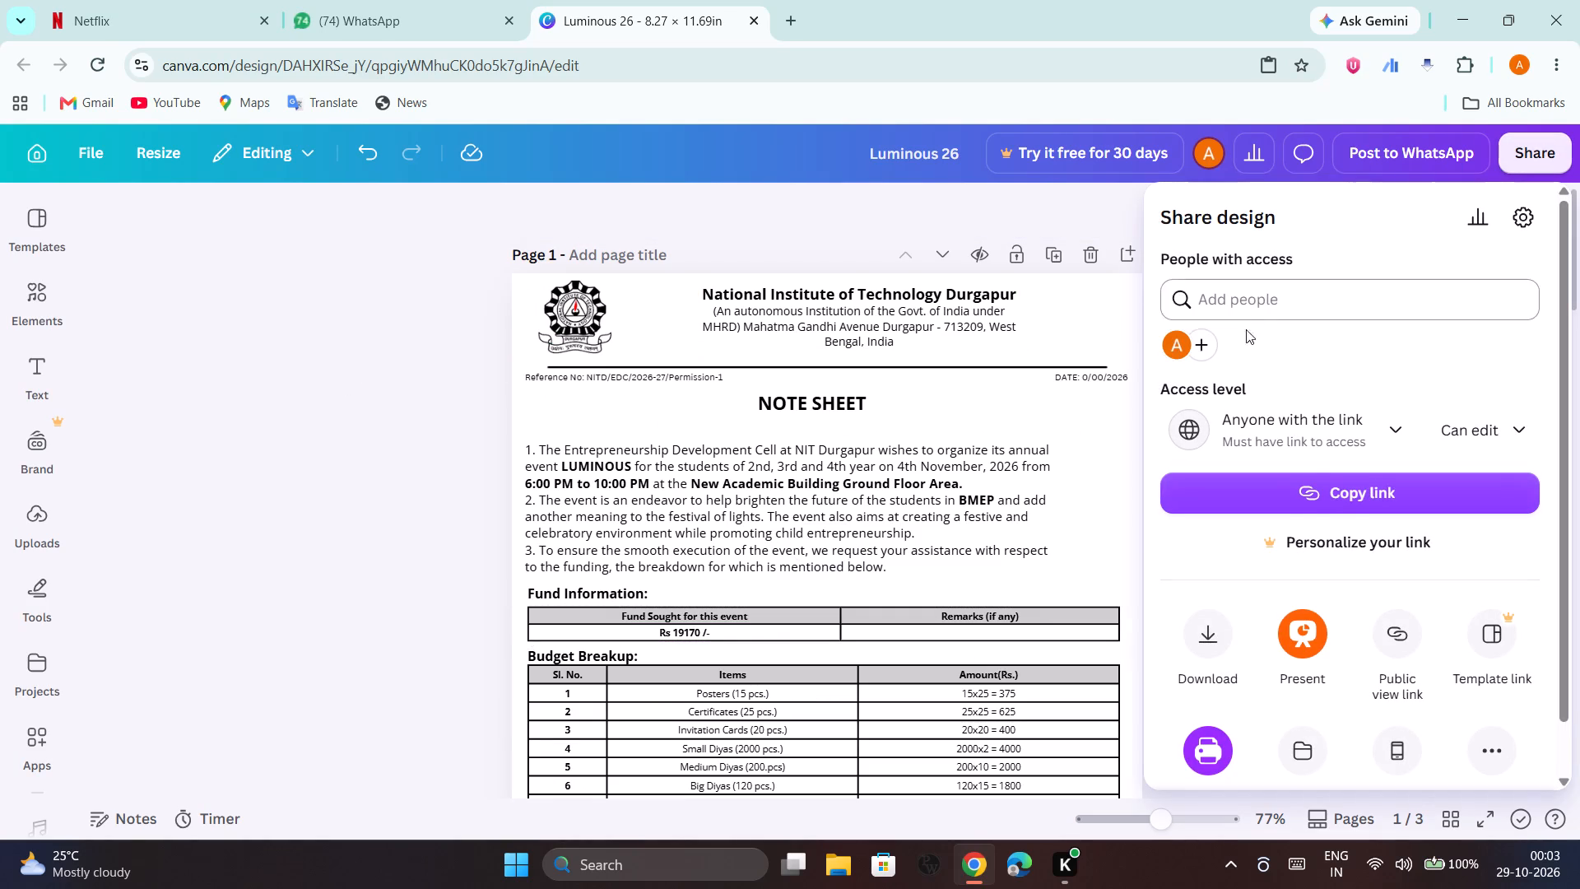
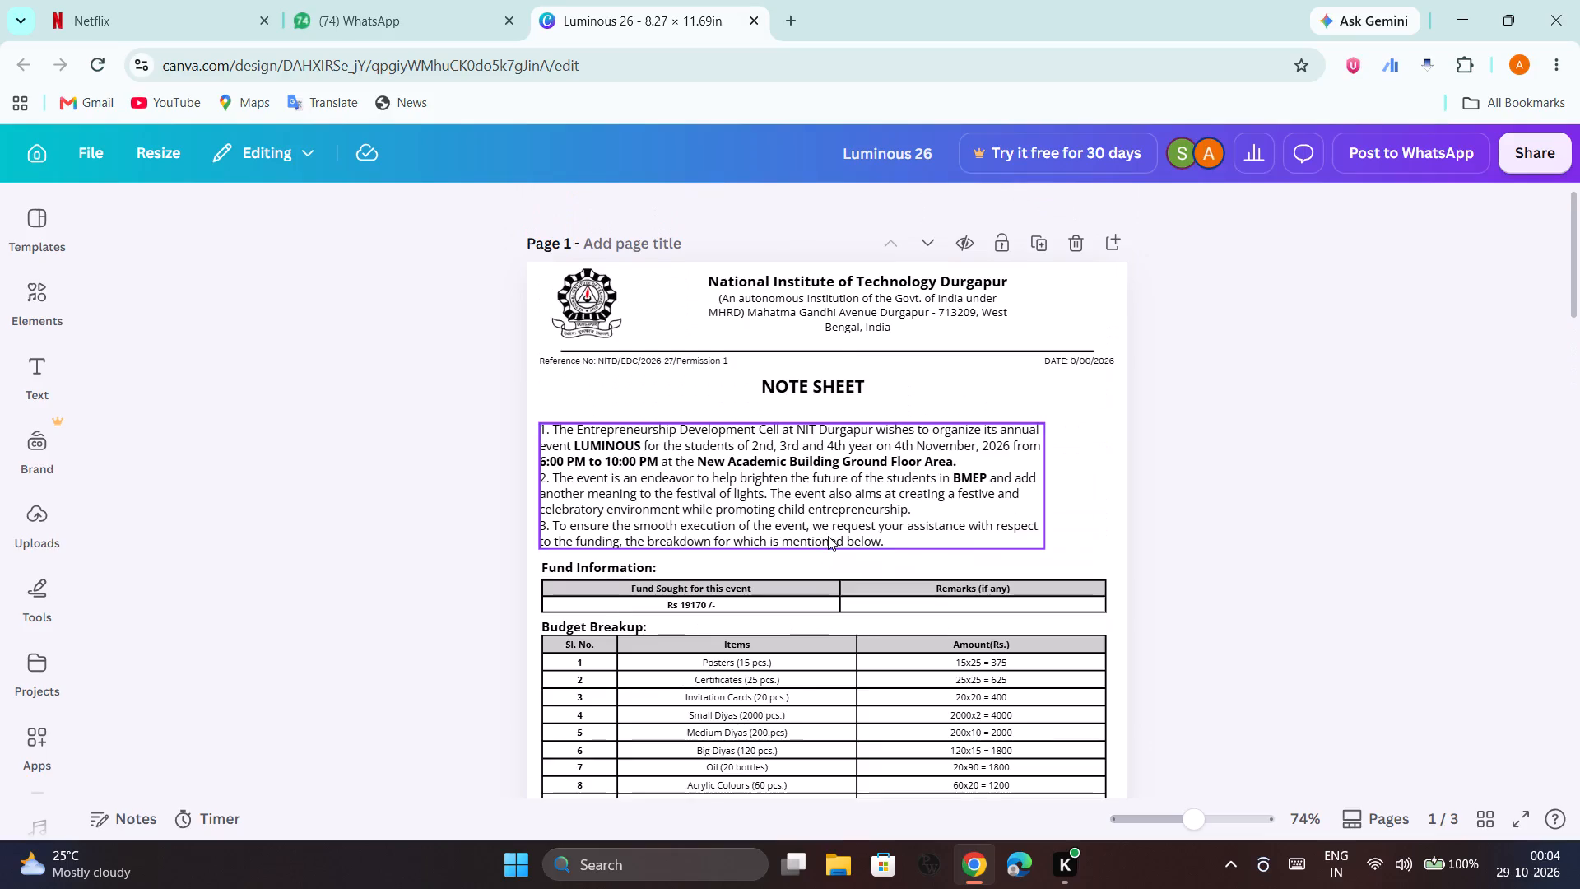
Review all three pages of the document, checking the fund amount, the budget tables and the venue permission letter.
scroll(828, 536, "up", 2)
scroll(828, 536, "down", 4)
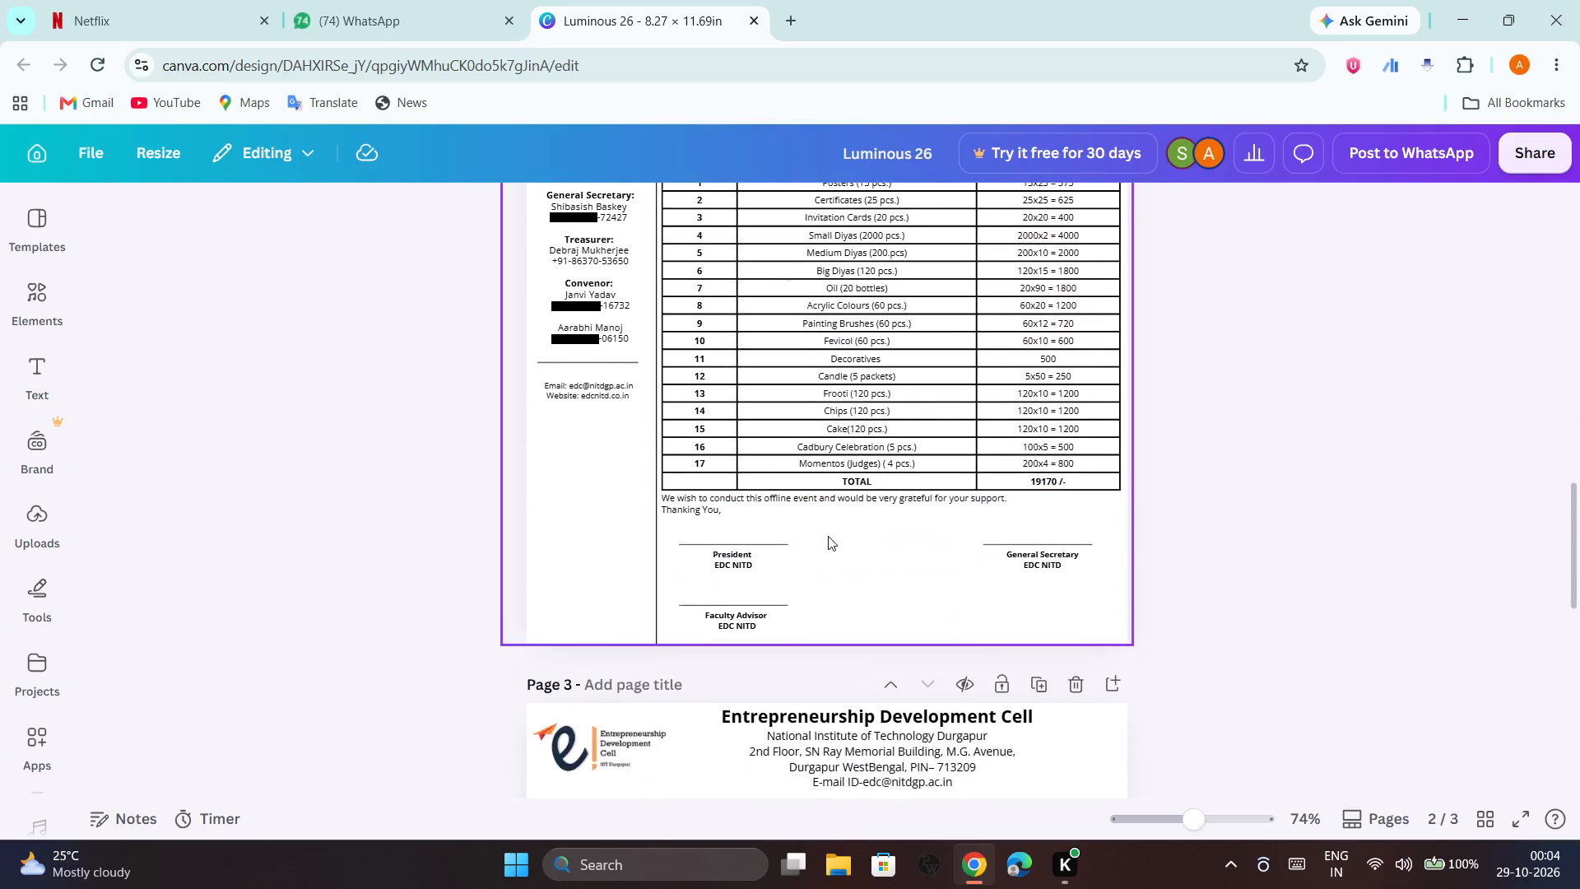
scroll(828, 536, "down", 6)
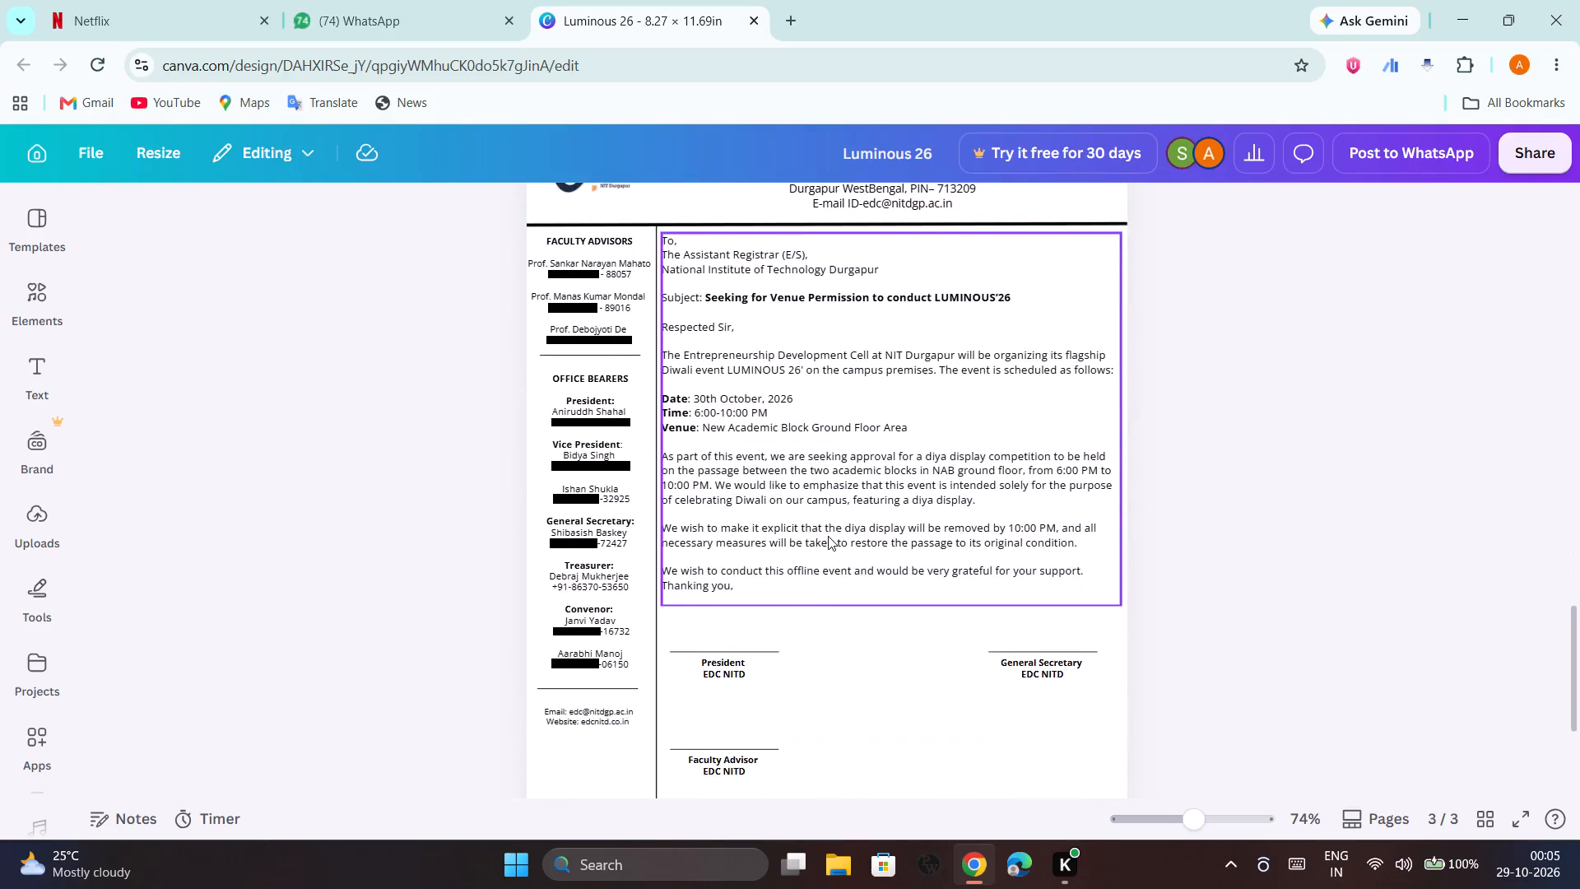
scroll(828, 536, "up", 7)
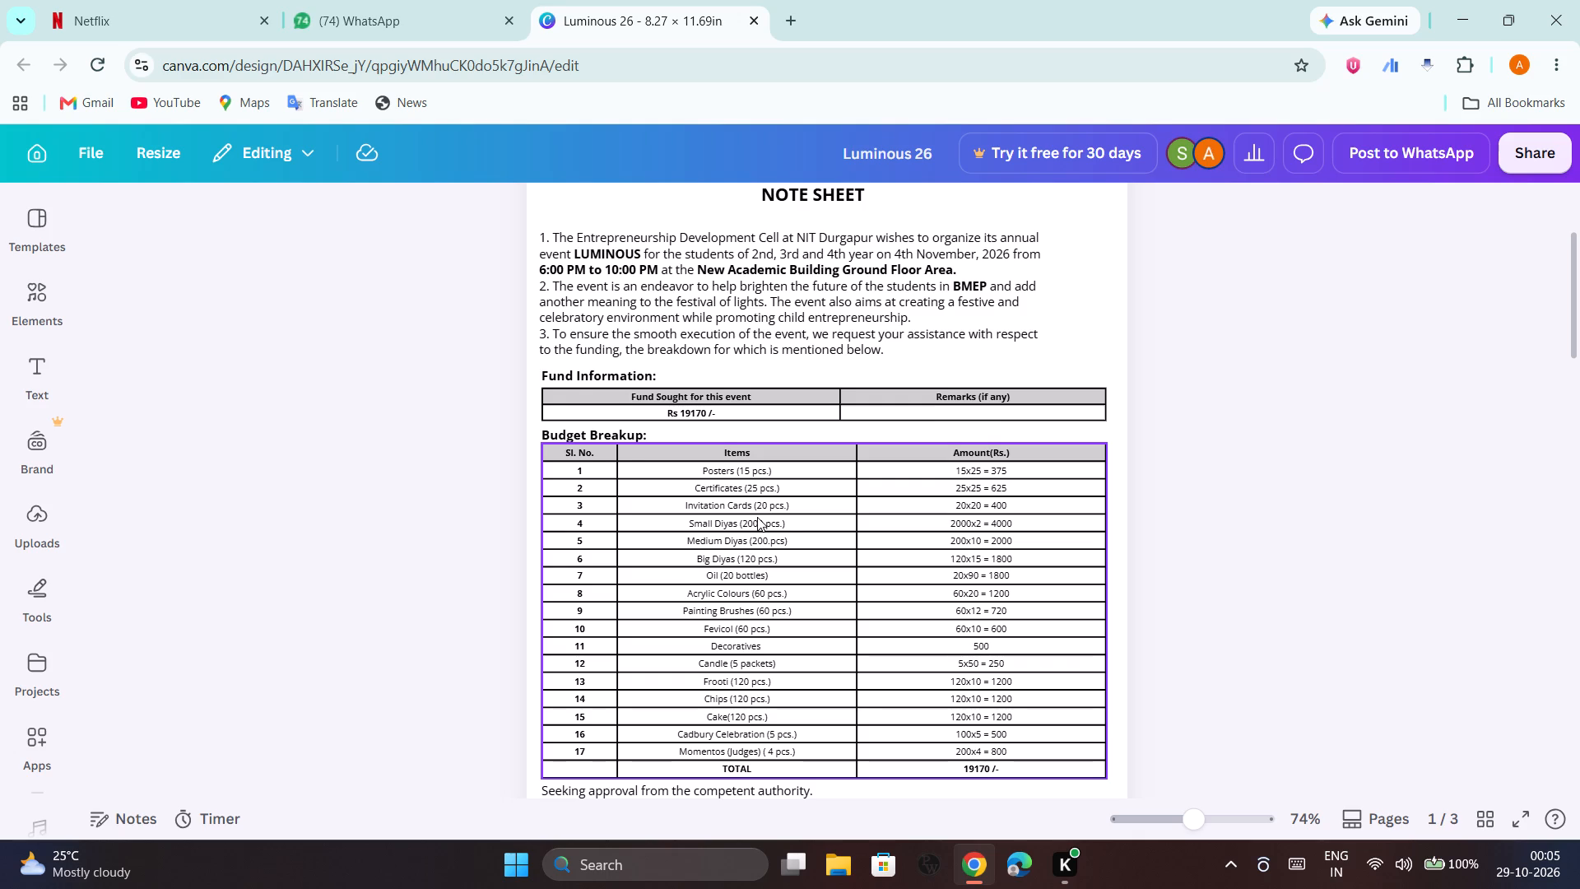
Check the identity and access level of the collaborator with the purple animal avatar on the design.
scroll(757, 517, "down", 1)
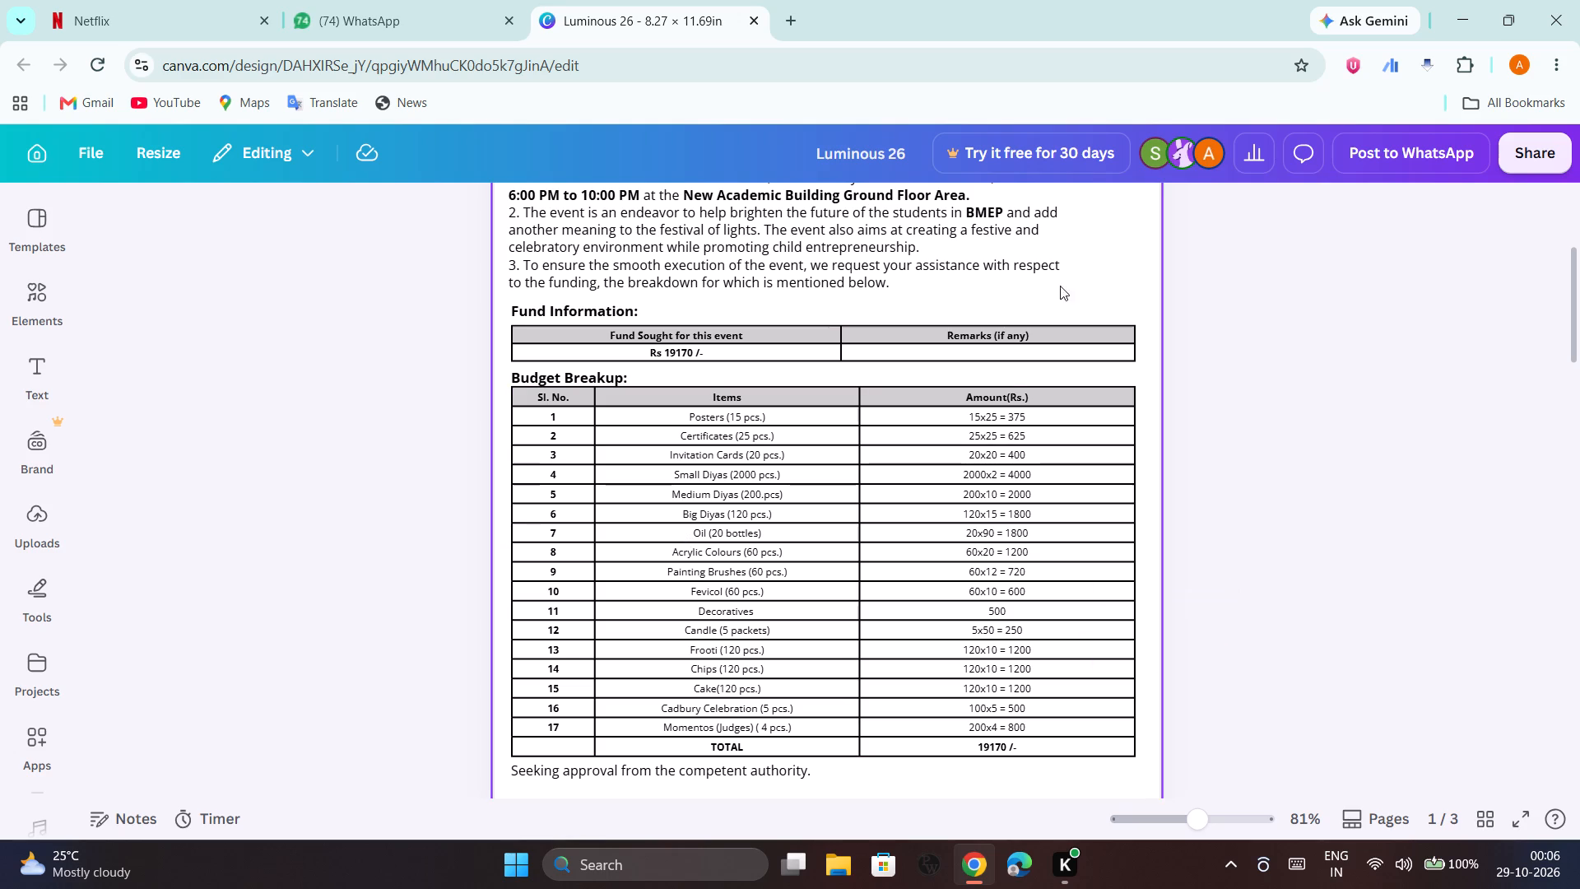
left_click(1184, 150)
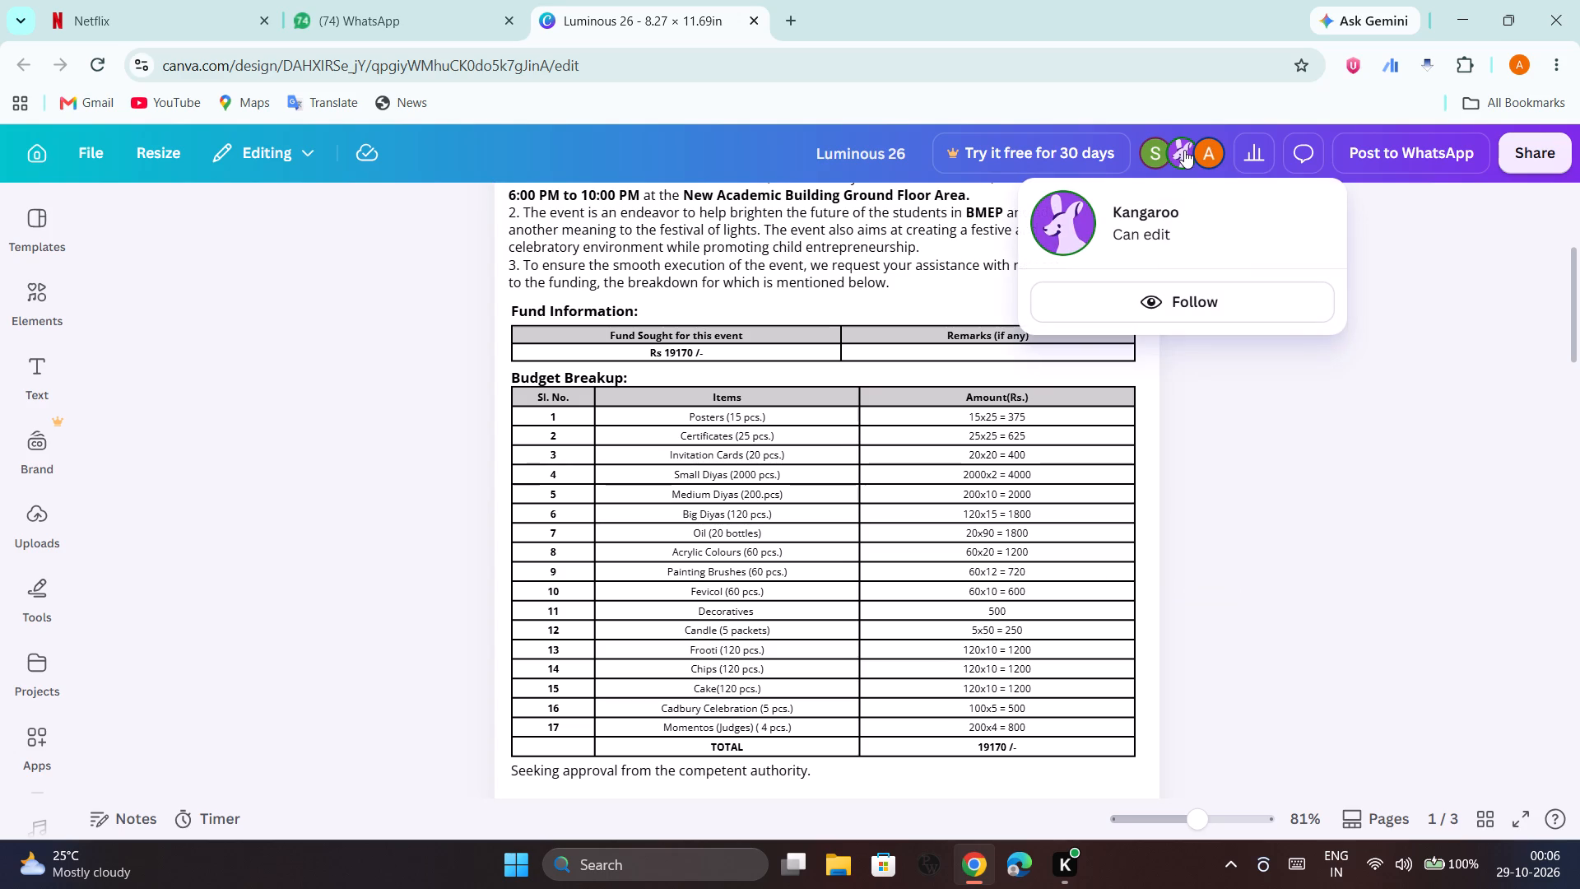
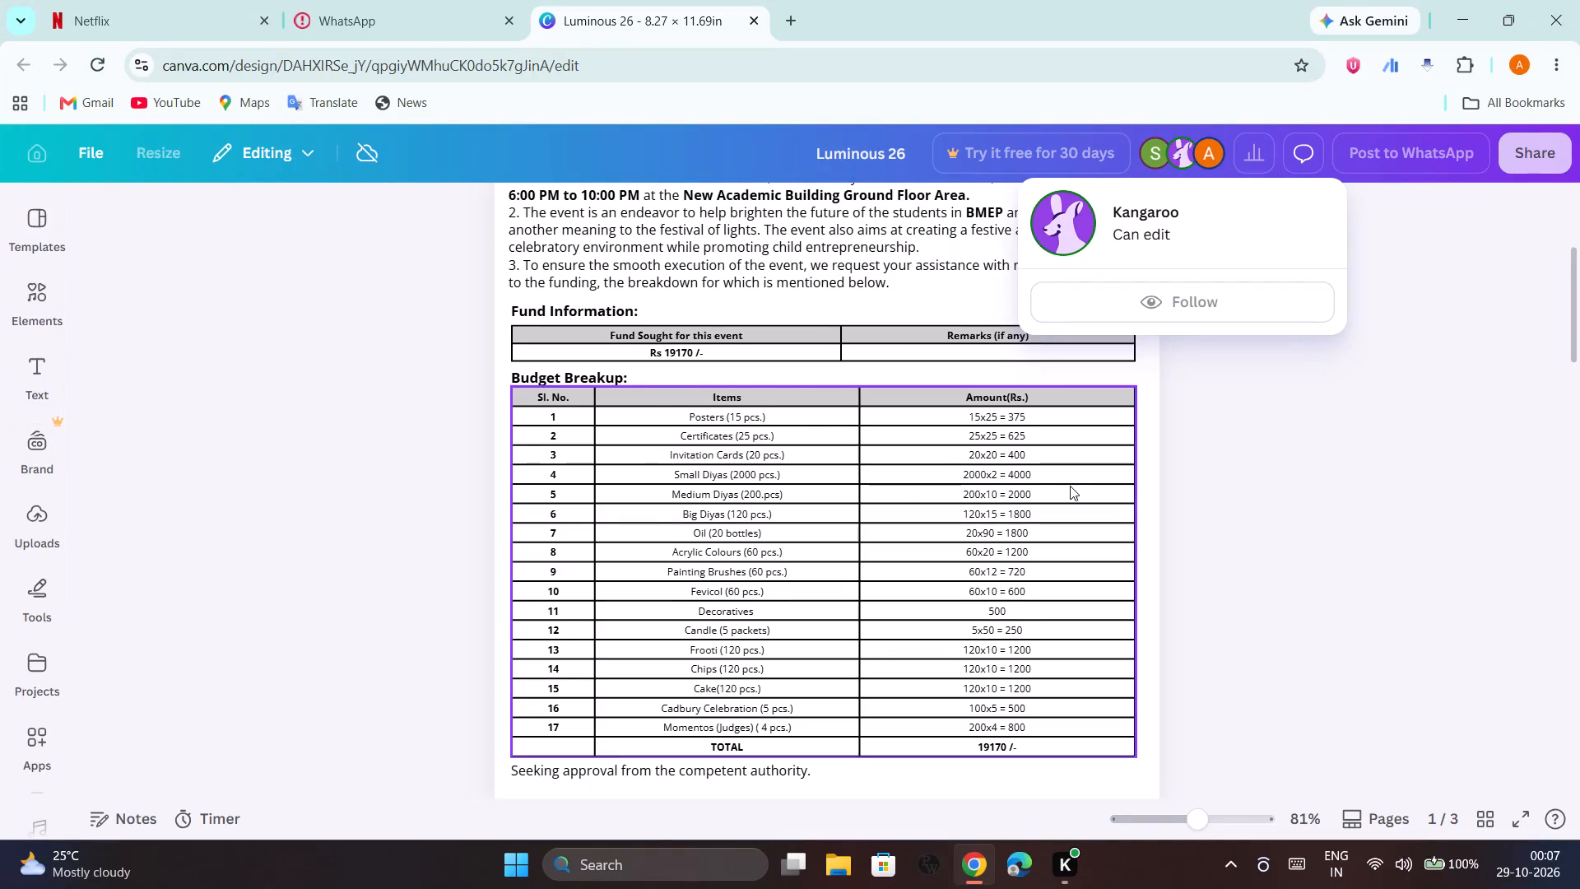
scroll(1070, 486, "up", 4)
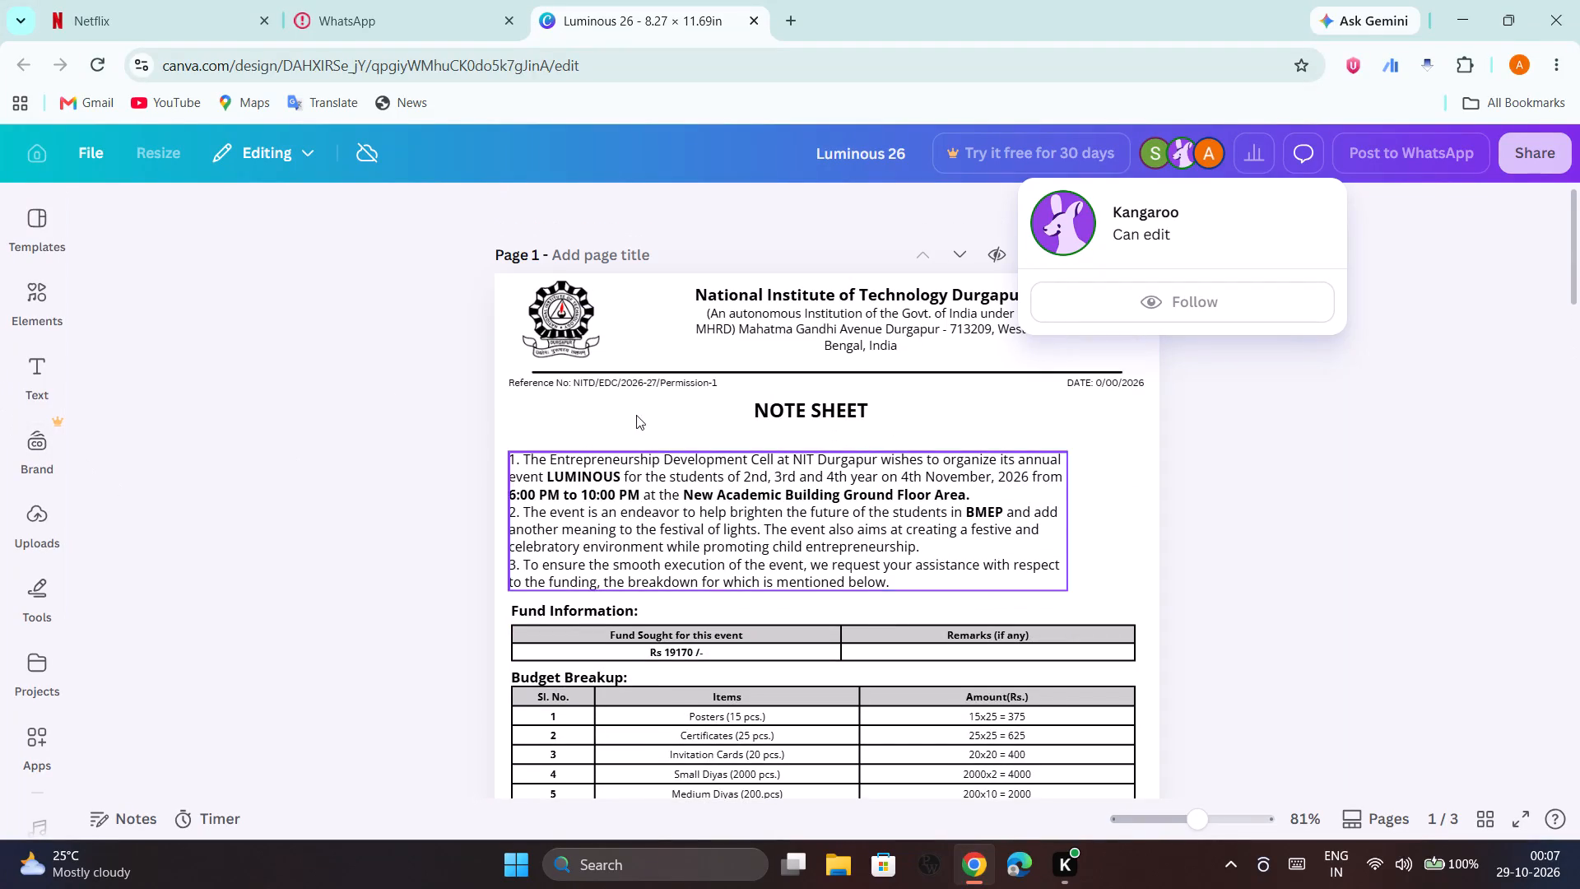
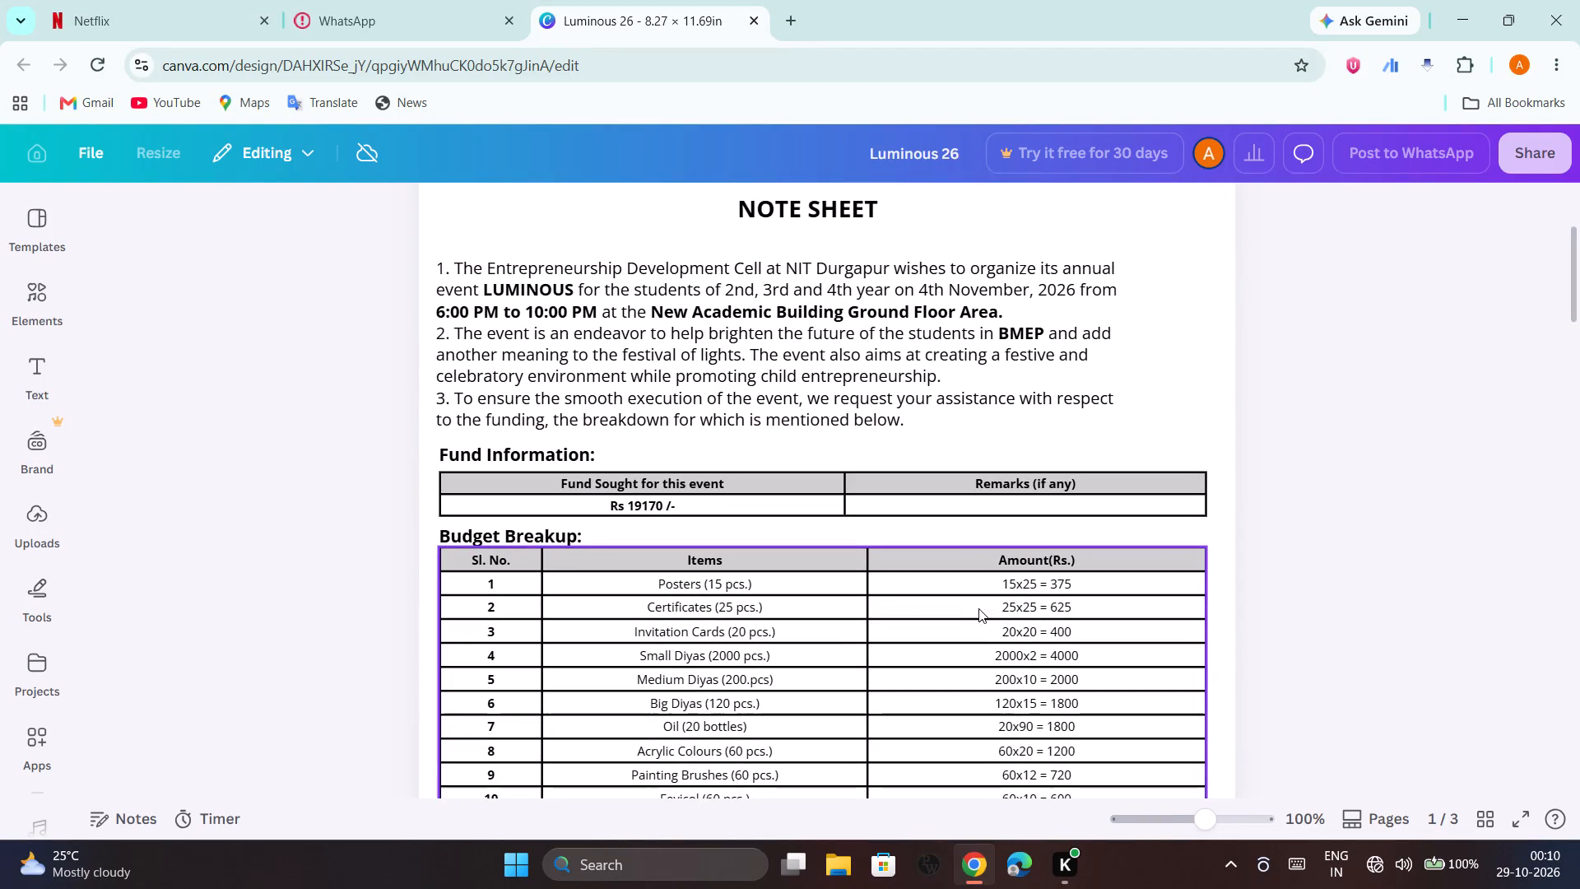
Change the Certificates amount in page 1's Budget Breakup table to 20x25 = 500.
left_click(1015, 607)
left_click(1015, 607)
left_click(1015, 607)
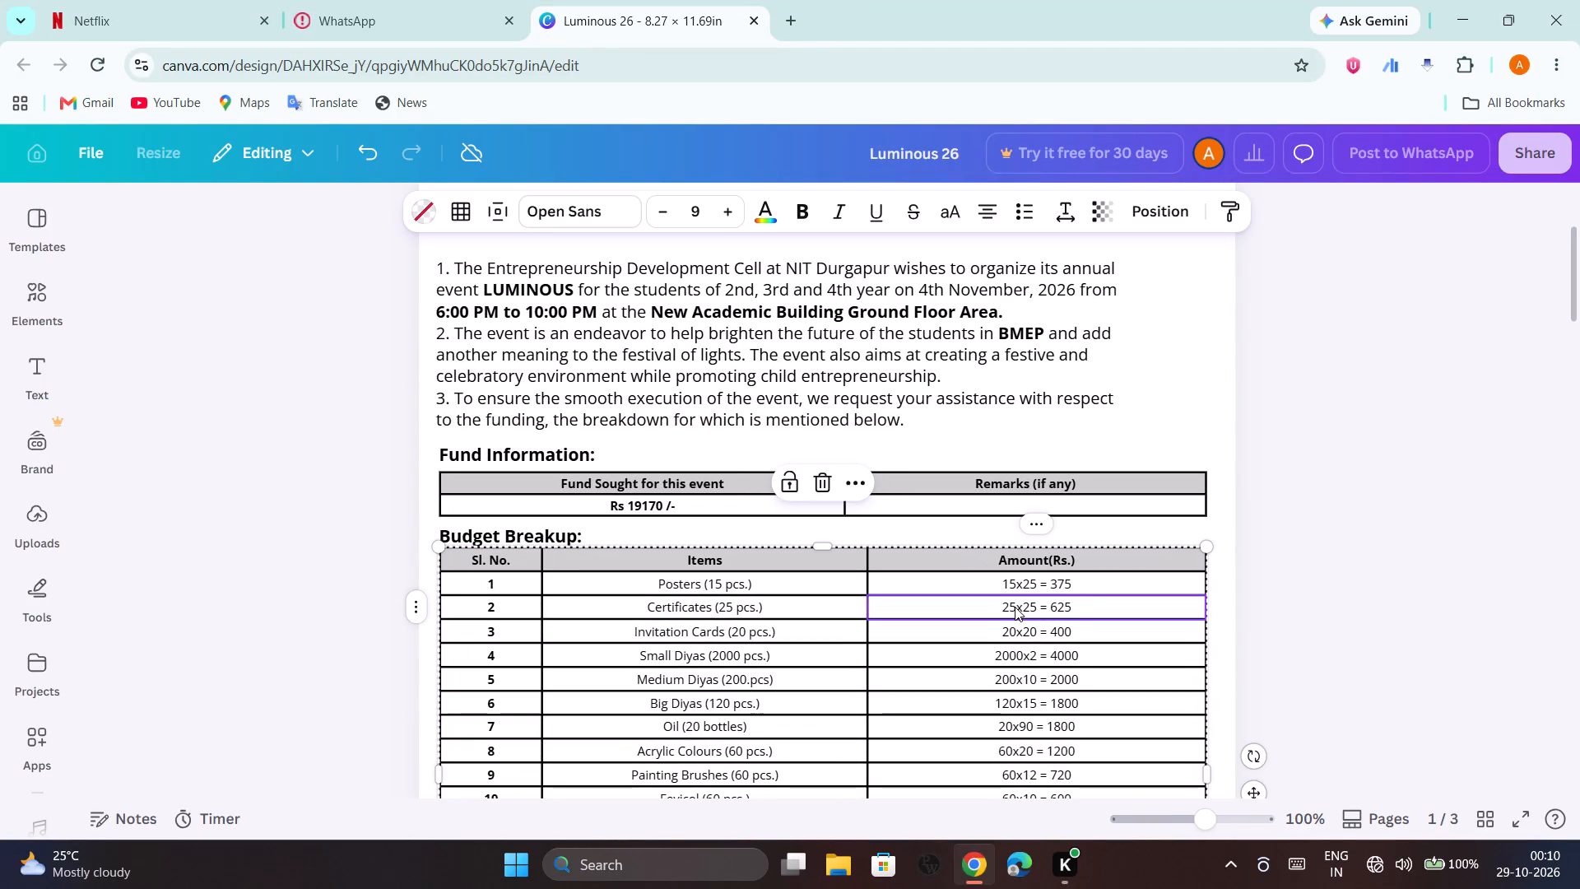
left_click(1015, 607)
left_click(1047, 607)
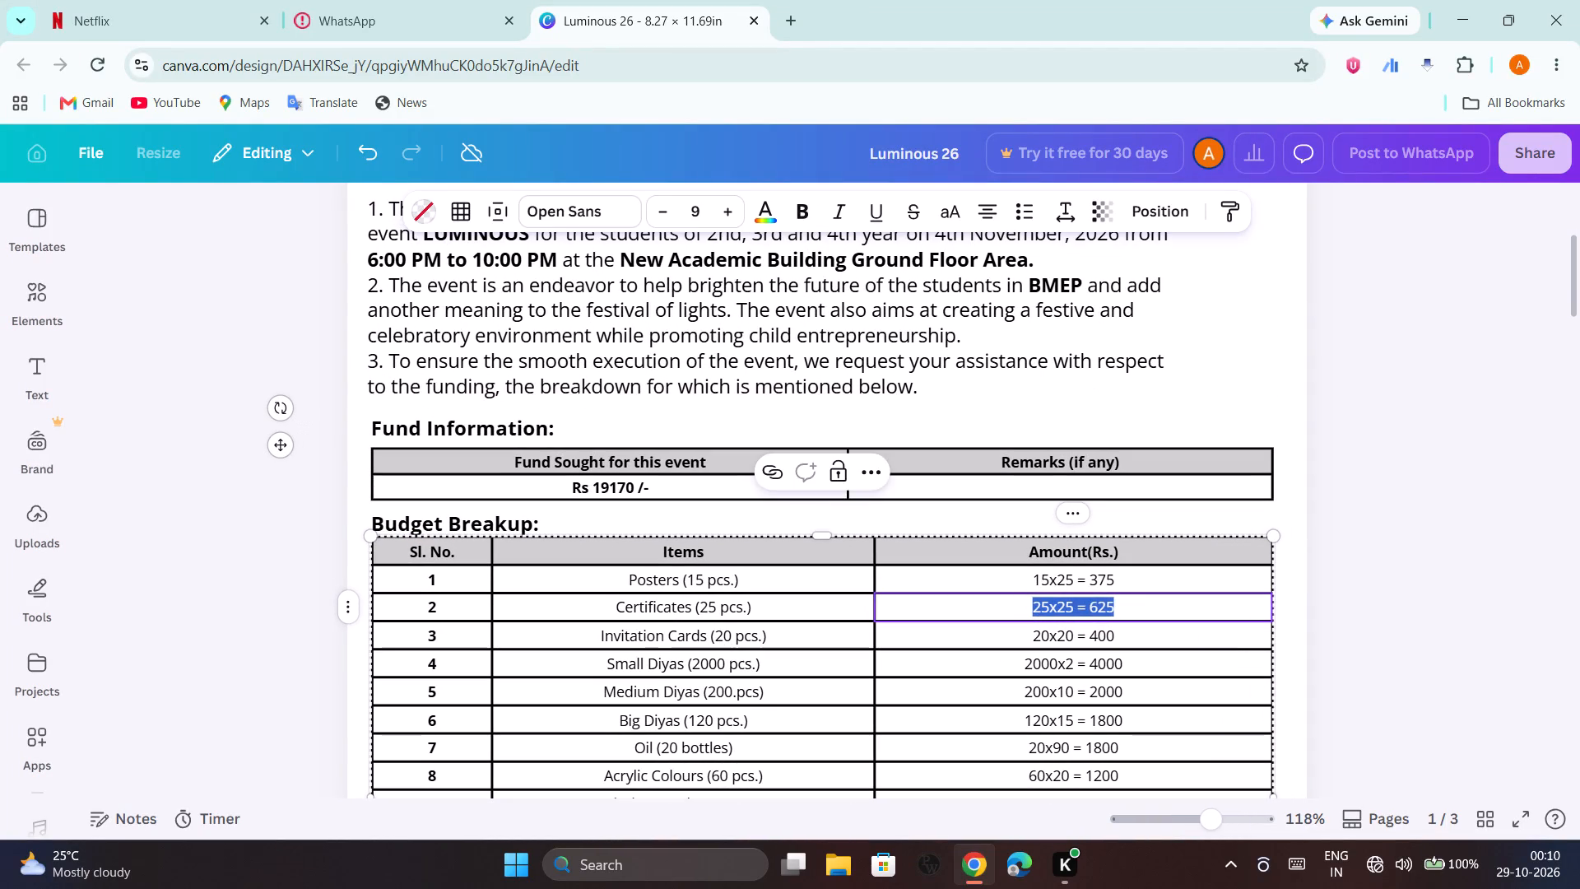
key("BackSpace")
key("0")
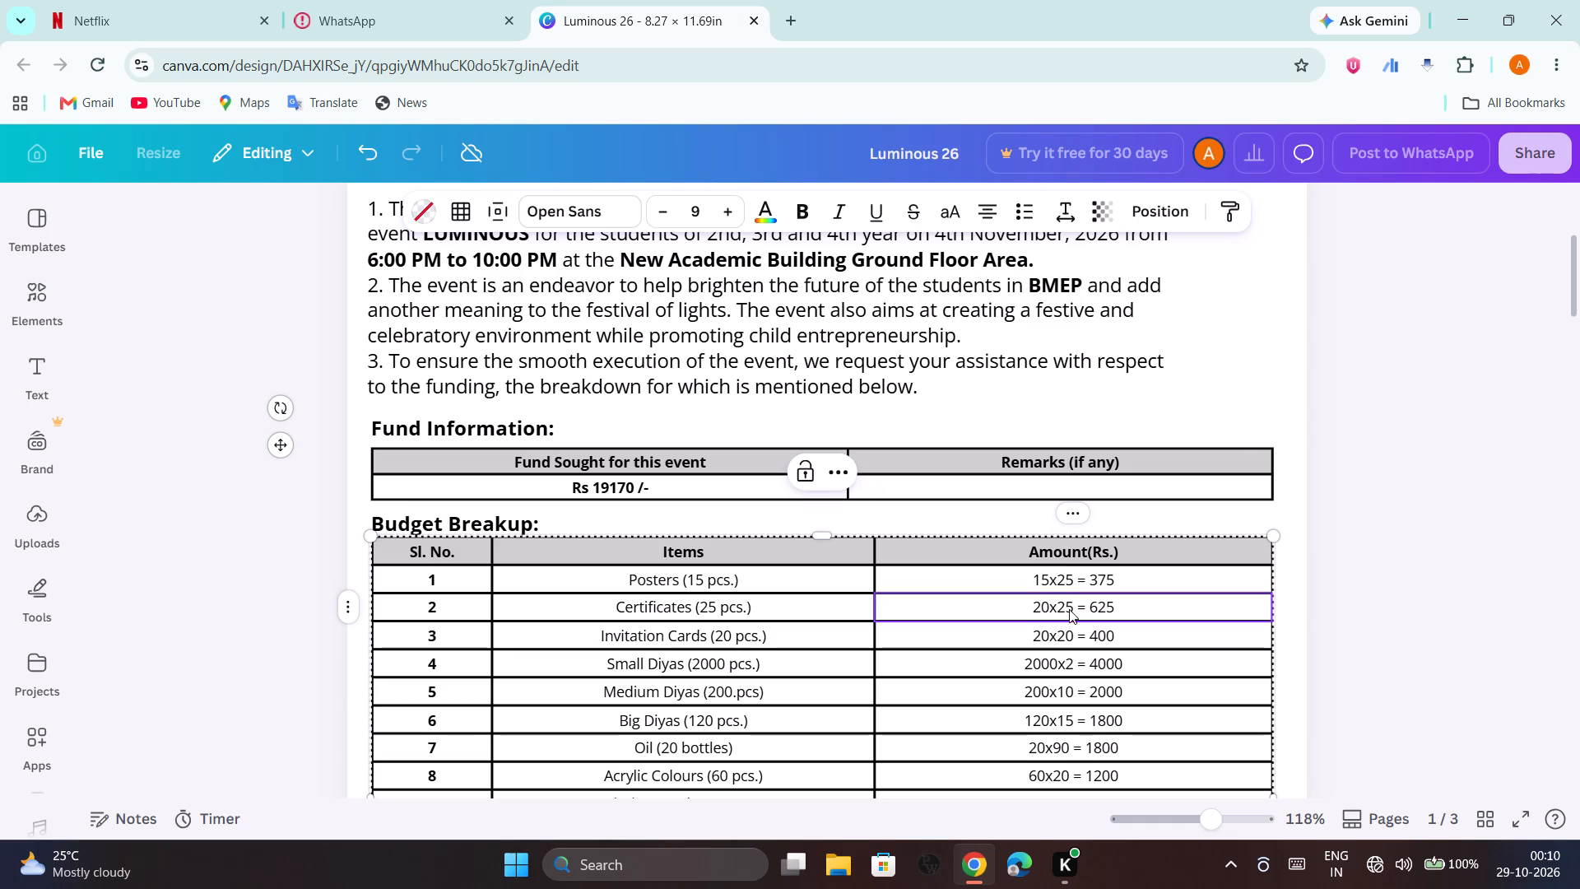
left_click(1106, 607)
left_click(1110, 607)
key("BackSpace")
key("BackSpace")
key("BackSpace")
type("500")
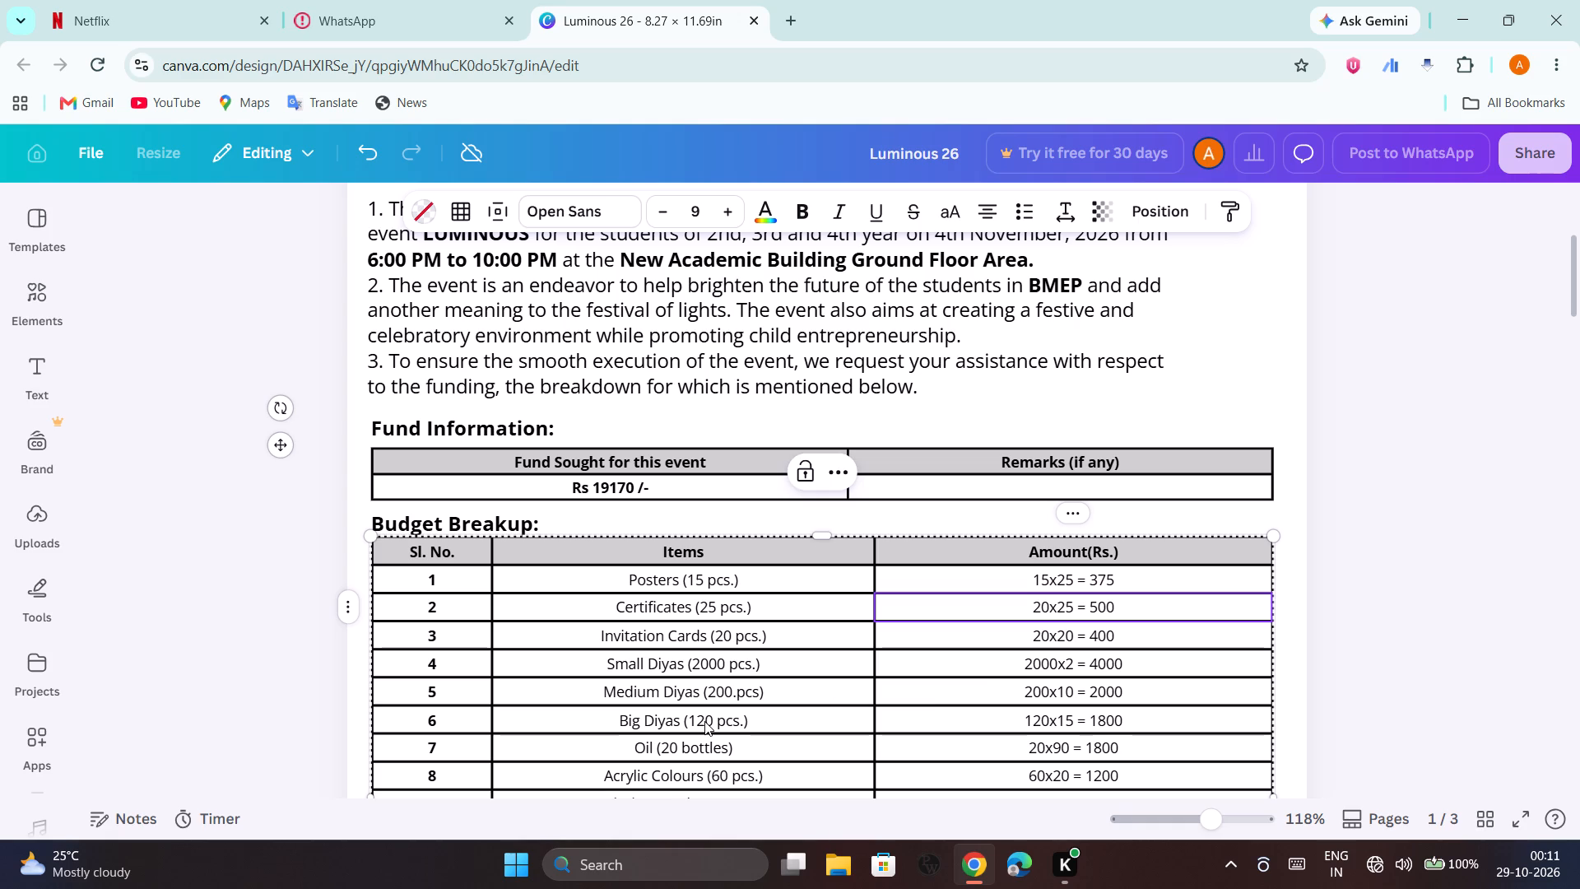
Set the Certificates quantity in page 1's Budget Breakup table to 20 pcs.
scroll(704, 721, "up", 1)
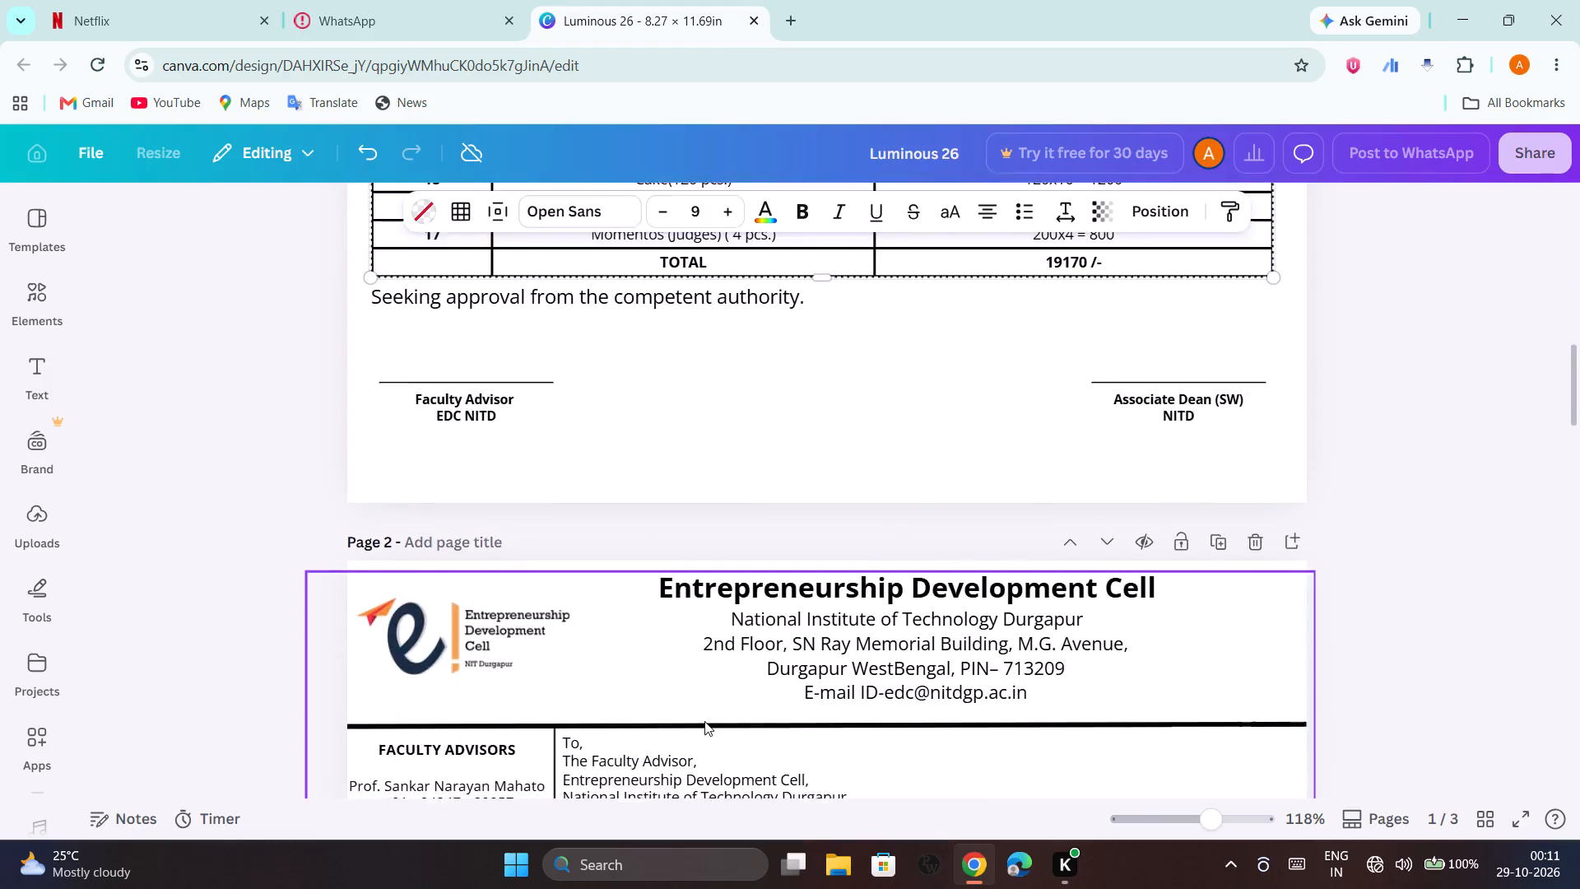
scroll(704, 721, "up", 1)
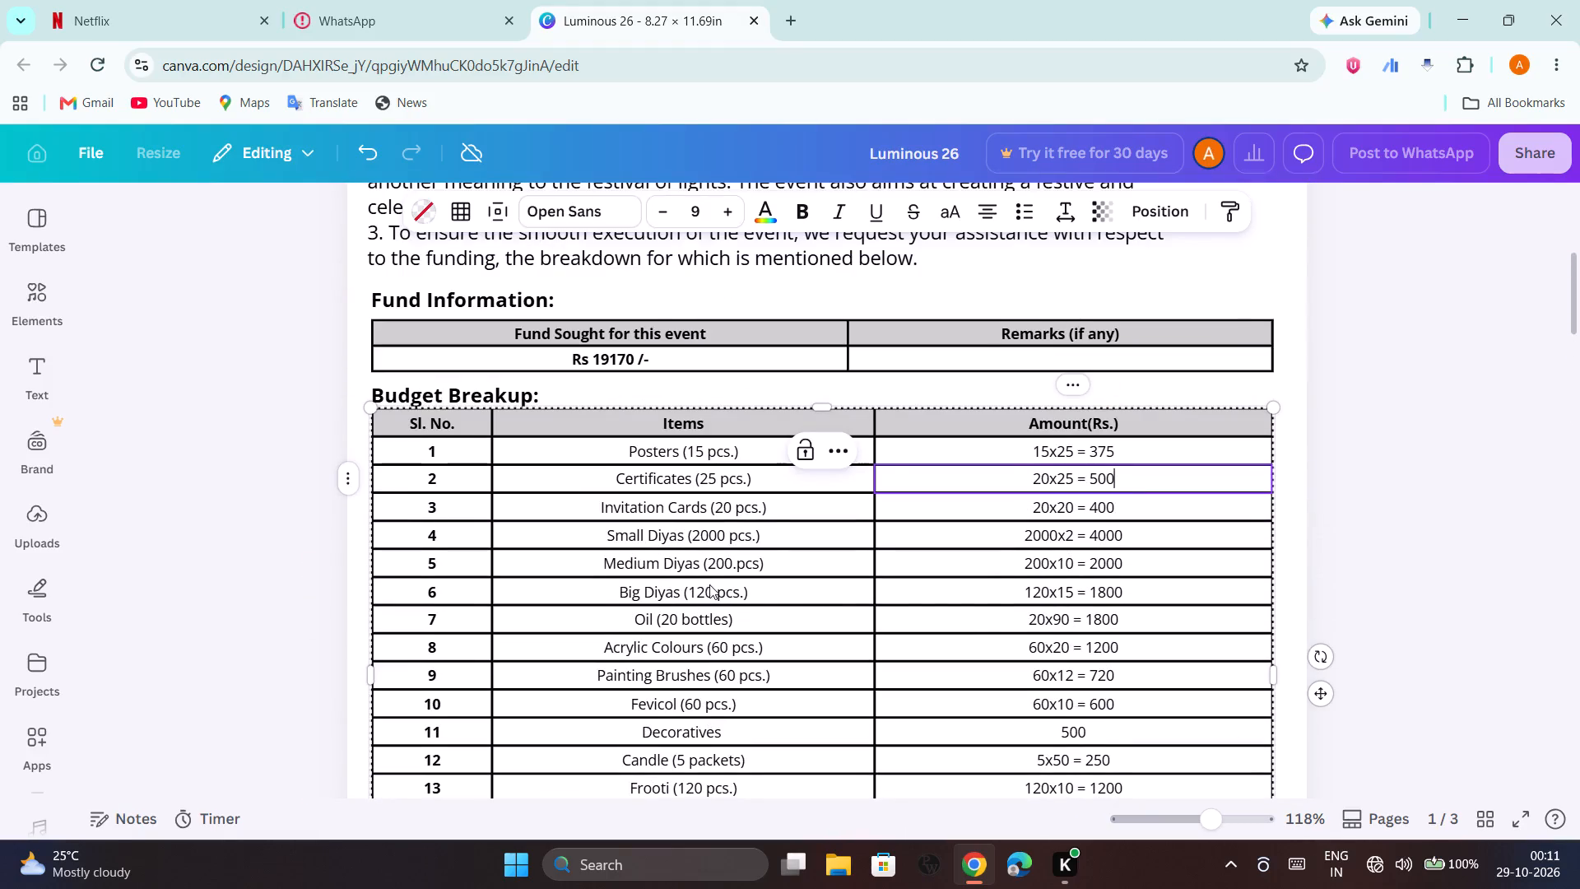
left_click(710, 482)
left_click(710, 482)
left_click(710, 482)
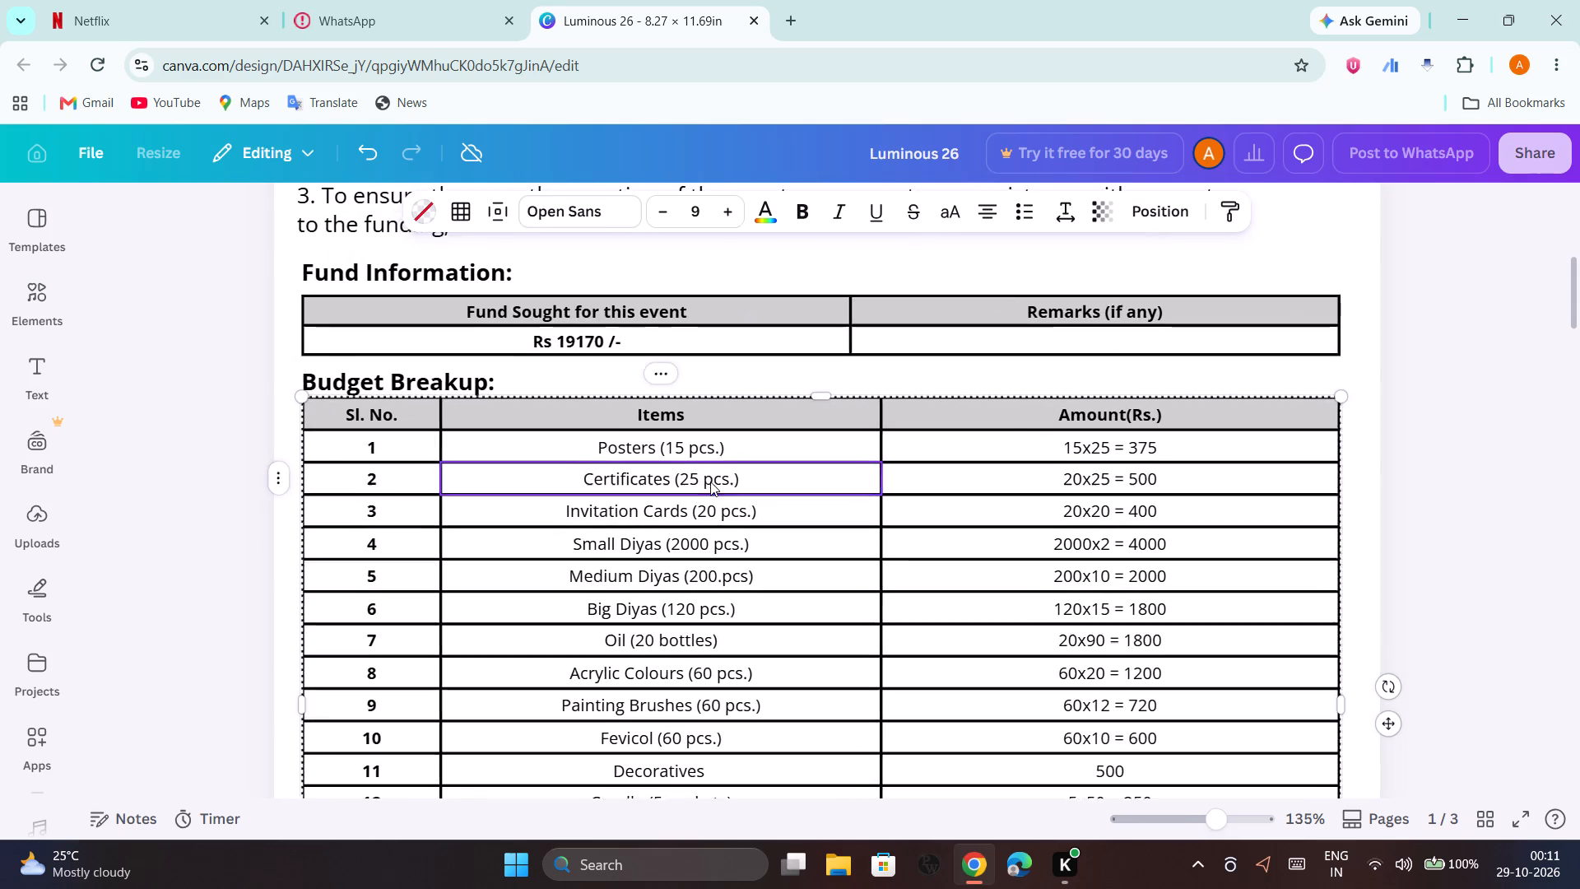
left_click(691, 475)
left_click(695, 477)
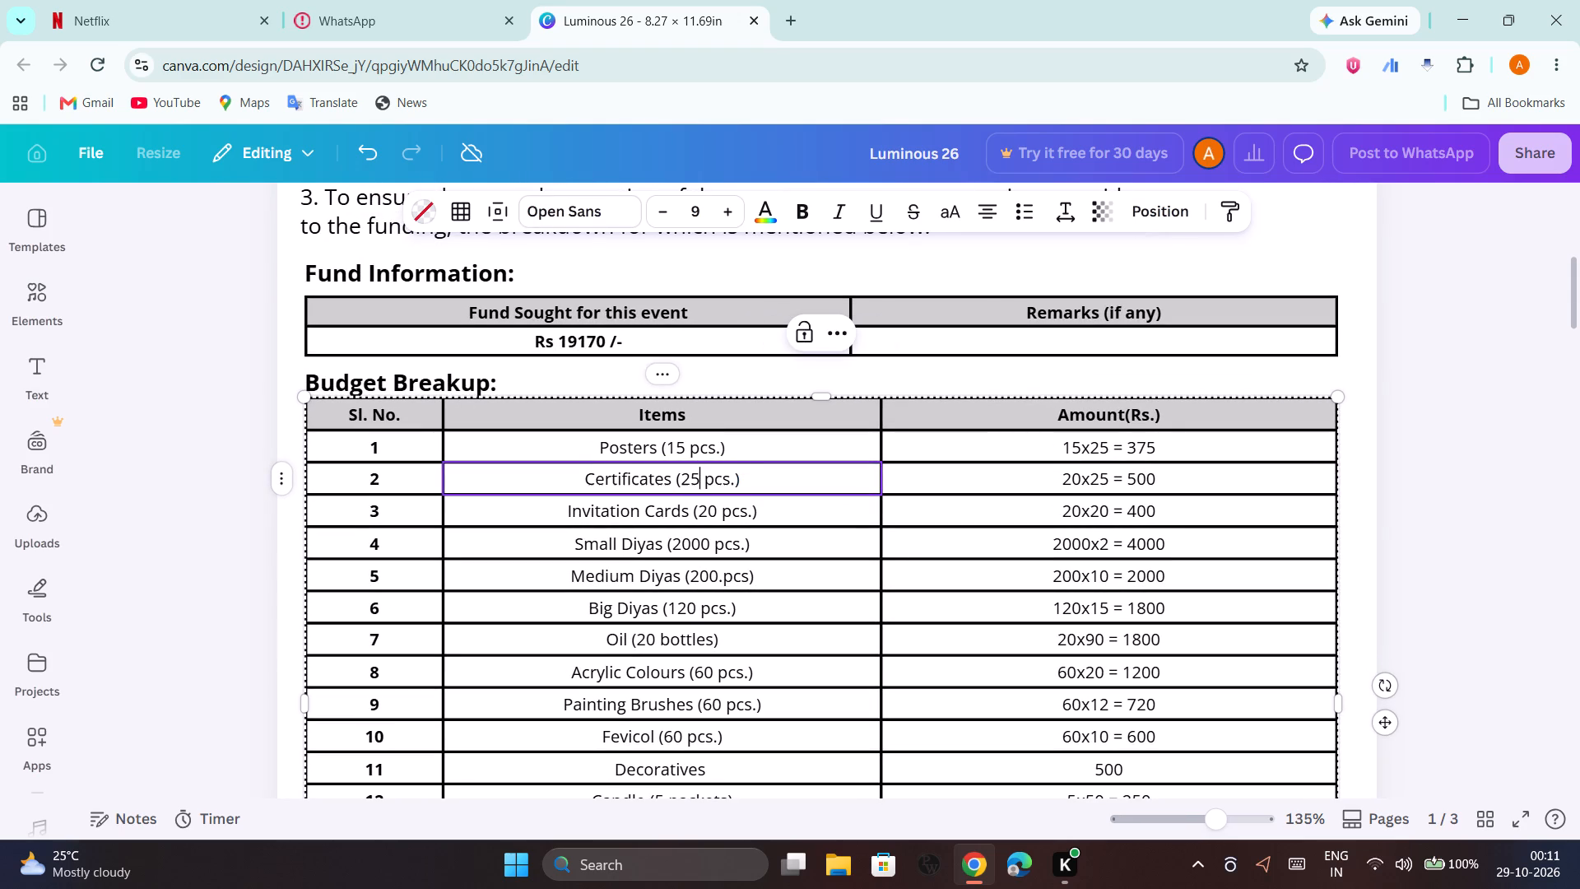
key("BackSpace")
key("0")
Set the Big Diyas quantity in page 1's Budget Breakup table to 125 pcs.
left_click(694, 609)
left_click(694, 609)
left_click(694, 609)
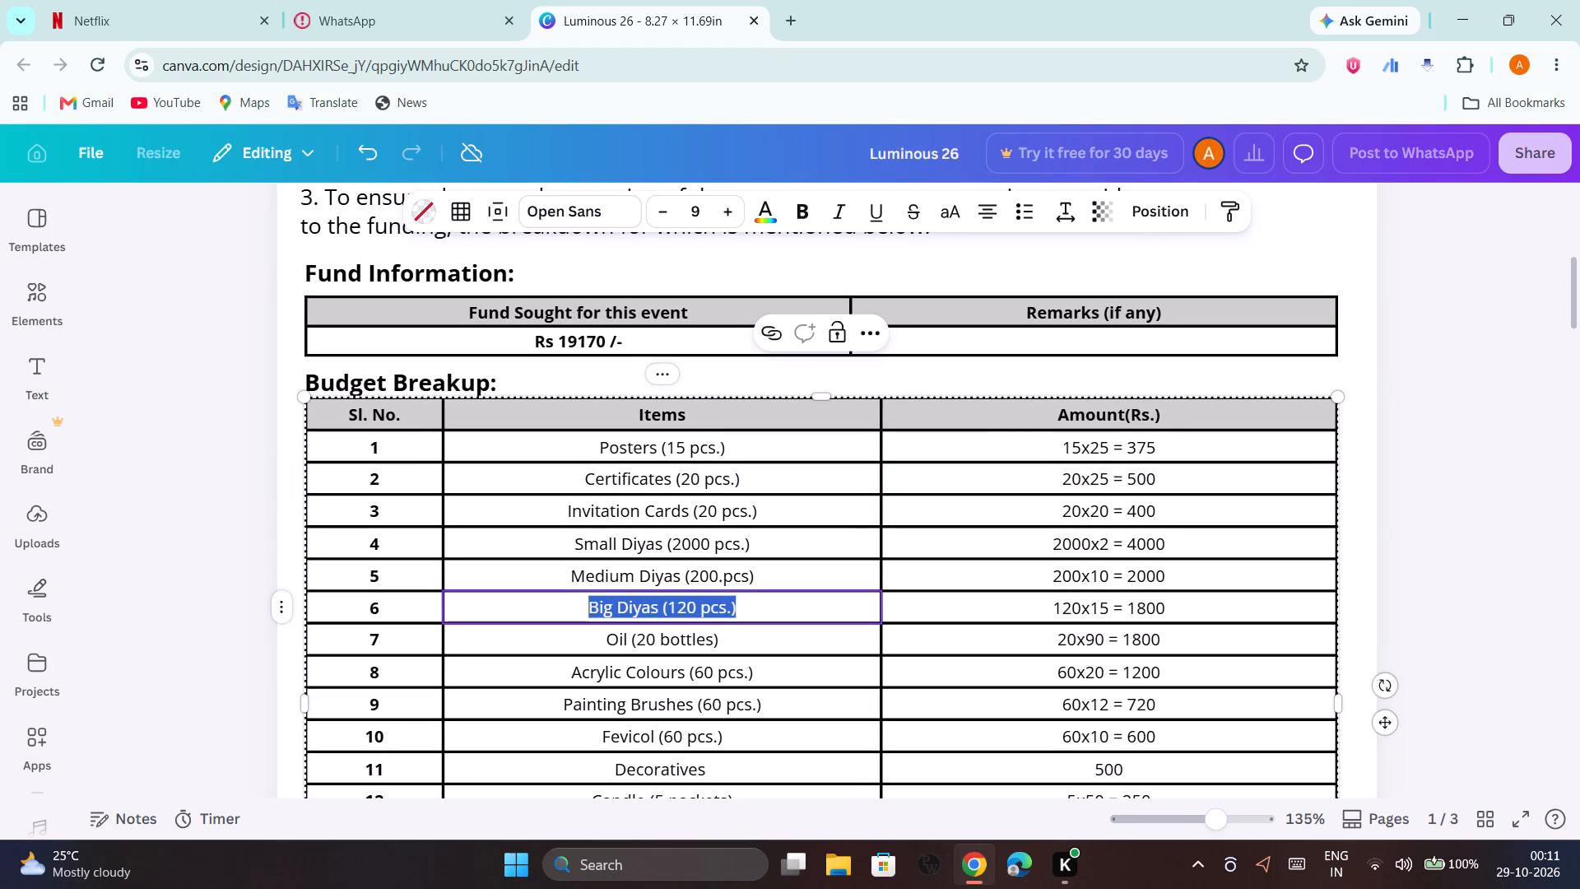
key("BackSpace")
key("5")
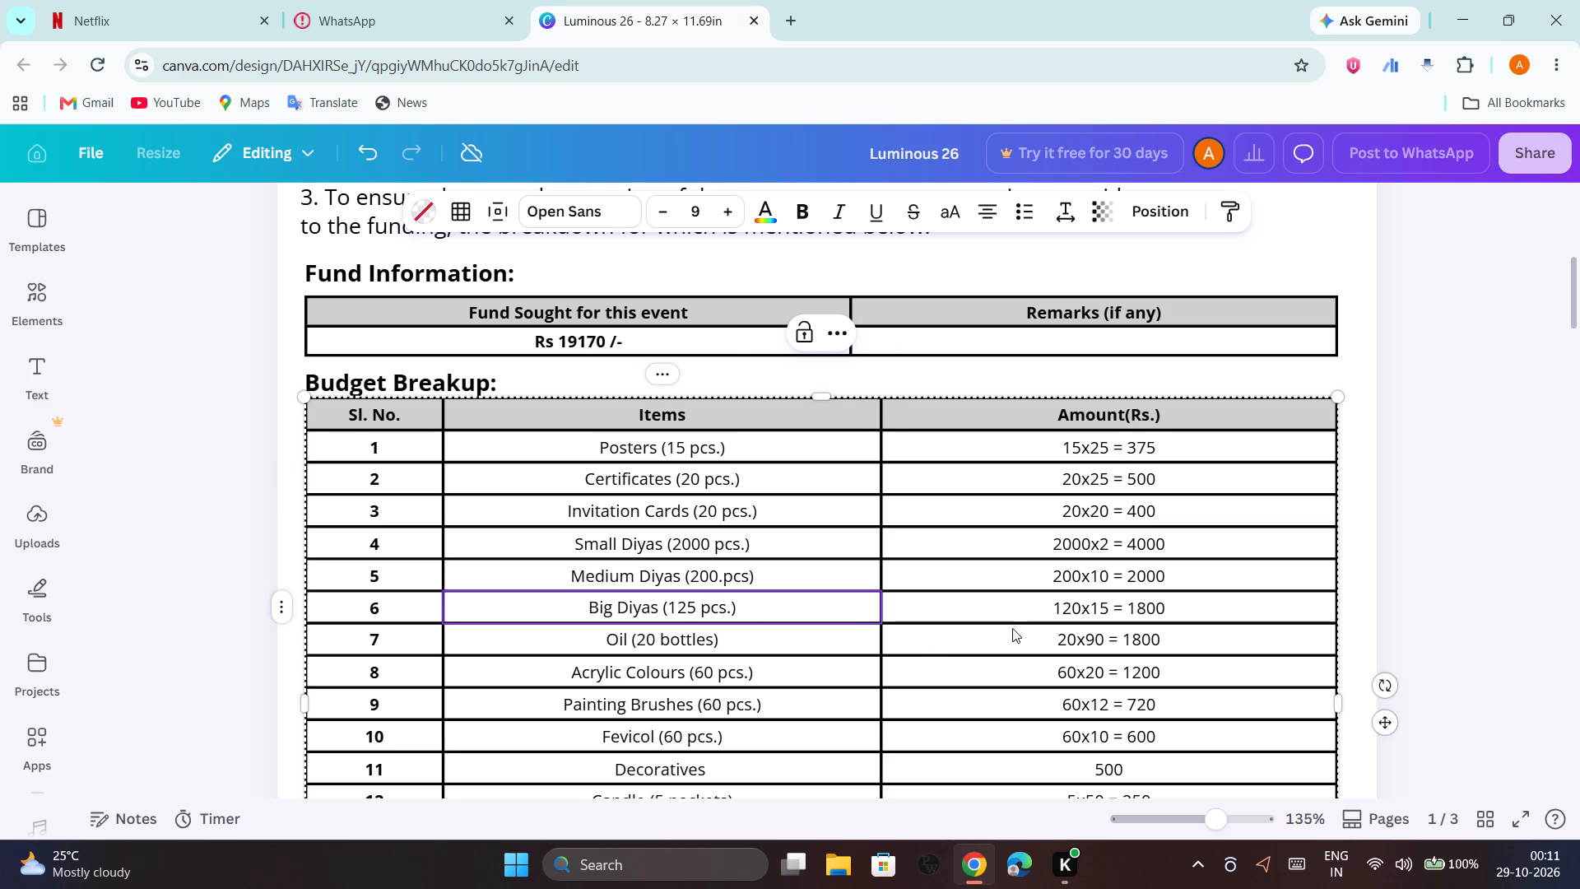
Change the Big Diyas amount in page 1's budget table to 125x15 = 1875.
left_click(1076, 607)
left_click(1080, 607)
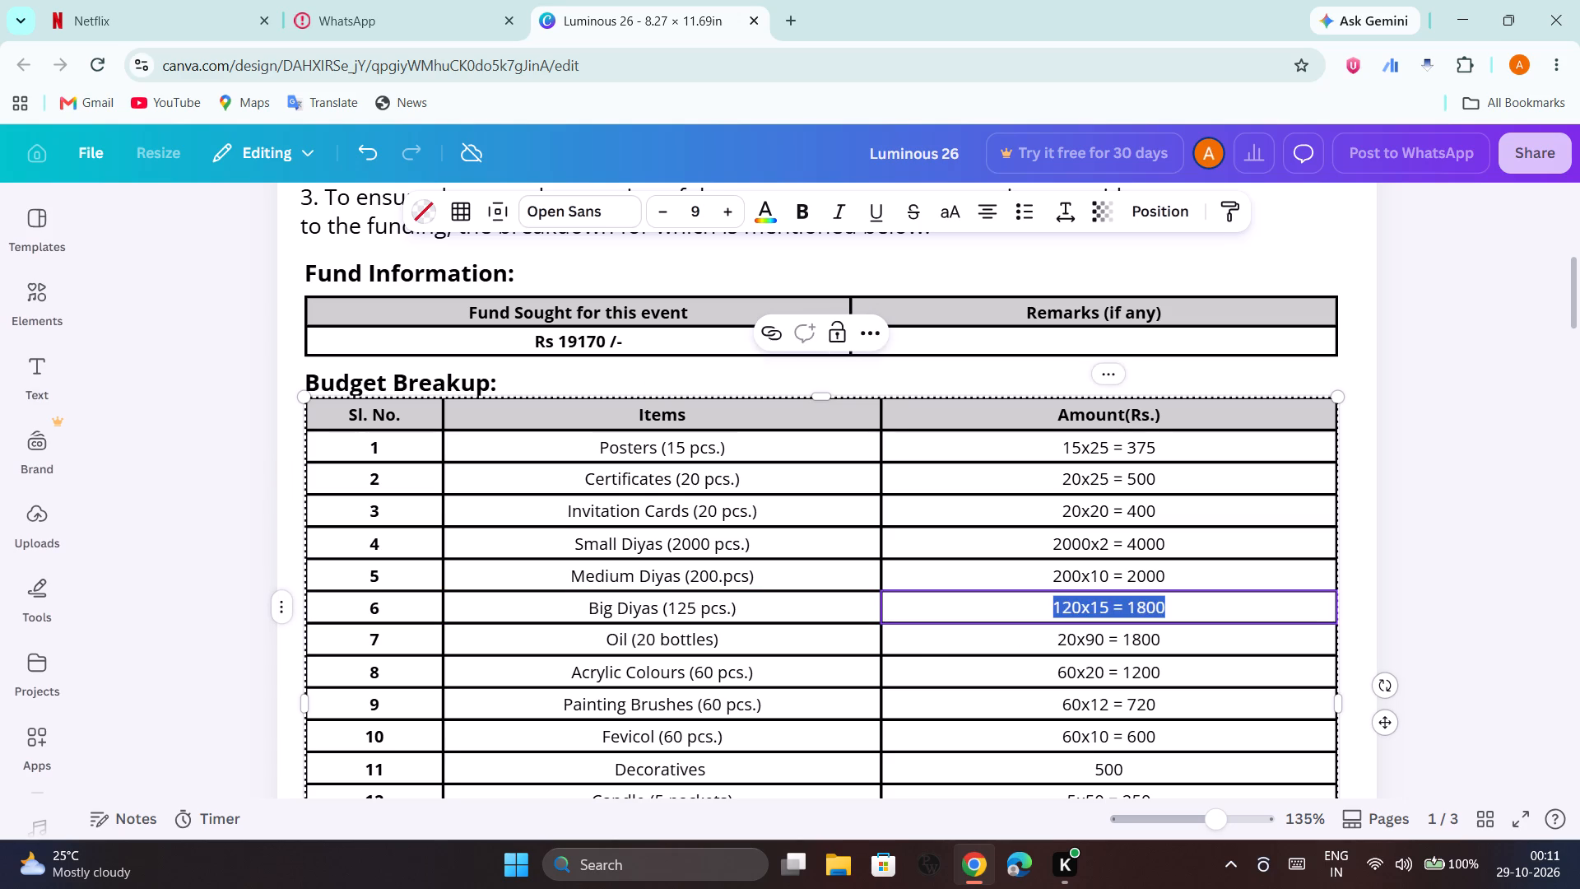
left_click(1080, 607)
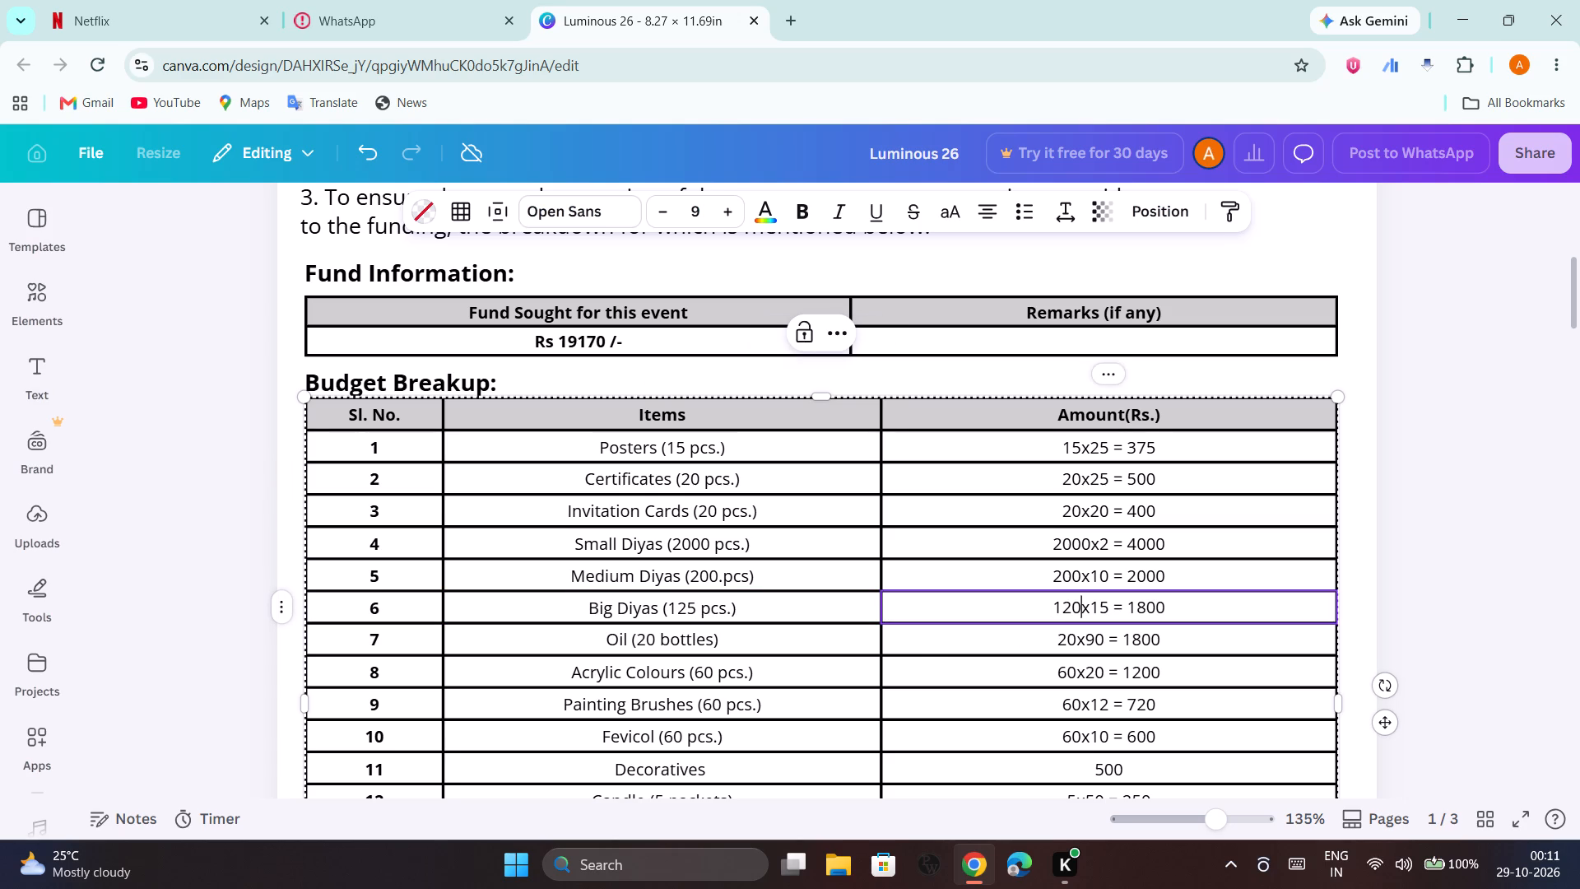
key("BackSpace")
key("5")
left_click(1153, 608)
key("BackSpace")
type("75")
key("Right")
key("BackSpace")
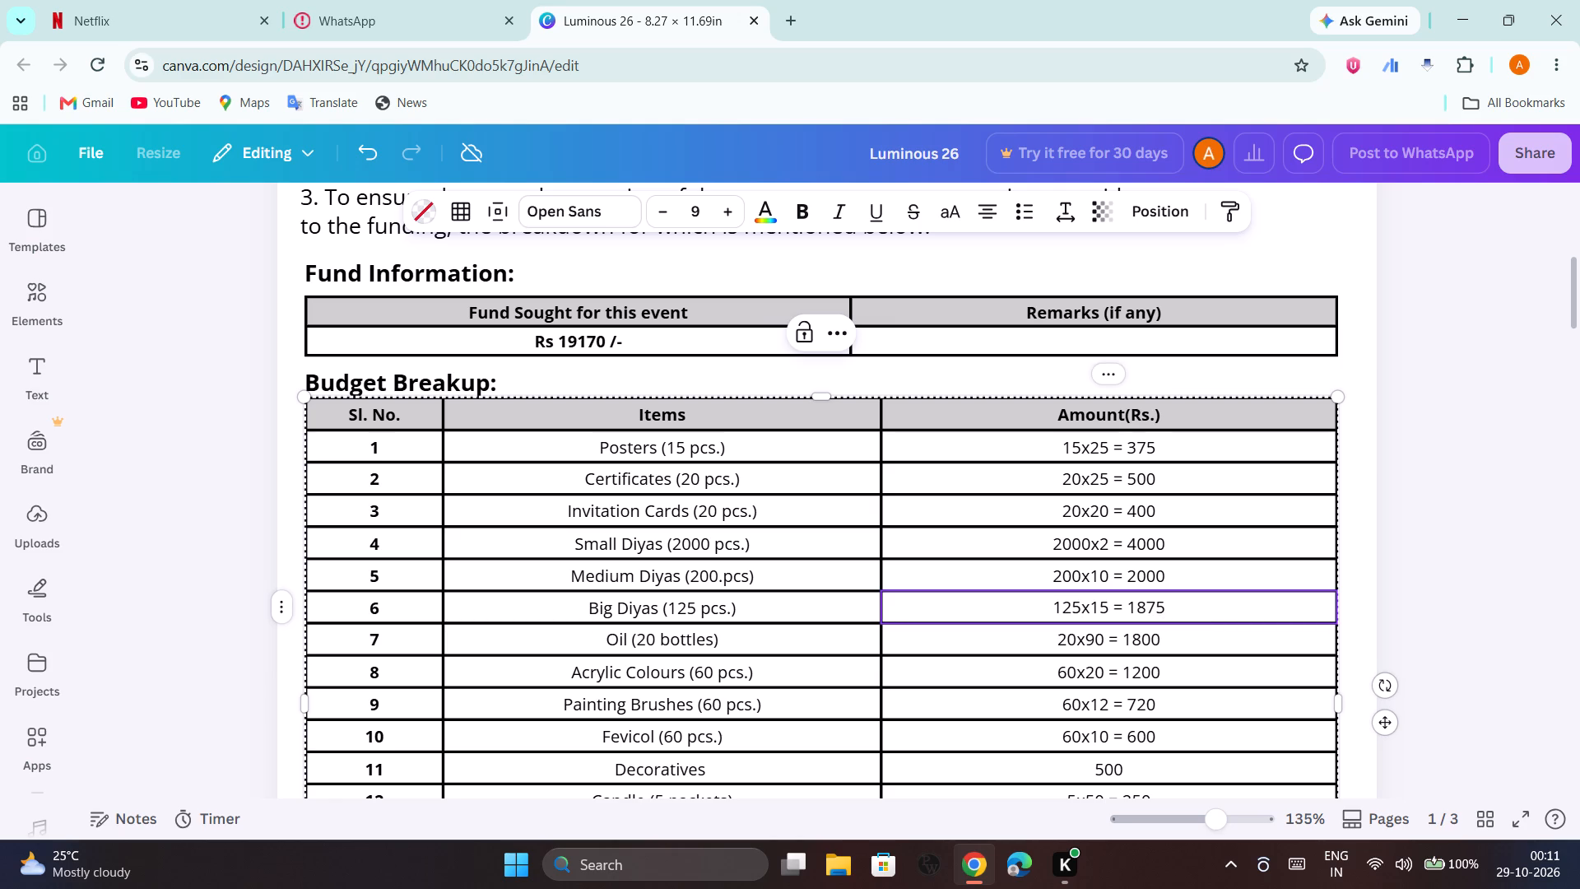
Update the TOTAL amount at the bottom of page 1's budget table to 19120 /-.
scroll(987, 623, "down", 4)
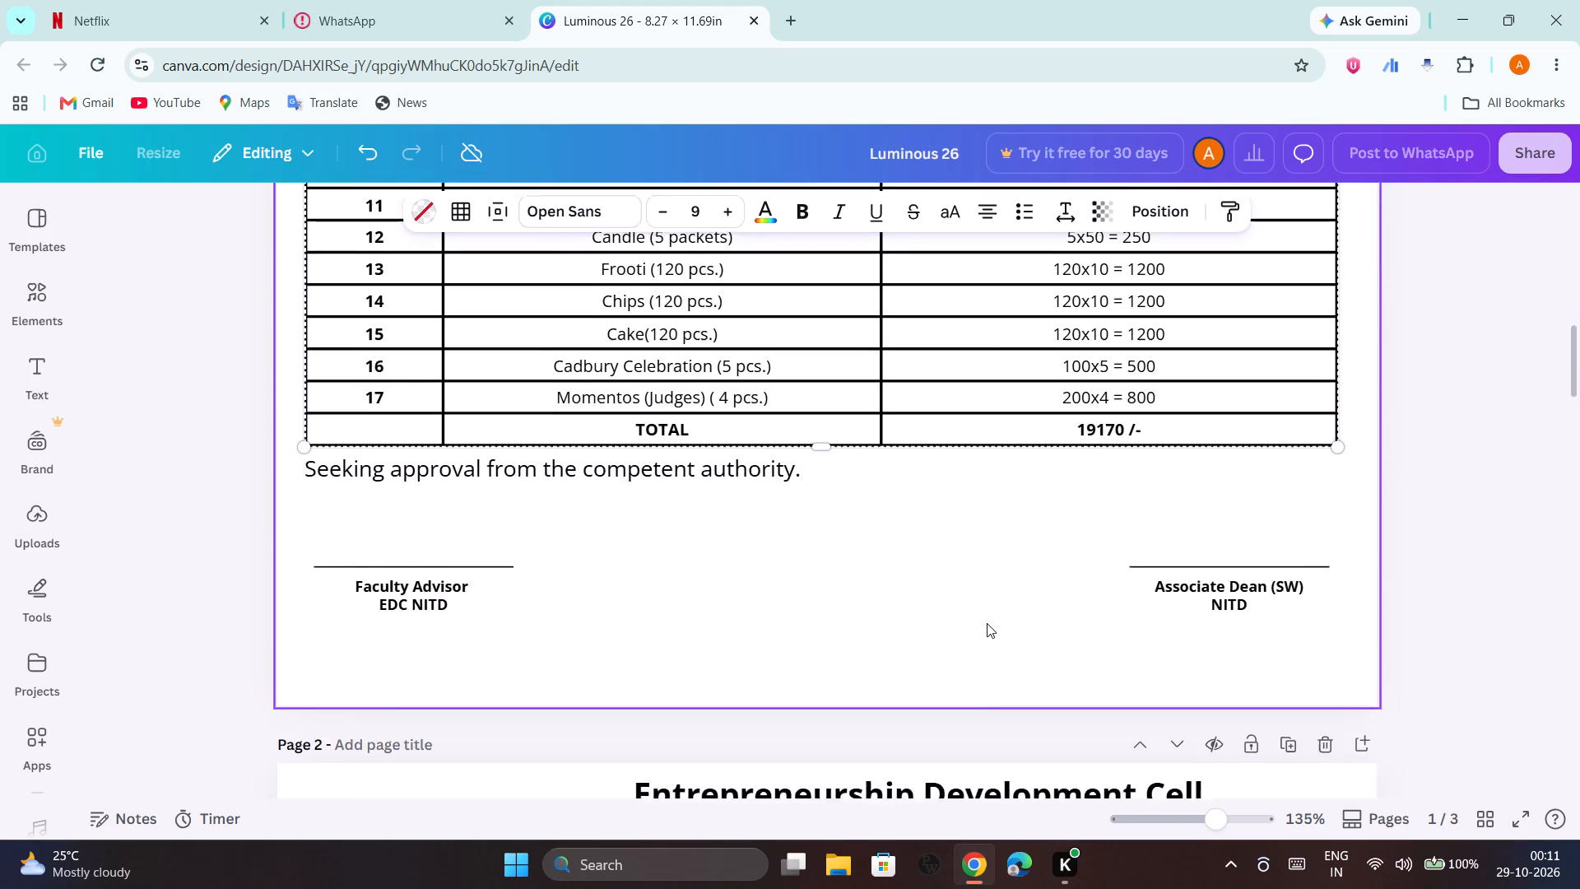
scroll(987, 623, "down", 1)
left_click(1122, 477)
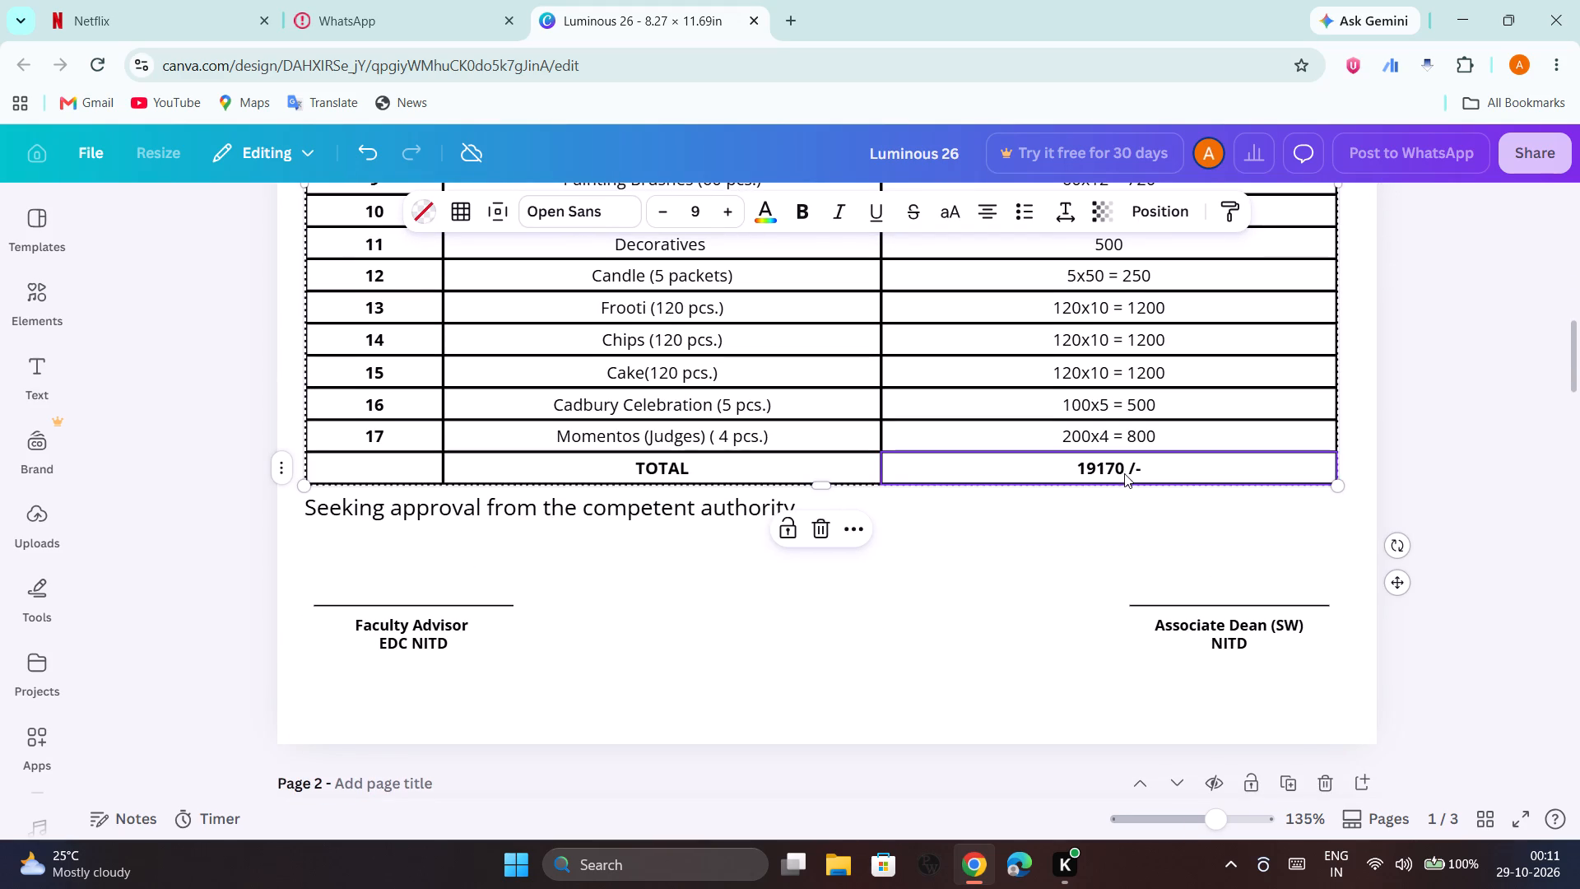
left_click(1122, 471)
left_click(1122, 471)
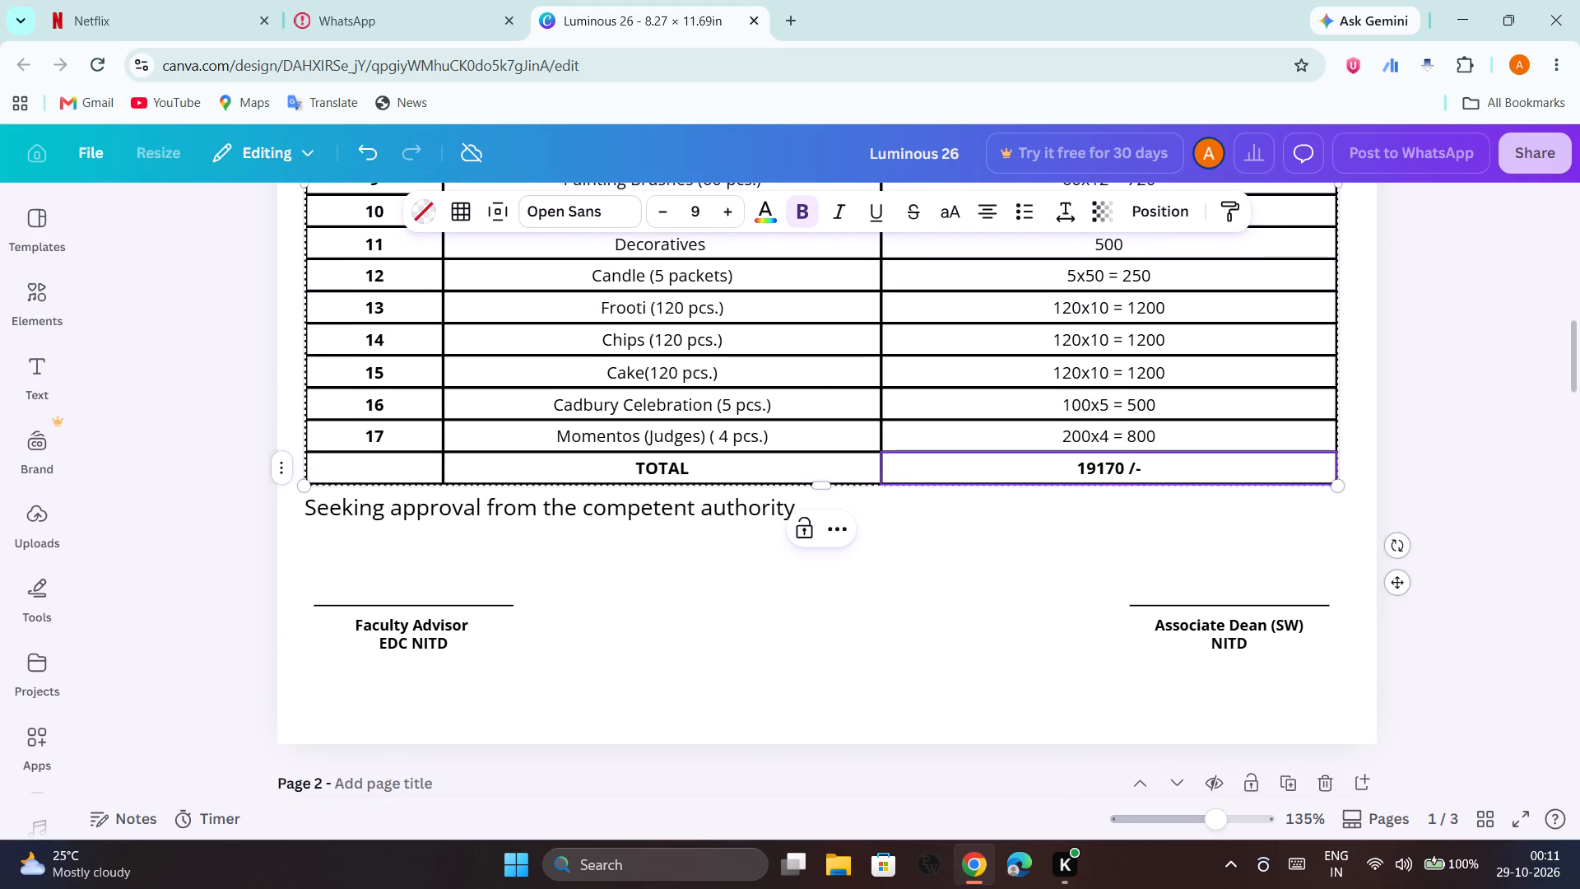
key("BackSpace")
key("BackSpace")
type("20")
Copy the Items and Amount(Rs.) columns of page 1's budget table, choosing to continue editing despite the offline warning.
scroll(1122, 471, "up", 4)
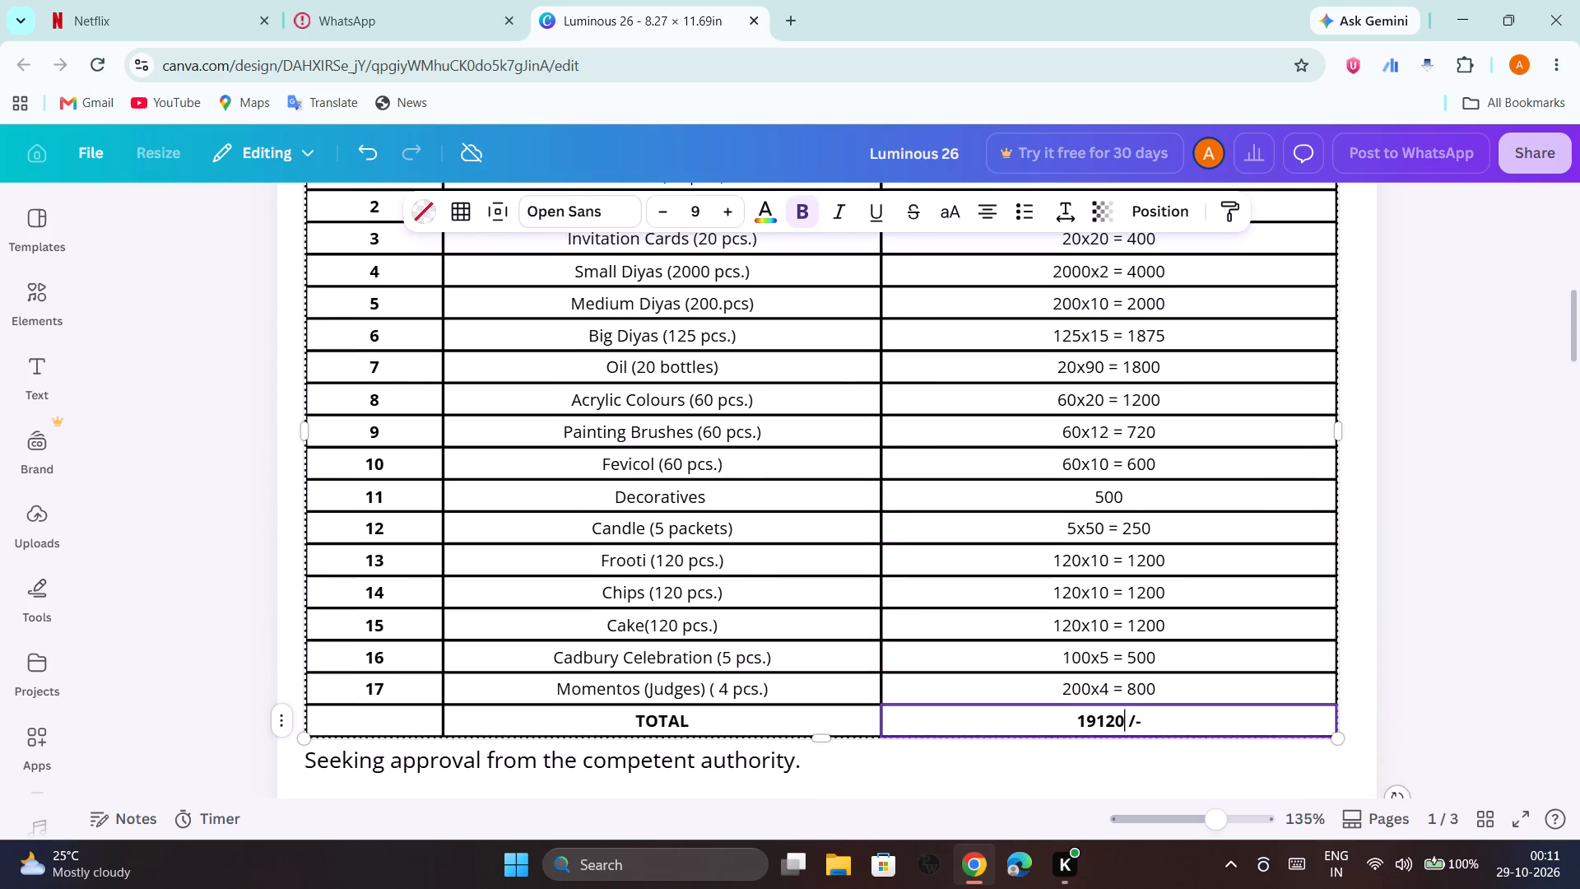
scroll(1122, 471, "up", 4)
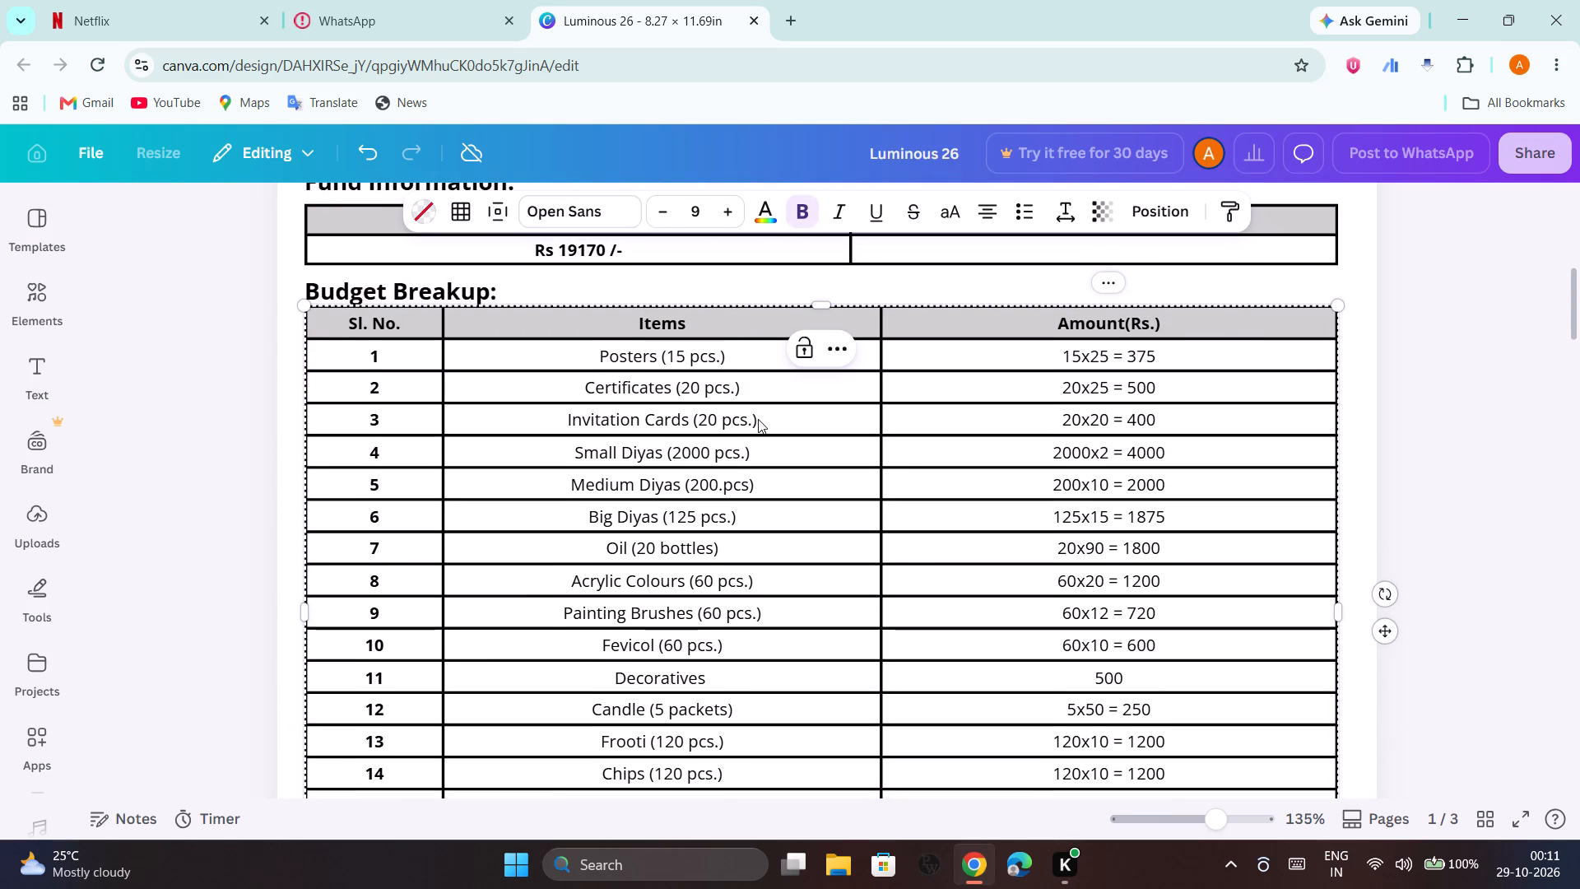
left_click(718, 323)
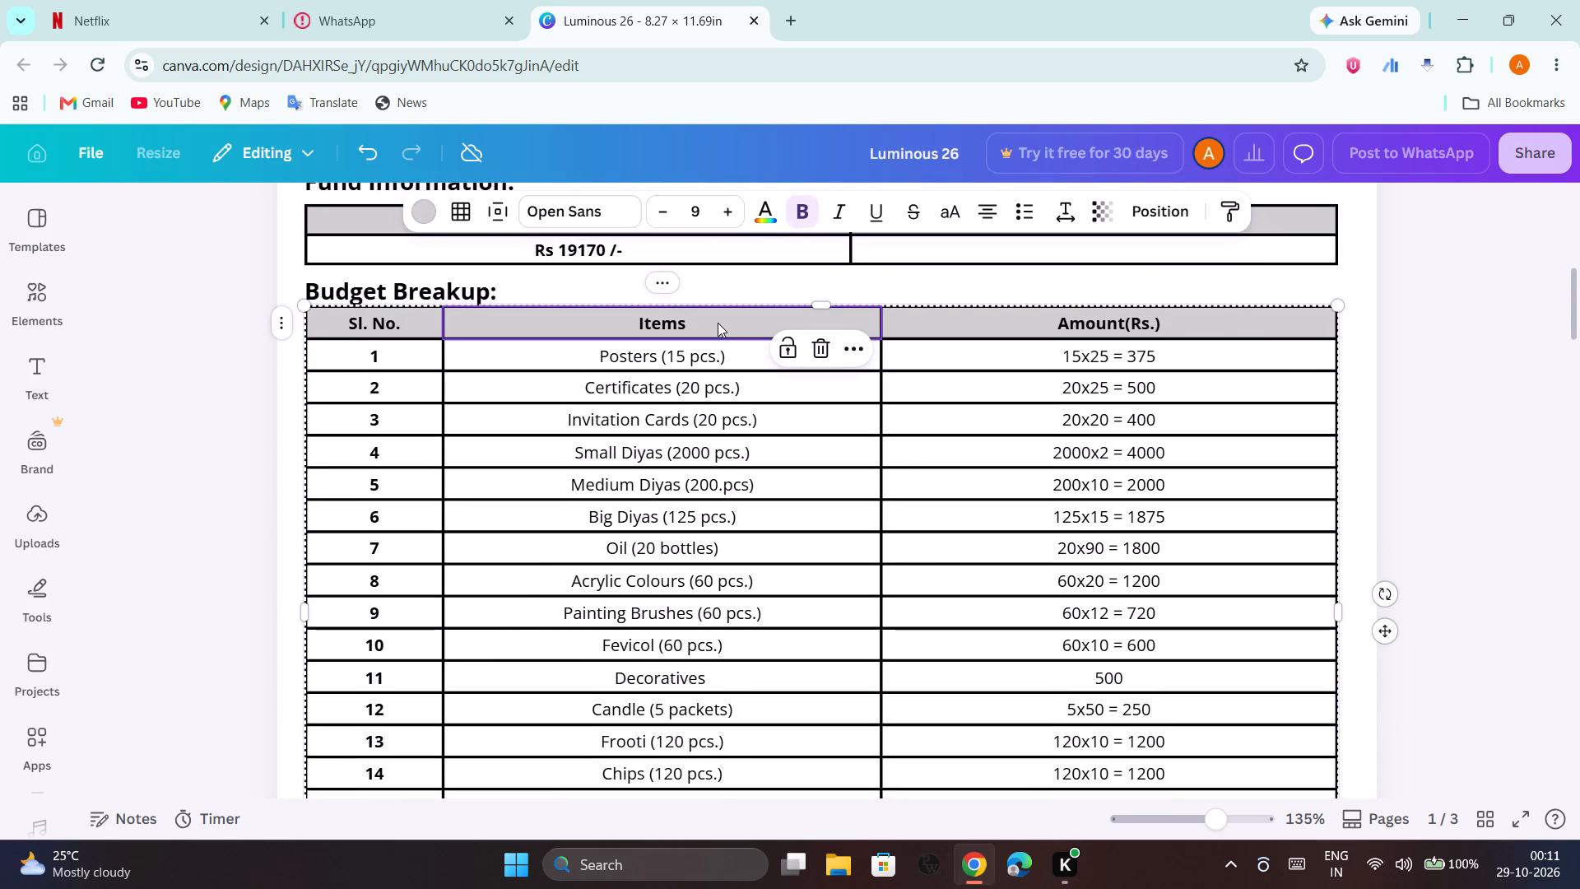
left_click_drag(718, 323, 902, 322)
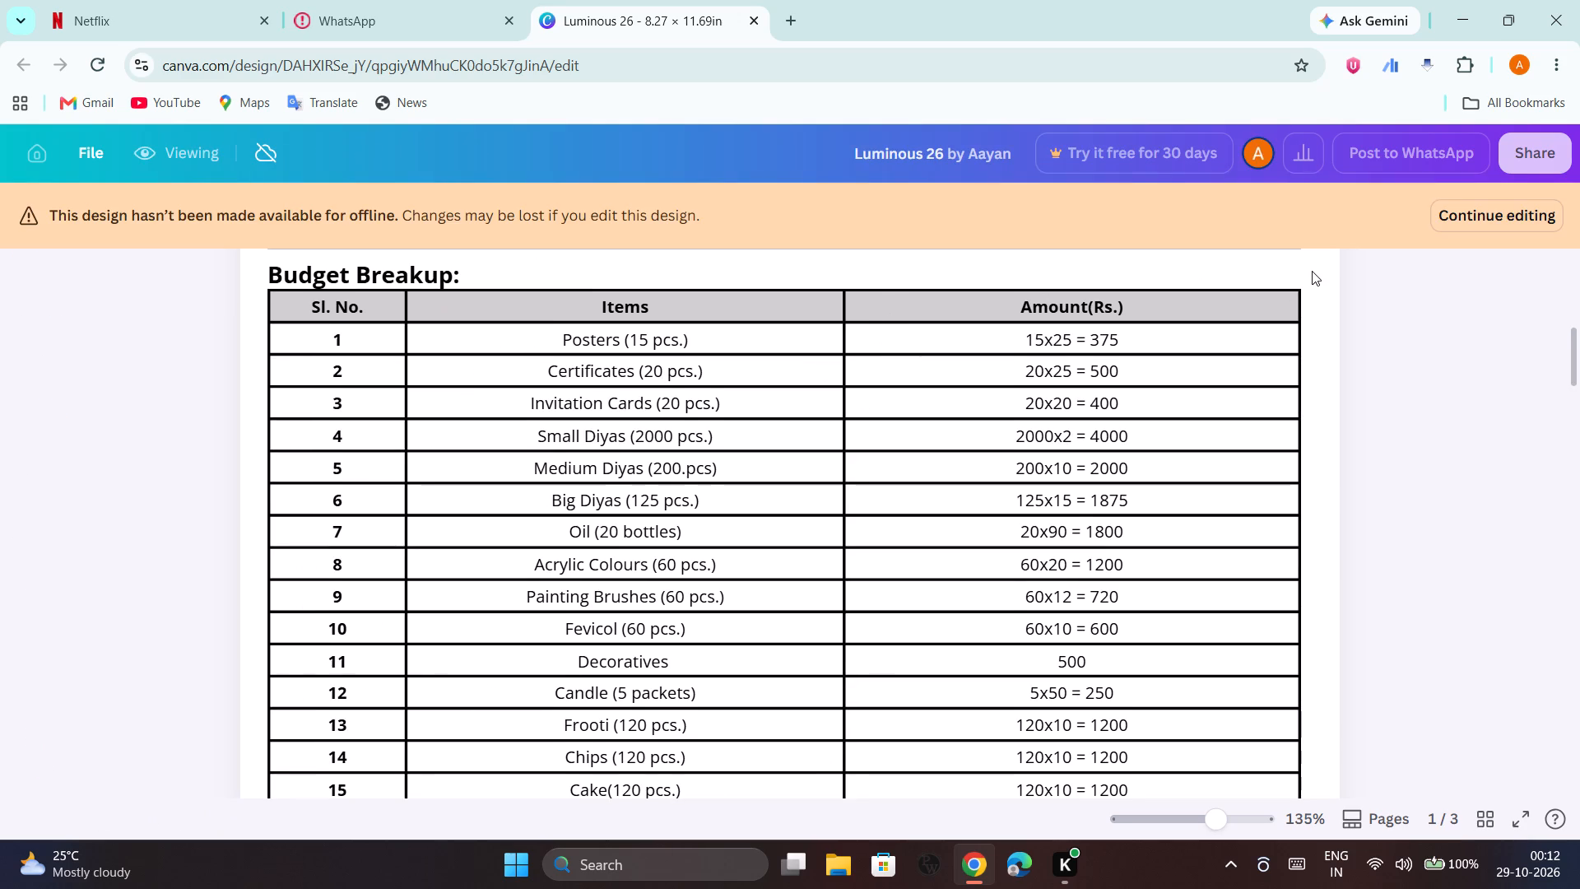
left_click(1532, 213)
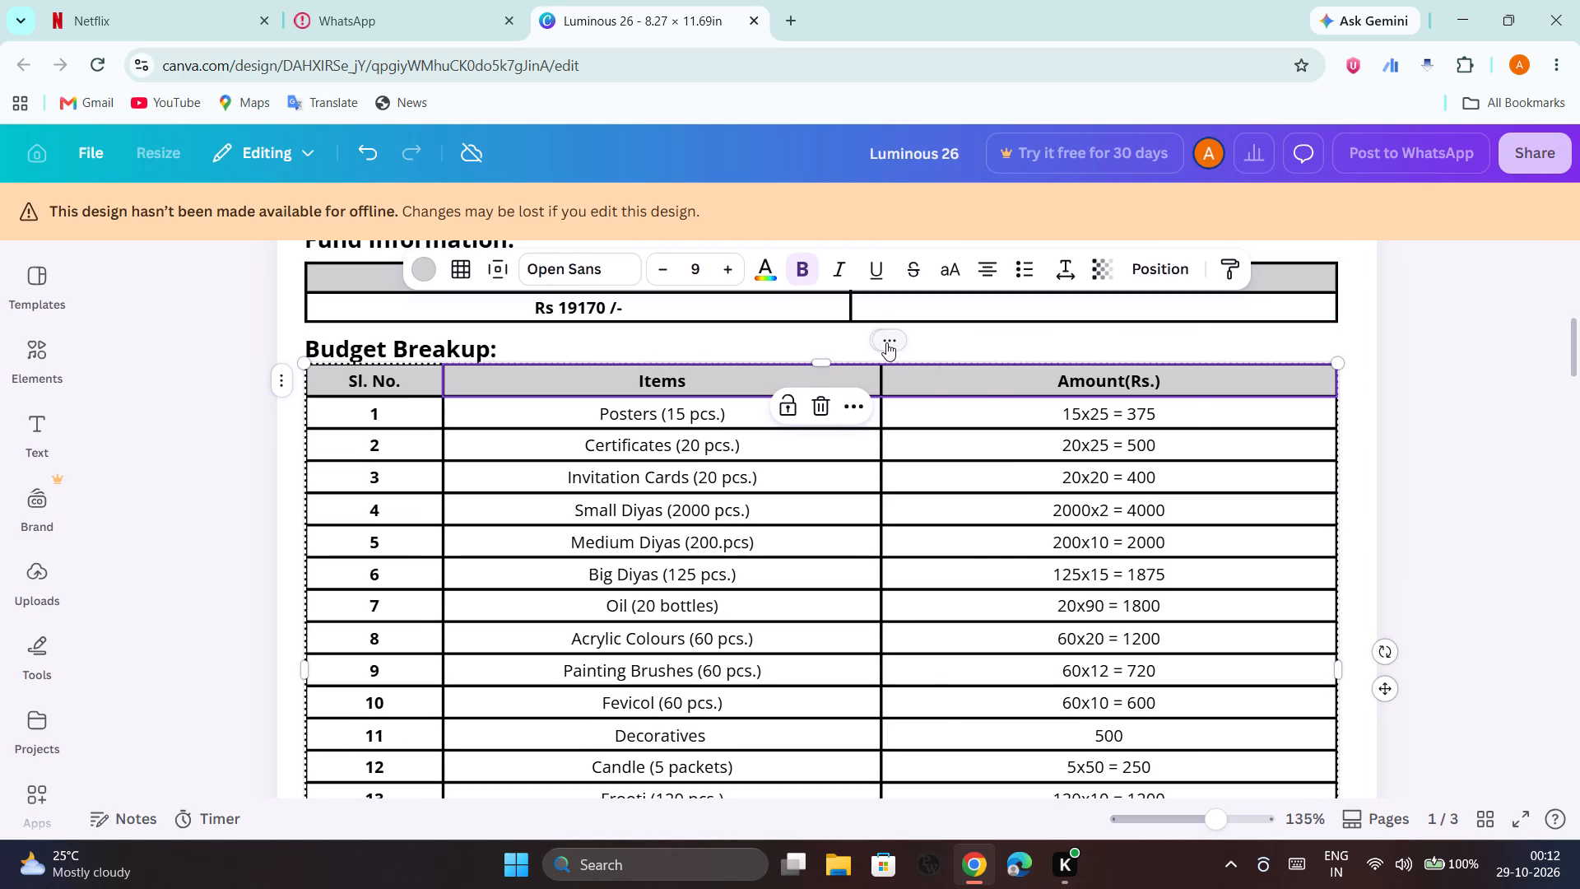
left_click(886, 342)
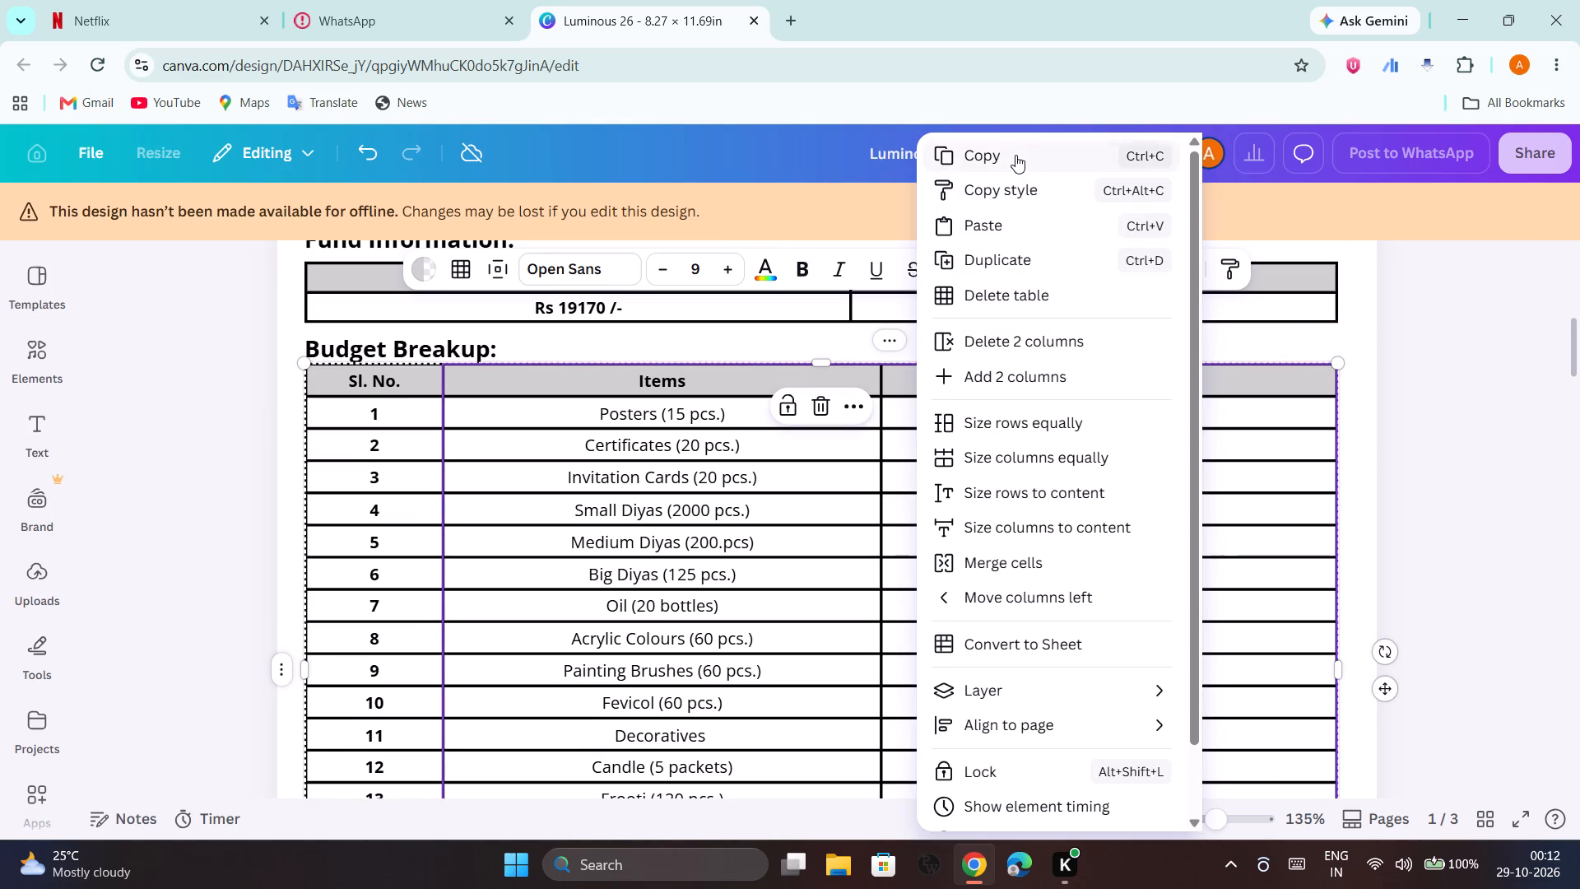
left_click(1015, 147)
Paste the copied columns over the Items and Amount(Rs.) columns of the budget table on page 2.
scroll(975, 536, "up", 6)
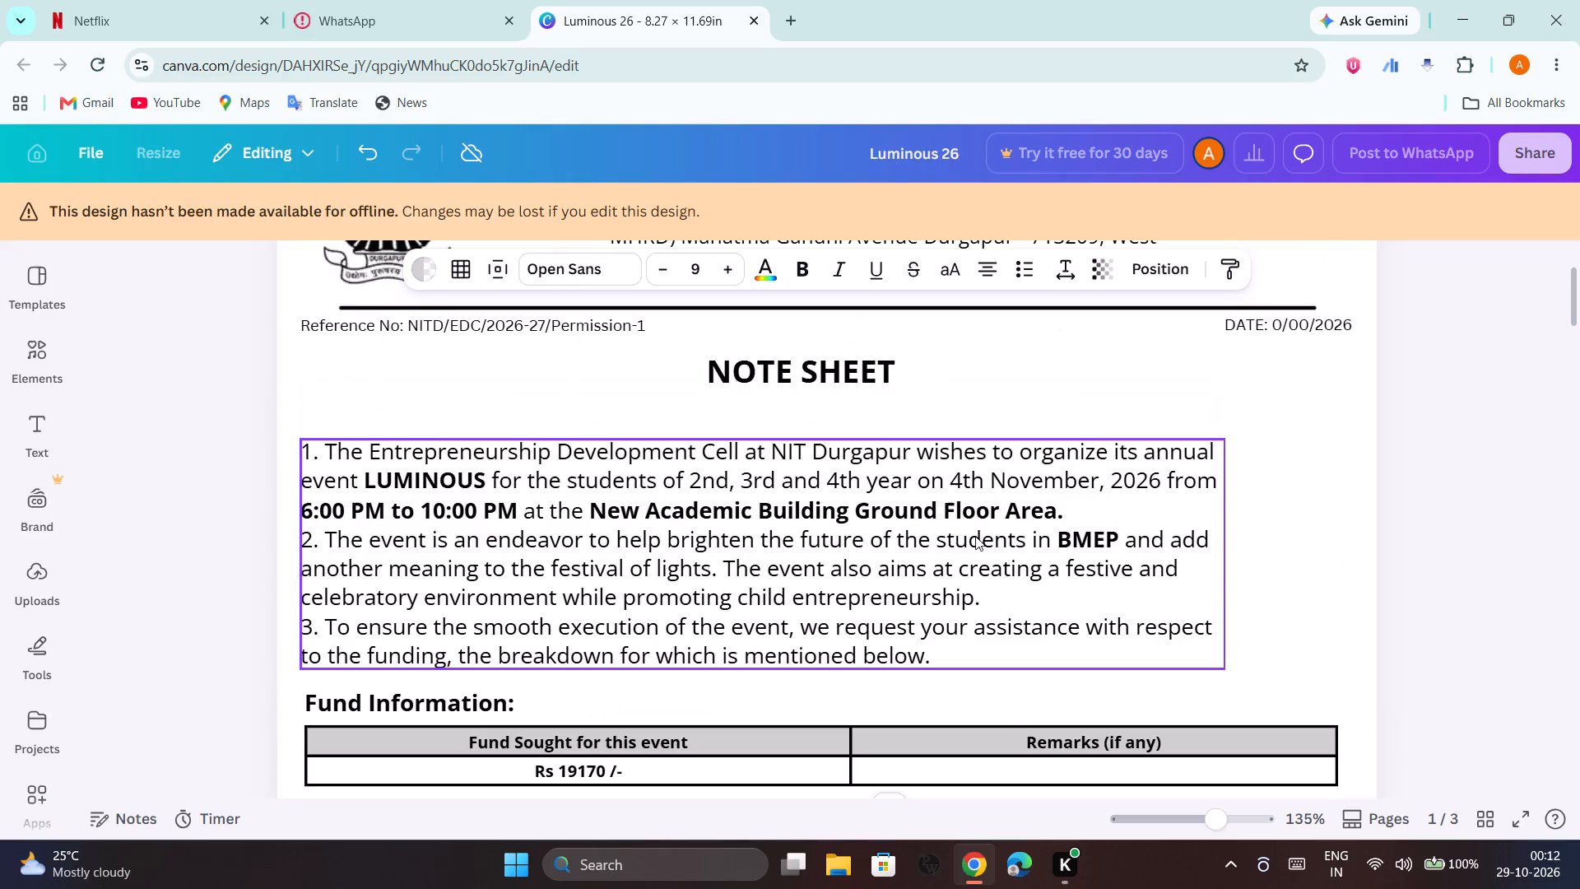
scroll(975, 536, "up", 1)
scroll(975, 536, "down", 9)
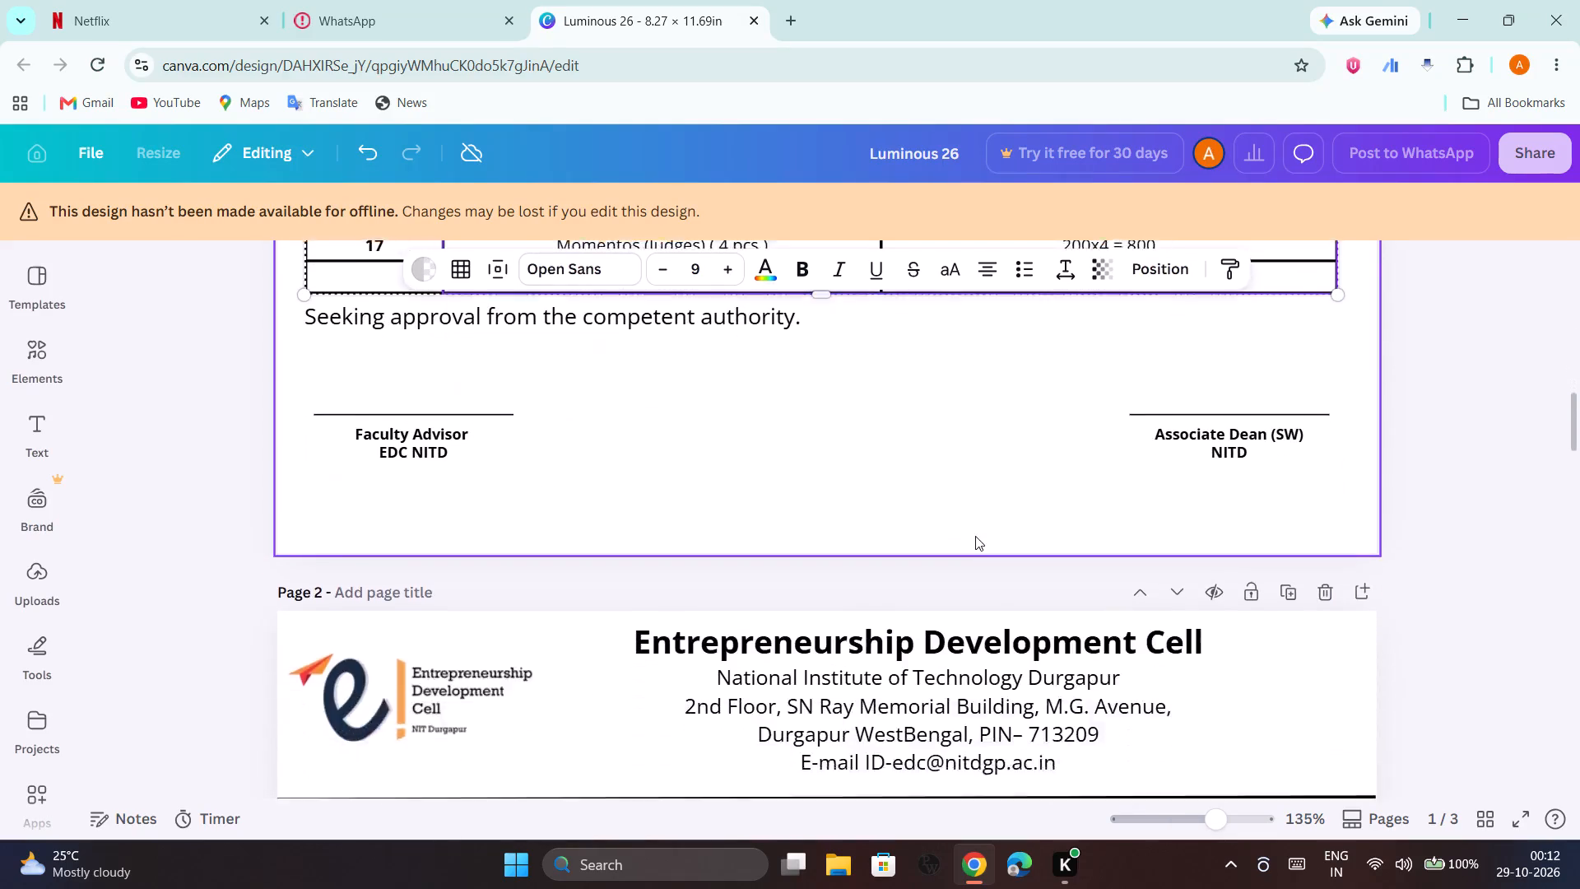
scroll(975, 536, "down", 9)
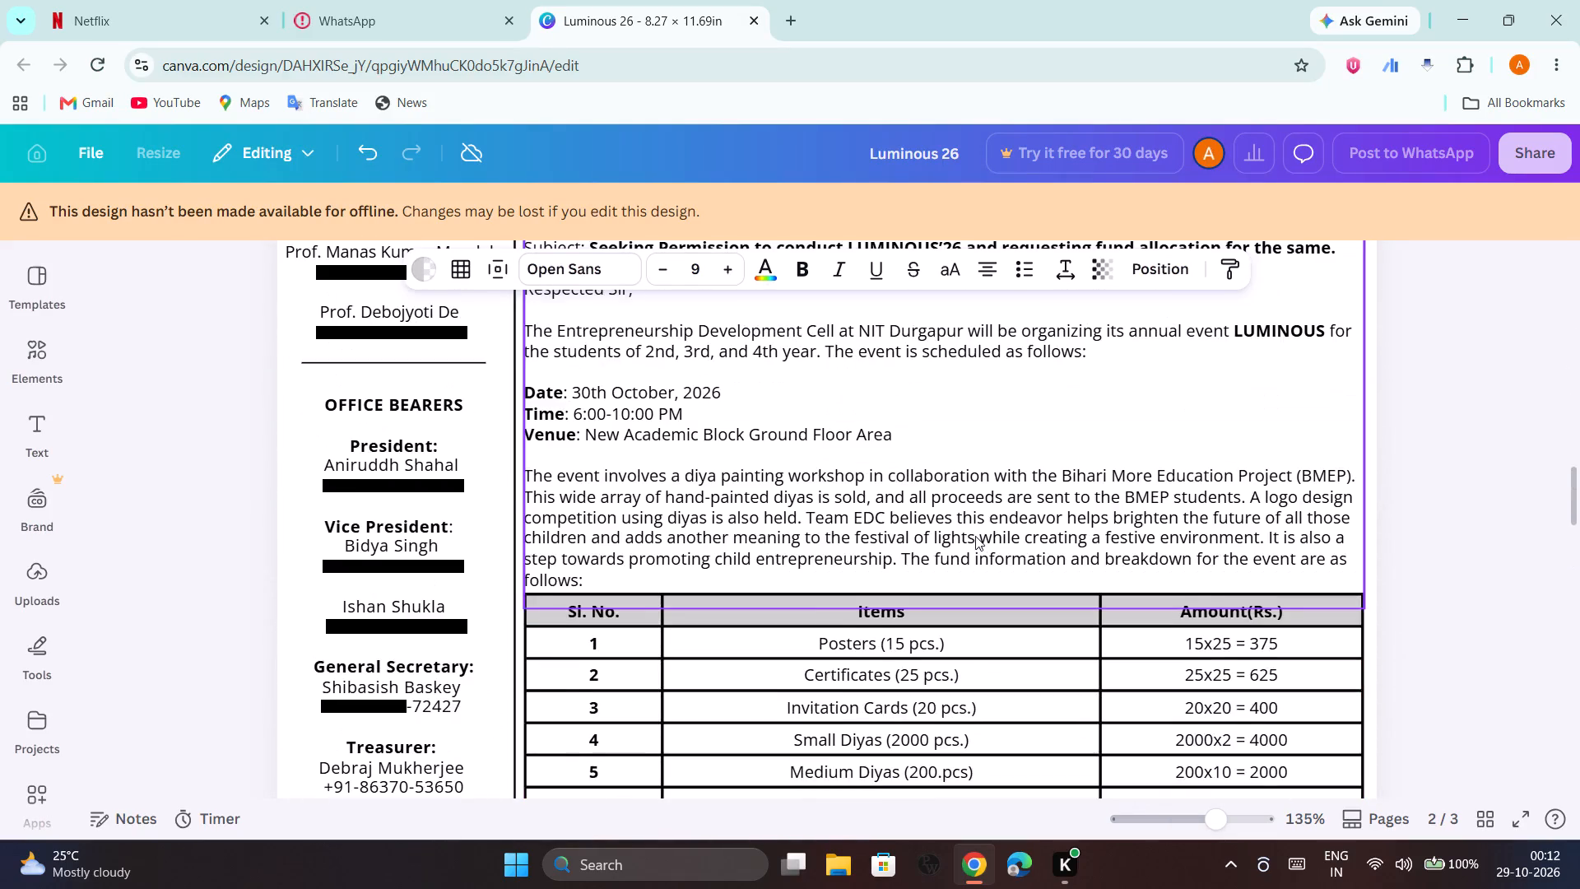
scroll(975, 536, "down", 1)
left_click(983, 487)
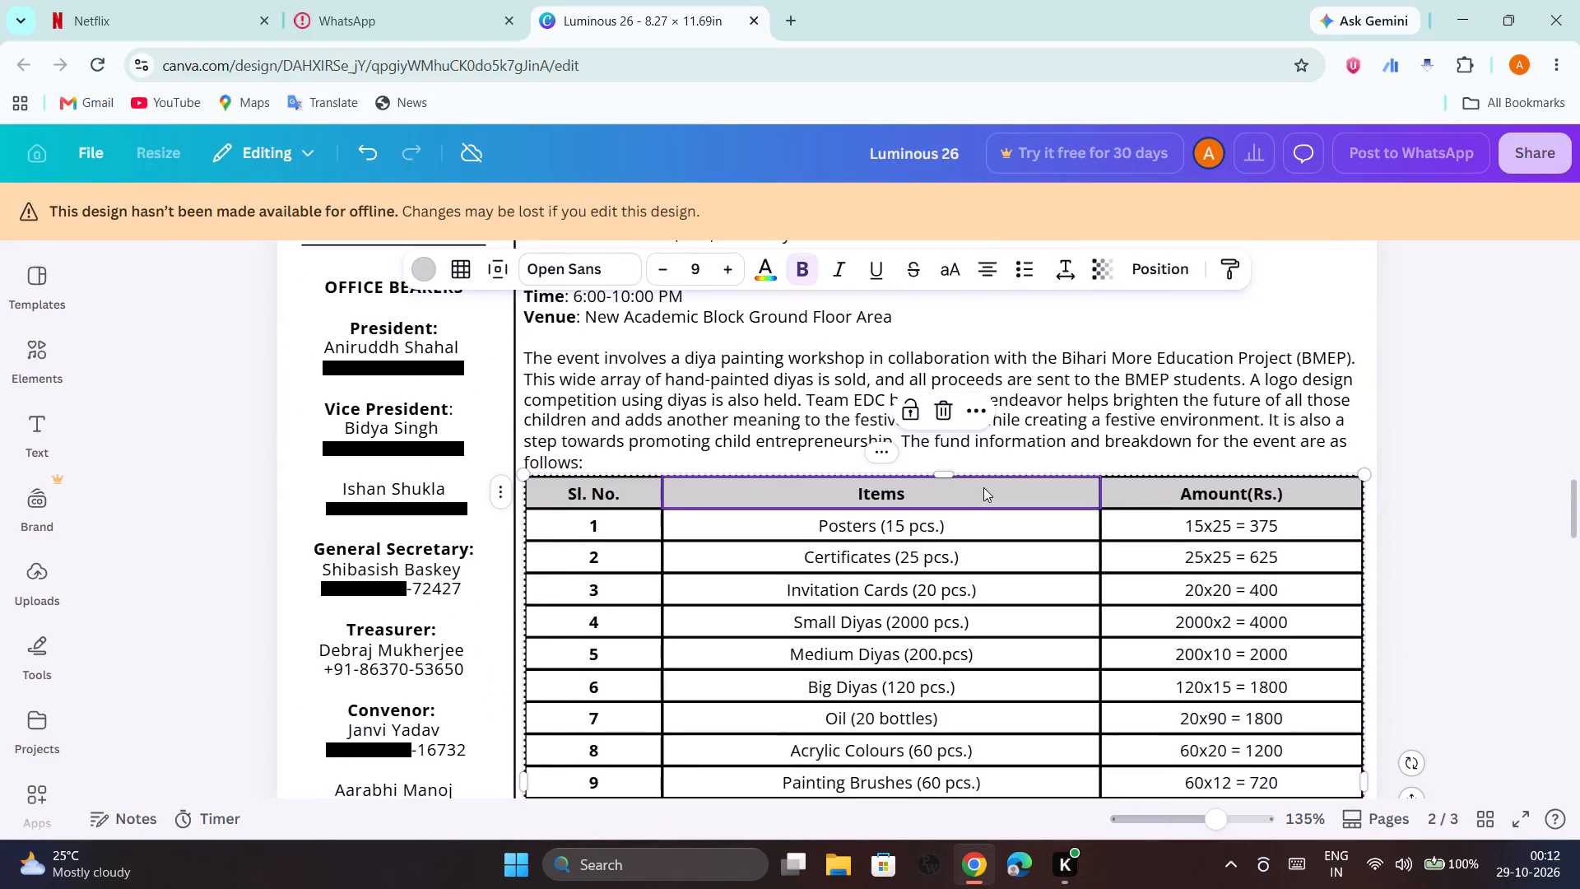
left_click_drag(983, 487, 1115, 487)
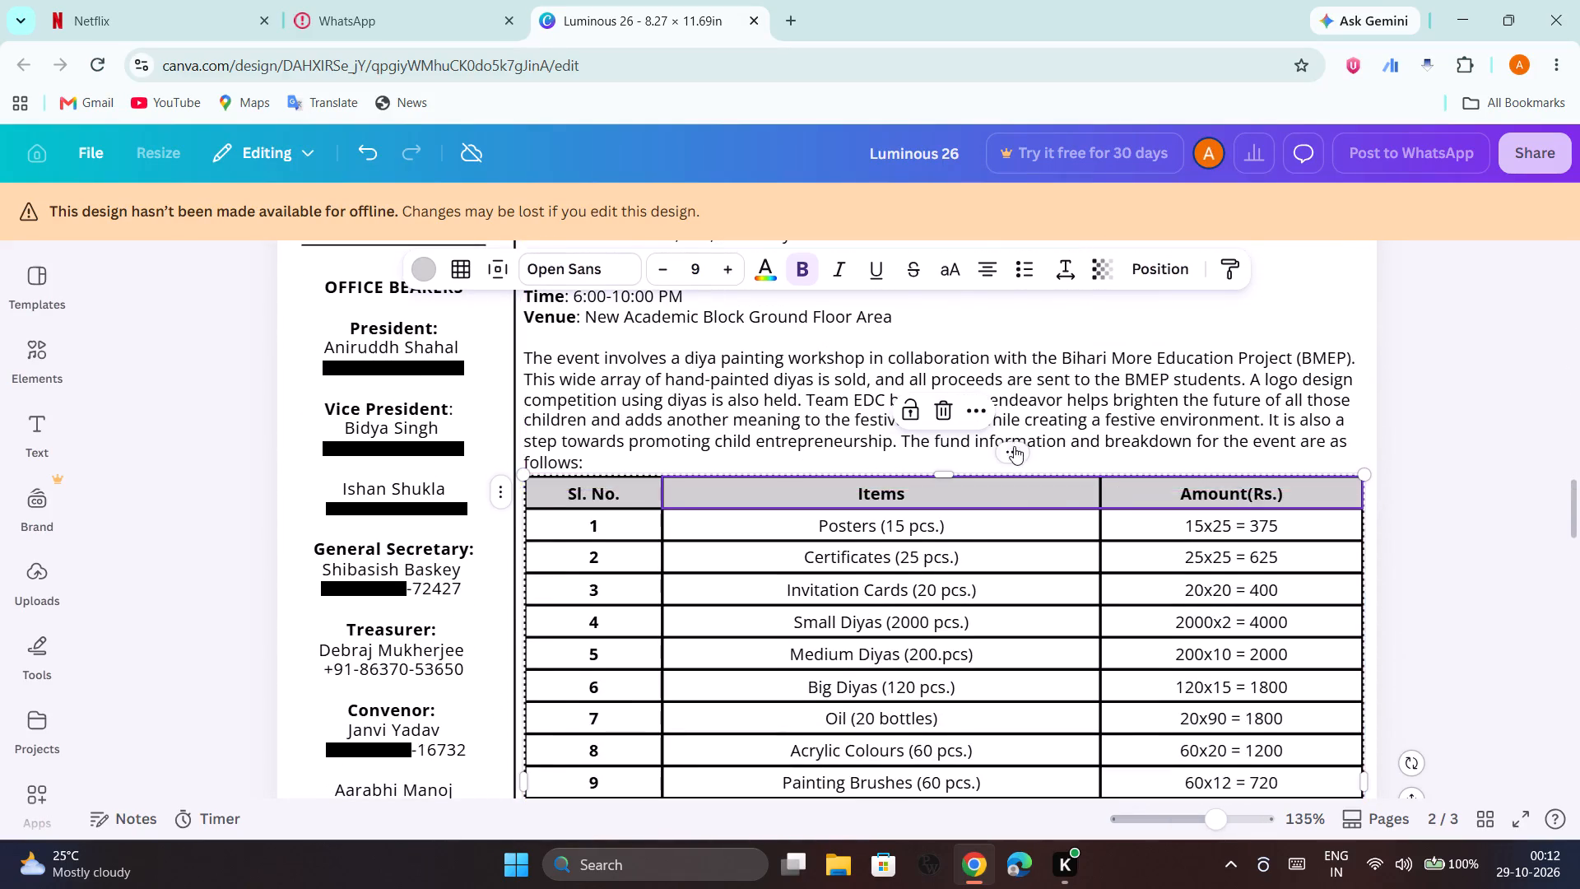
left_click(1014, 447)
left_click(1096, 219)
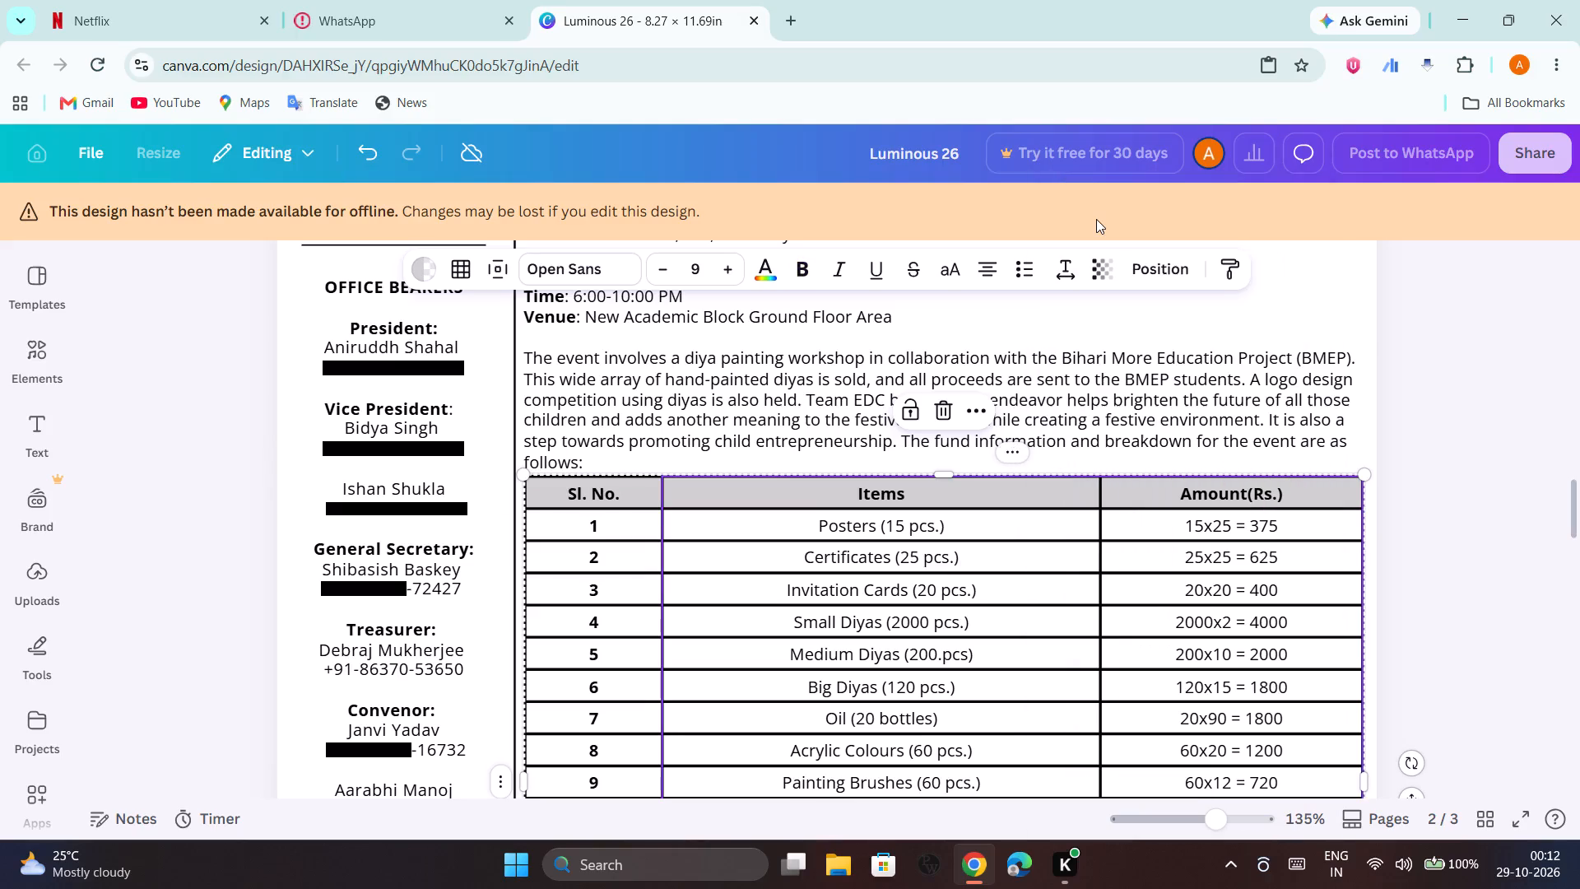
Change the Fund Sought for this event in page 1's Fund Information table to Rs 19120 /-.
scroll(1097, 591, "down", 3)
scroll(1097, 591, "up", 1)
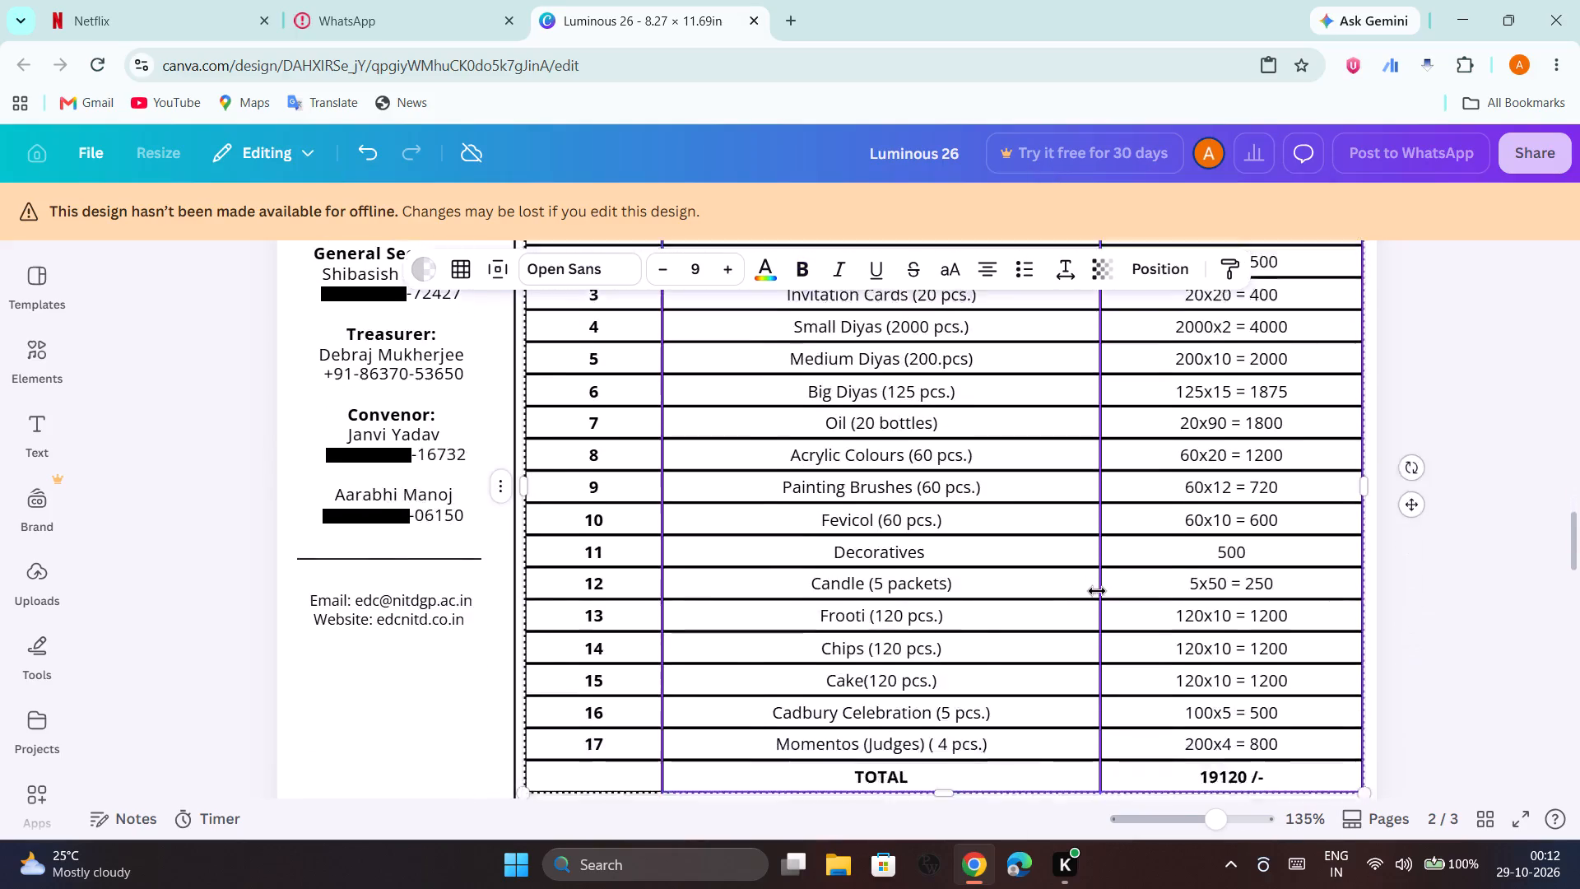
scroll(1097, 591, "up", 6)
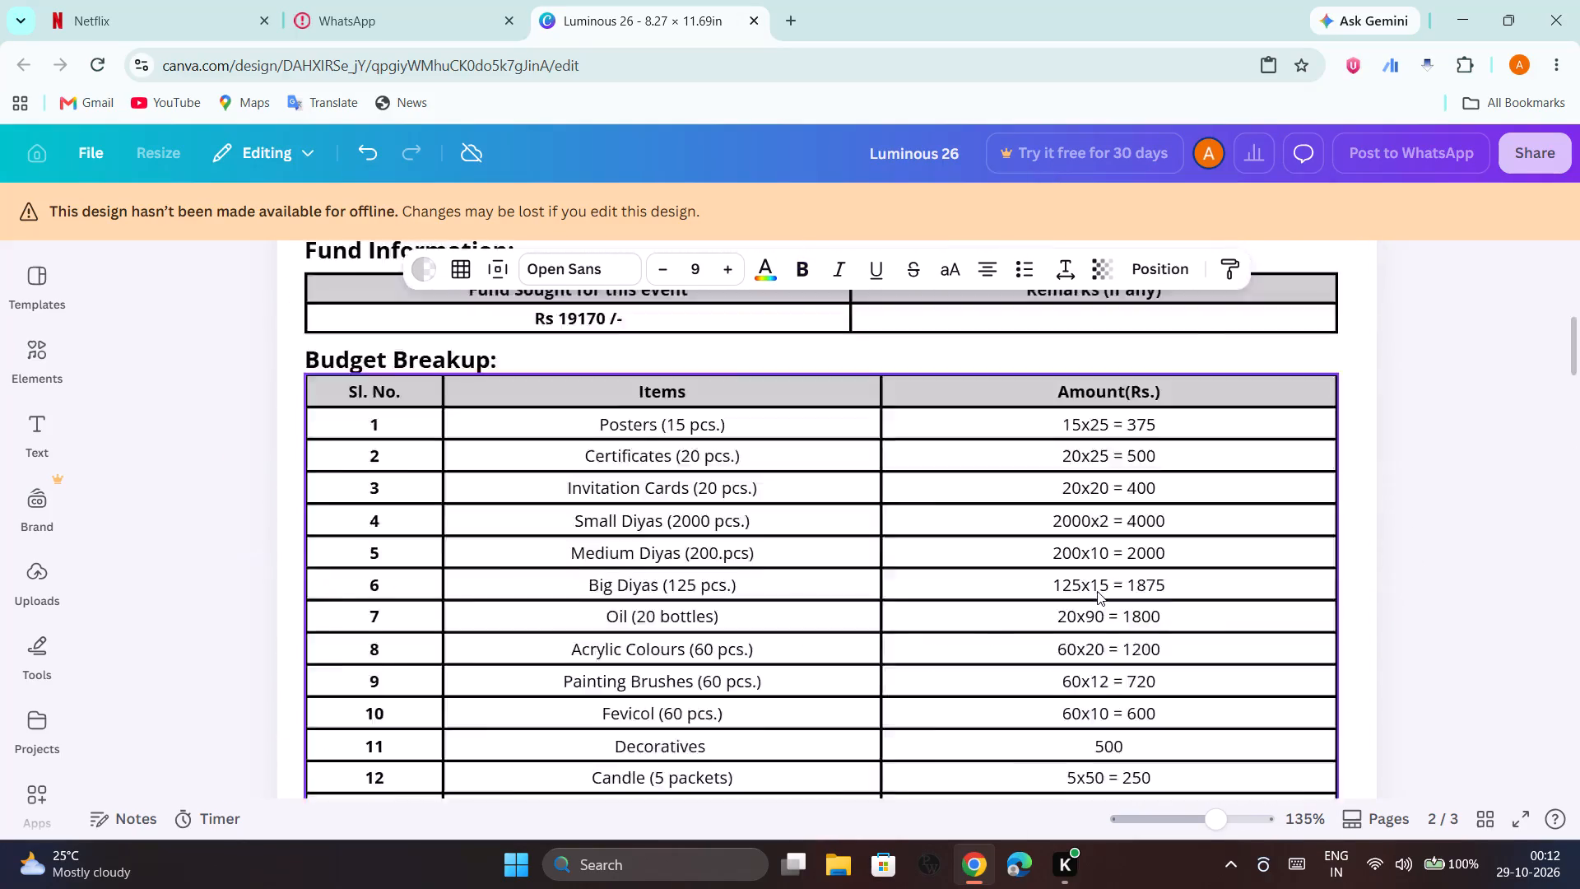
scroll(1097, 591, "up", 2)
scroll(1097, 591, "down", 4)
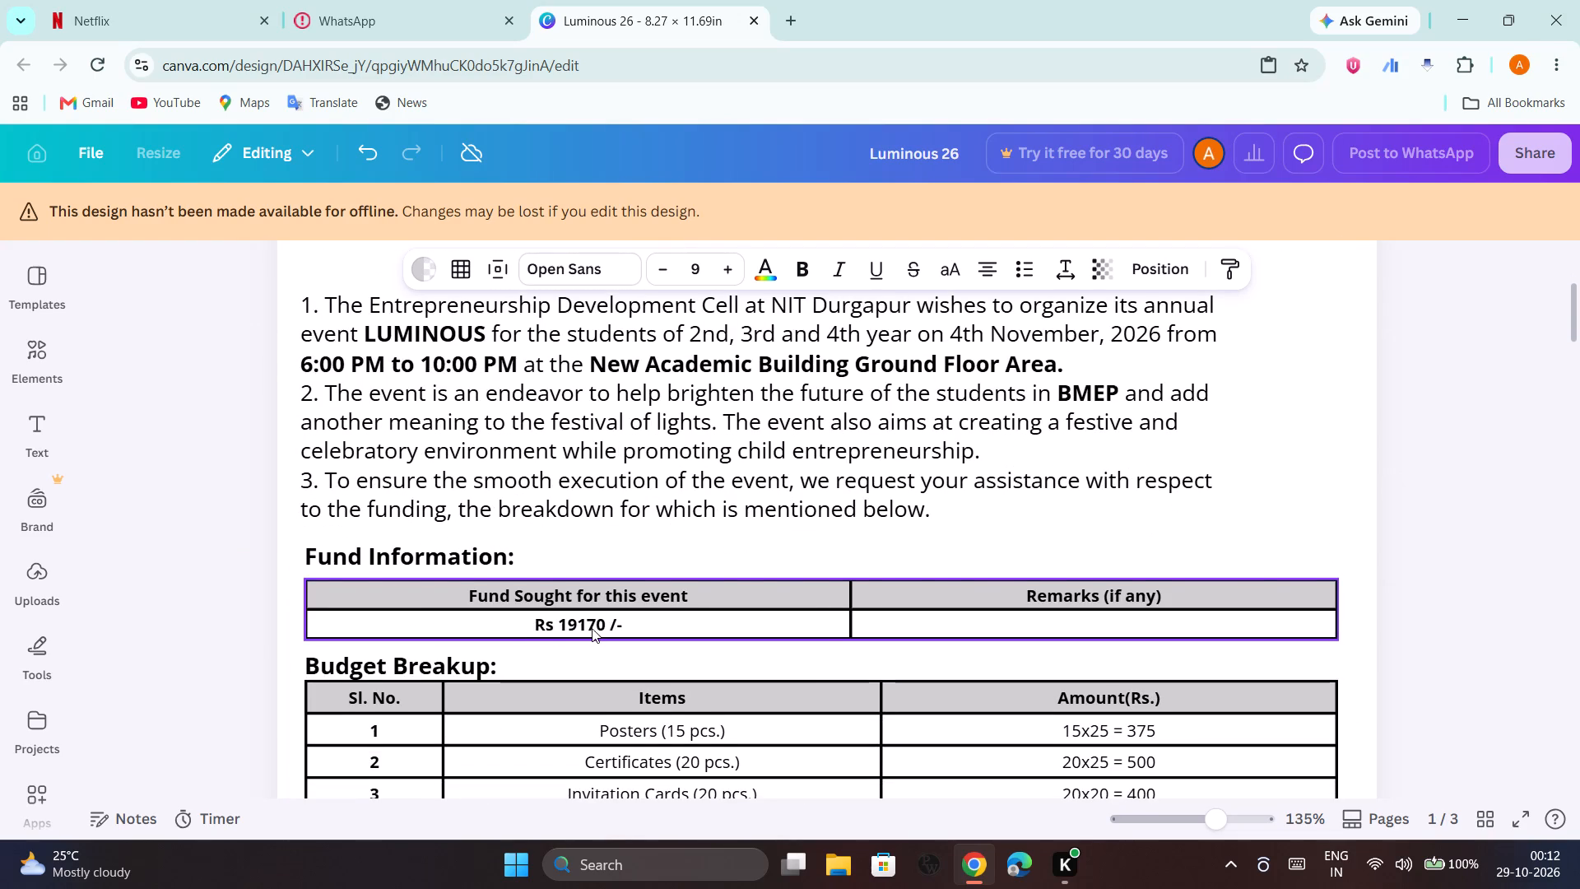
double_click(592, 628)
left_click(592, 628)
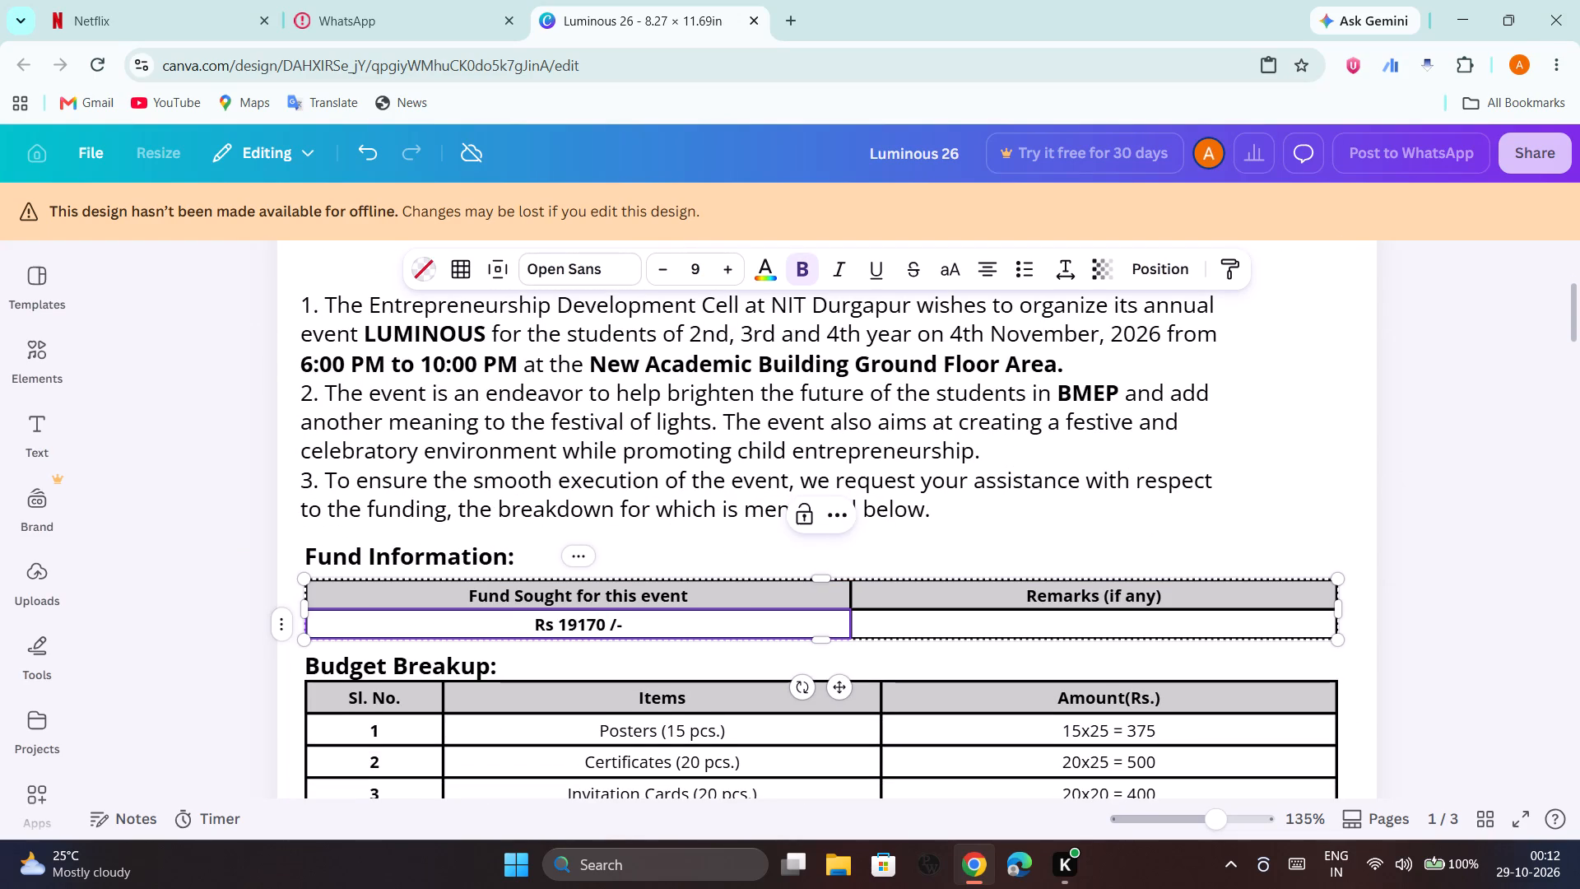
key("BackSpace")
key("2")
left_click(206, 553)
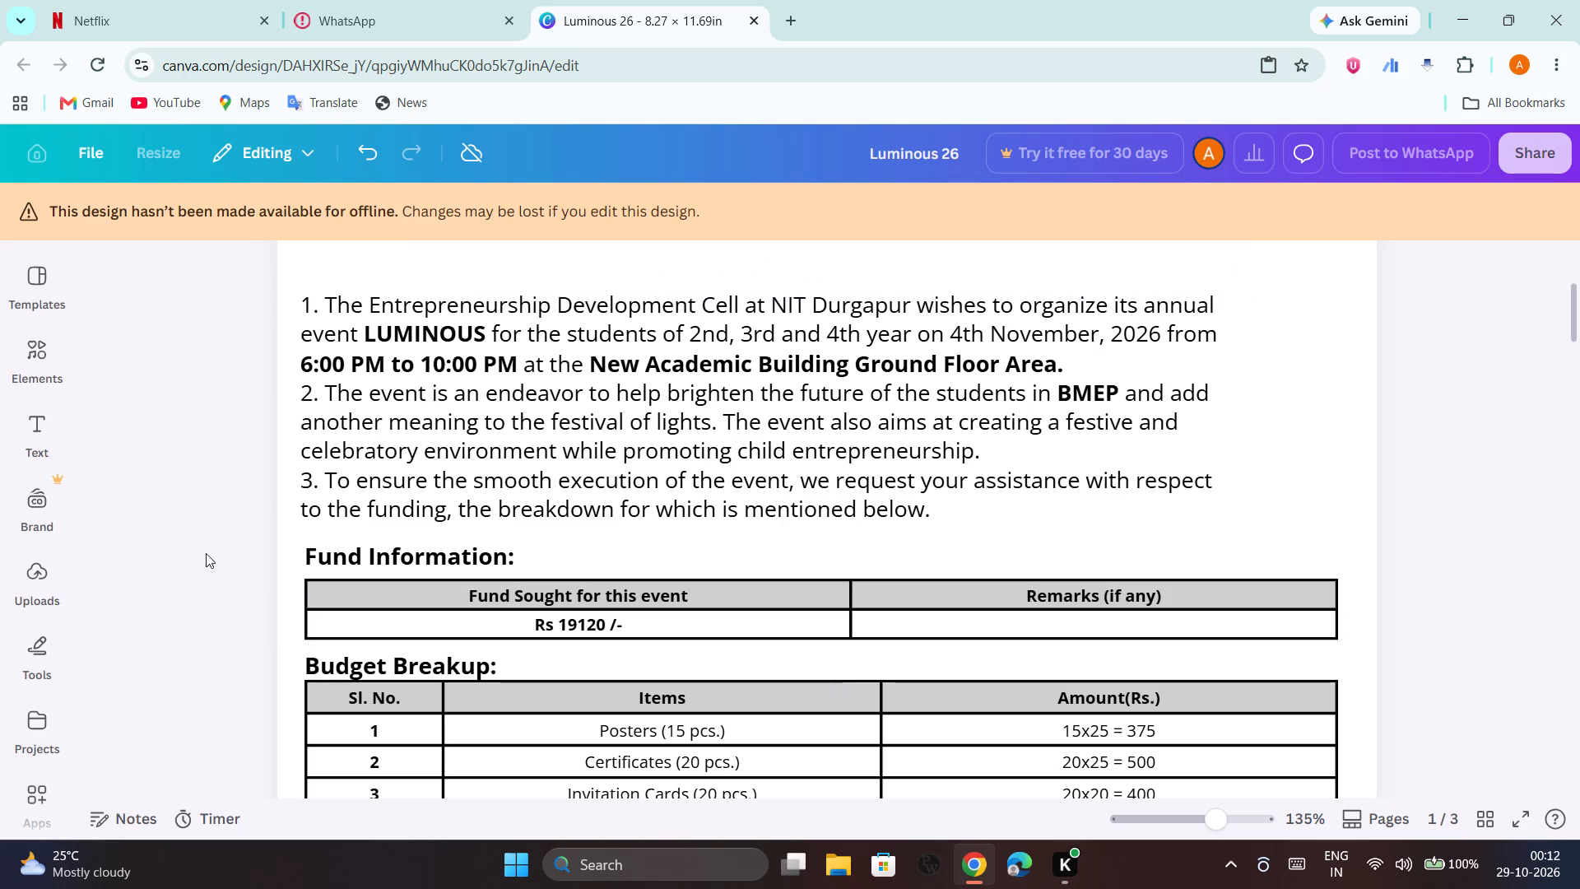
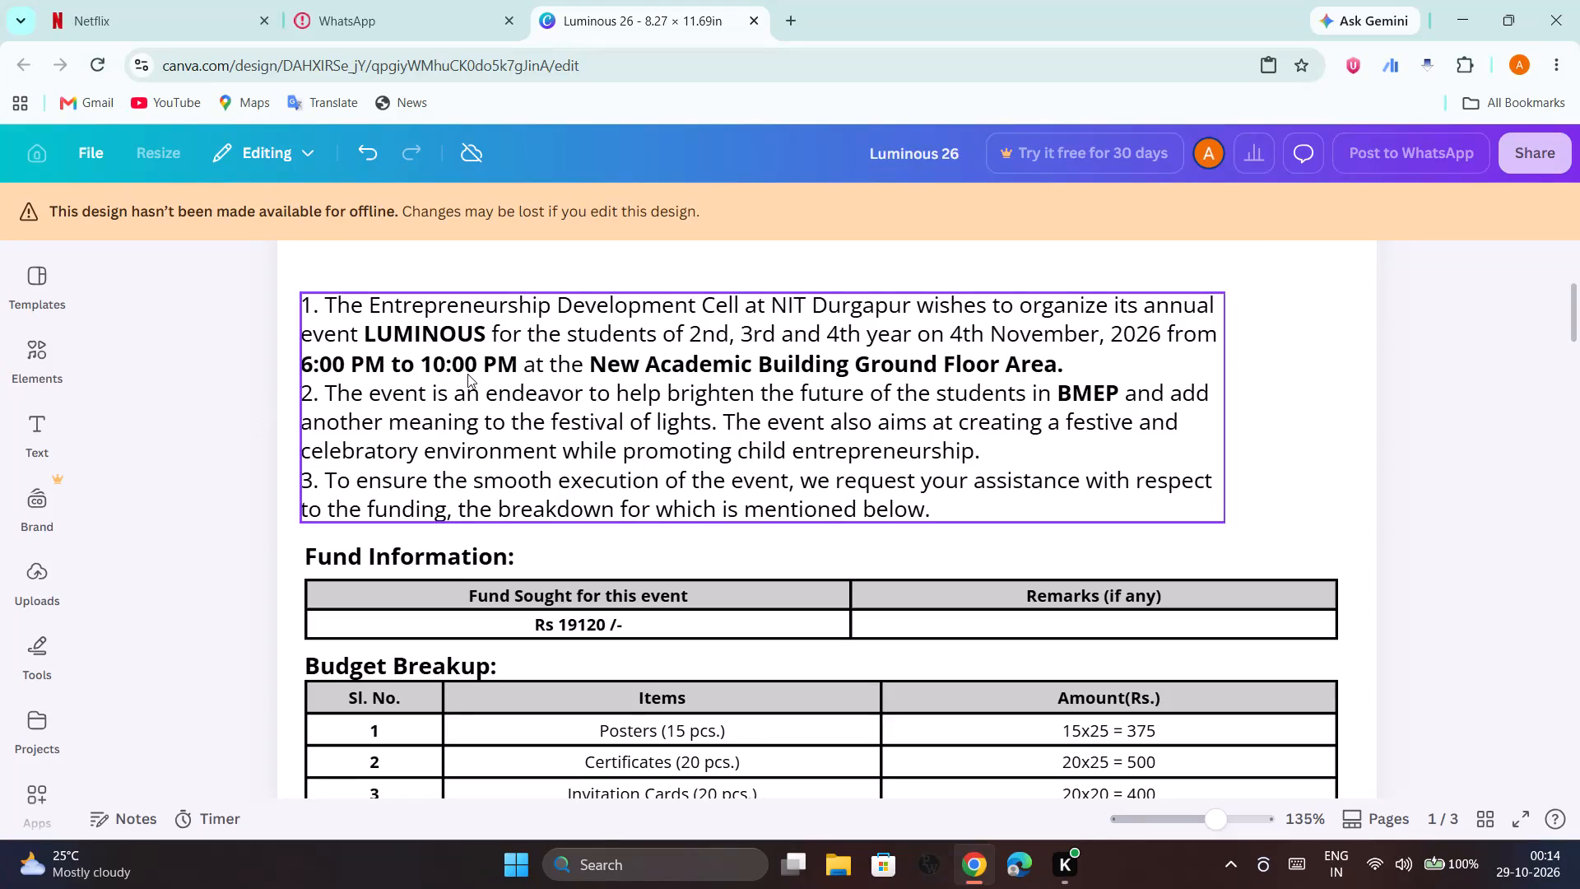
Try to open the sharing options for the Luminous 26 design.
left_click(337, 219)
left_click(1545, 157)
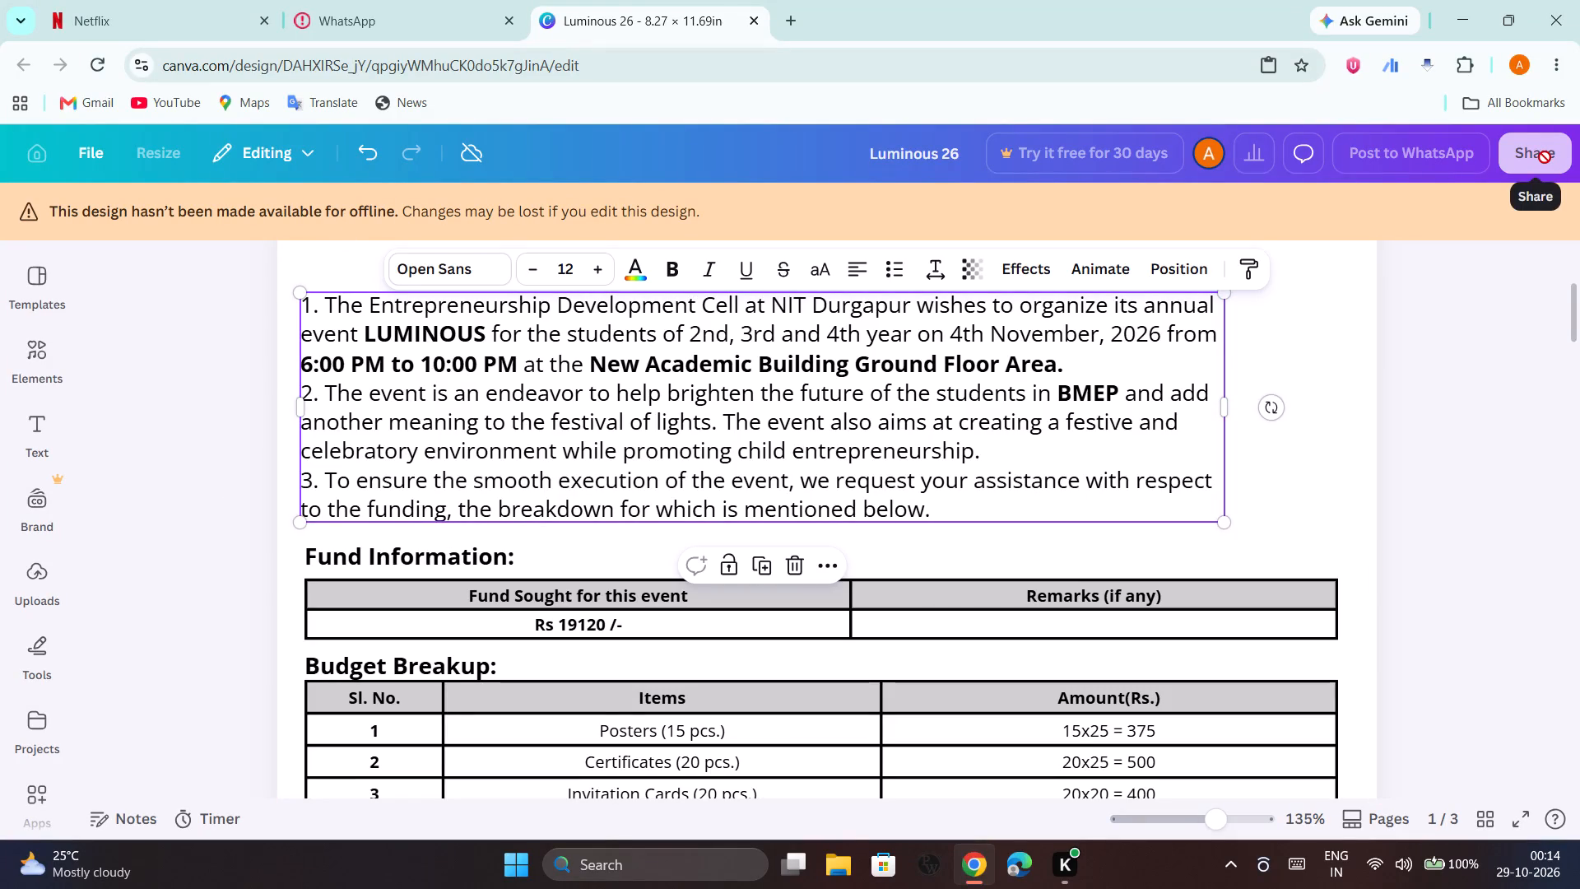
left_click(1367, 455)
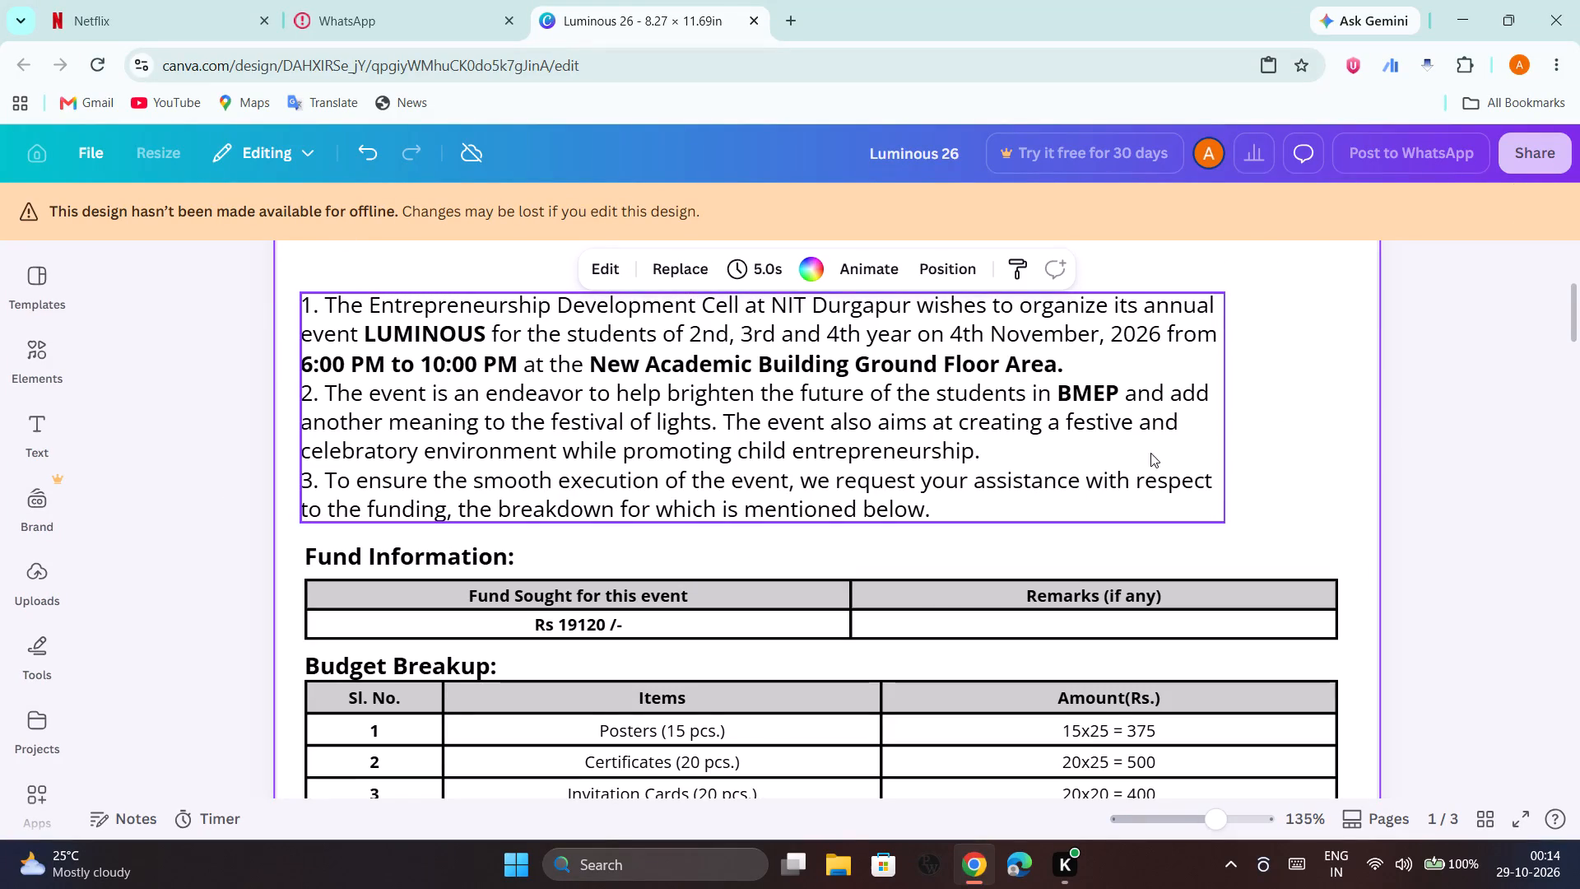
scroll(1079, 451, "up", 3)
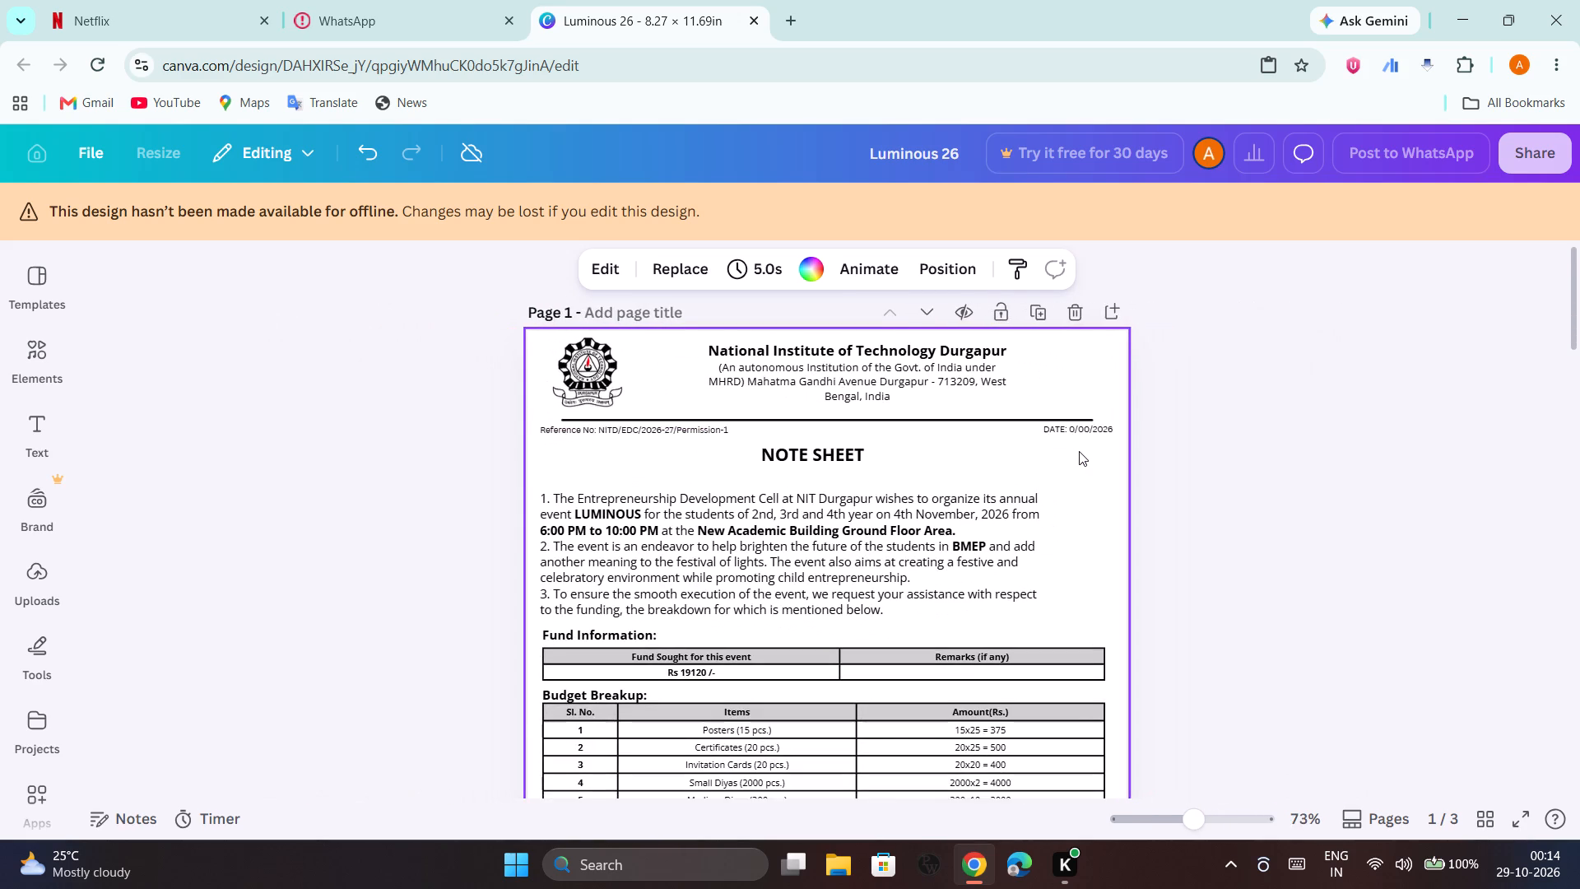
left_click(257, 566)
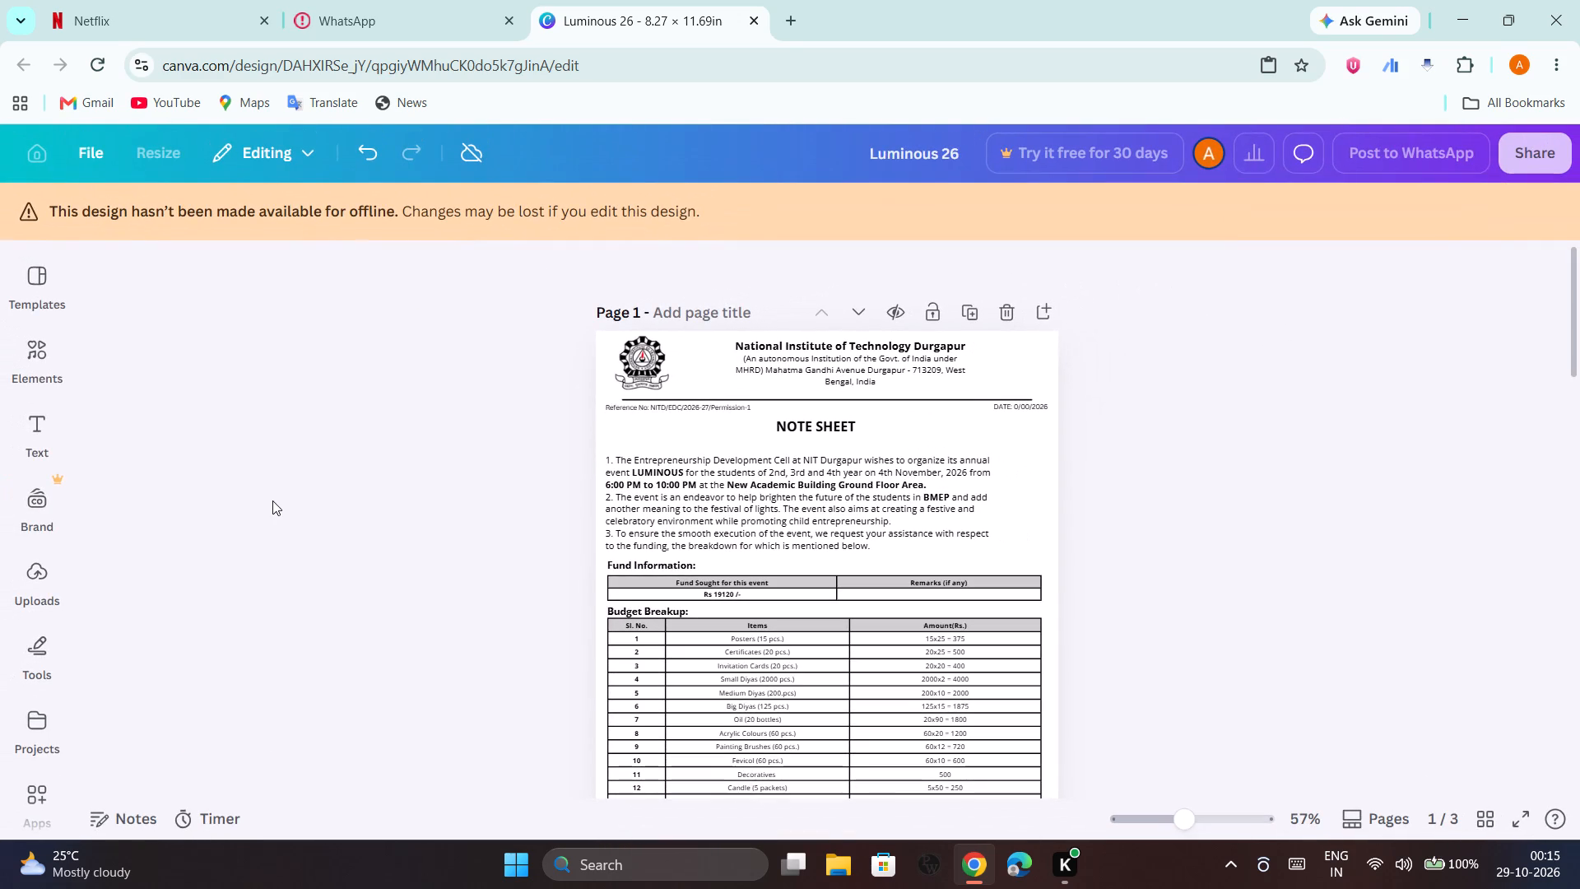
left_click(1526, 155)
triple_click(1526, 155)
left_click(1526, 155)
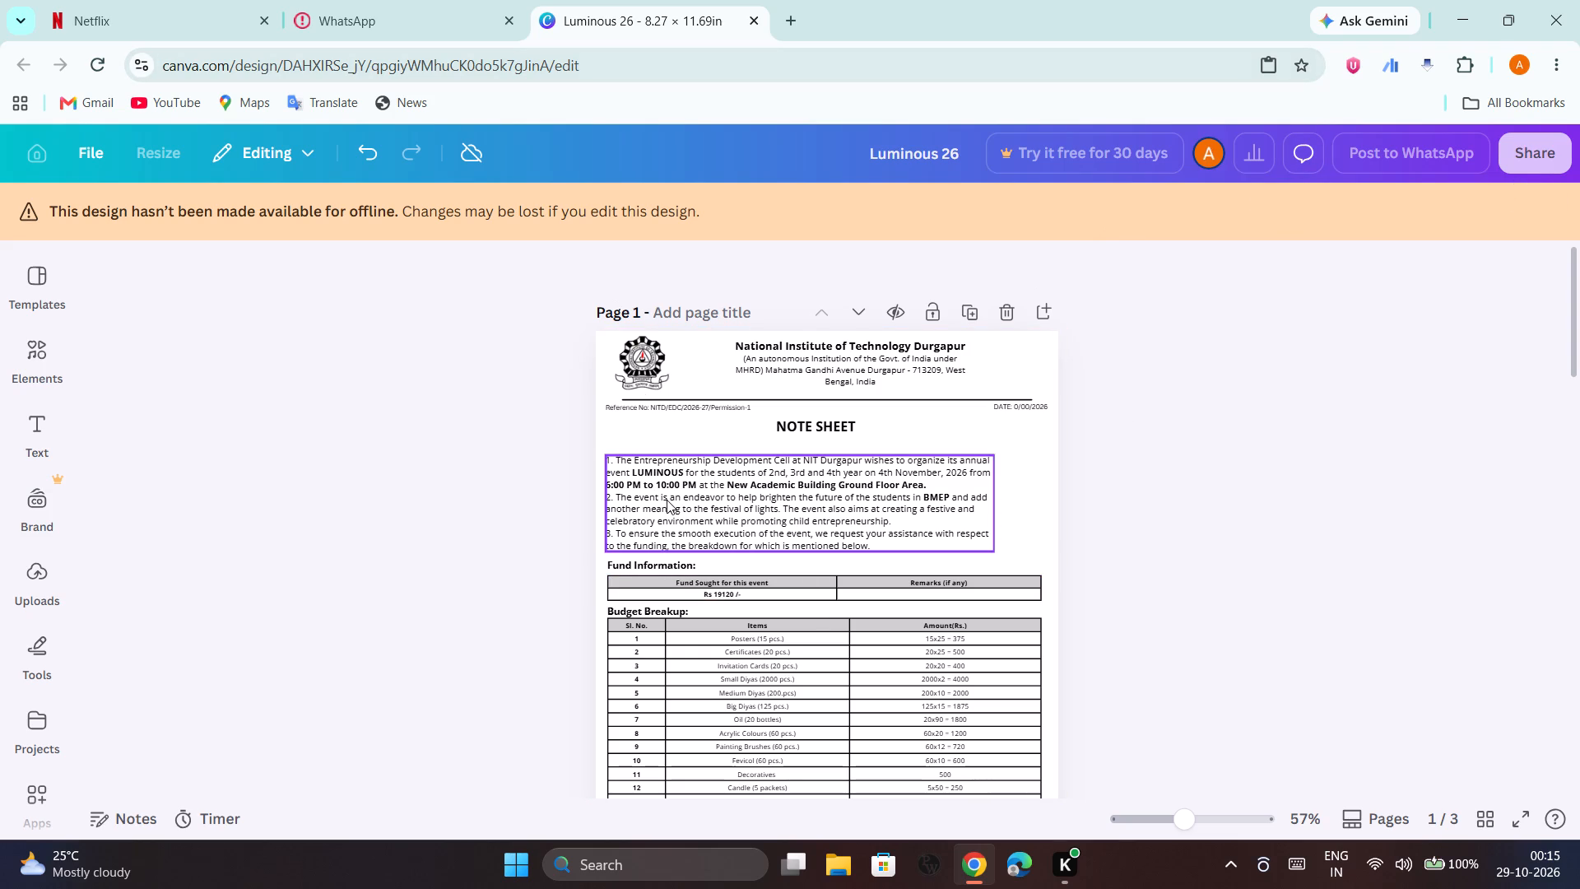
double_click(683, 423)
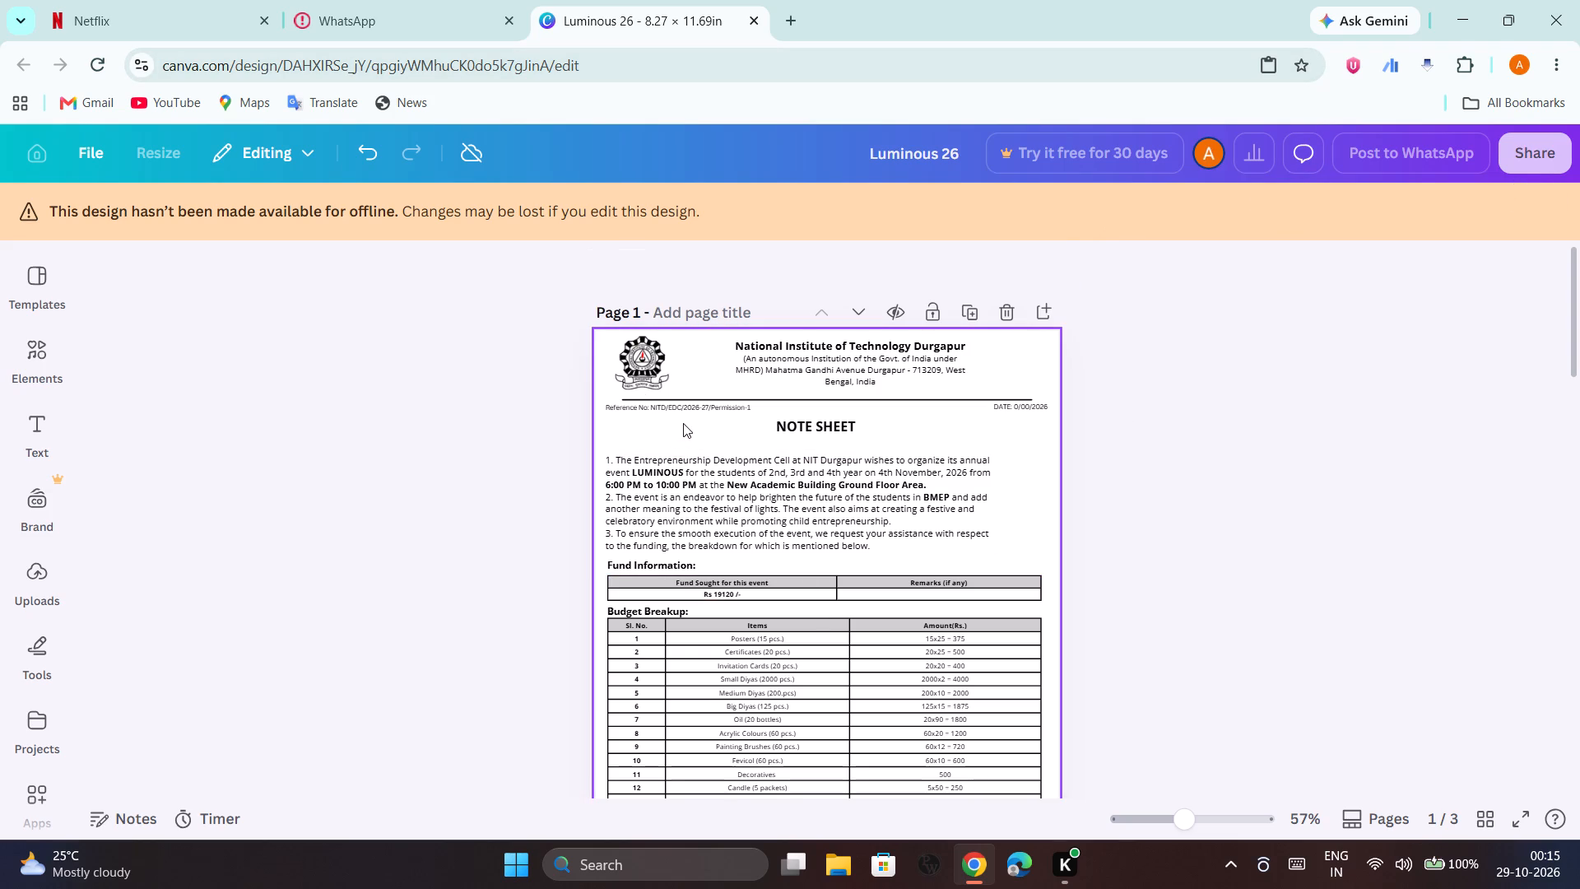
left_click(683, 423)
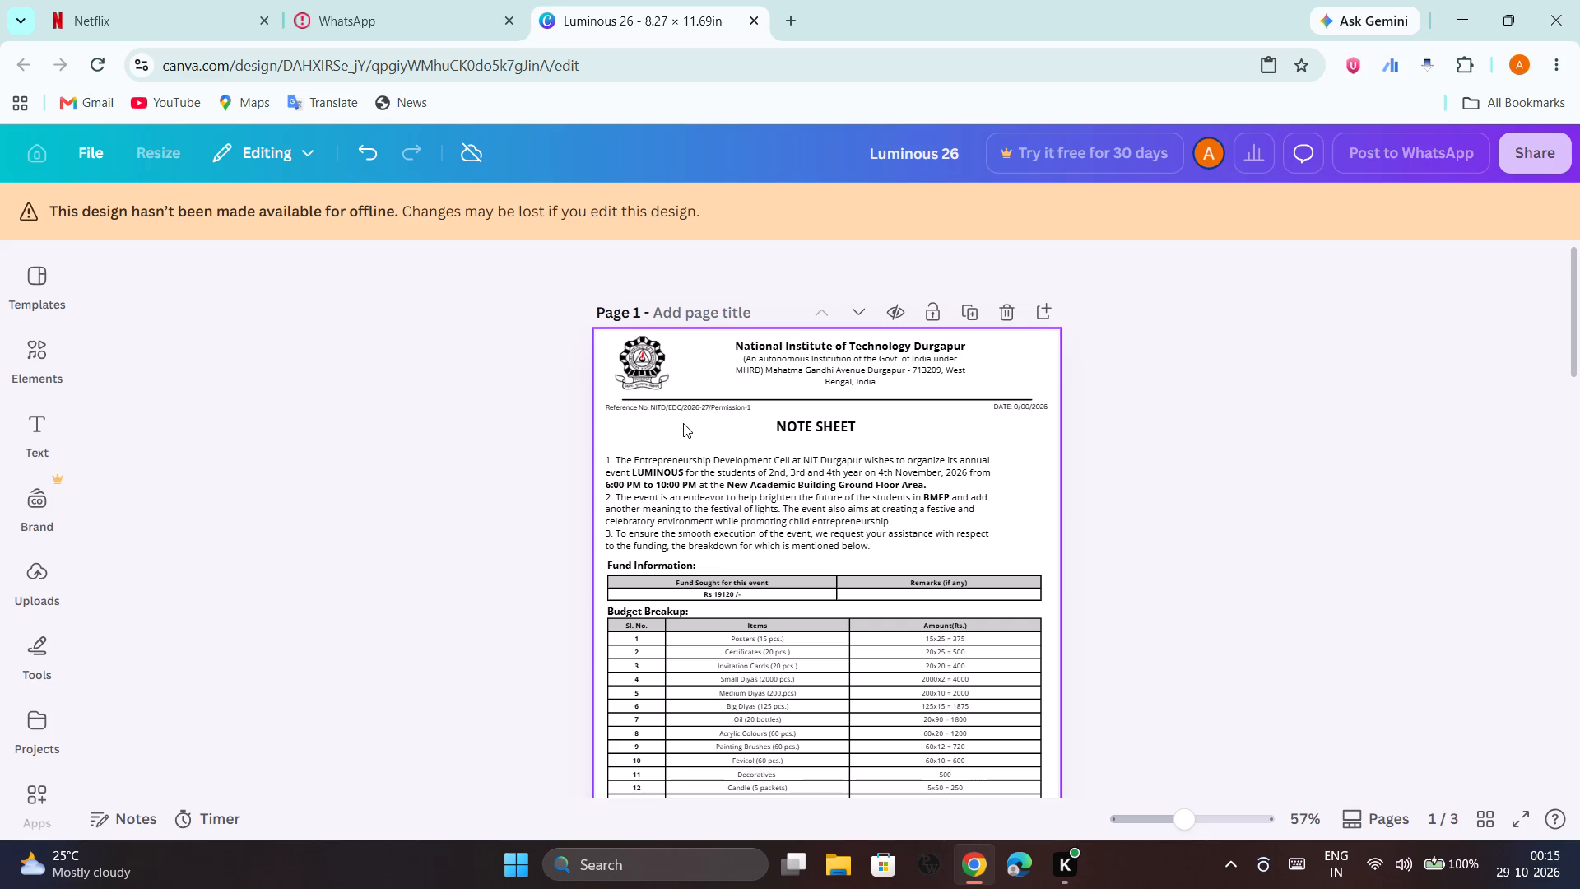
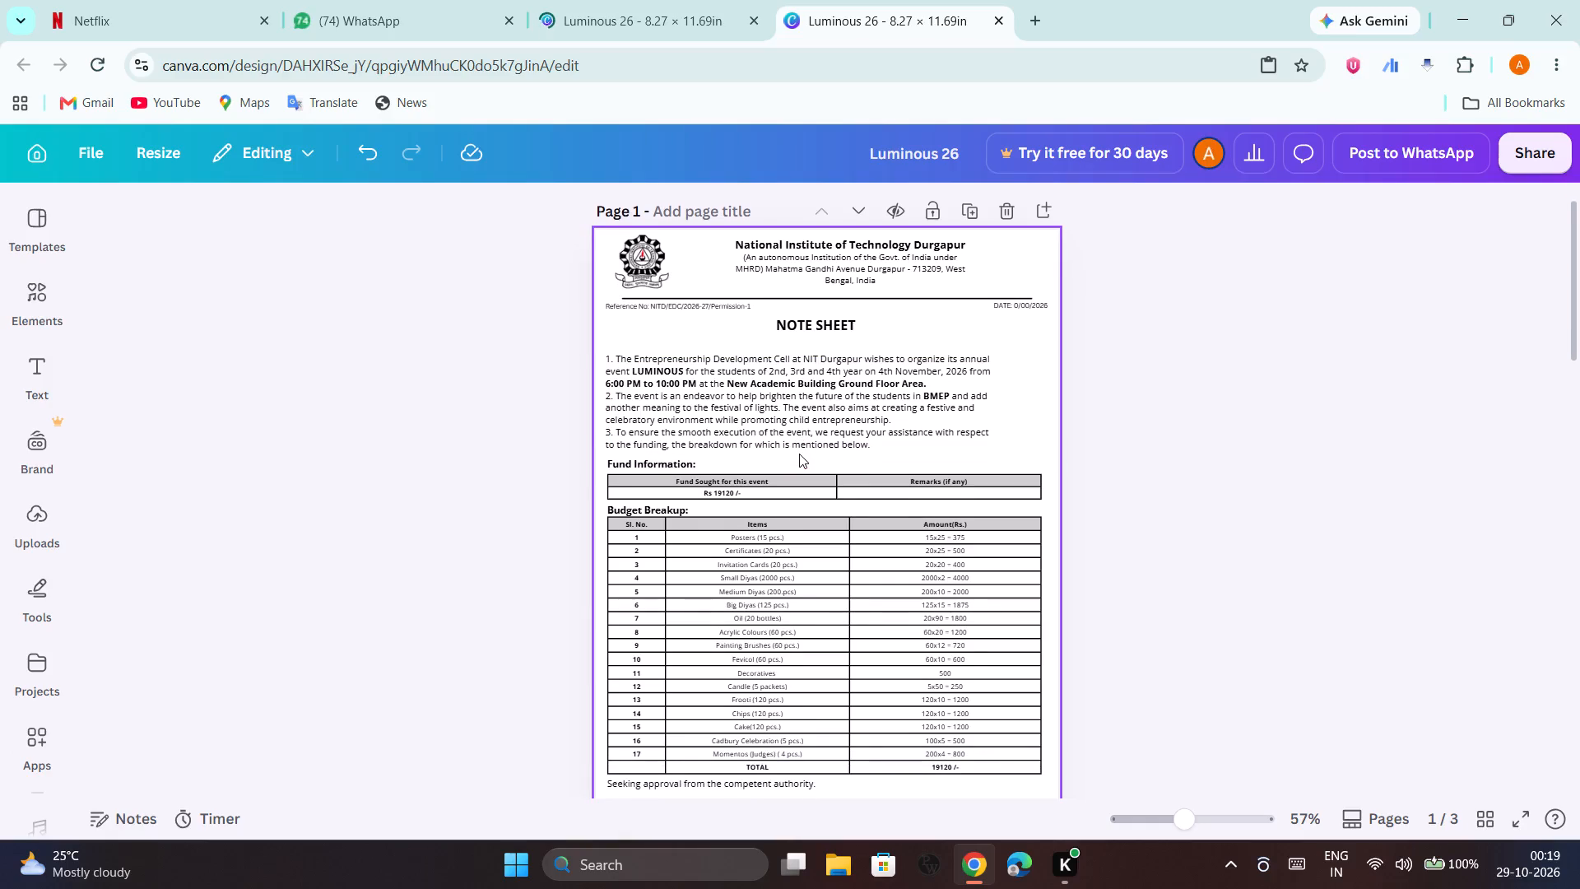
scroll(799, 454, "down", 1)
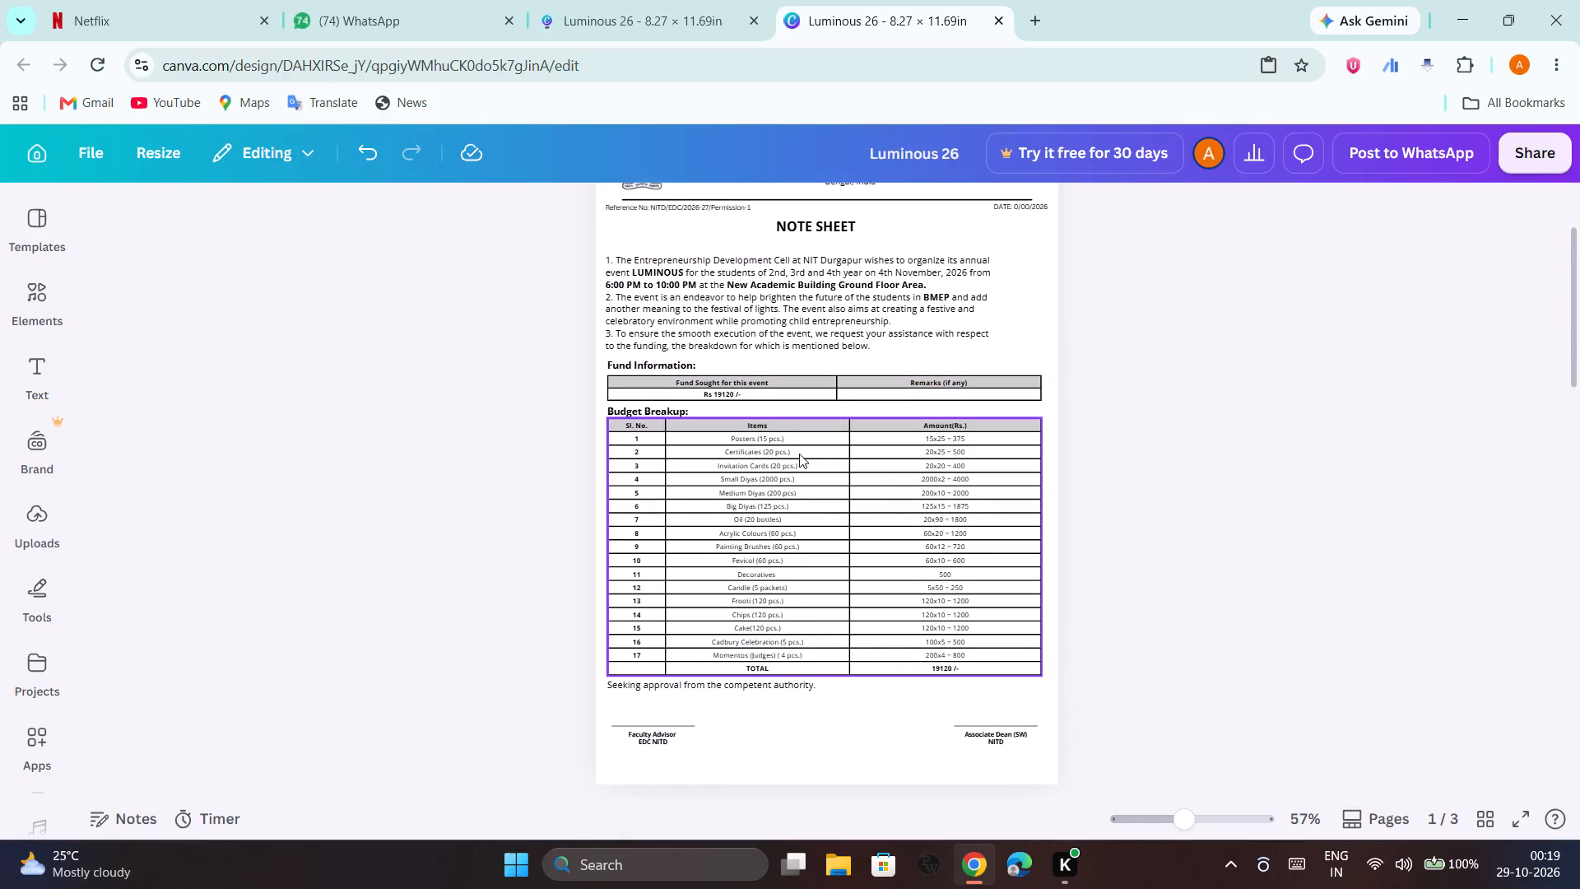
left_click(753, 24)
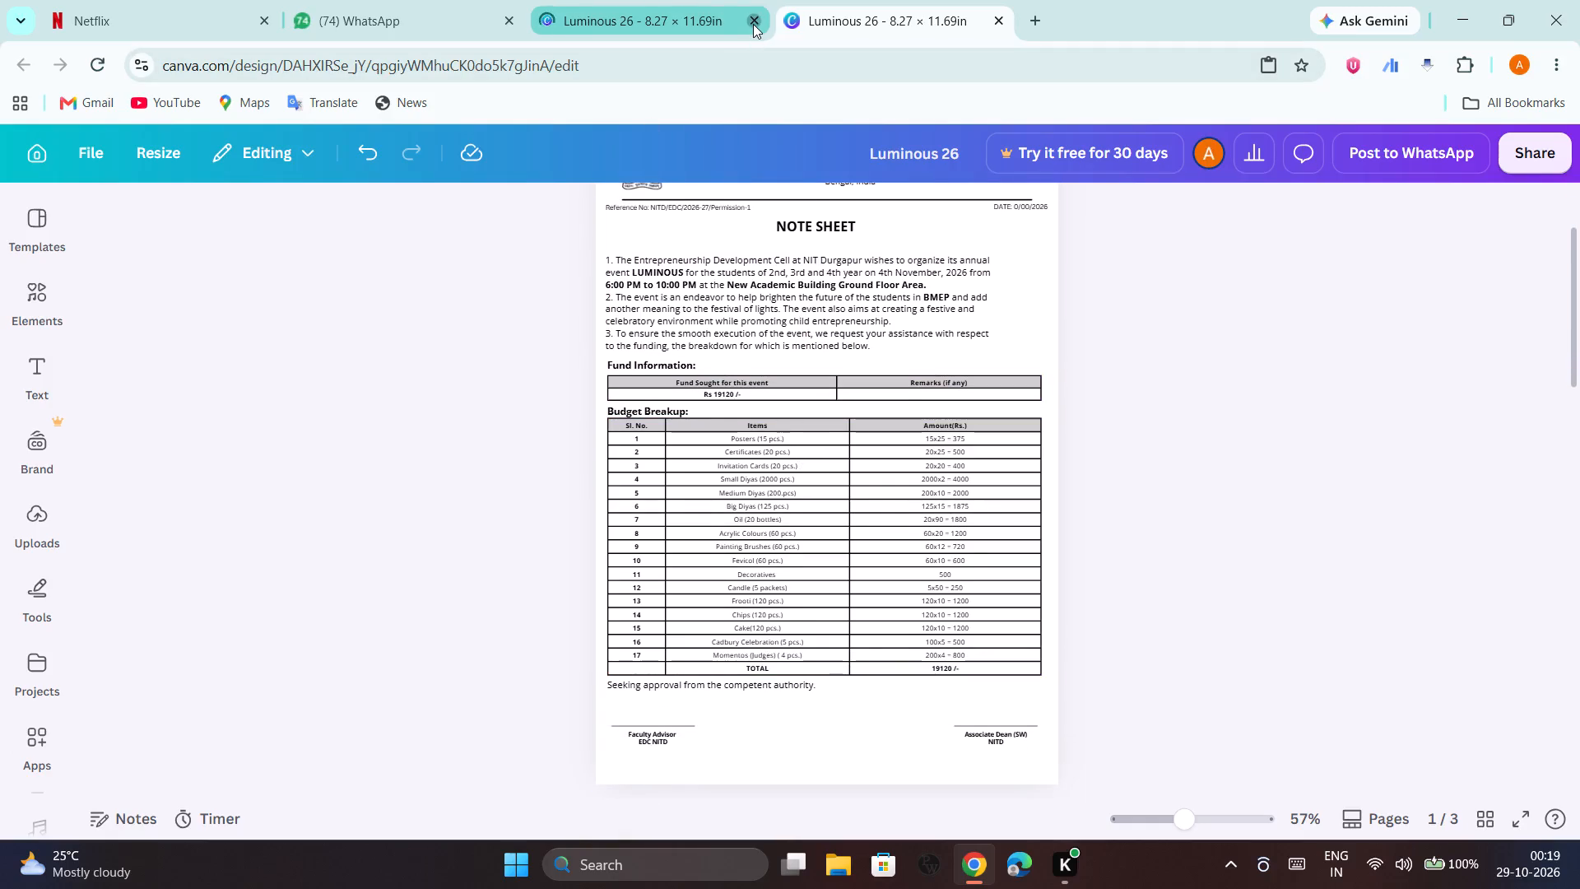
Reload the remaining Luminous 26 design page.
scroll(781, 420, "down", 5)
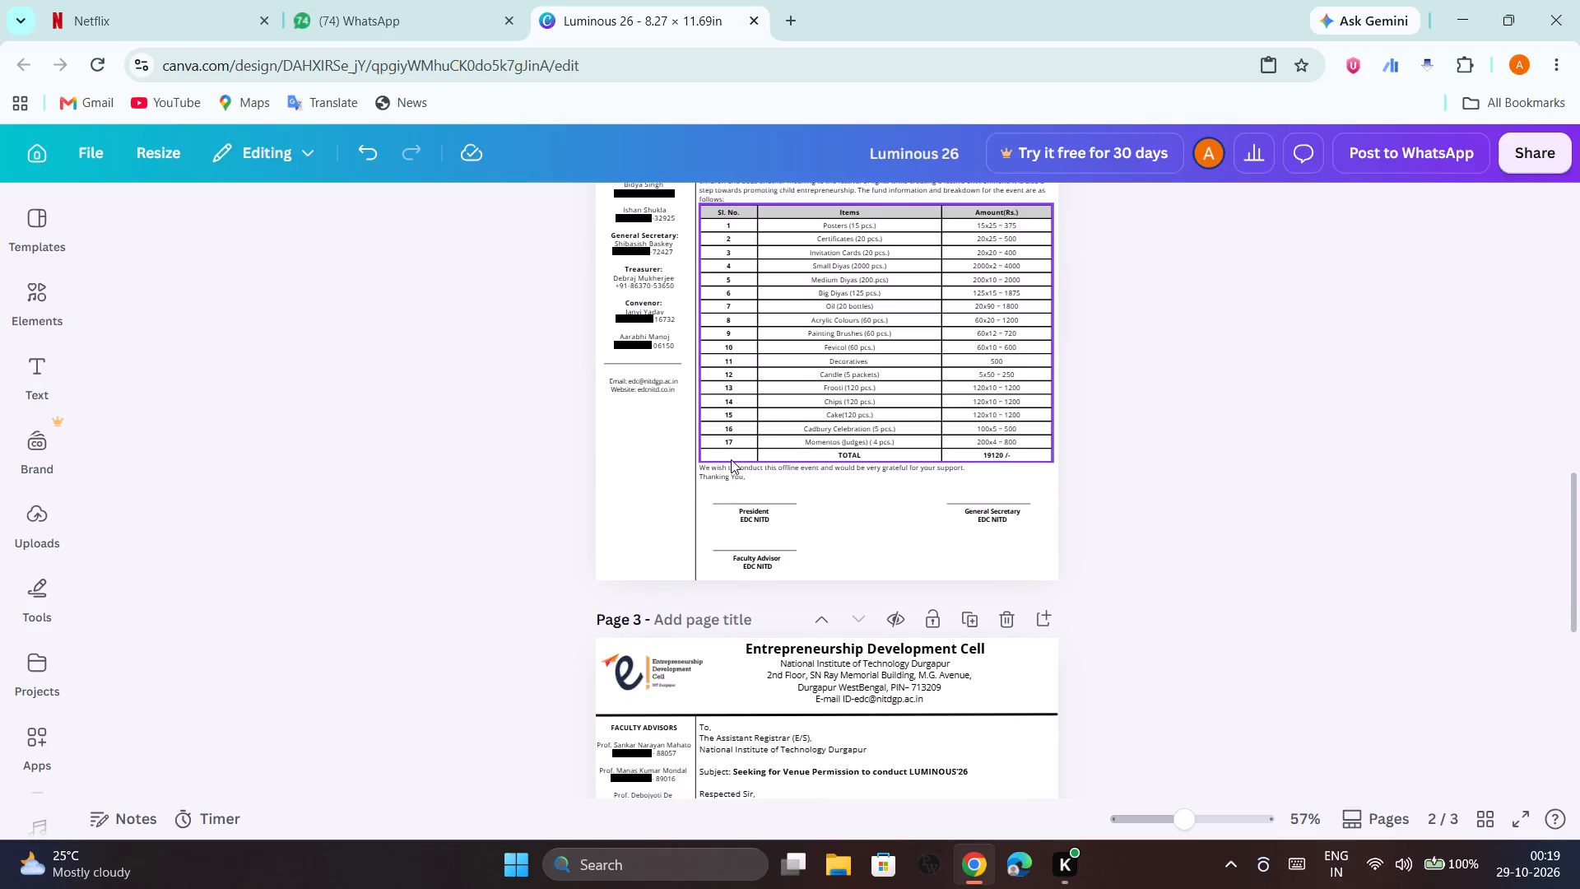
left_click(100, 76)
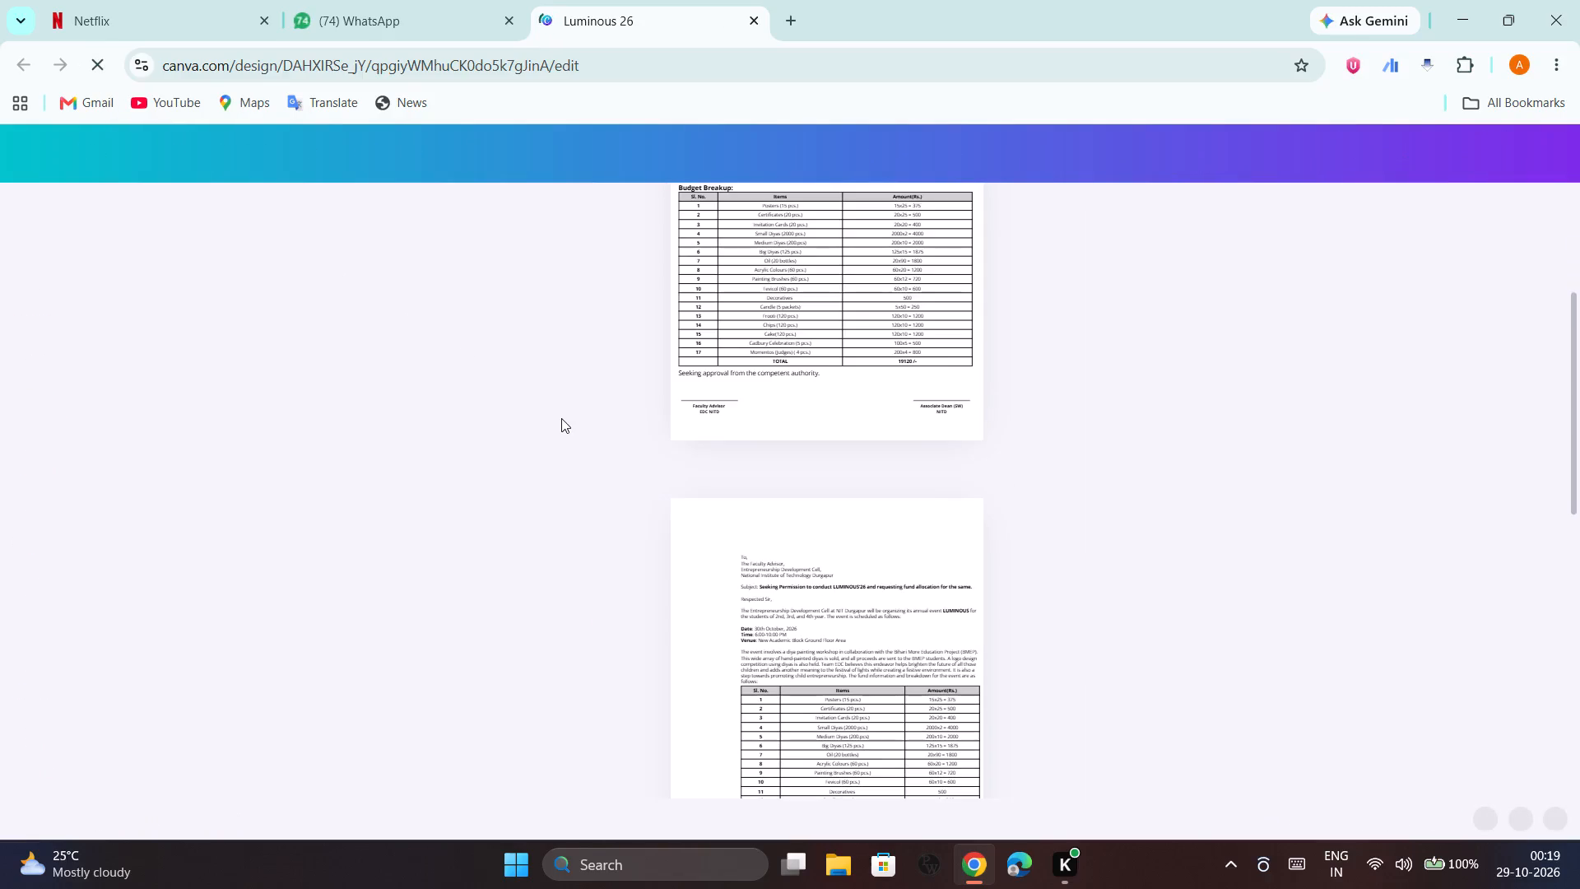
Examine the reloaded note sheet and faculty advisor letter, checking event details, fund sought and budget tables.
scroll(808, 475, "down", 2)
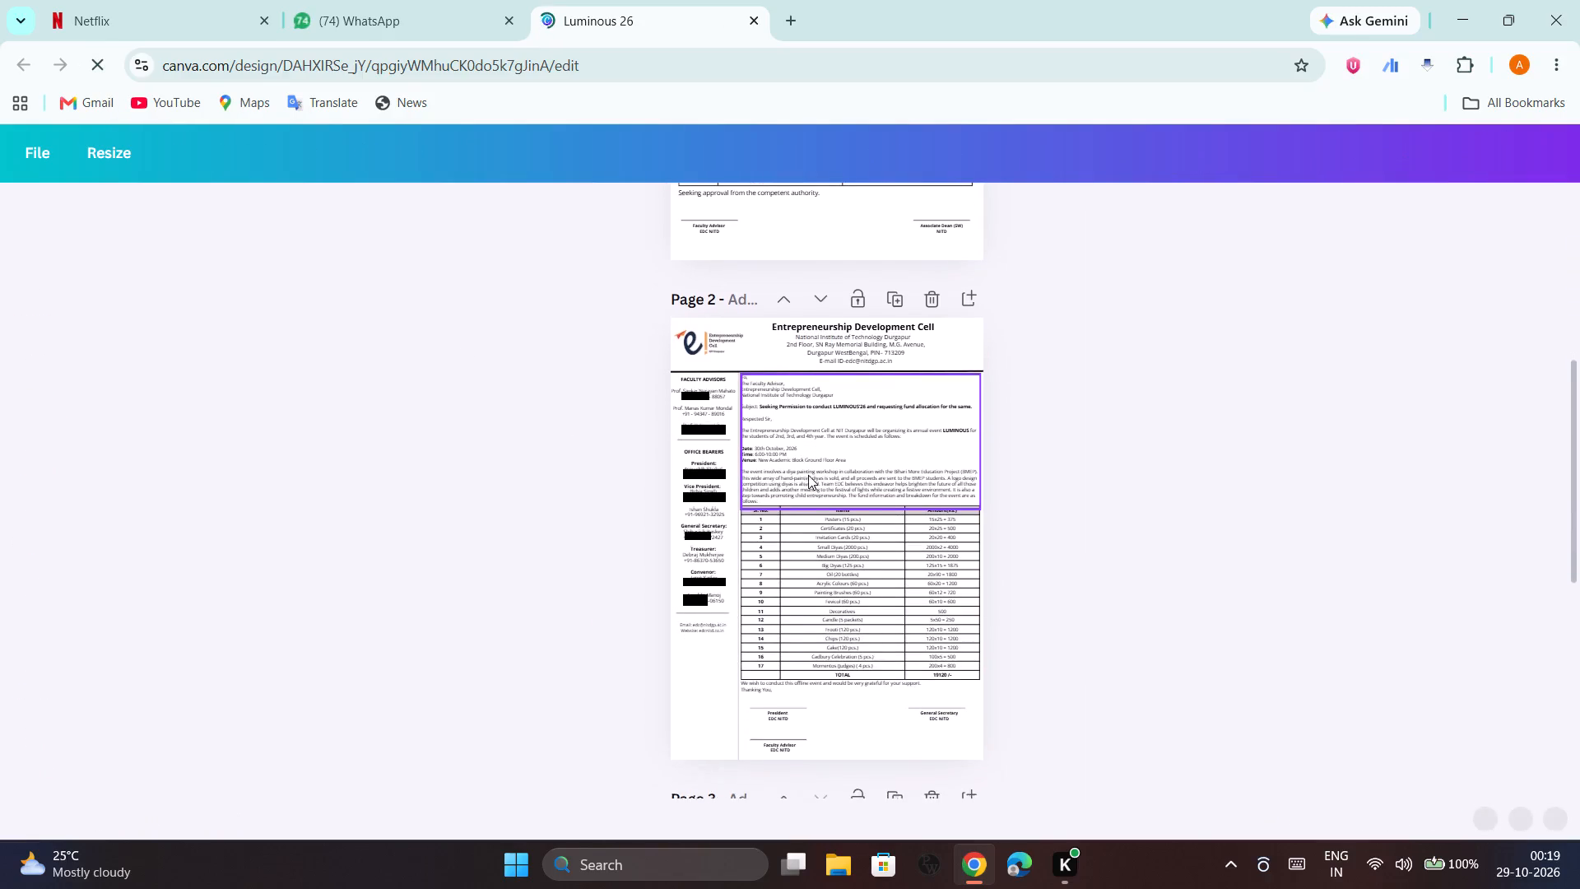
scroll(808, 475, "down", 2)
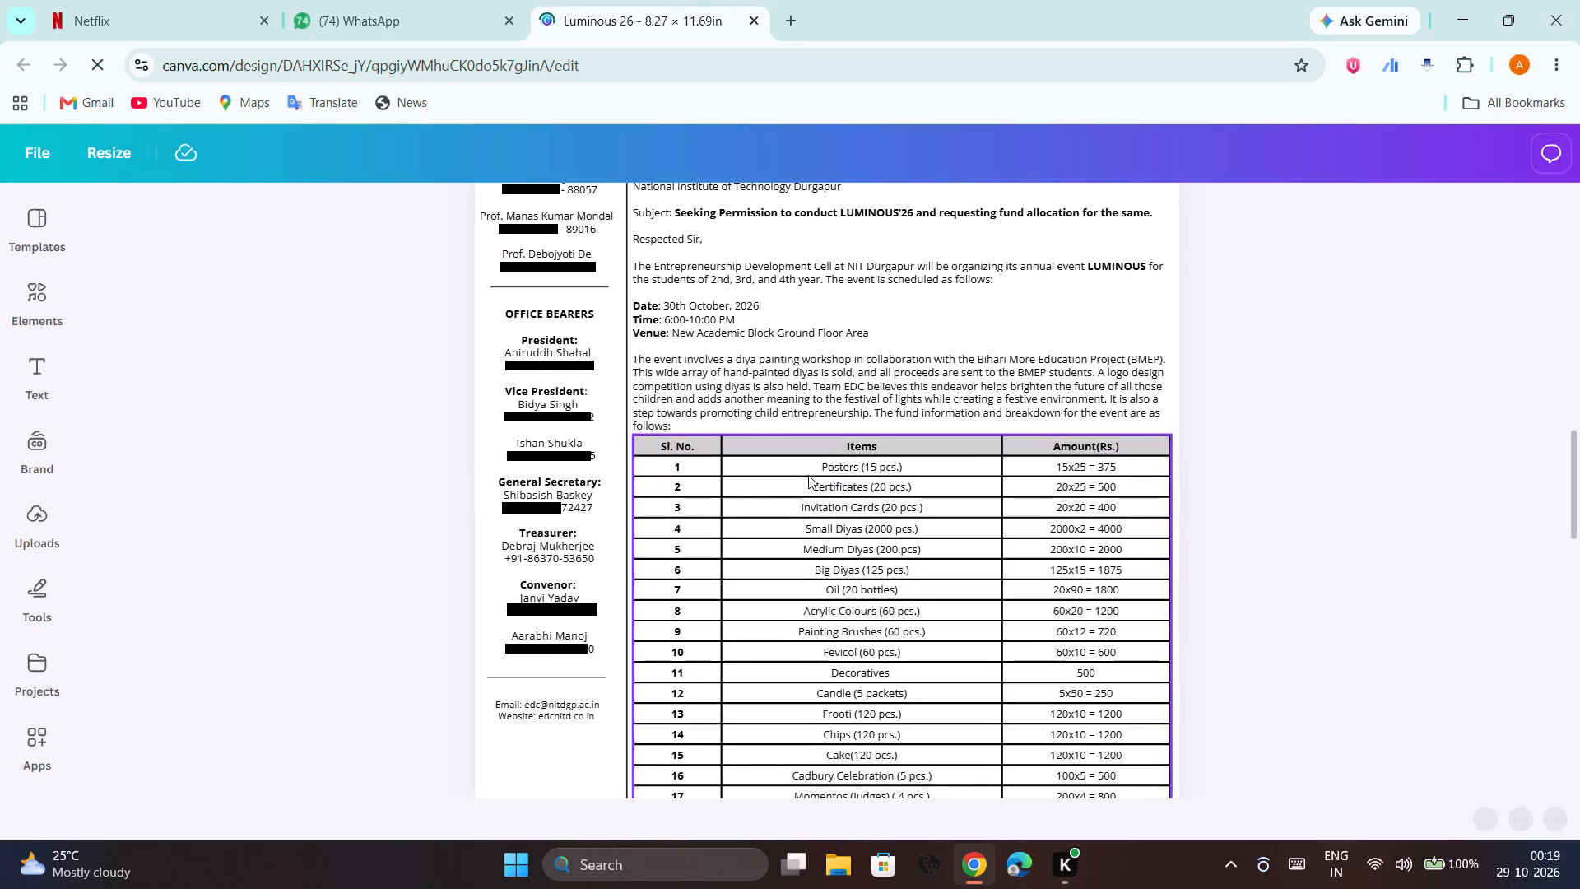
scroll(808, 475, "down", 1)
scroll(808, 475, "up", 1)
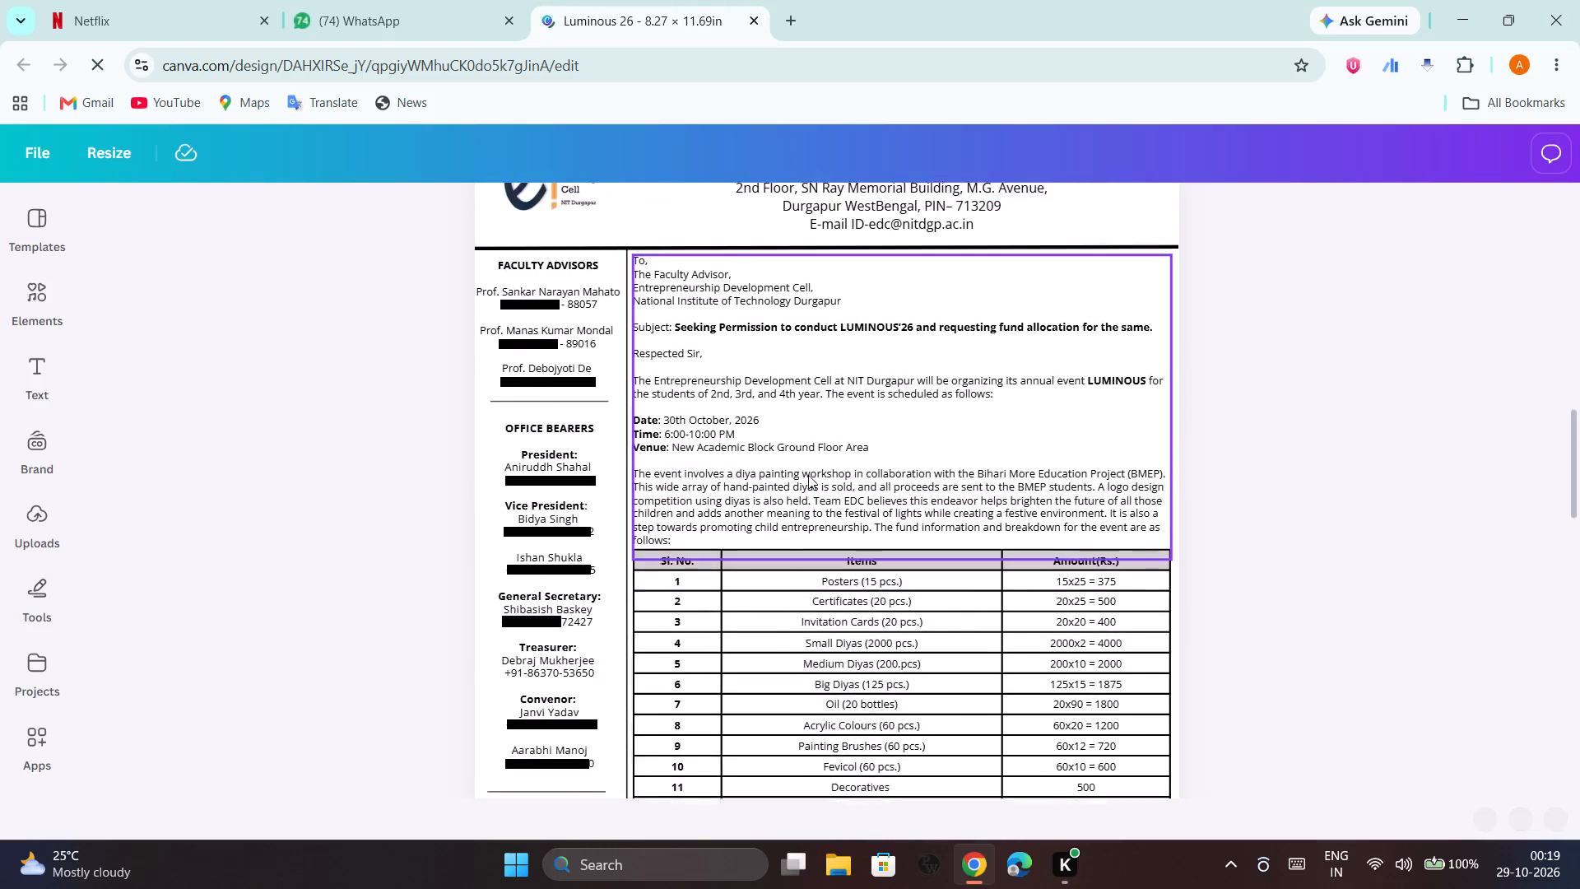
scroll(808, 475, "up", 6)
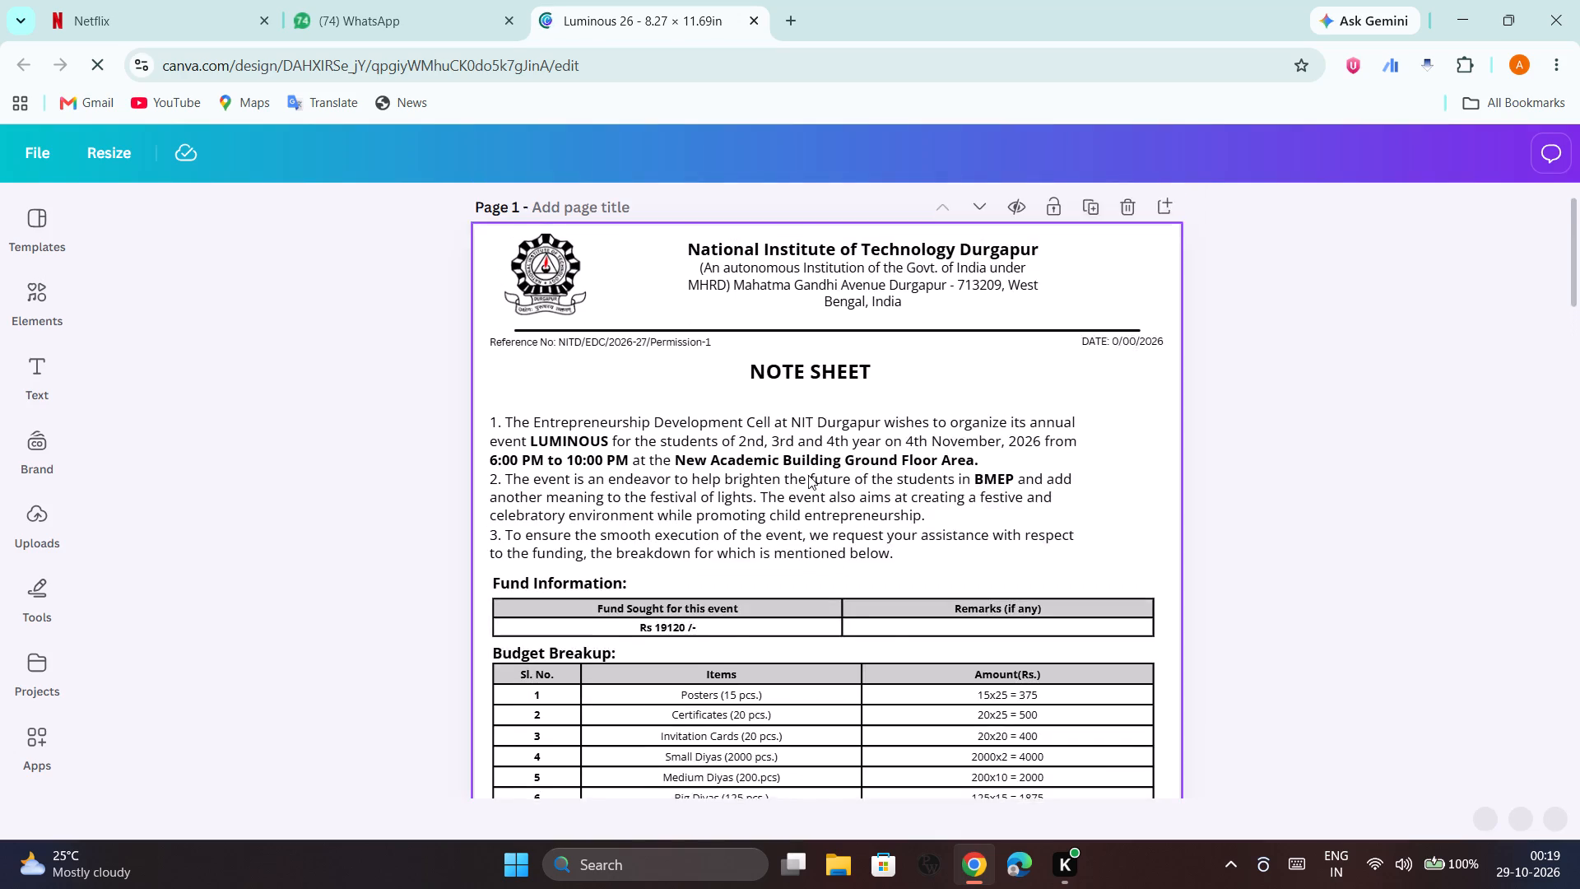
scroll(808, 475, "up", 4)
scroll(808, 475, "down", 3)
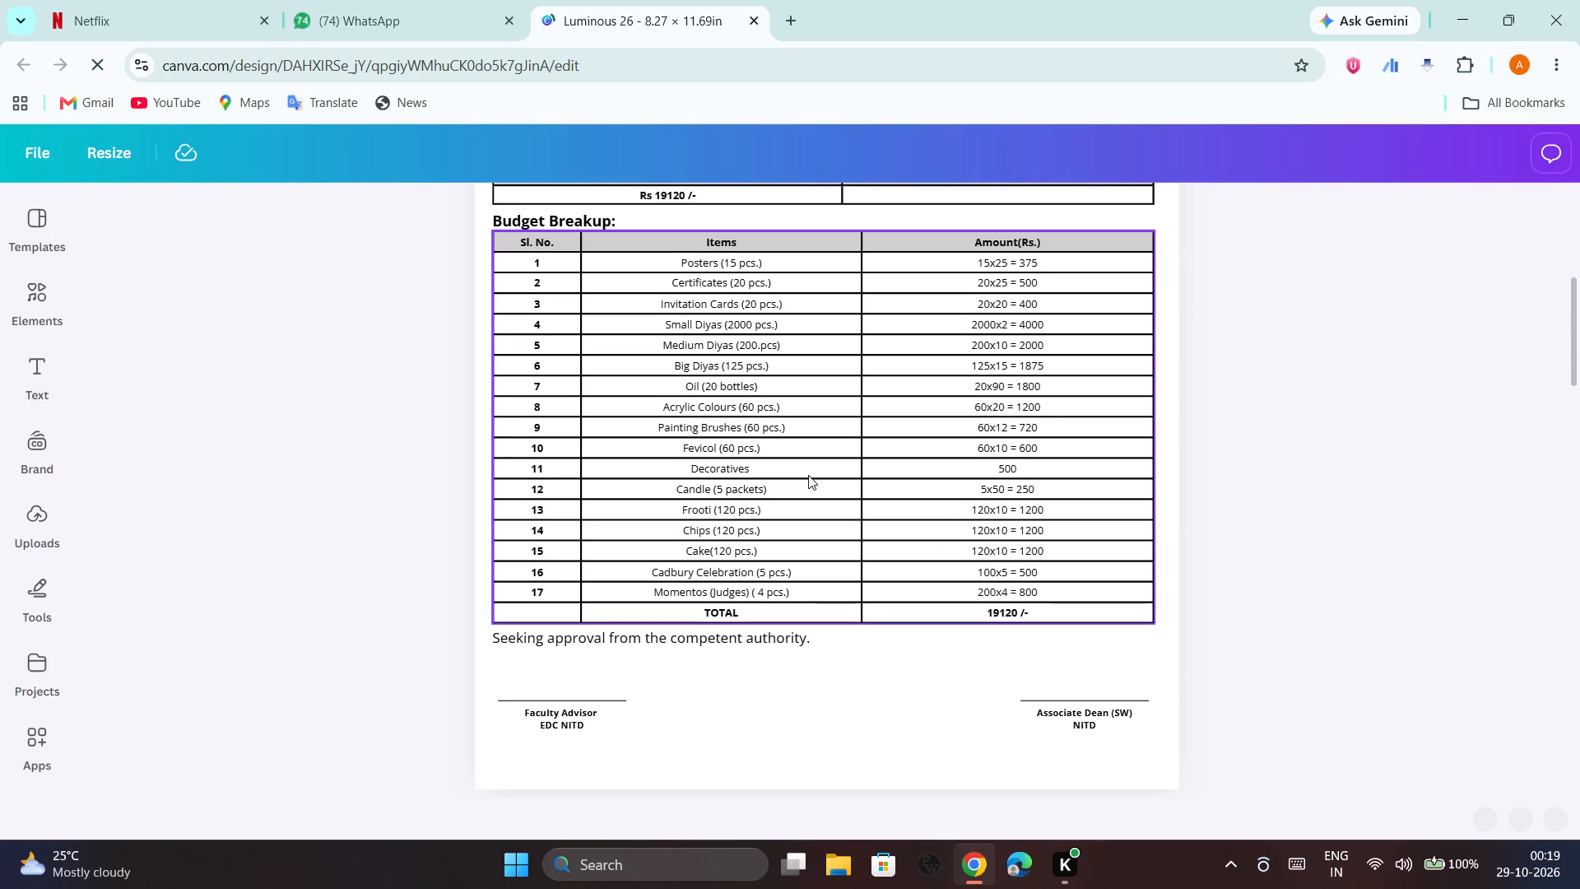
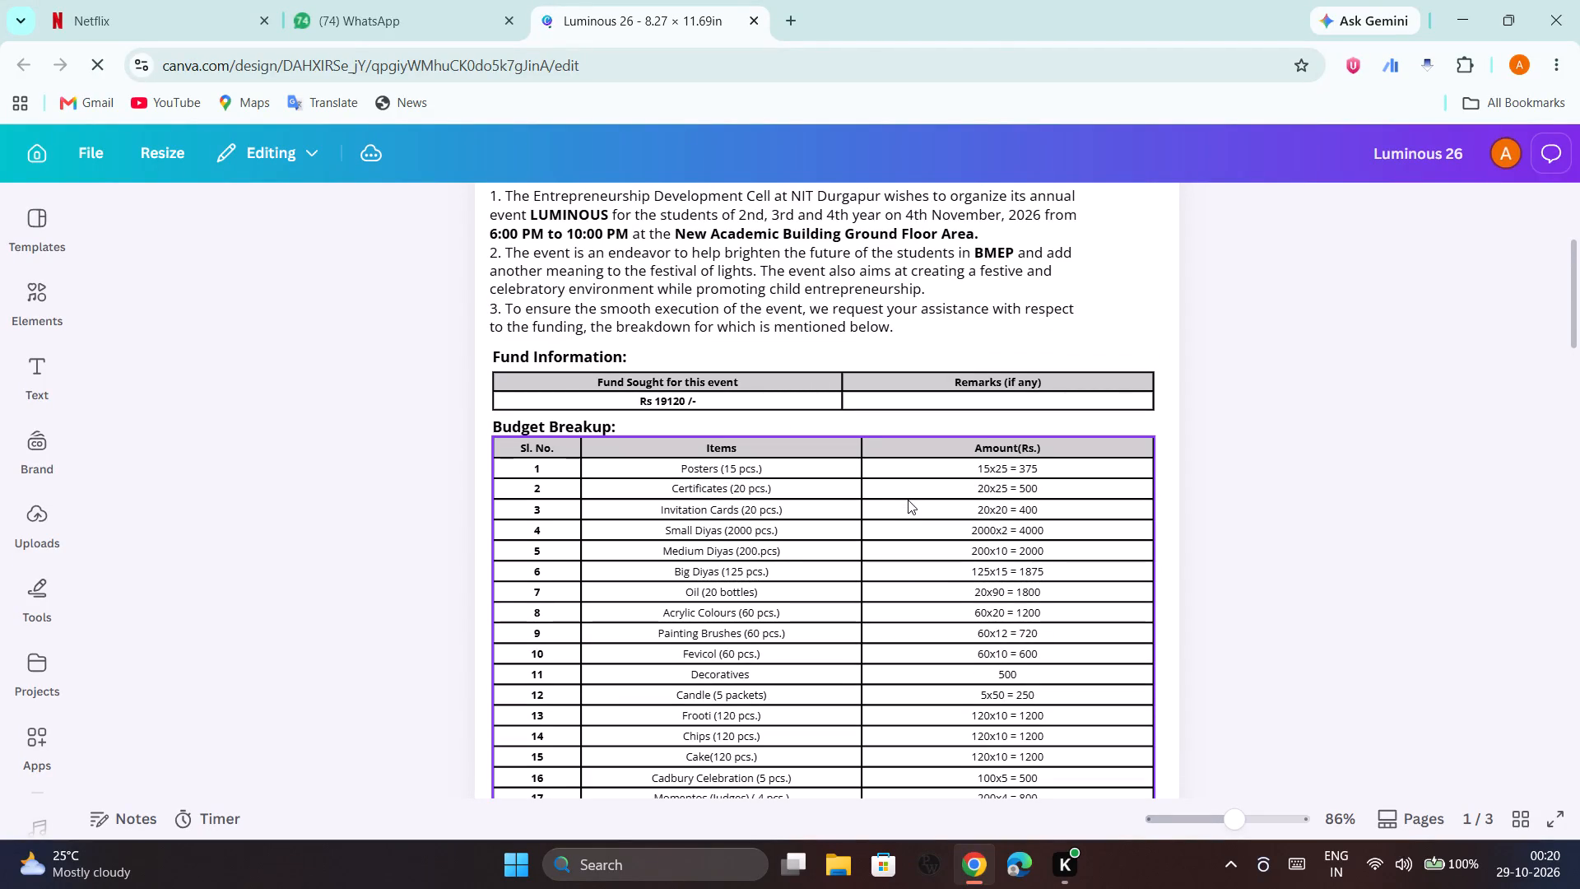
Review the note sheet's event paragraphs and the faculty advisor letter's date, time, venue and budget table.
scroll(908, 500, "up", 5)
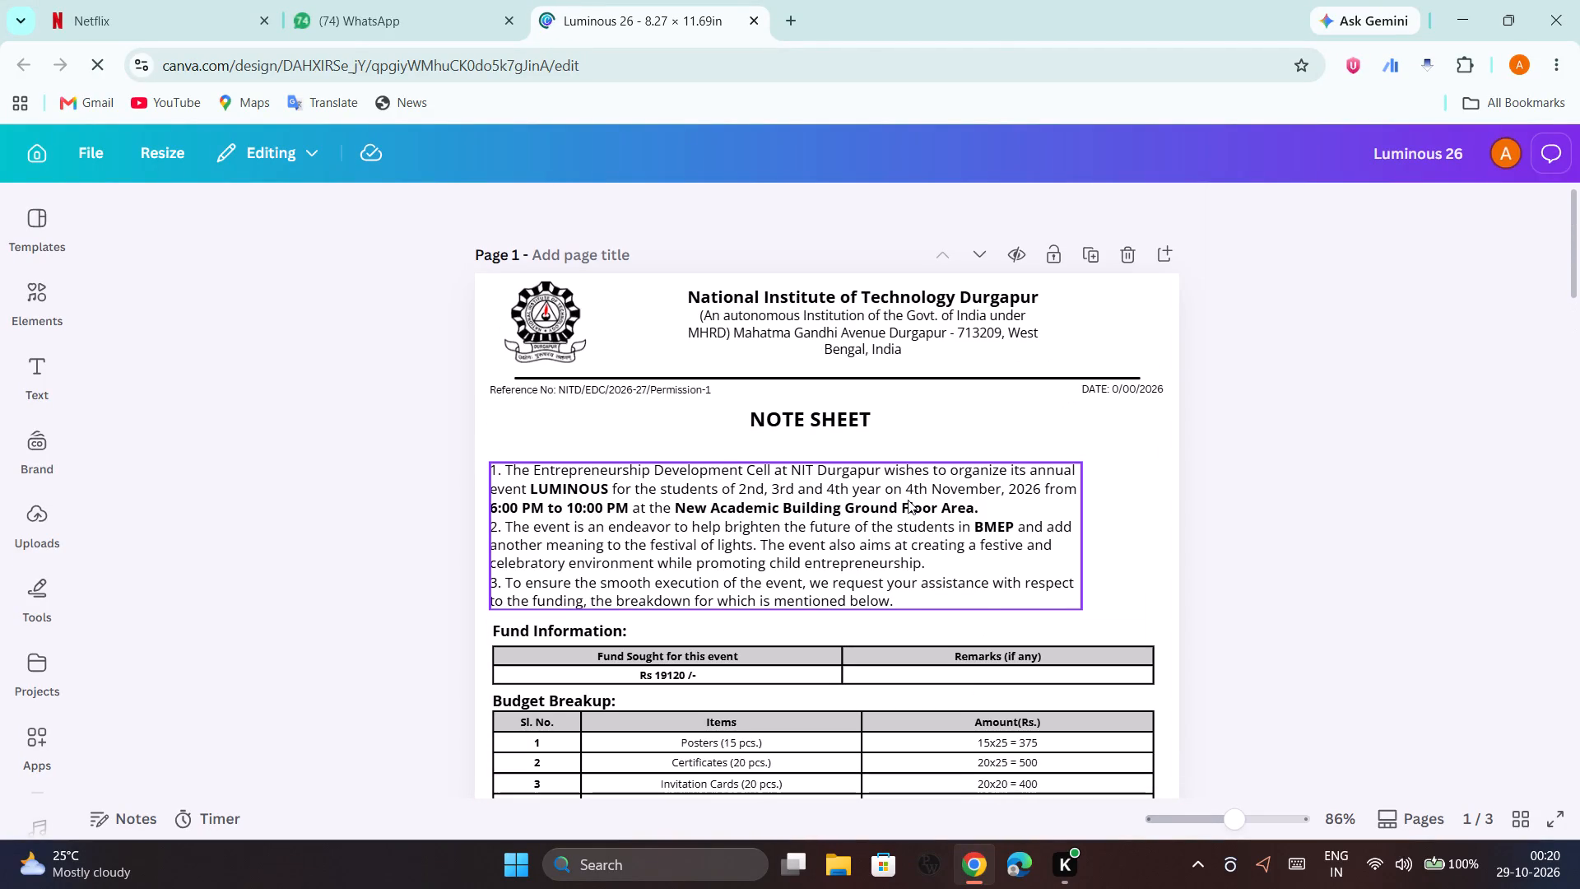
scroll(908, 500, "down", 9)
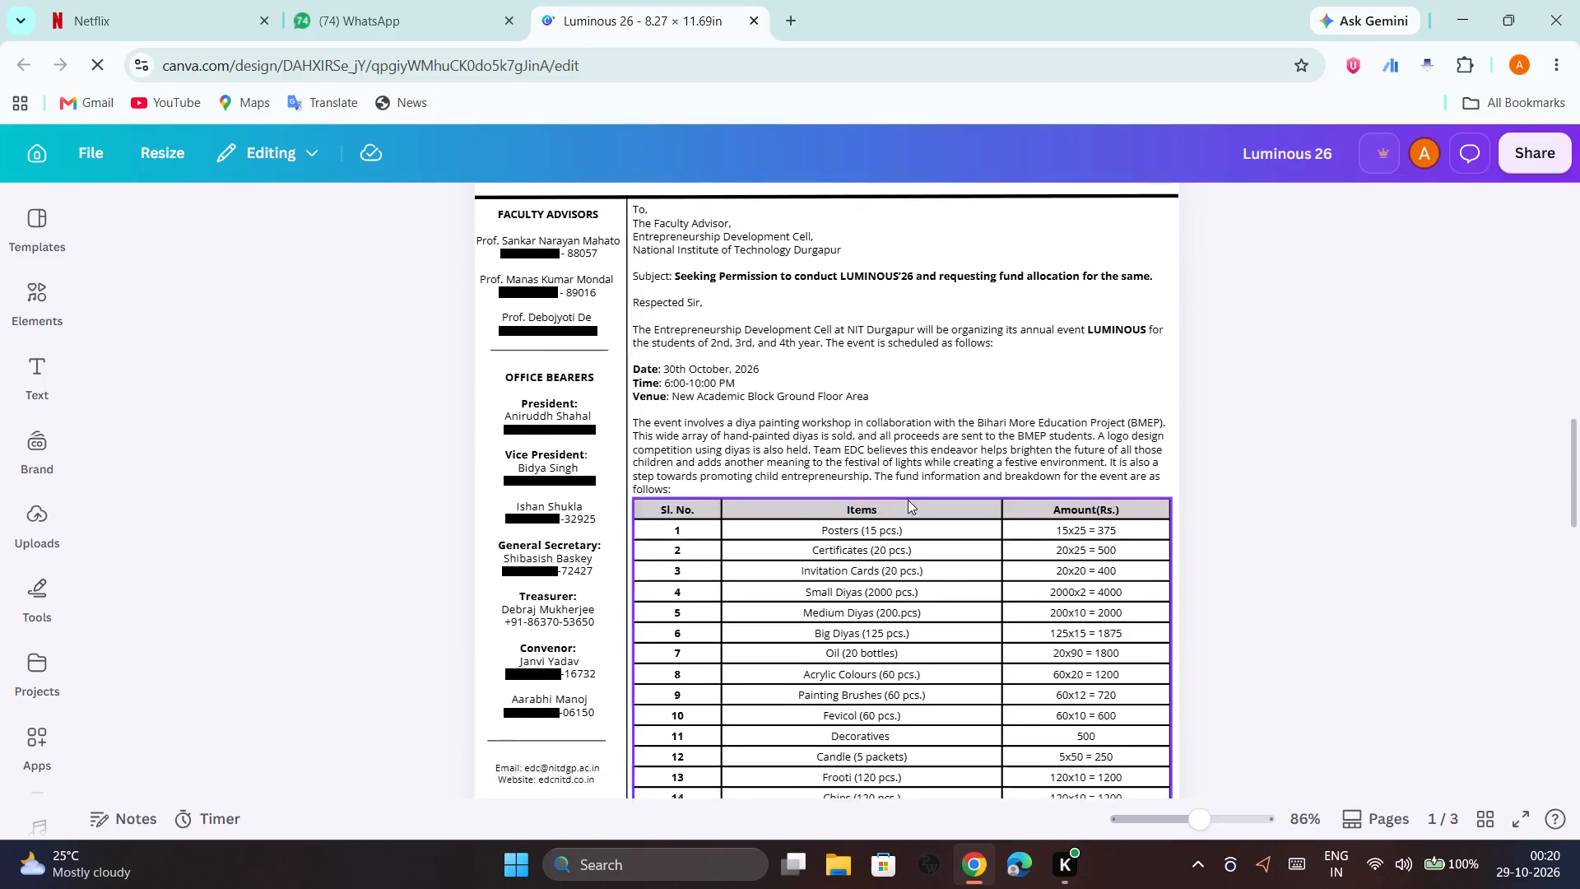
scroll(908, 500, "down", 1)
scroll(908, 500, "up", 4)
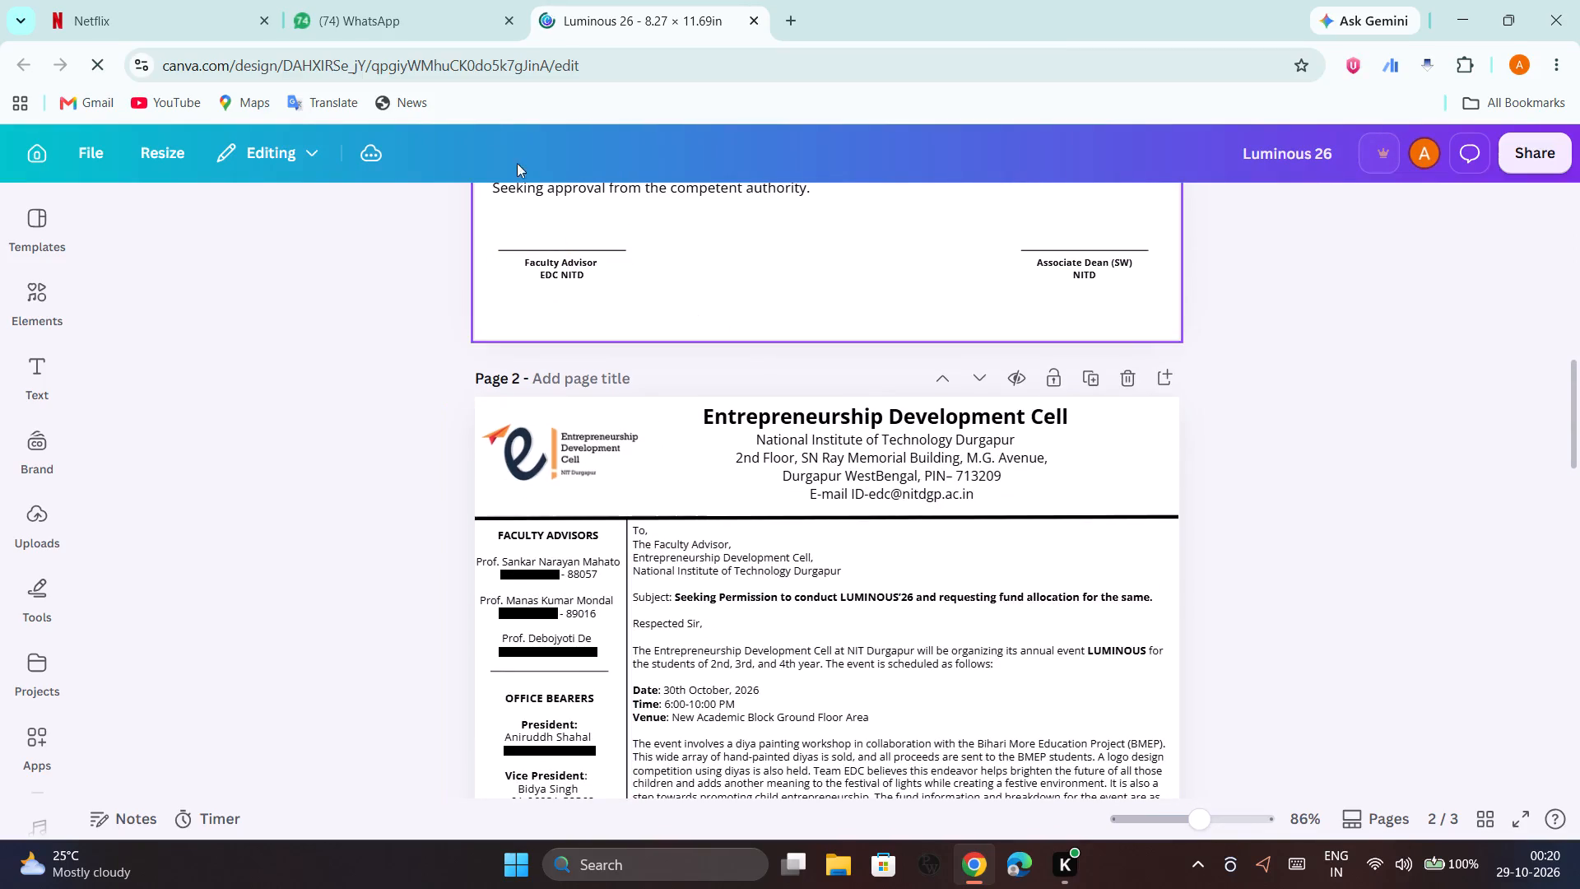